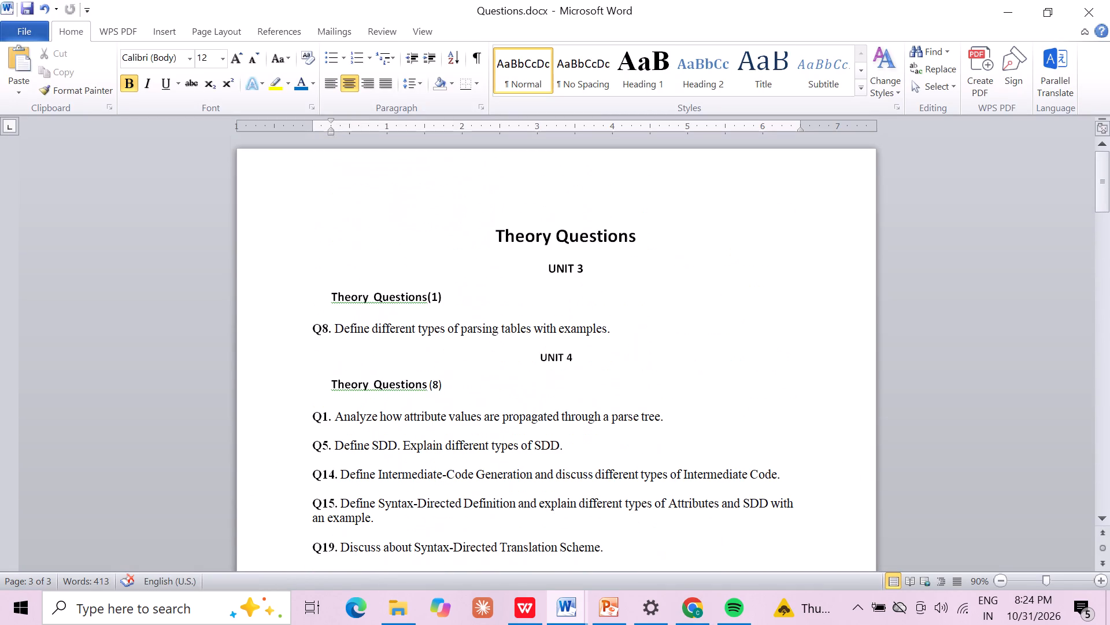
click(623, 332)
key(Return)
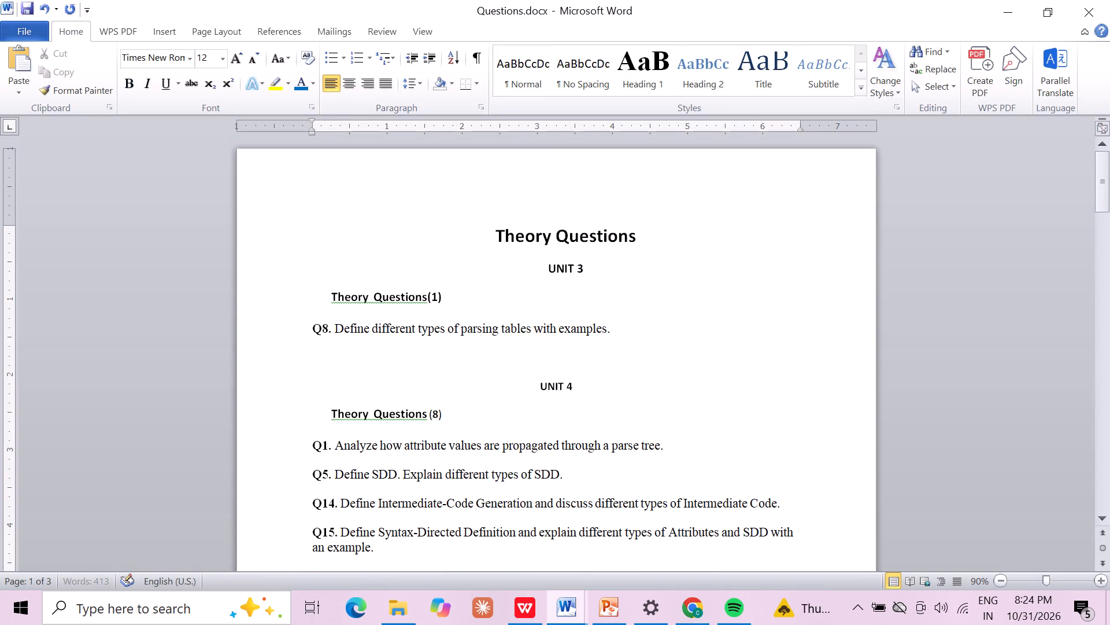
text(nswer :-)
key(Return)
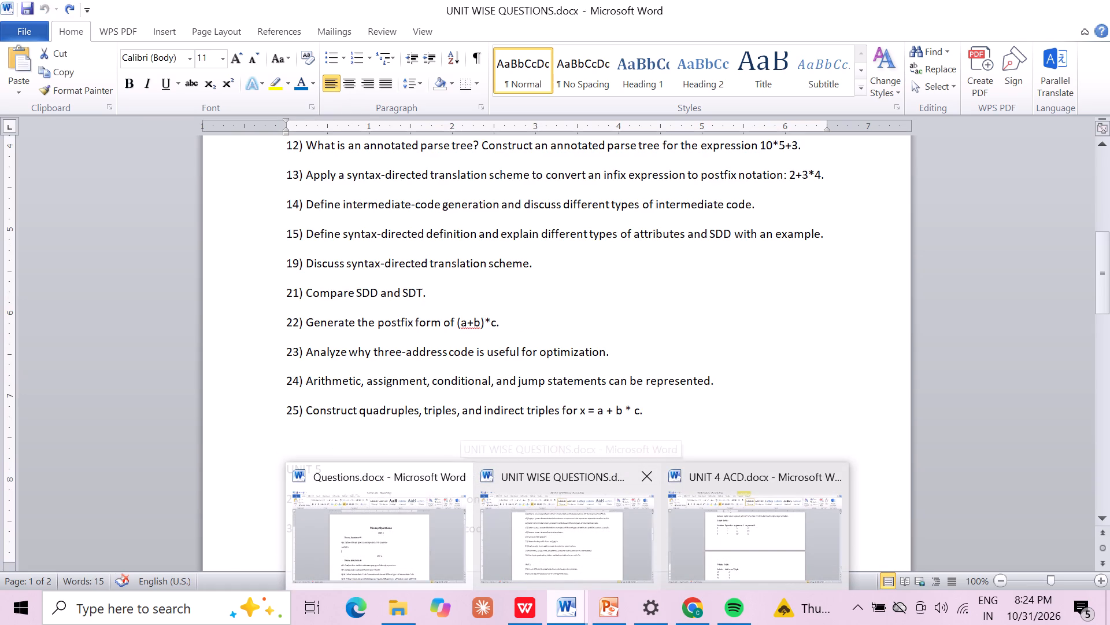
Look back through the answers in UNIT 4 ACD.docx.
click(764, 534)
scroll(525, 374, up, 7)
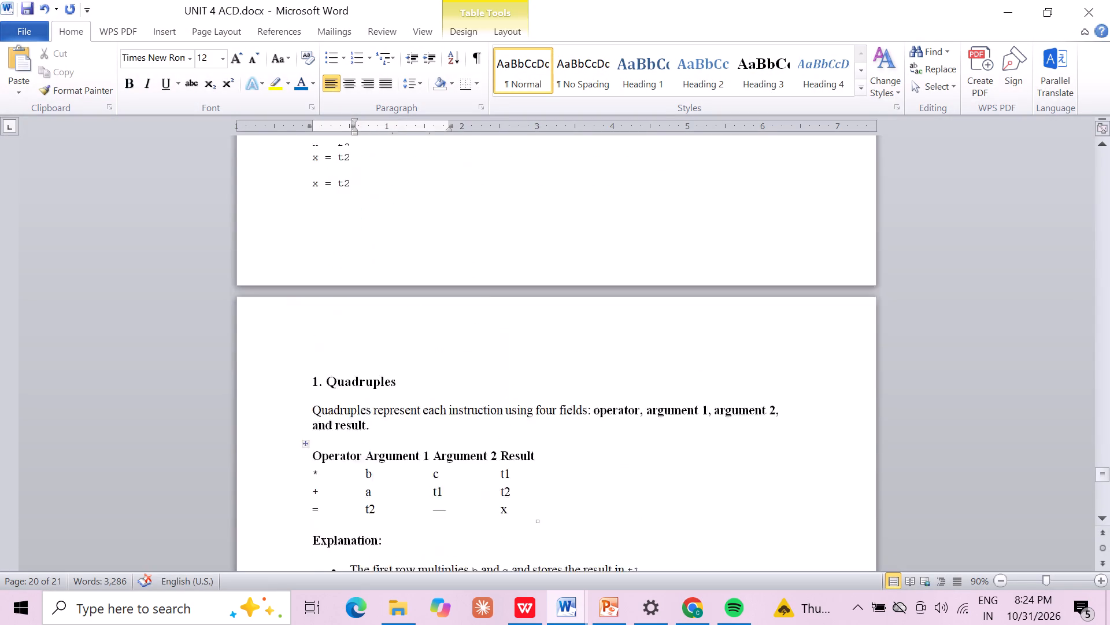
scroll(525, 374, up, 20)
scroll(525, 374, up, 8)
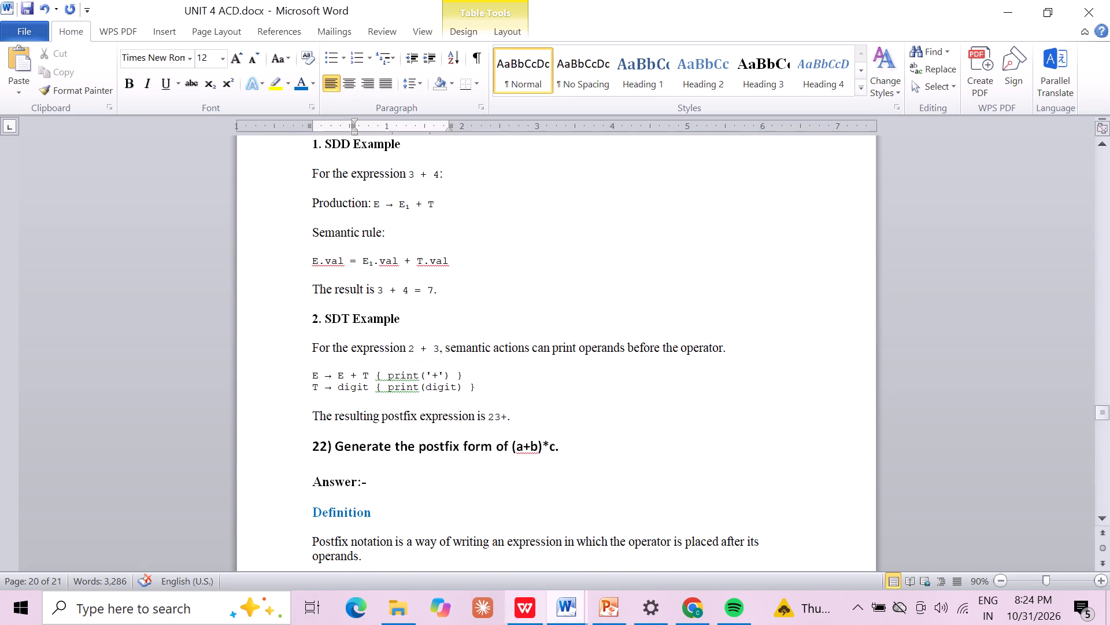
Open UNIT 3 ACD.docx from the recent files in File Explorer.
click(407, 612)
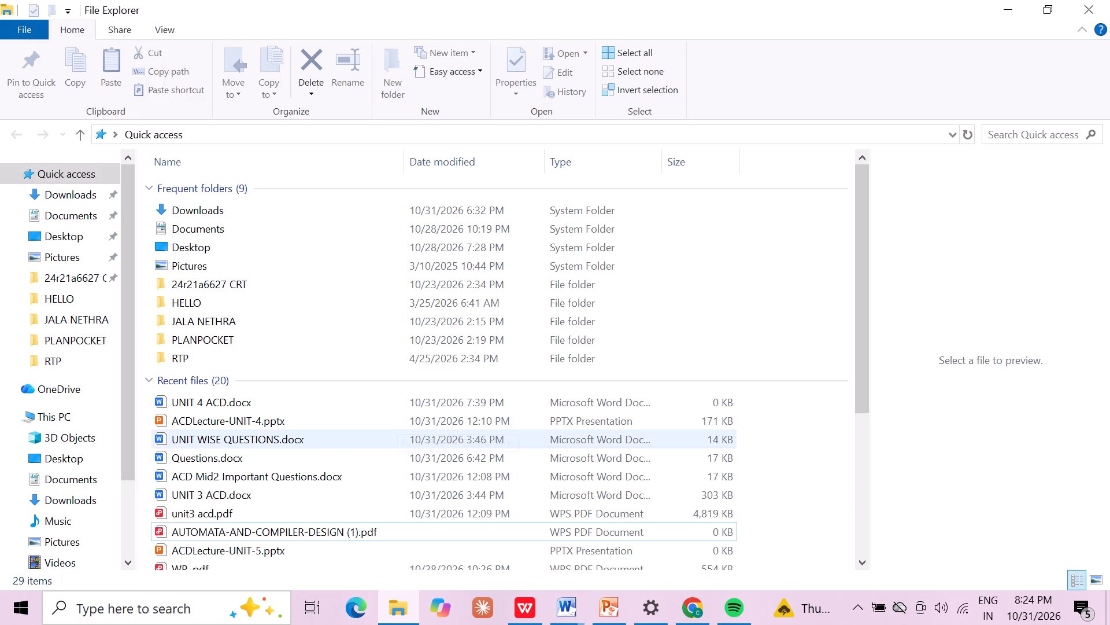
triple_click(275, 487)
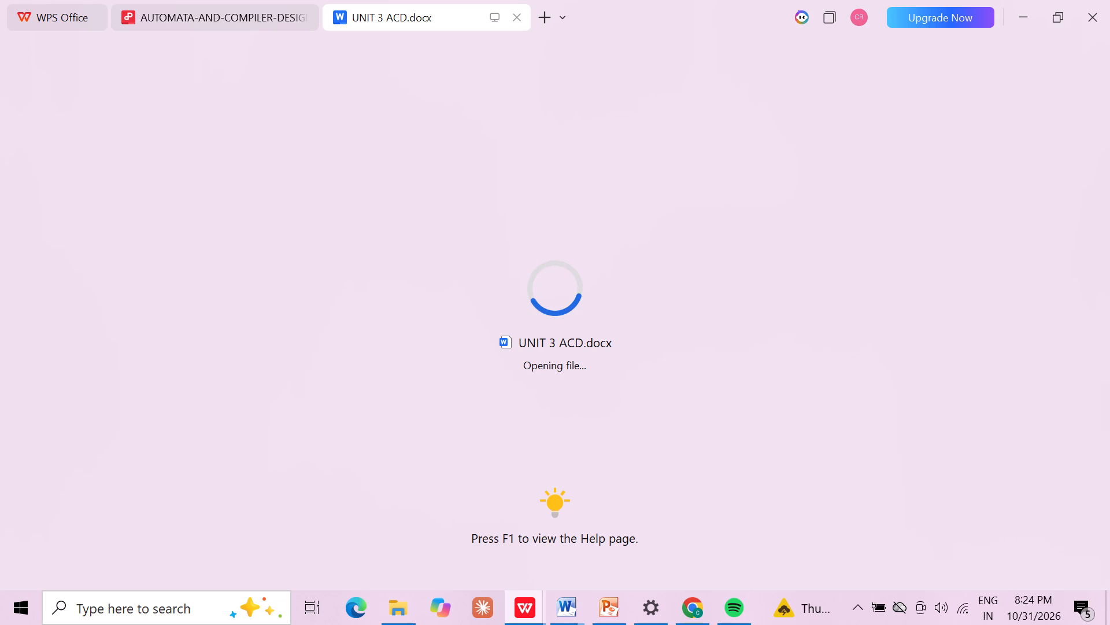
In UNIT 3 ACD.docx, copy question 8's full answer, from "1. Introduction" through the table under "6. Difference Between Parsing Tables".
scroll(608, 409, down, 4)
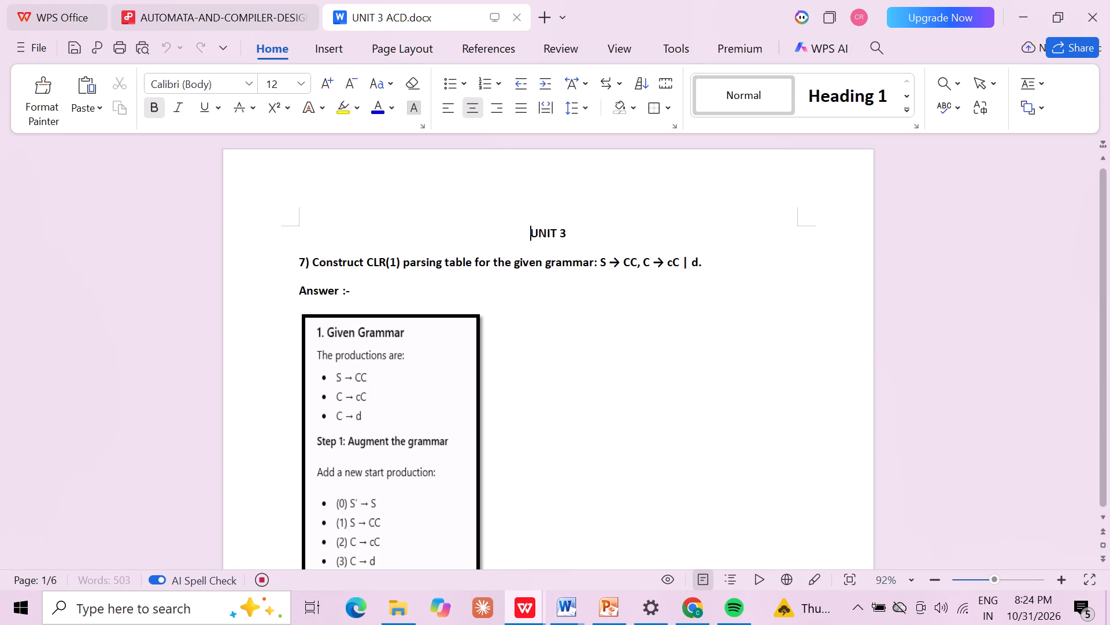
scroll(608, 409, down, 5)
click(556, 388)
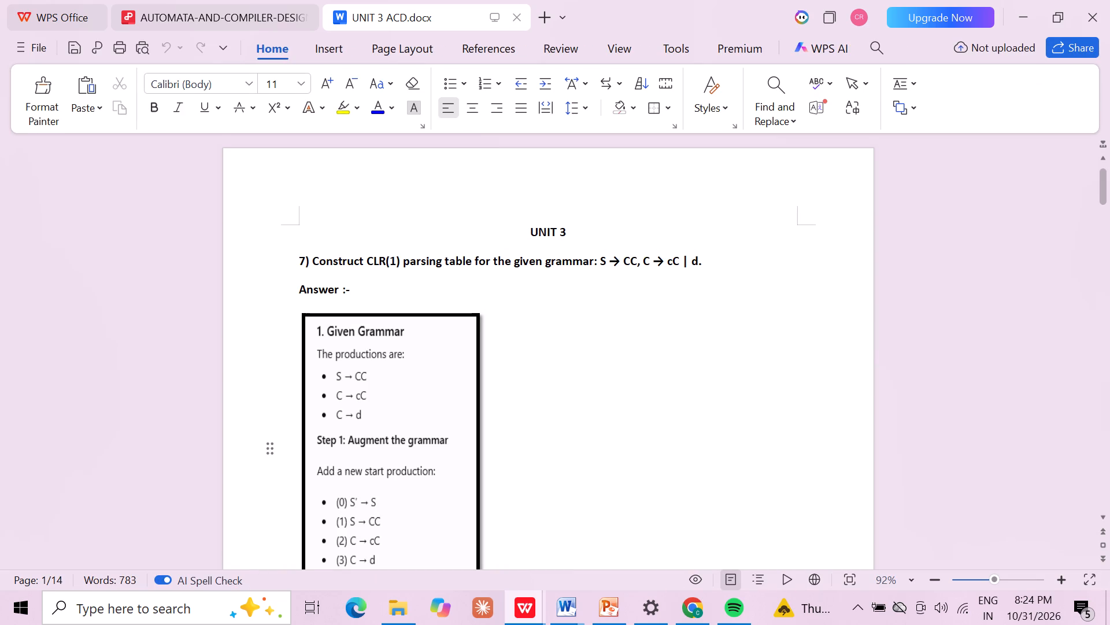
scroll(556, 388, down, 15)
scroll(556, 388, down, 6)
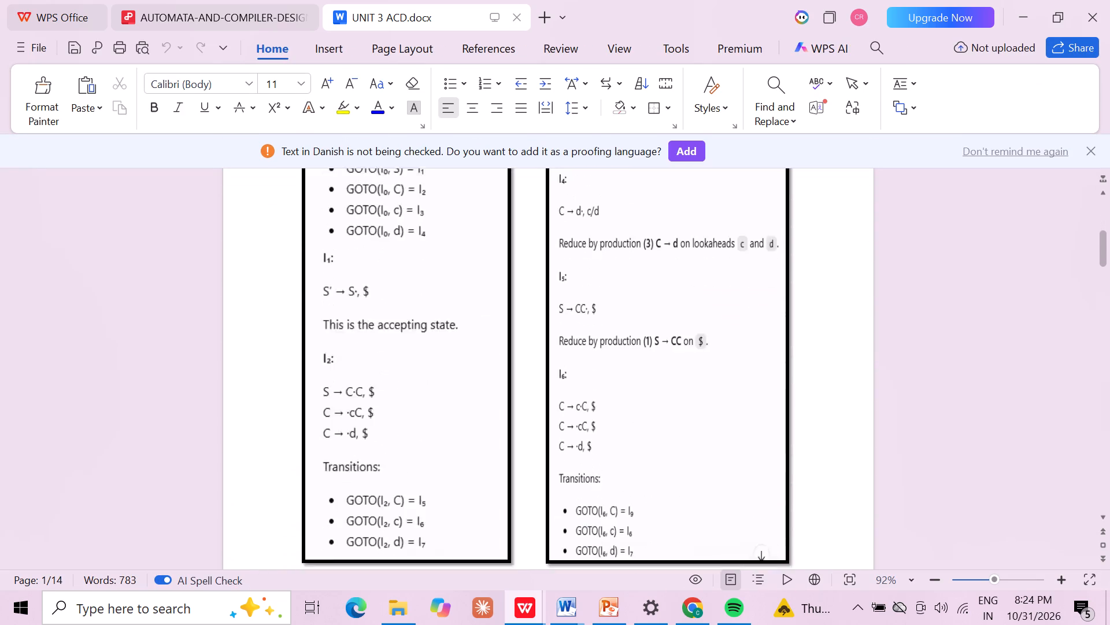
scroll(556, 388, down, 16)
scroll(556, 388, down, 5)
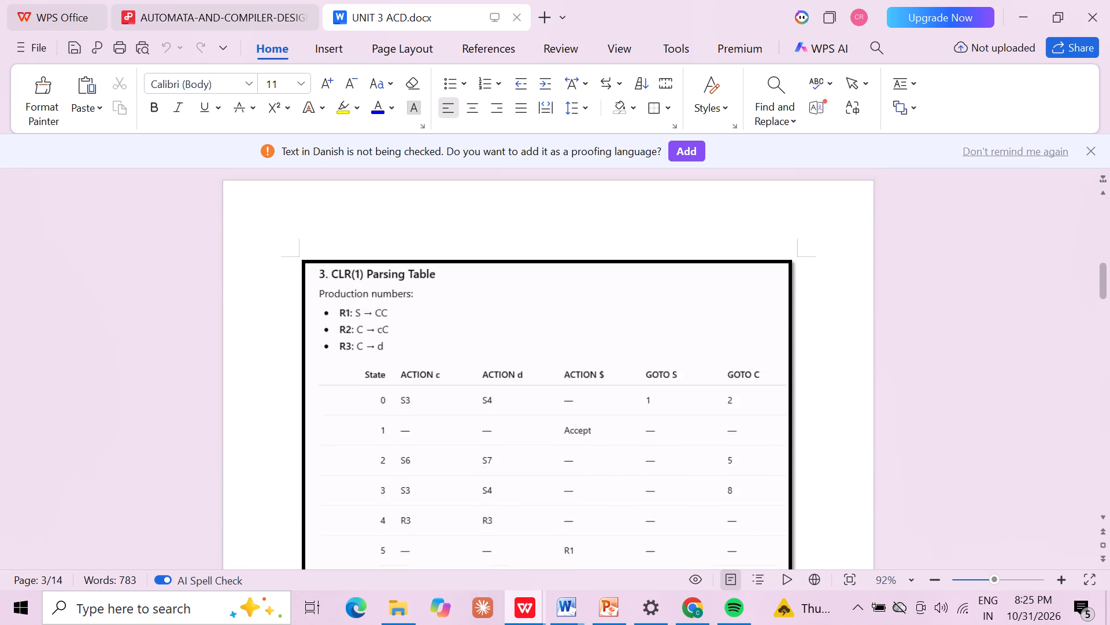
scroll(556, 388, down, 13)
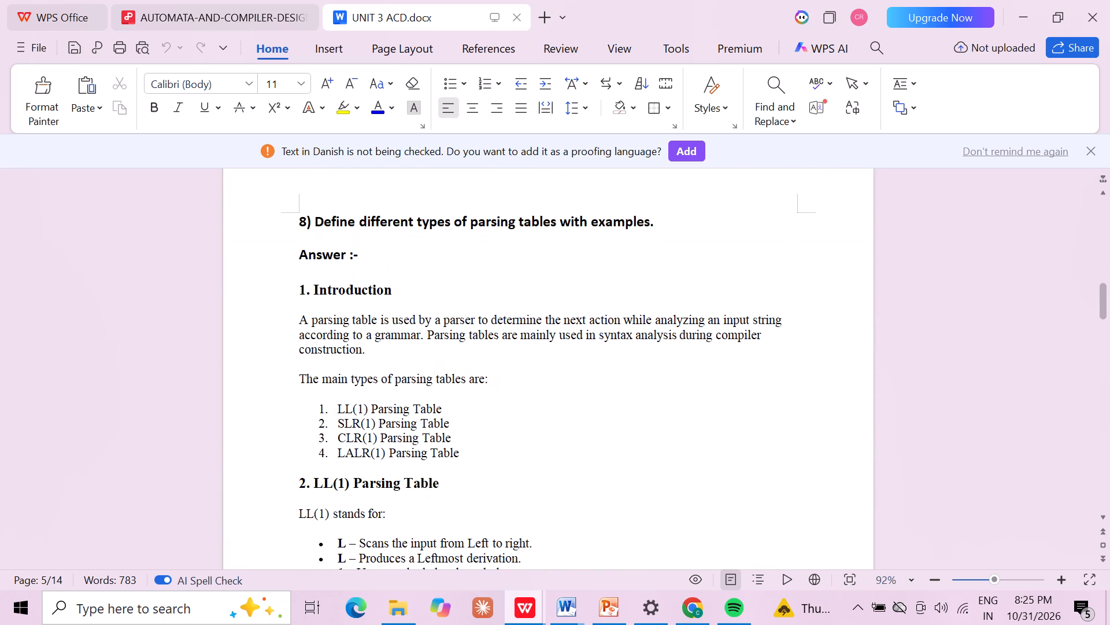
drag(297, 291, 443, 575)
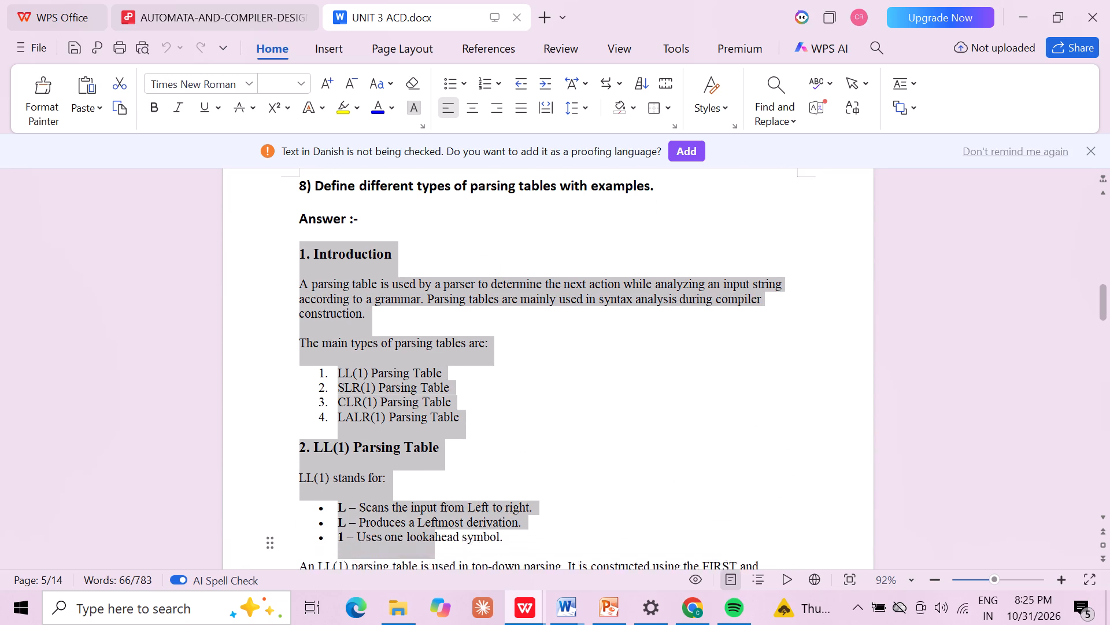
drag(443, 575, 450, 566)
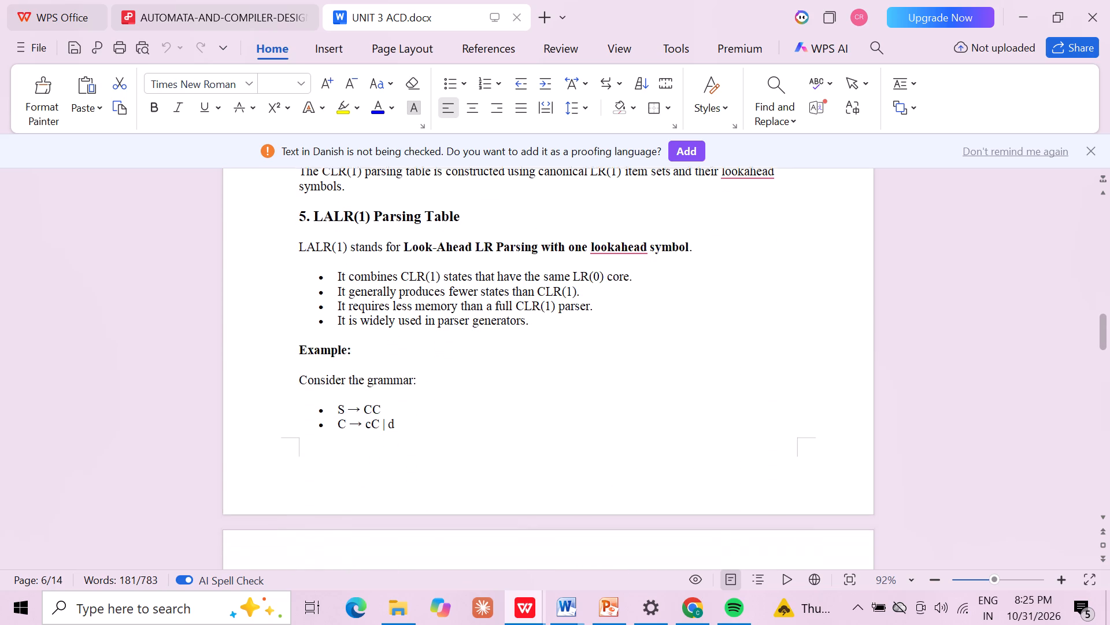
drag(450, 566, 452, 581)
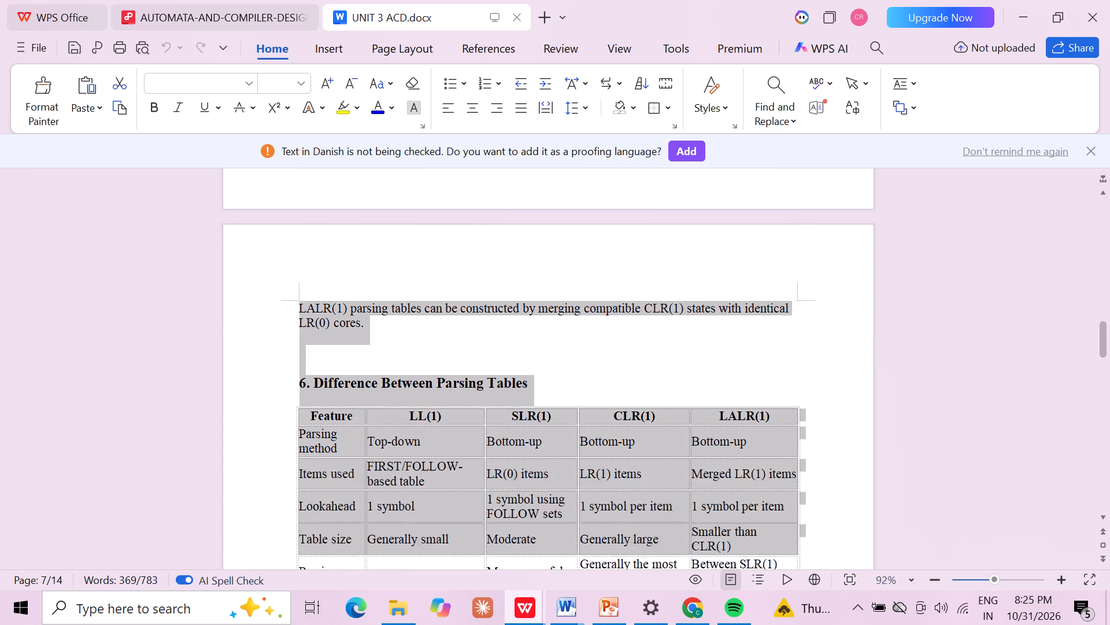
drag(452, 581, 839, 230)
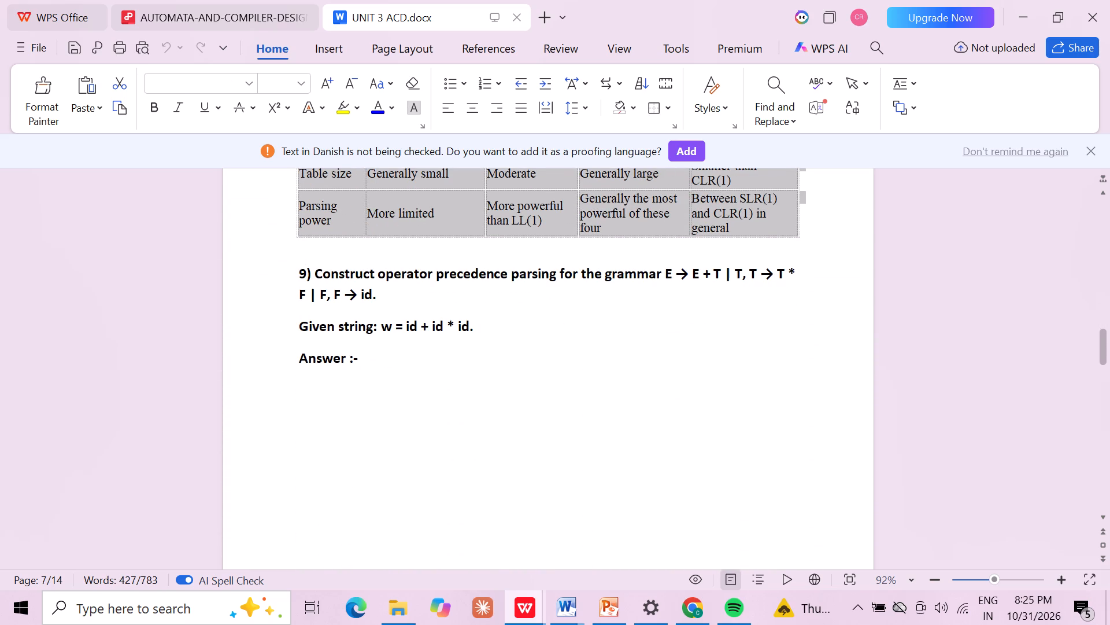
key(ctrl+c)
key(ctrl+c)
key(ctrl+c)
key(ctrl+c)
Switch to Questions.docx in Word and paste the copied answer below the "Answer :-" line of Q8.
click(424, 552)
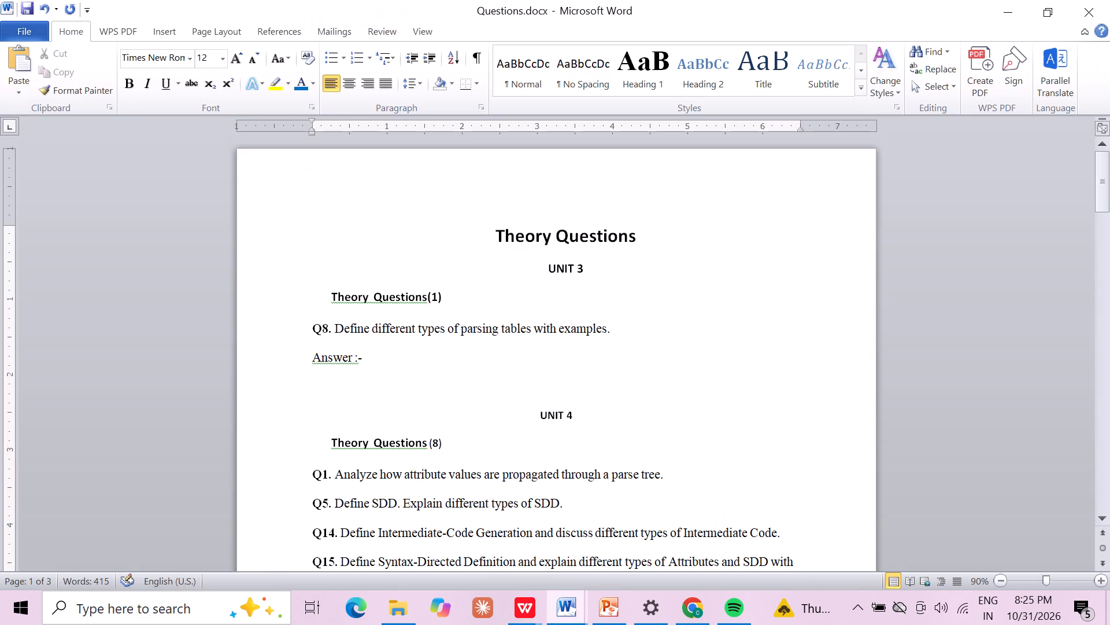
key(ctrl+v)
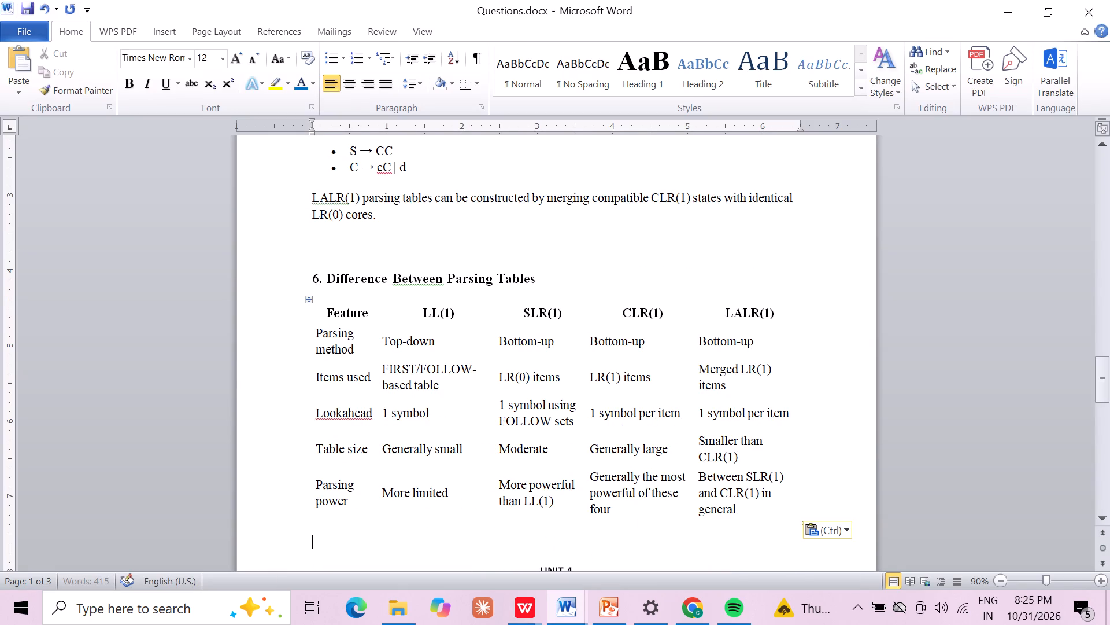
Increase the font size of the "UNIT 4" heading to 14 pt.
scroll(478, 404, down, 2)
triple_click(535, 380)
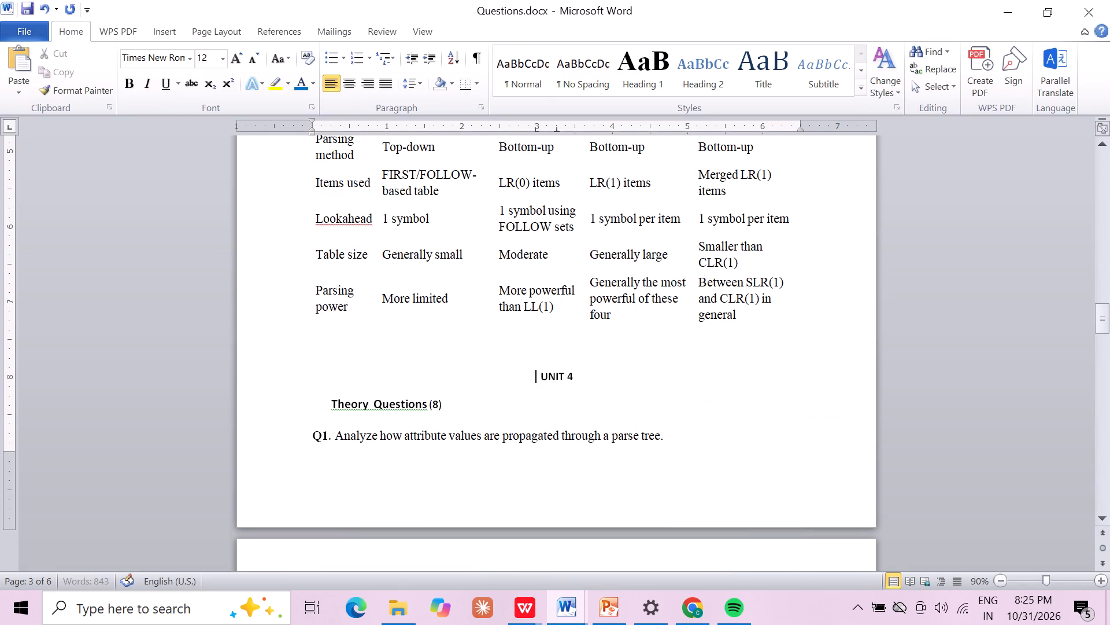
triple_click(557, 377)
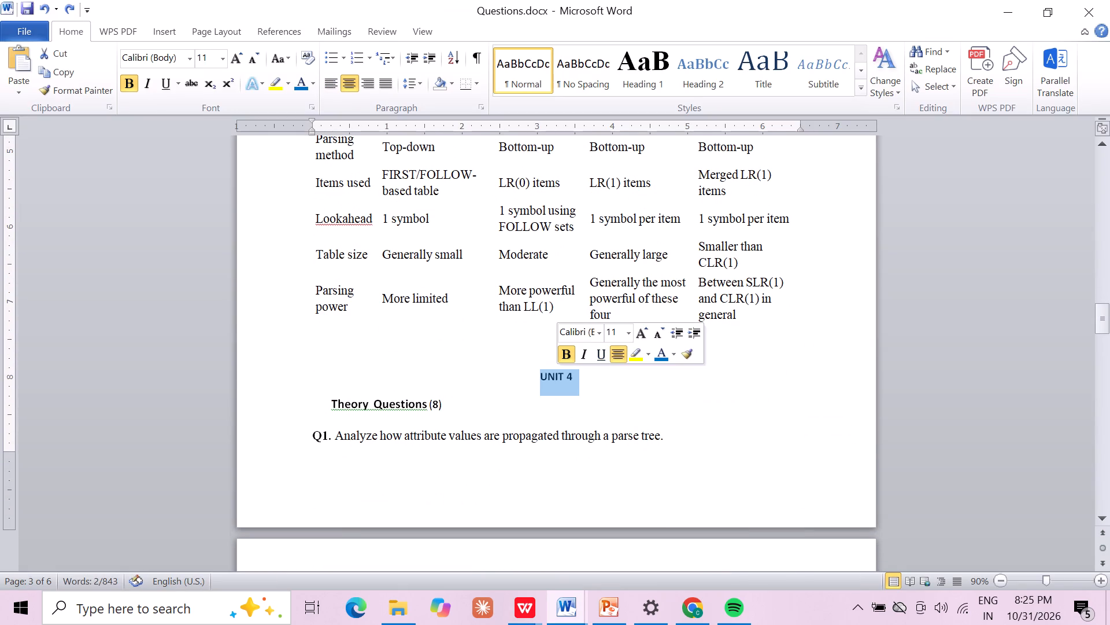
click(648, 333)
click(648, 333)
click(606, 376)
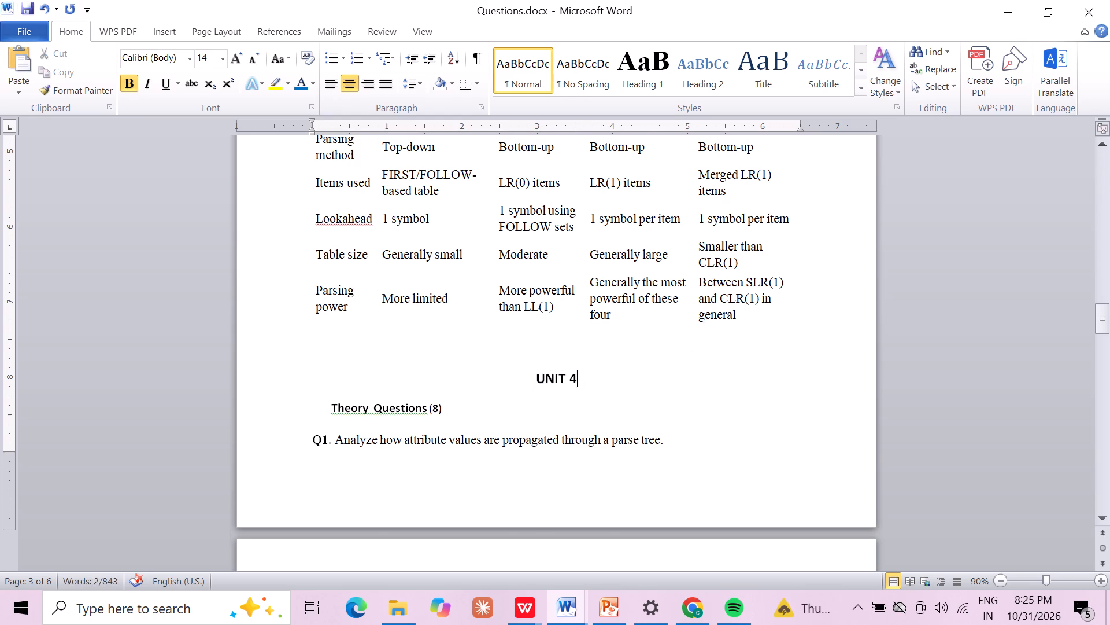
Increase the font size of "Theory Questions(1)", the Q8 question and its "Answer :-" line under UNIT 3 to 14 pt.
scroll(606, 376, up, 11)
scroll(606, 376, up, 18)
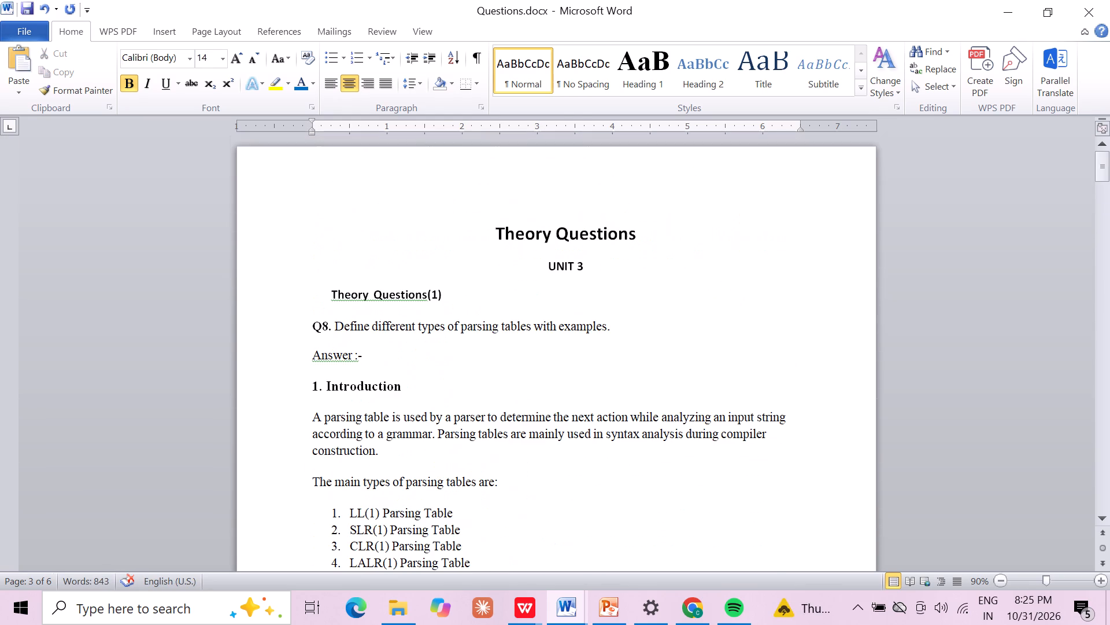
scroll(606, 376, up, 2)
drag(369, 363, 308, 303)
drag(392, 271, 391, 260)
click(391, 260)
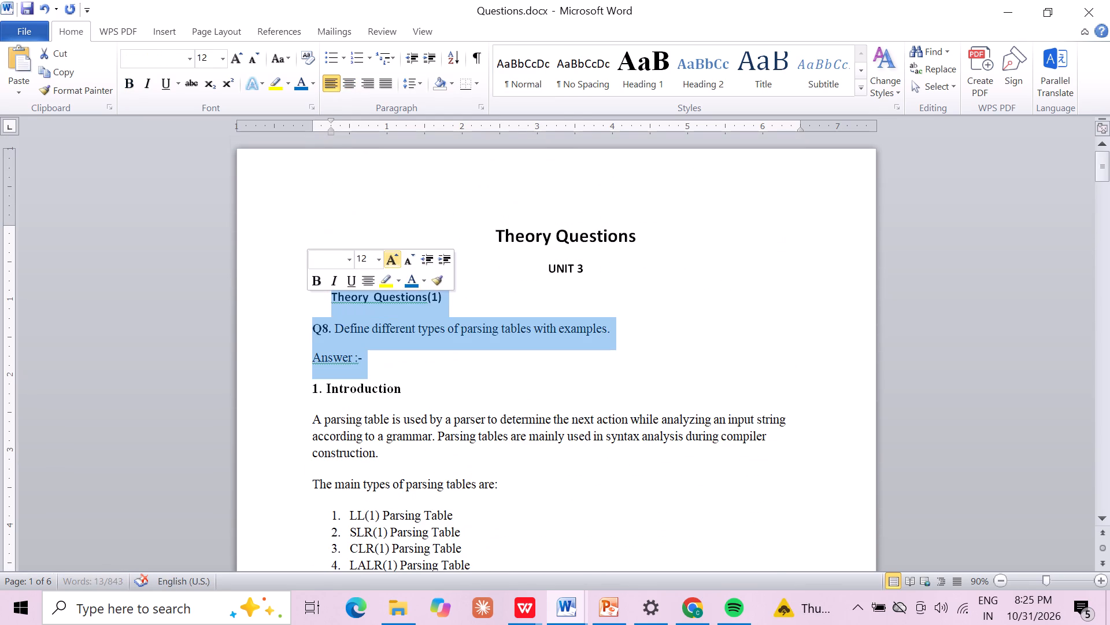
click(436, 355)
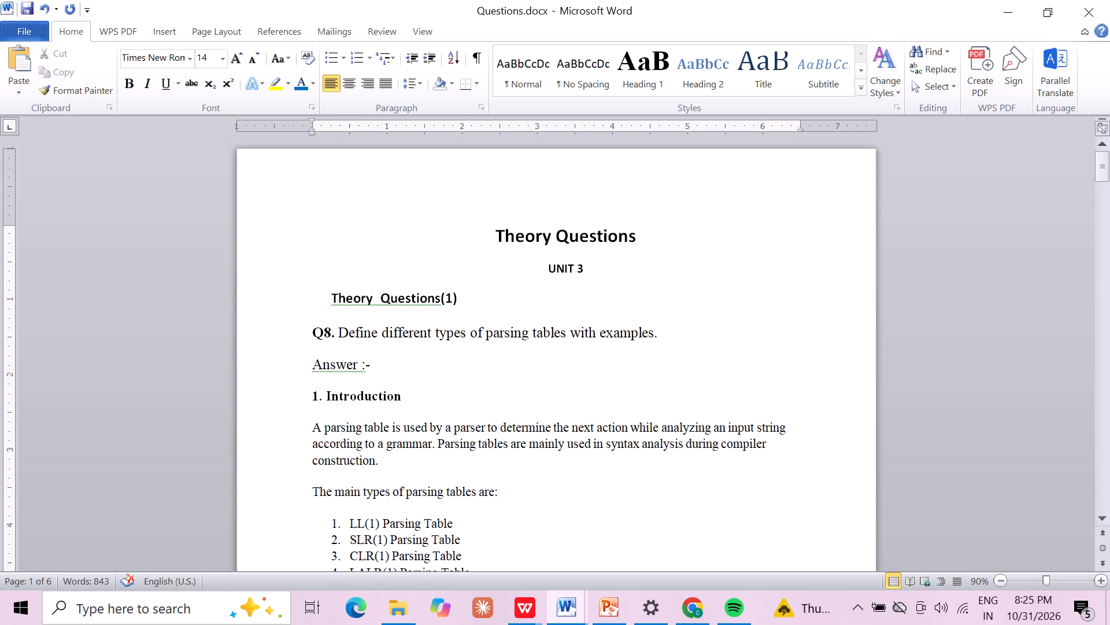
Make the Q8 question text and its "Answer :-" line bold.
drag(398, 364, 345, 341)
click(356, 319)
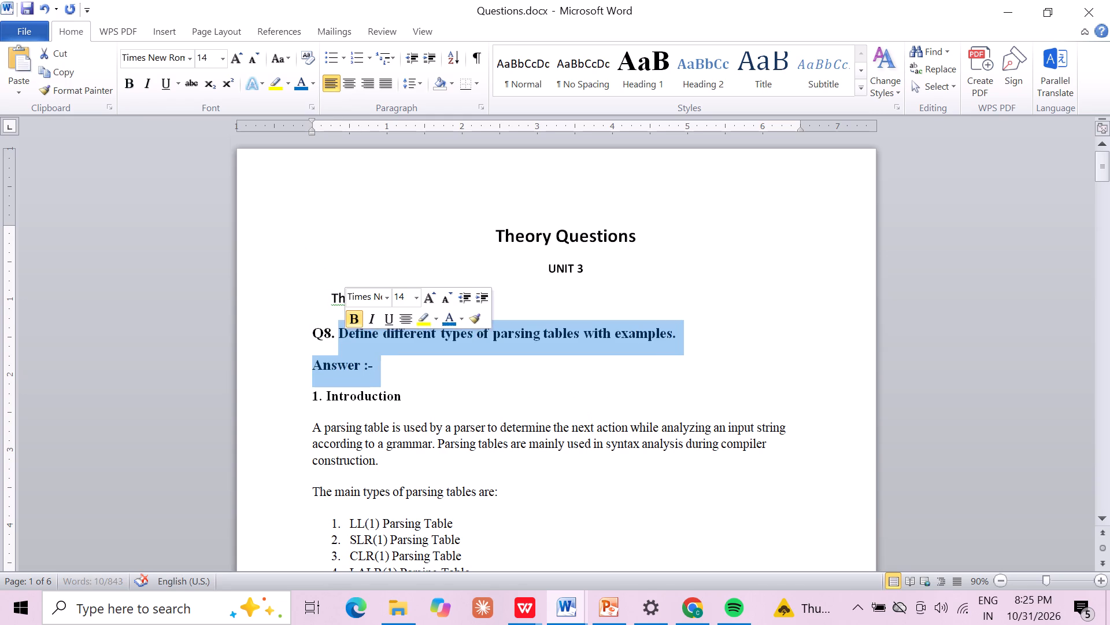
click(398, 380)
Switch to Spotify, adjust the playback volume slightly, and return to Questions.docx in Word.
key(F3)
key(F3)
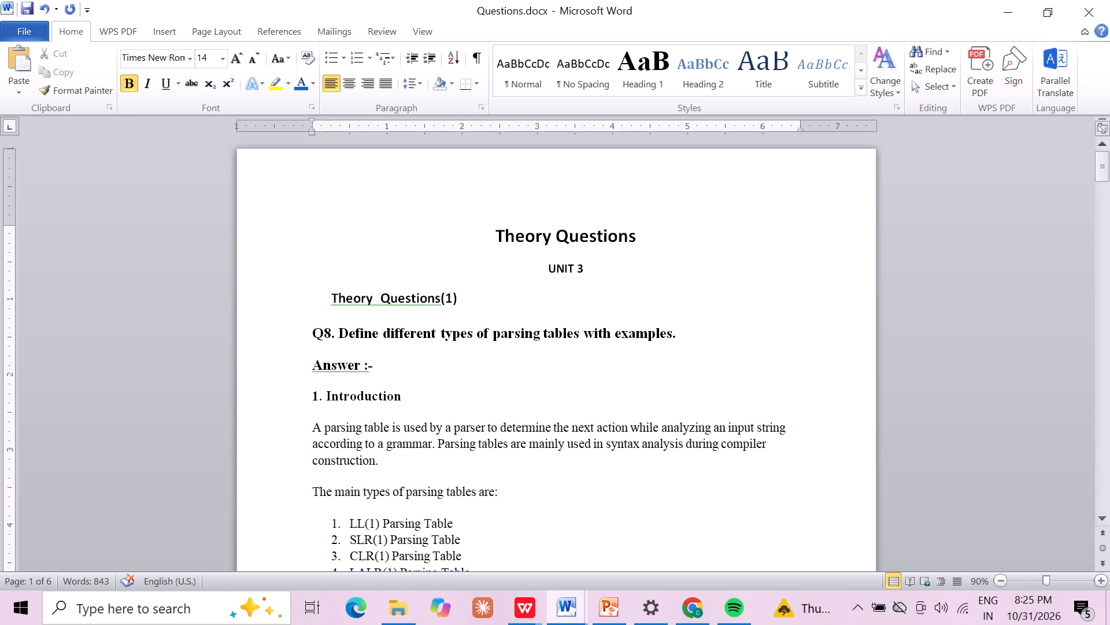
key(F3)
key(F3)
click(939, 613)
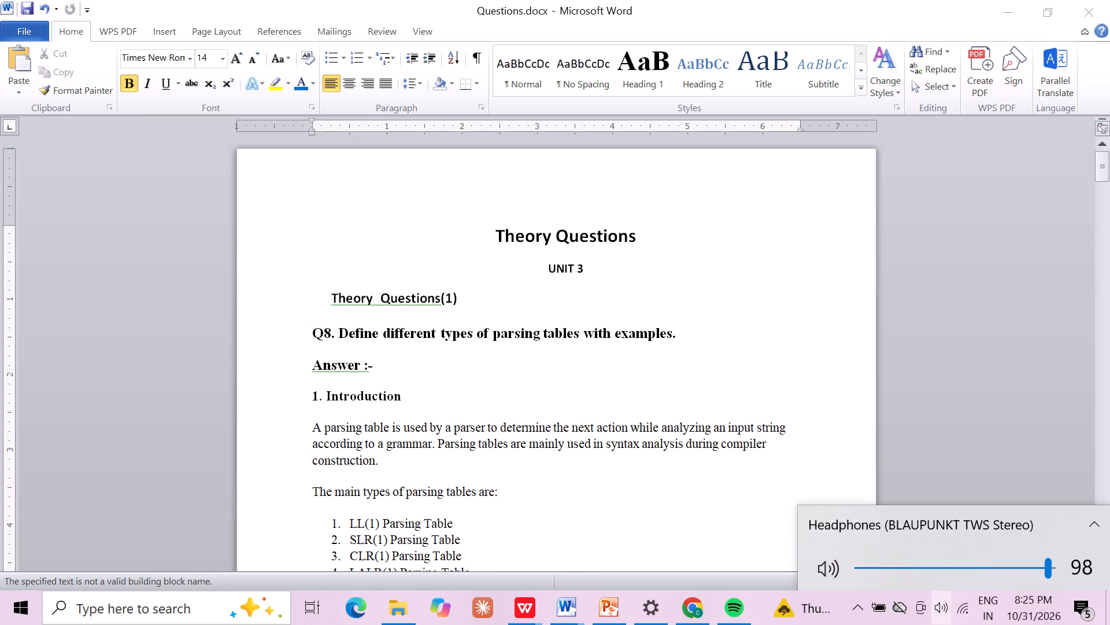
click(727, 609)
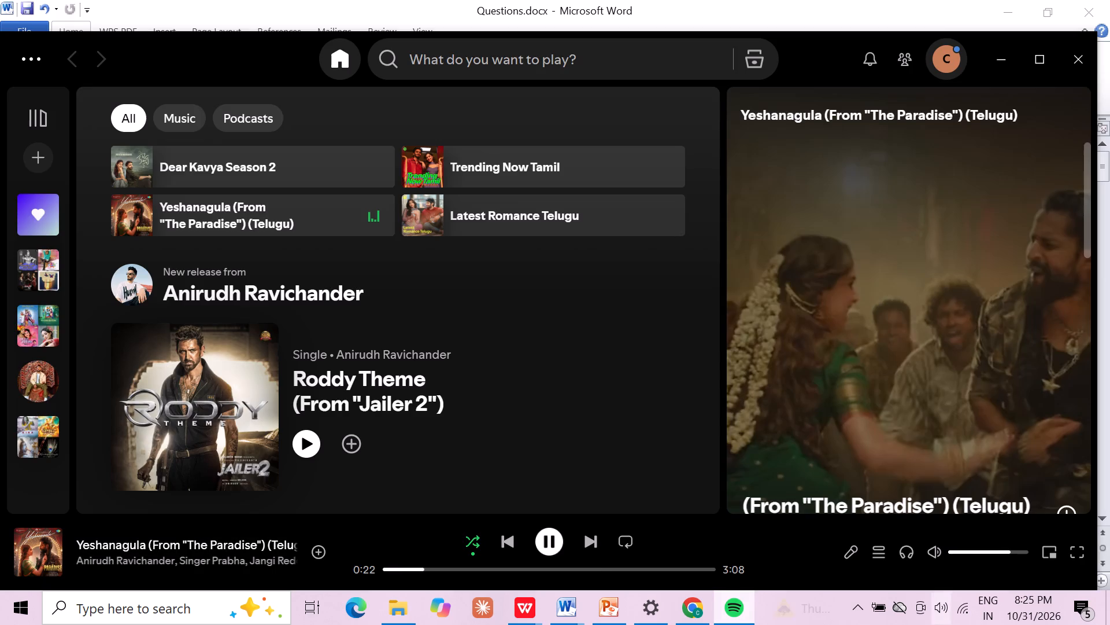
click(1016, 554)
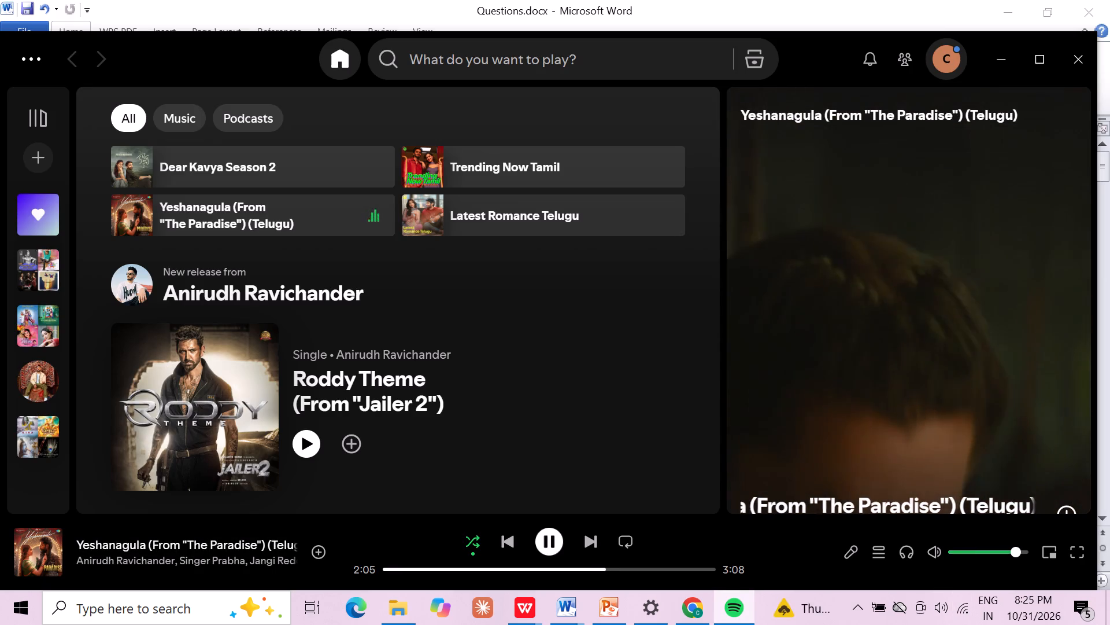
key(alt+Tab)
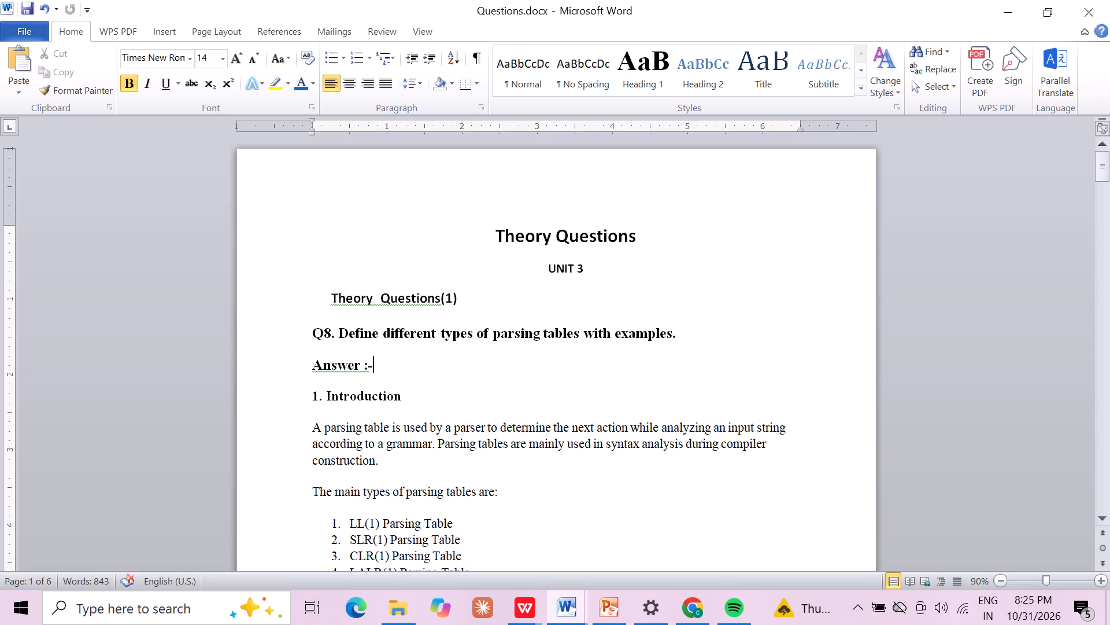
Delete the blank line above the "6. Difference Between Parsing Tables" heading in the Q8 answer.
scroll(677, 502, down, 18)
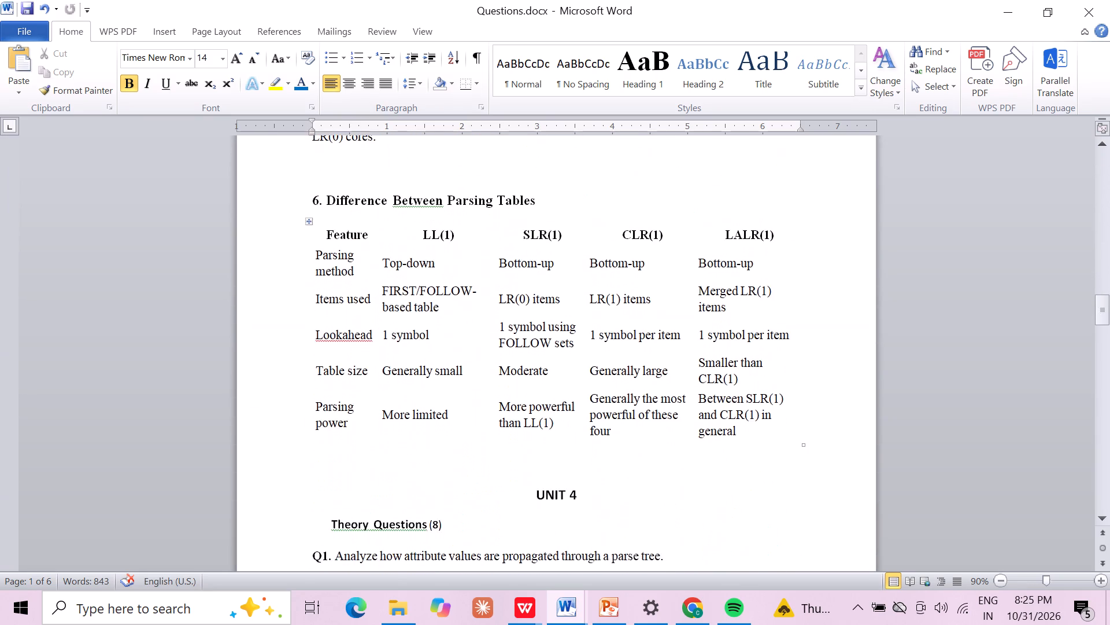
scroll(677, 502, down, 2)
scroll(677, 502, up, 4)
click(364, 391)
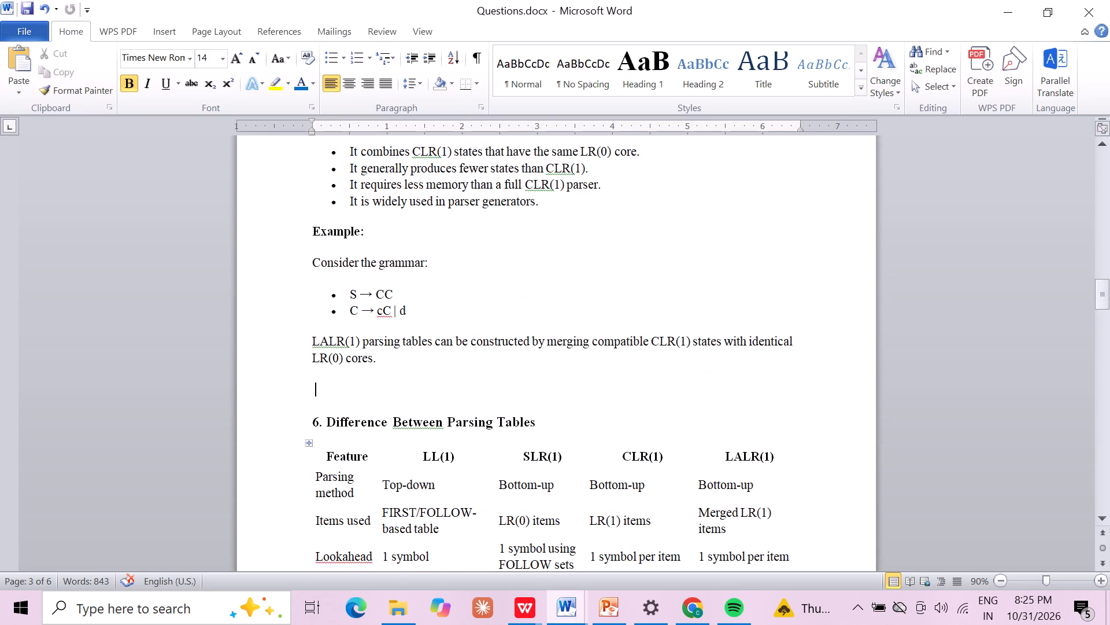
key(BackSpace)
key(BackSpace)
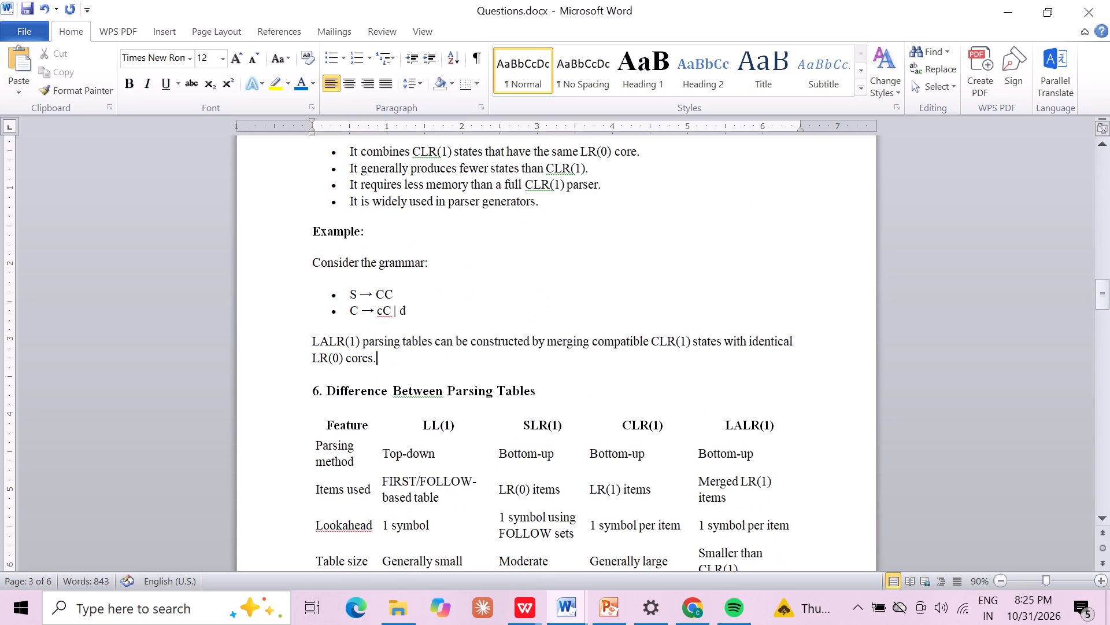
Add a blank line below Q1 in the UNIT 4 theory questions, before Q5.
scroll(364, 391, up, 5)
scroll(364, 391, down, 8)
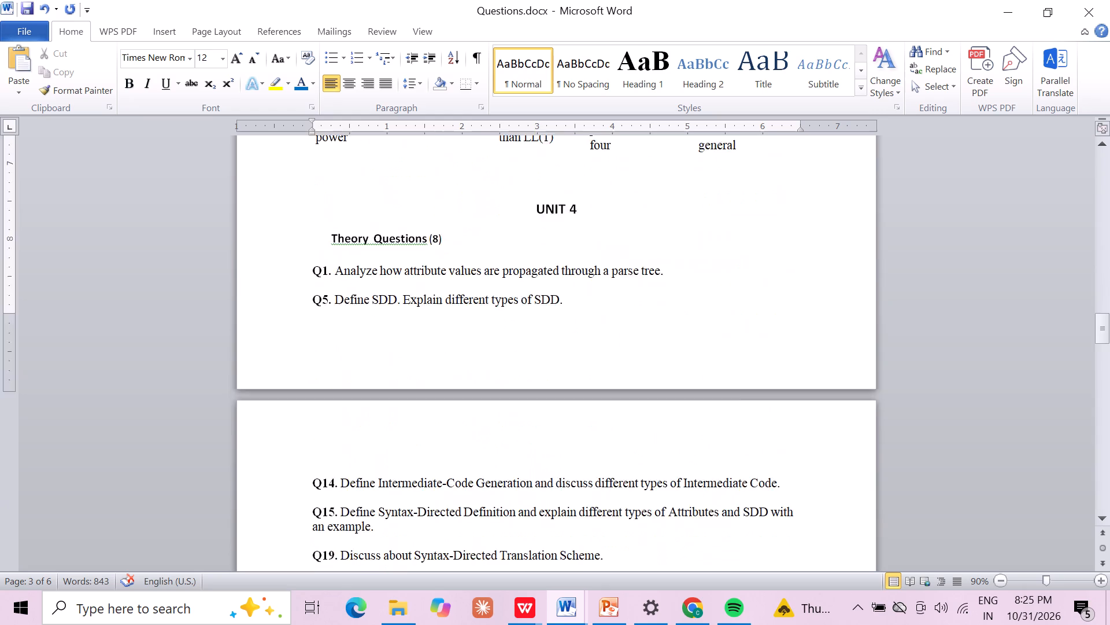
scroll(364, 391, up, 5)
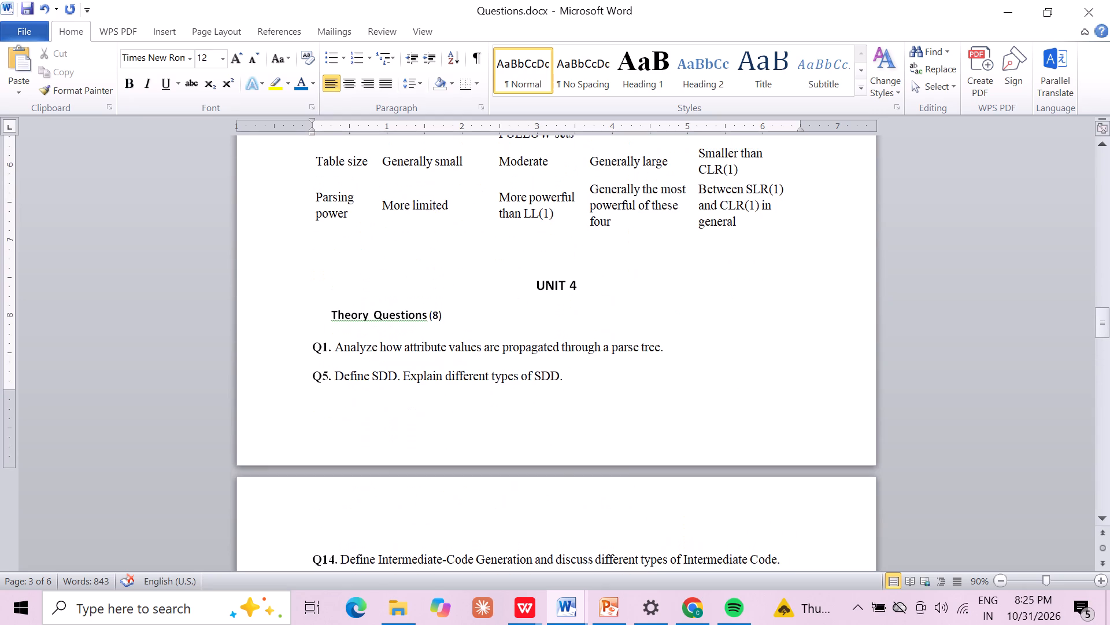
click(684, 346)
key(Return)
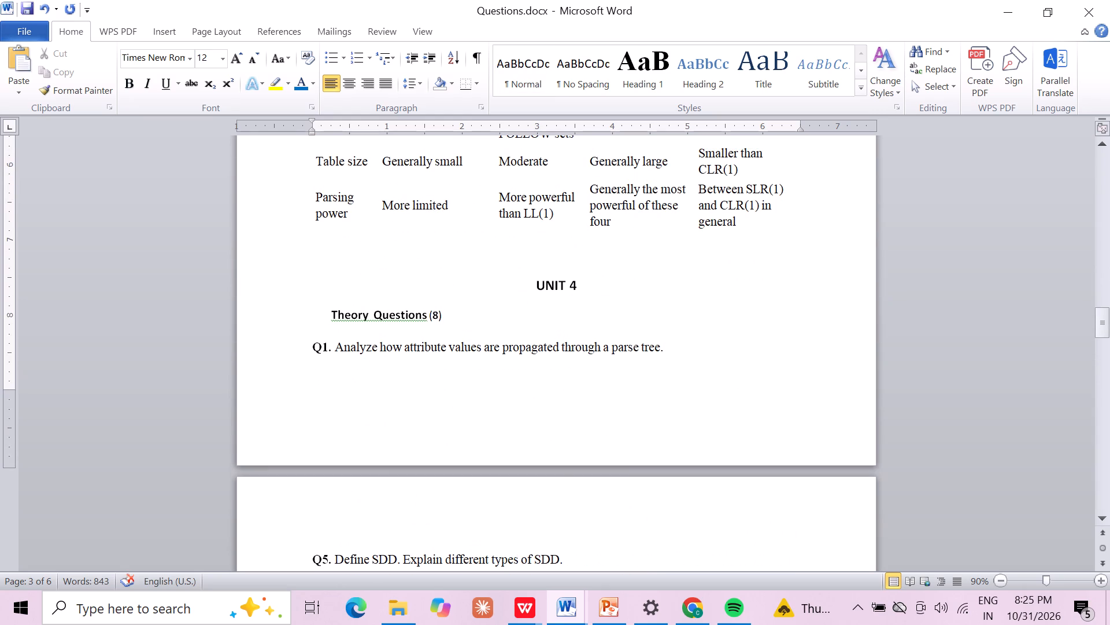
Insert four blank lines before the "UNIT 4" heading to move it to the top of the next page.
click(534, 286)
key(Return)
key(Return)
key(Return)
key(Return)
scroll(534, 286, down, 2)
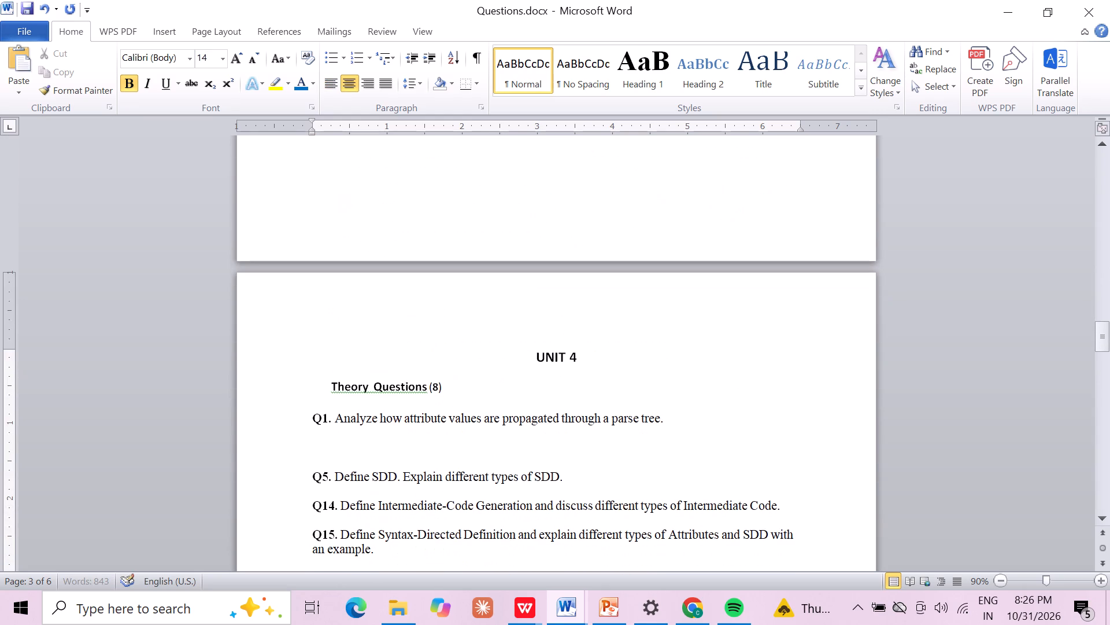
Place the insertion point below UNIT 4's Q1, switch to UNIT 4 ACD.docx and locate the answer to question 1.
click(415, 439)
click(391, 443)
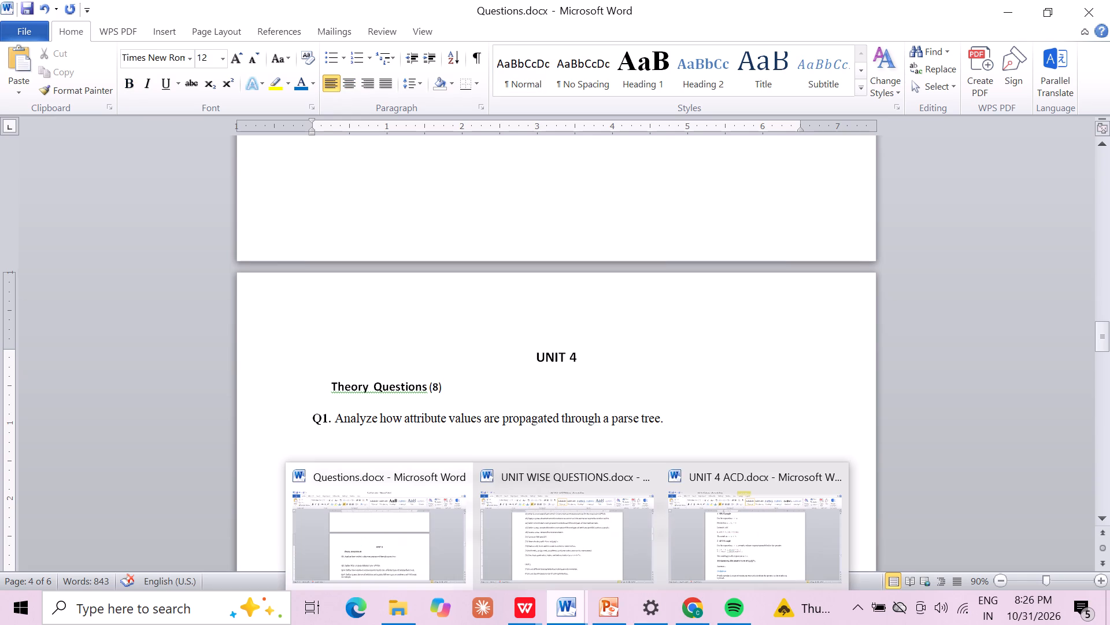
click(609, 553)
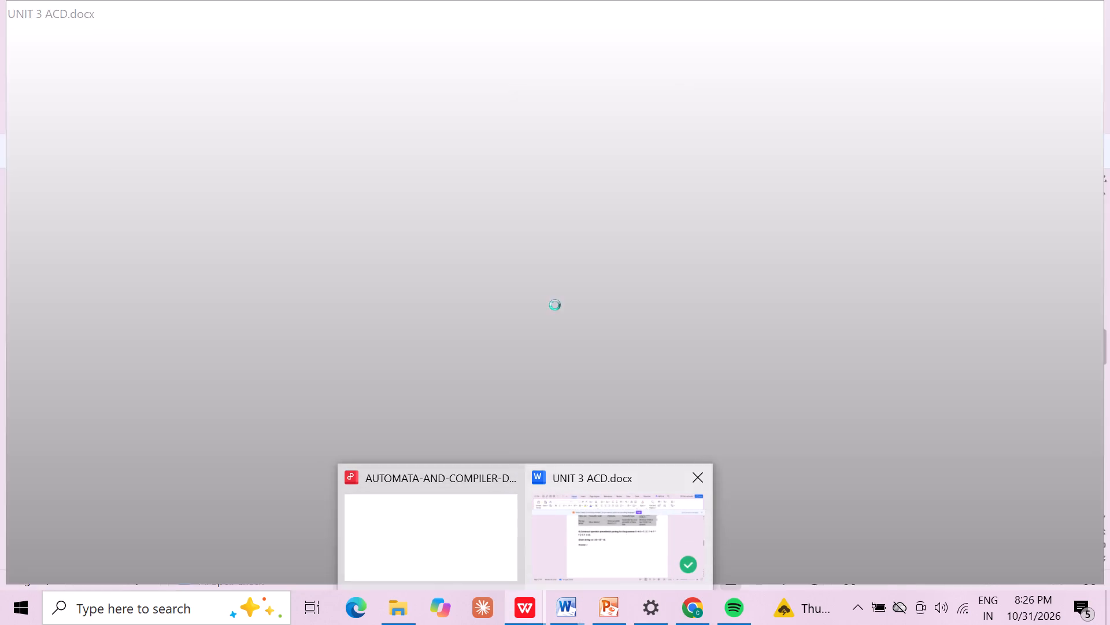
click(558, 465)
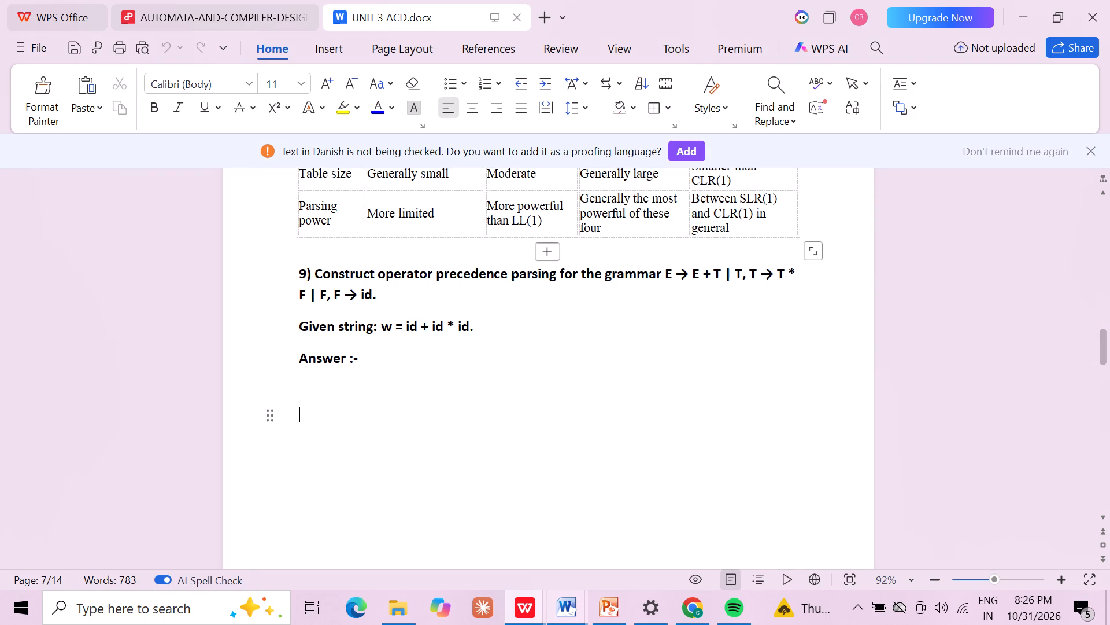
click(728, 556)
scroll(486, 381, up, 2)
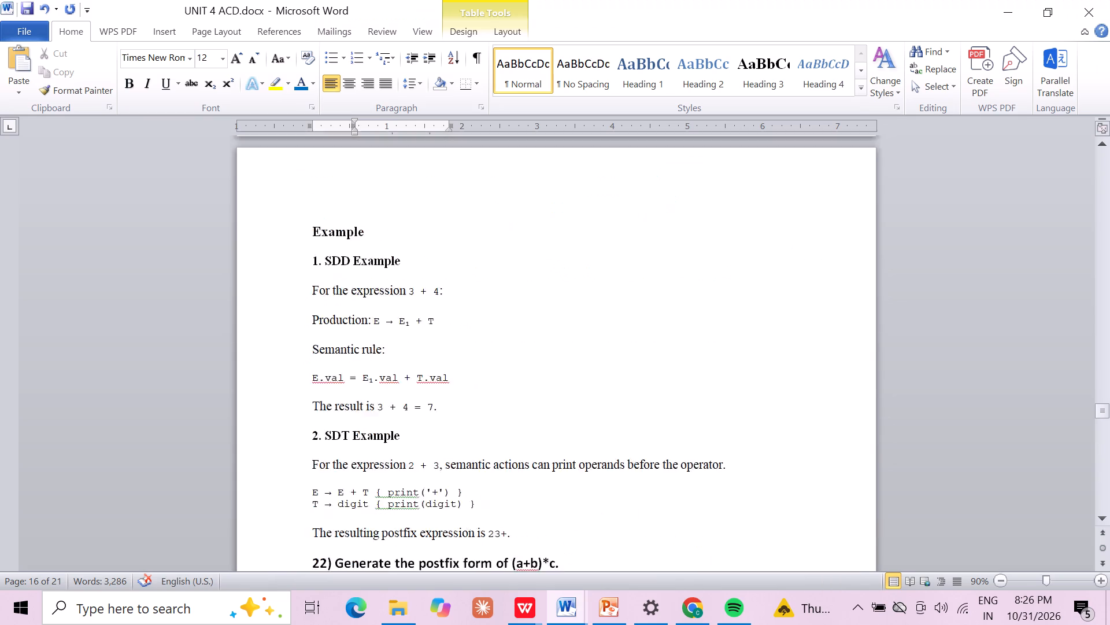
scroll(486, 381, up, 16)
scroll(486, 381, up, 7)
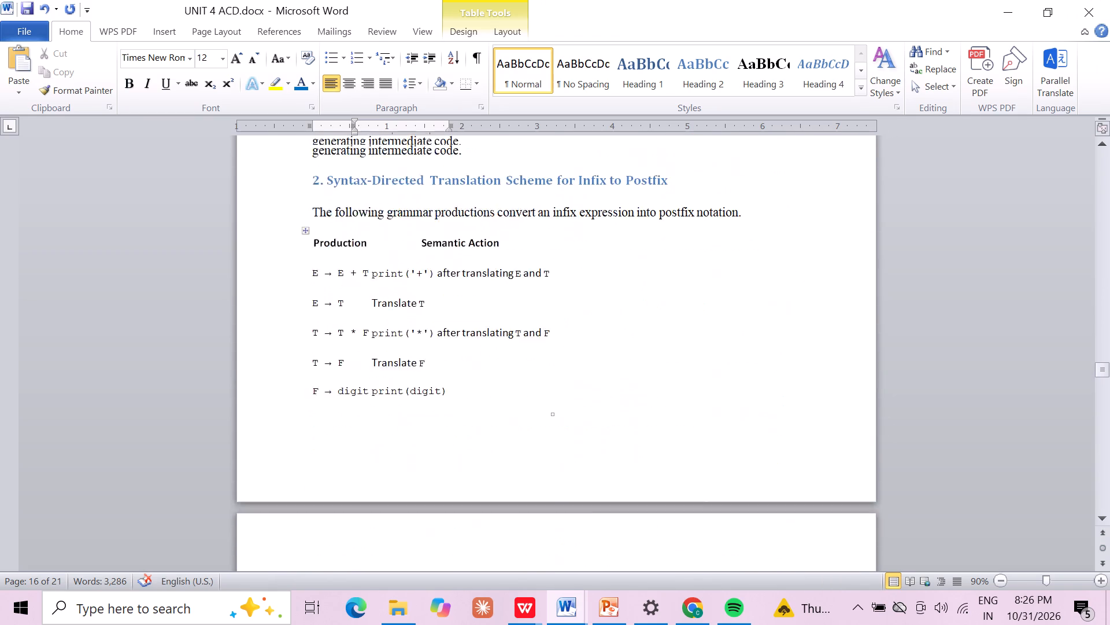
scroll(486, 381, up, 8)
scroll(486, 381, up, 20)
scroll(486, 381, up, 13)
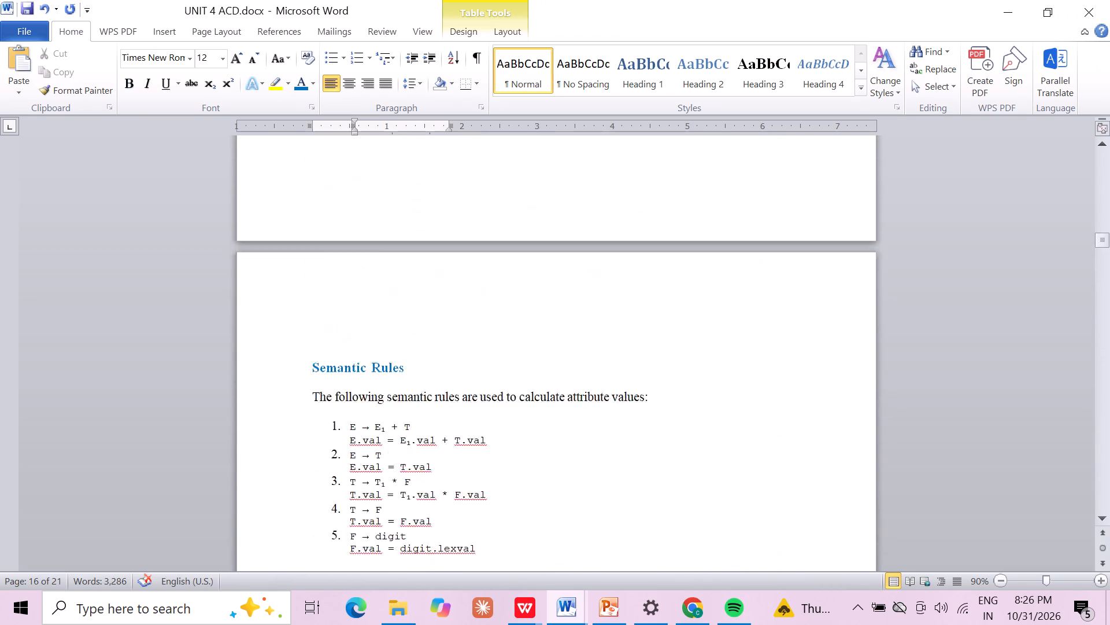
scroll(486, 381, up, 20)
scroll(486, 381, up, 12)
scroll(486, 381, down, 2)
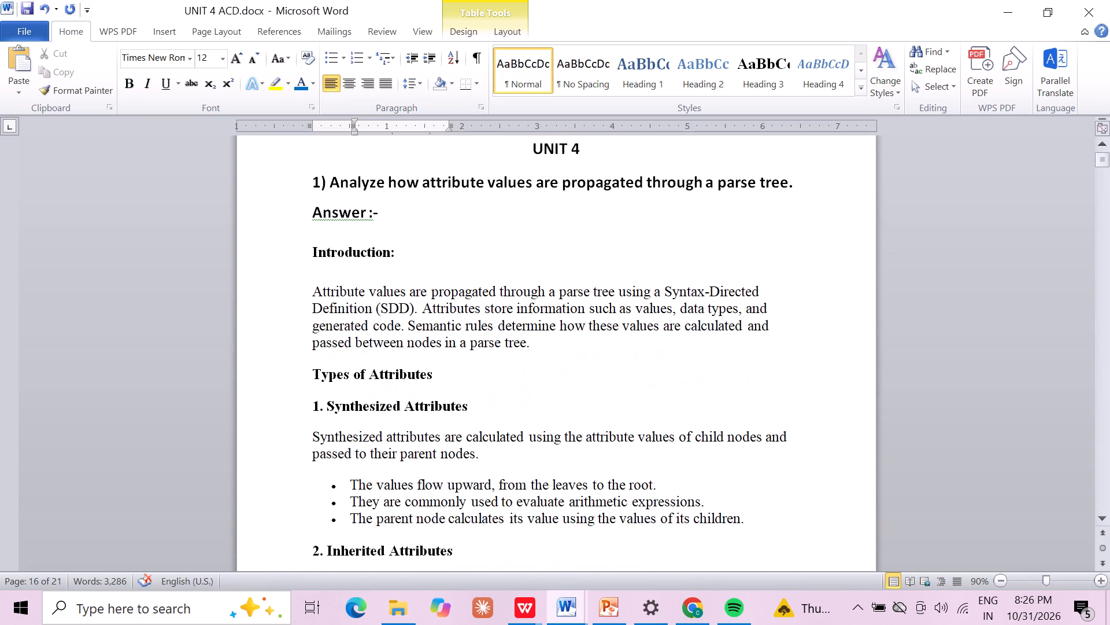
scroll(486, 381, down, 2)
ctrl+scroll(486, 381, up, 1)
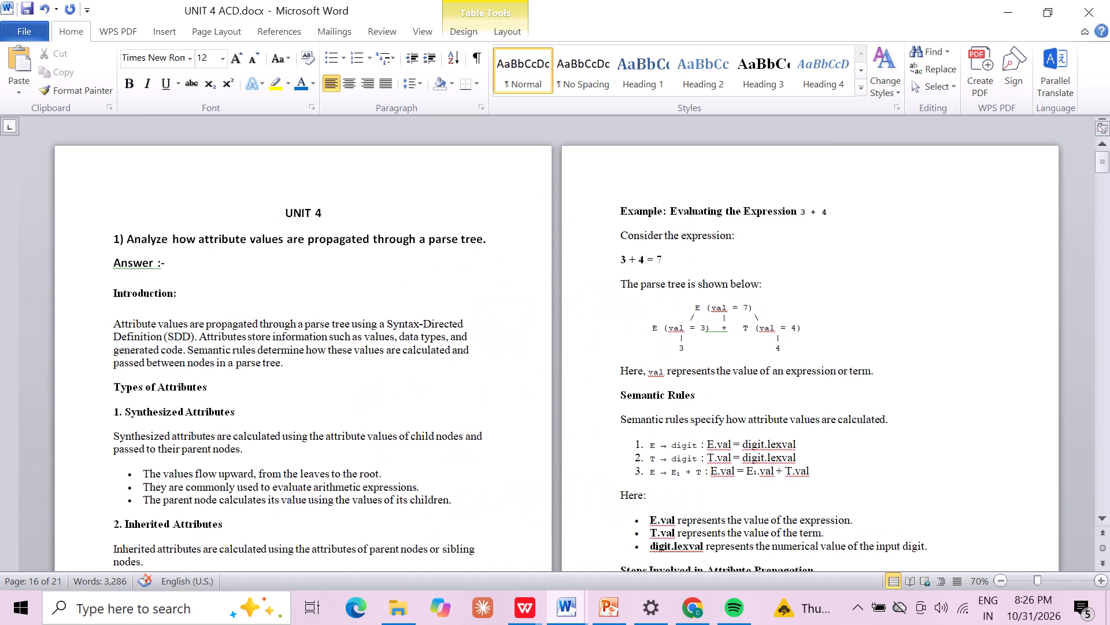
ctrl+scroll(486, 381, up, 1)
Copy the question 1 answer in UNIT 4 ACD.docx, from the "Introduction:" heading through the last inherited attributes bullet.
key(alt+Tab)
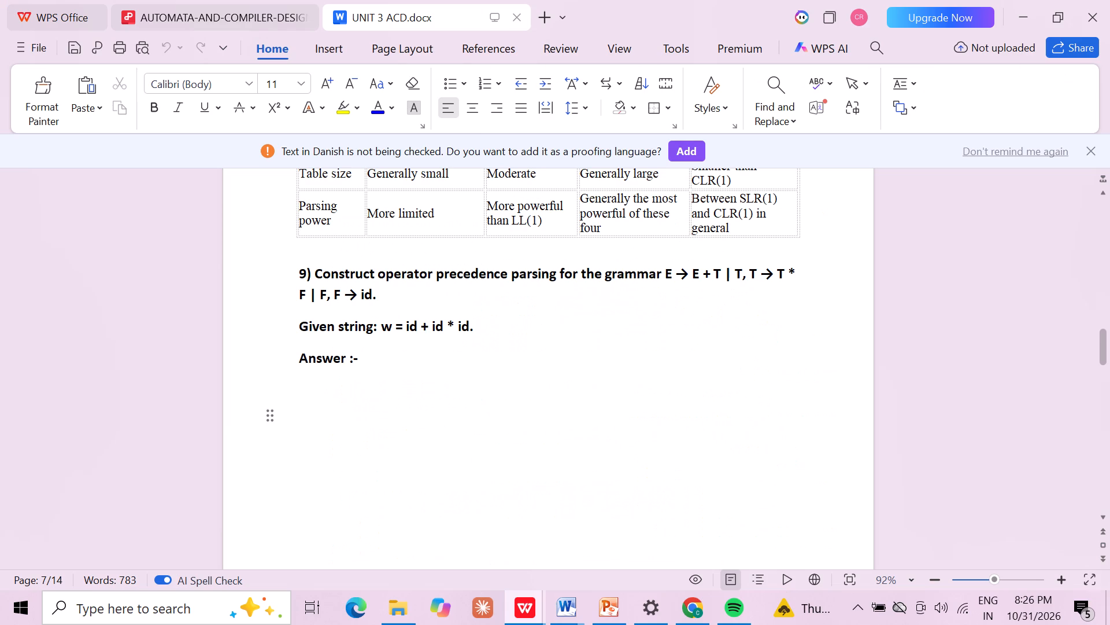
scroll(486, 381, down, 1)
key(alt+Tab)
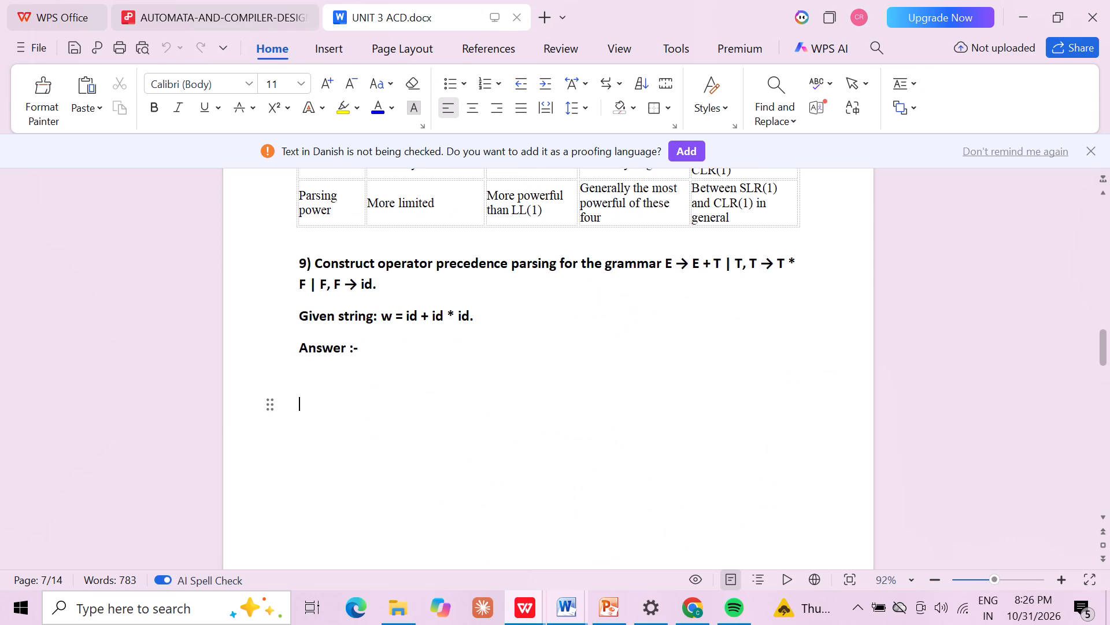
click(437, 564)
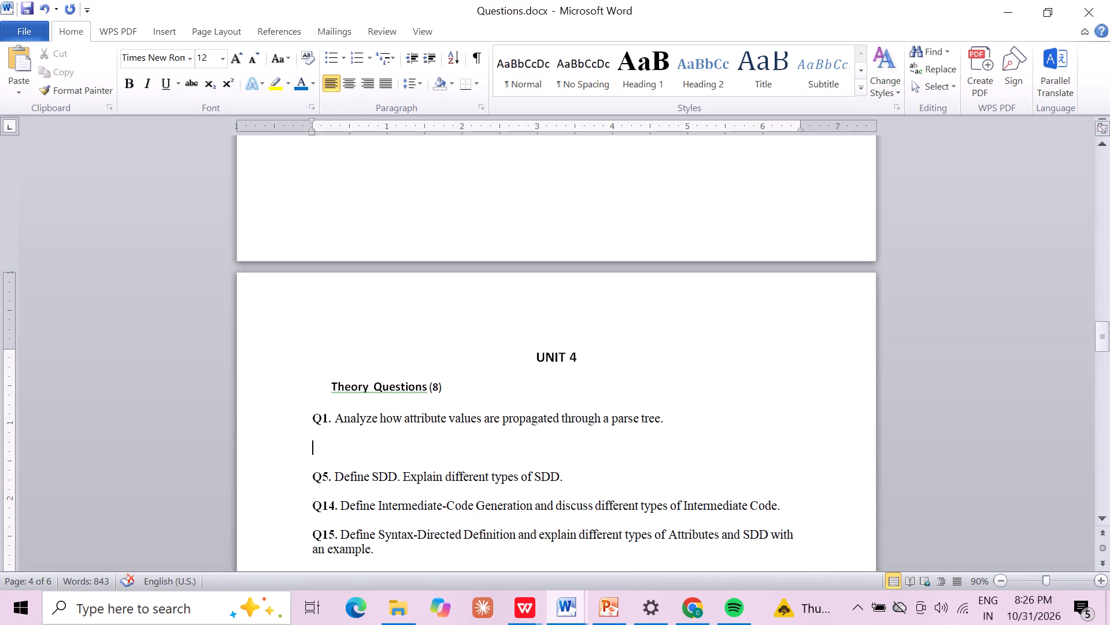
key(alt+Tab)
drag(337, 288, 392, 367)
click(392, 367)
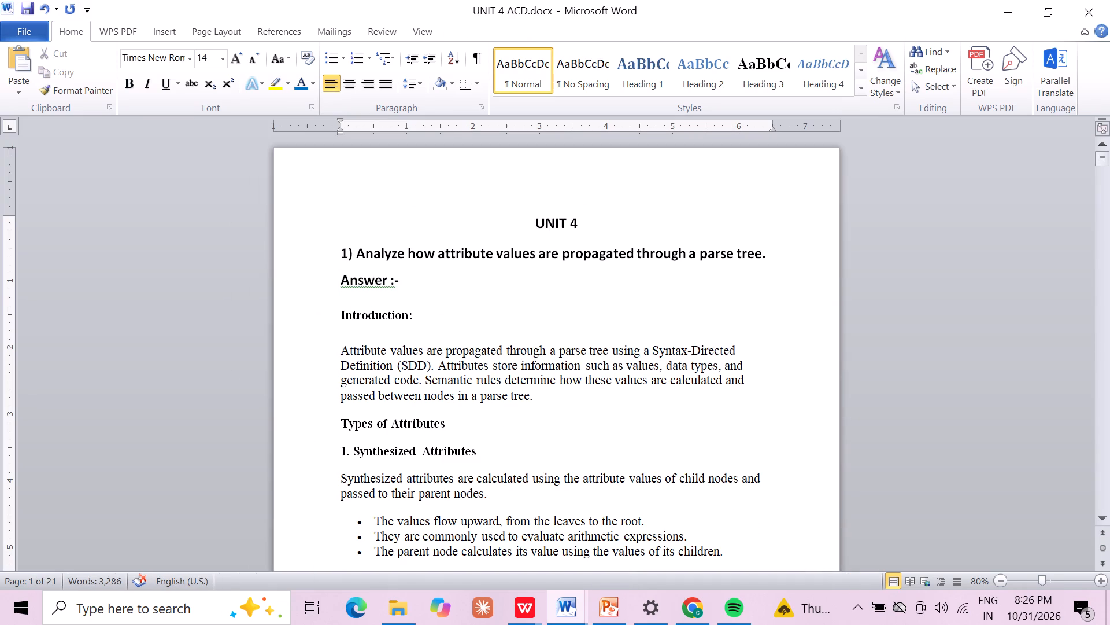
drag(336, 311, 543, 575)
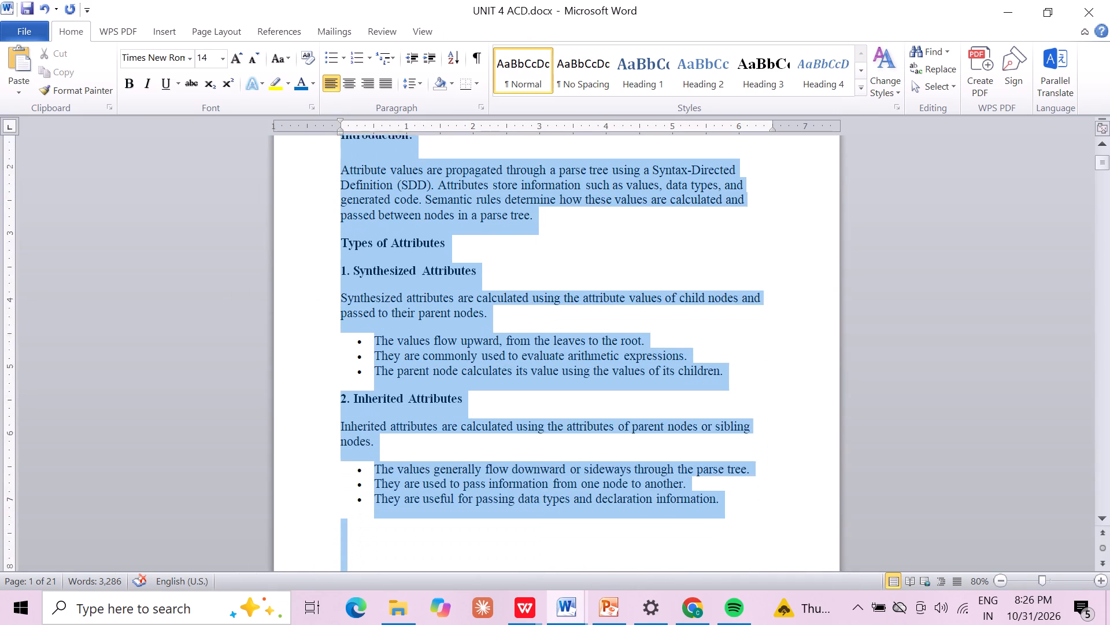
drag(543, 575, 538, 572)
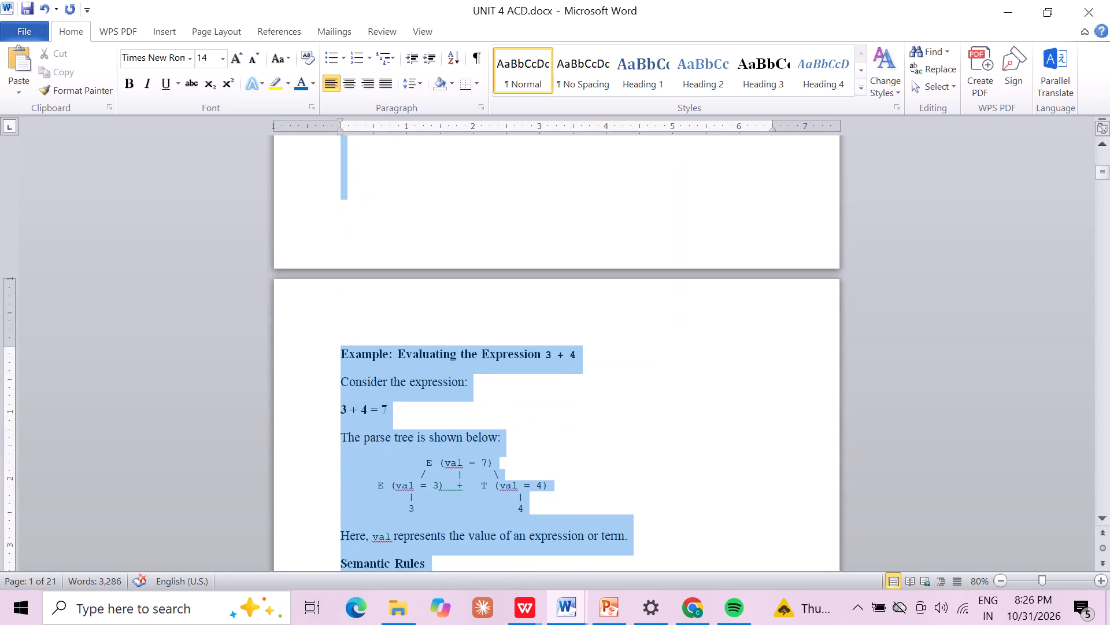
drag(538, 572, 538, 572)
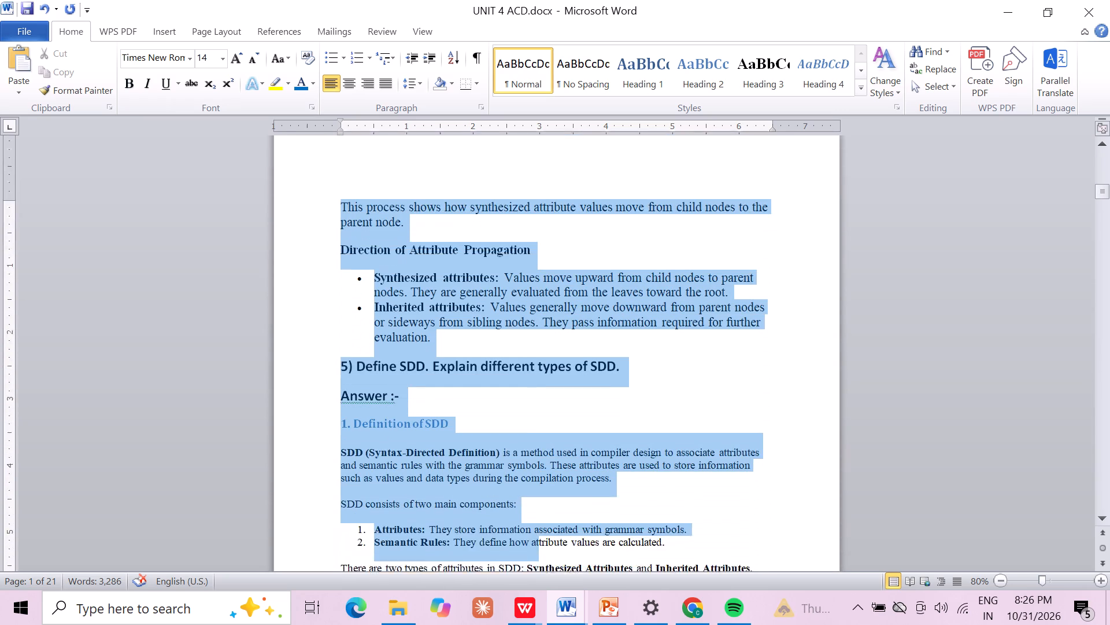
drag(538, 572, 438, 280)
key(ctrl+c)
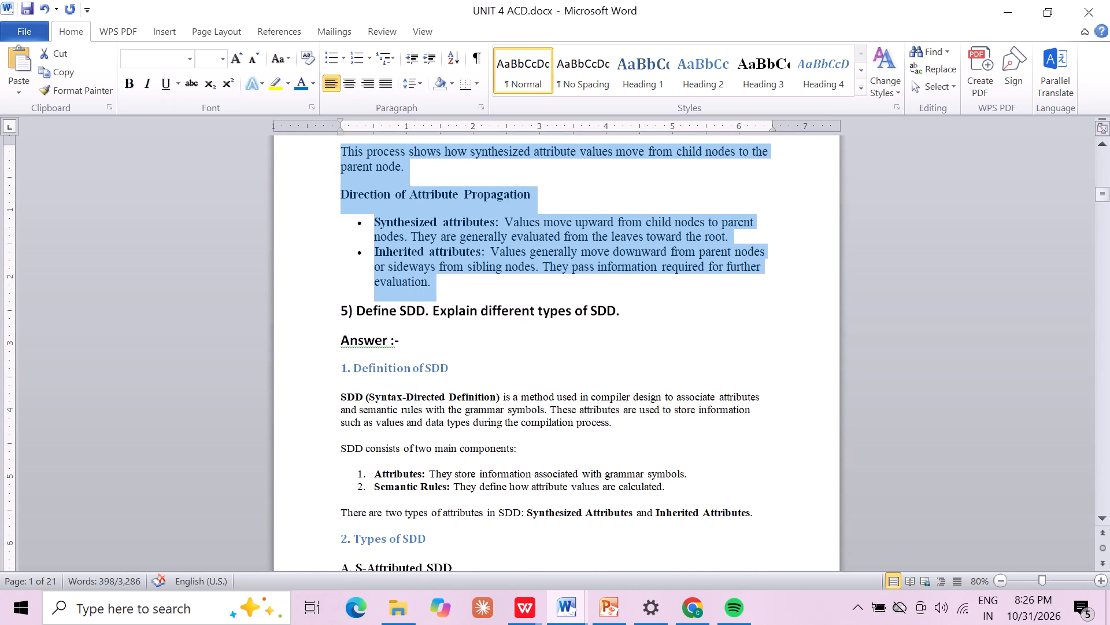
key(ctrl+c)
key(ctrl+c)
Return to Questions.docx and add an "Answer :-" line below Q1 of UNIT 4, followed by a new blank line.
key(alt+Tab)
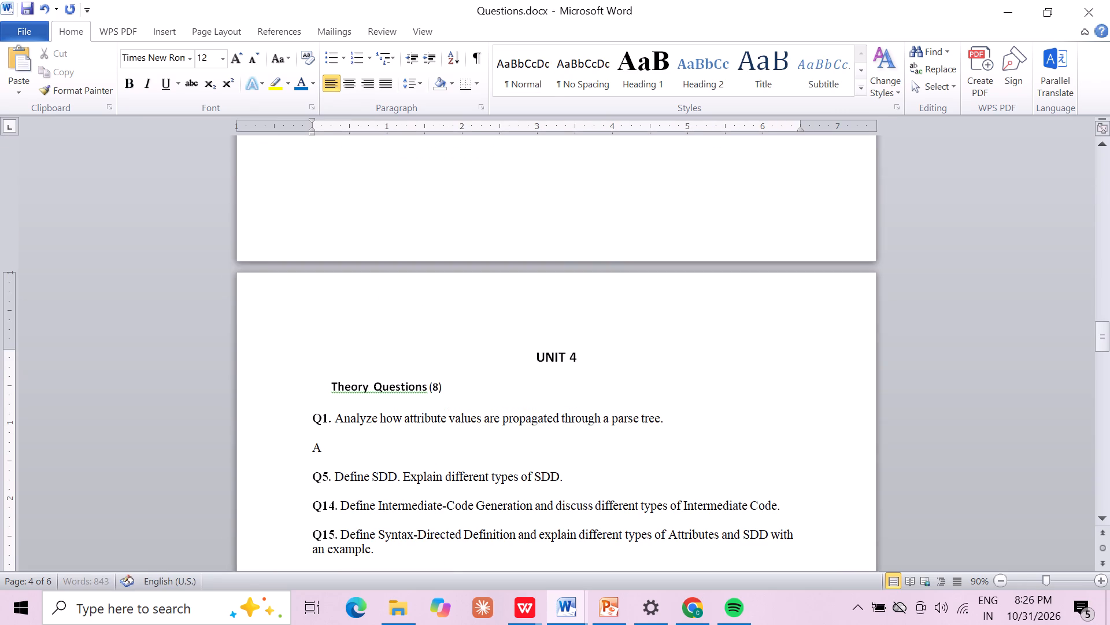
text(nswer :-)
key(Return)
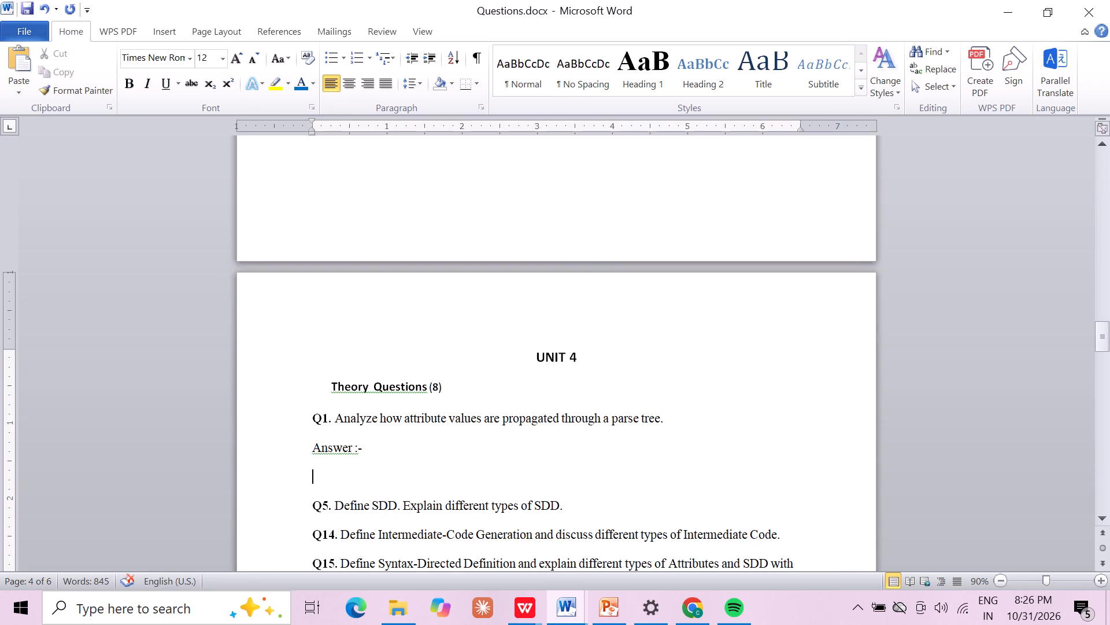
Make the Q1 question text and its "Answer :-" line bold.
drag(375, 455, 351, 424)
click(361, 408)
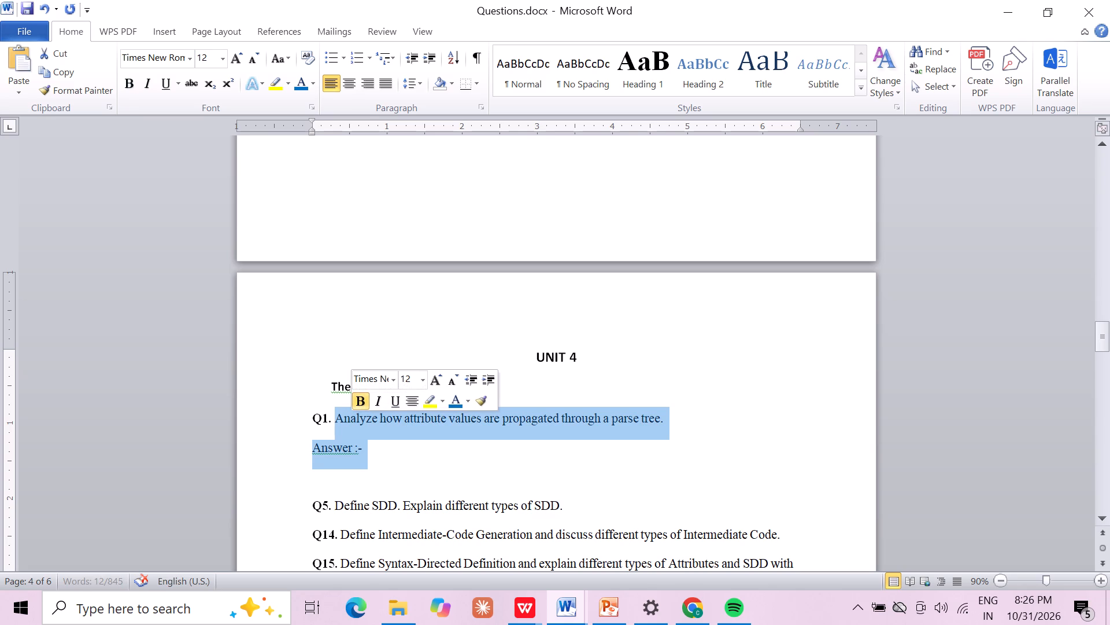
click(373, 446)
drag(373, 446, 341, 403)
click(341, 403)
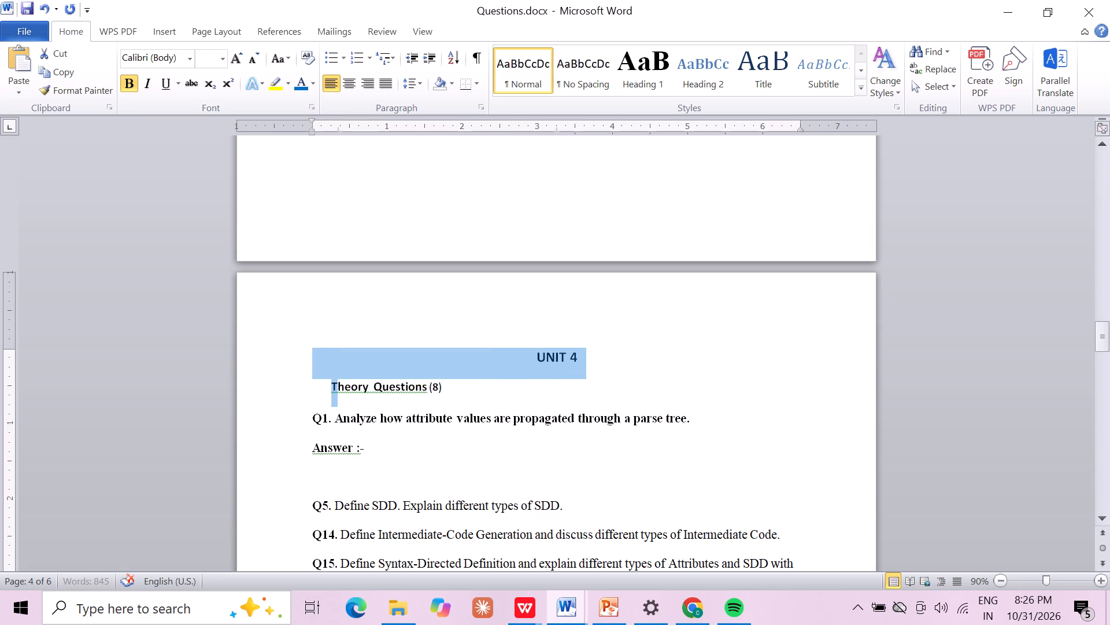
click(341, 403)
Paste the copied attribute propagation answer on the blank line below Q1's "Answer :-" label.
click(367, 475)
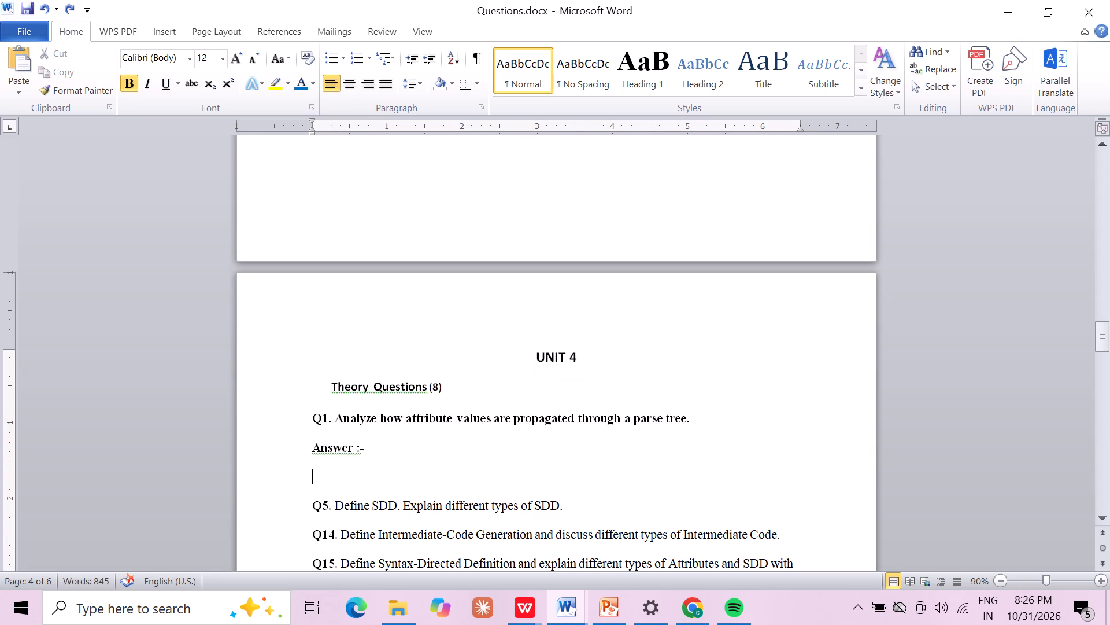
key(ctrl+v)
Increase the font size of the "Theory Questions (8)", Q1 and "Answer :-" lines in UNIT 4 by one step.
scroll(367, 475, up, 20)
scroll(367, 475, up, 2)
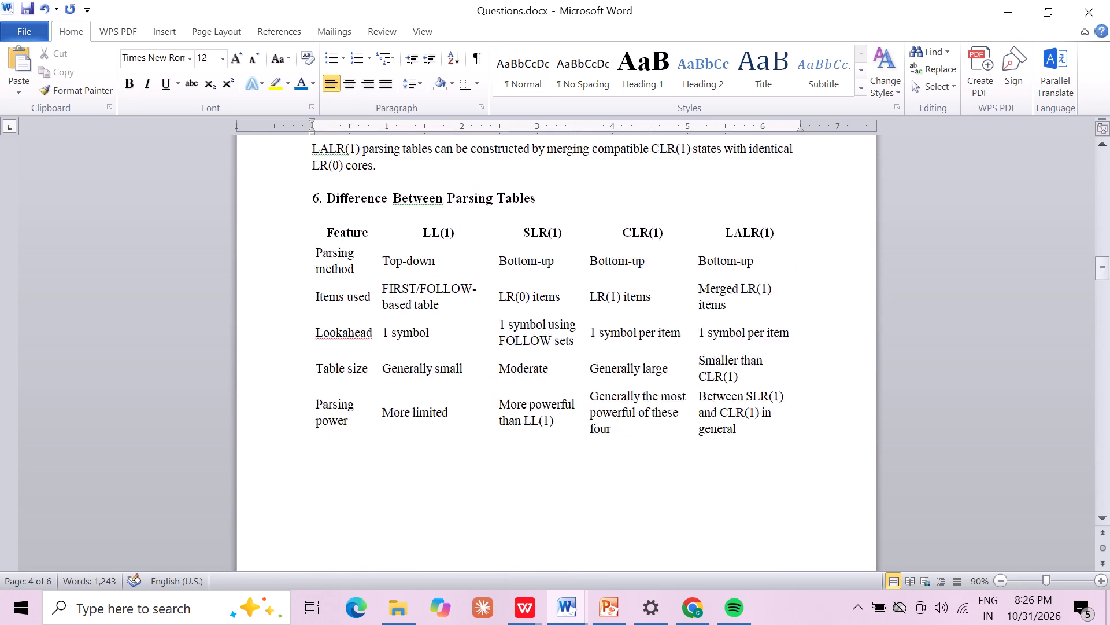
scroll(367, 475, down, 10)
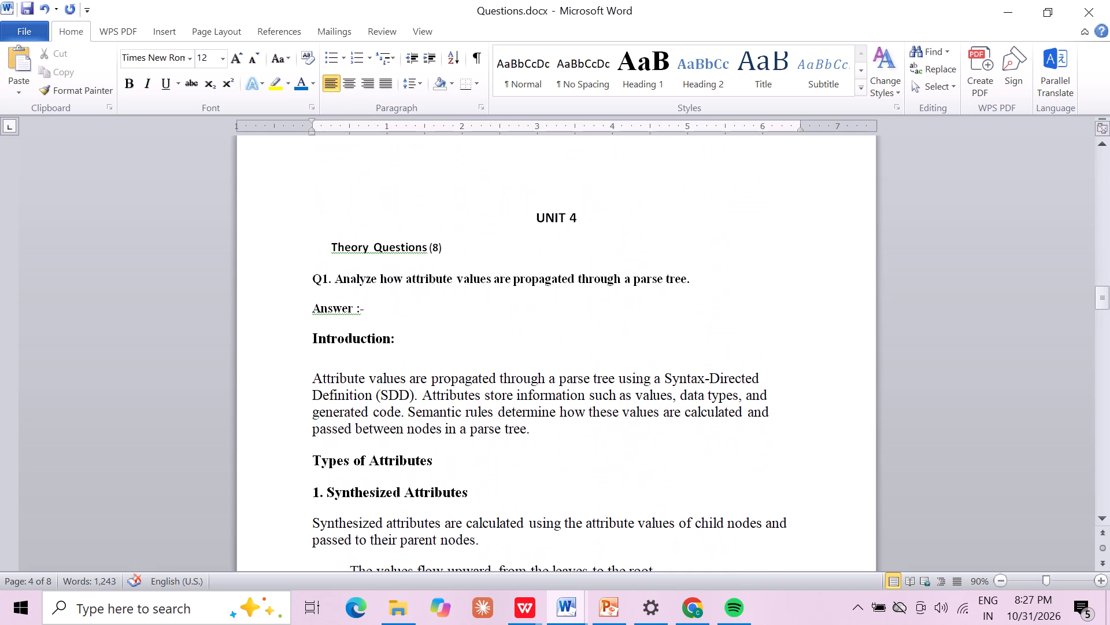
drag(375, 313, 335, 244)
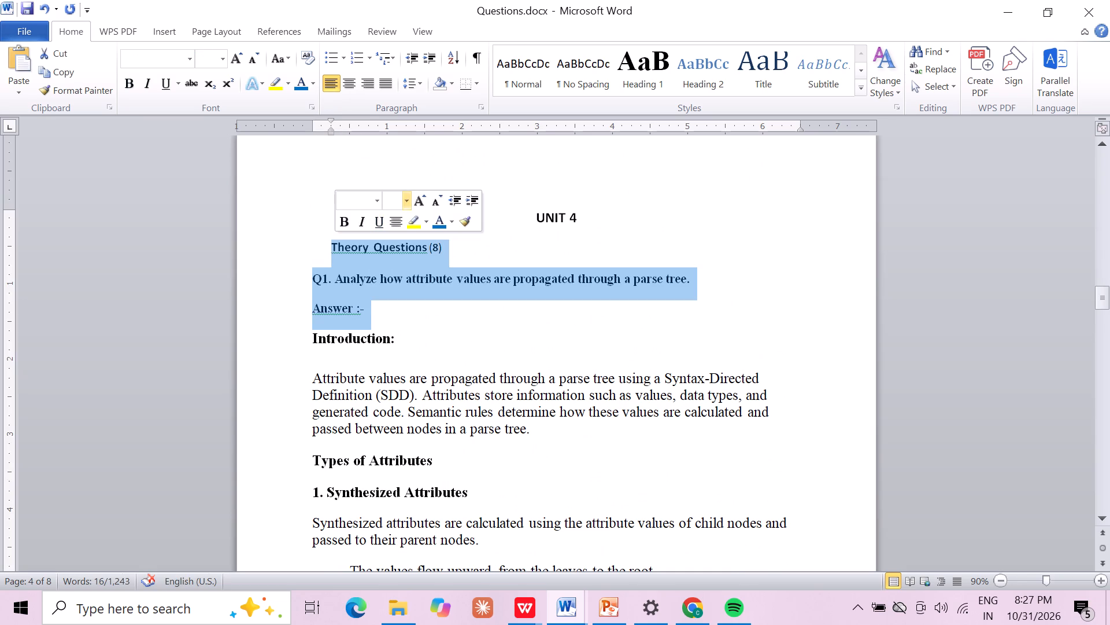
click(415, 199)
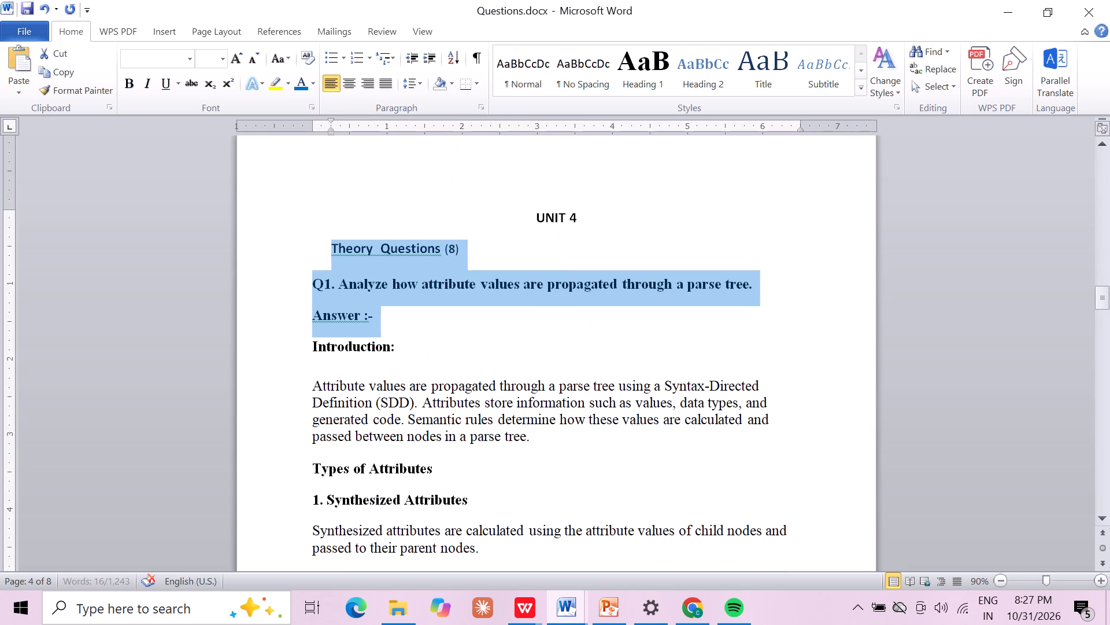
Switch to Spotify, search for "telugu songs" and play the Trending Now Telugu playlist.
click(716, 610)
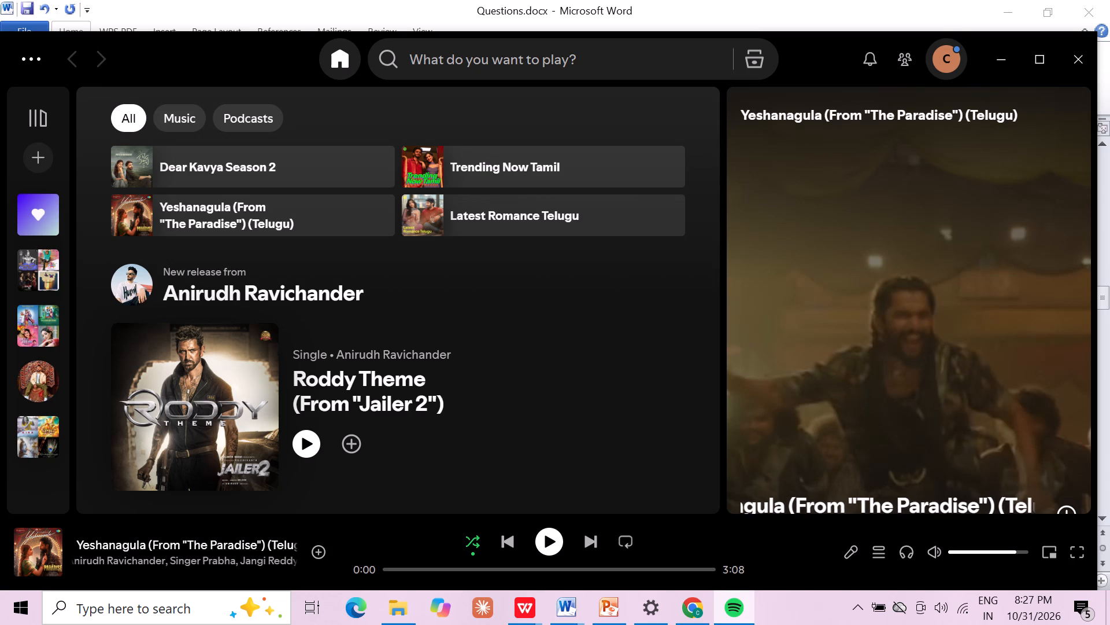
click(587, 550)
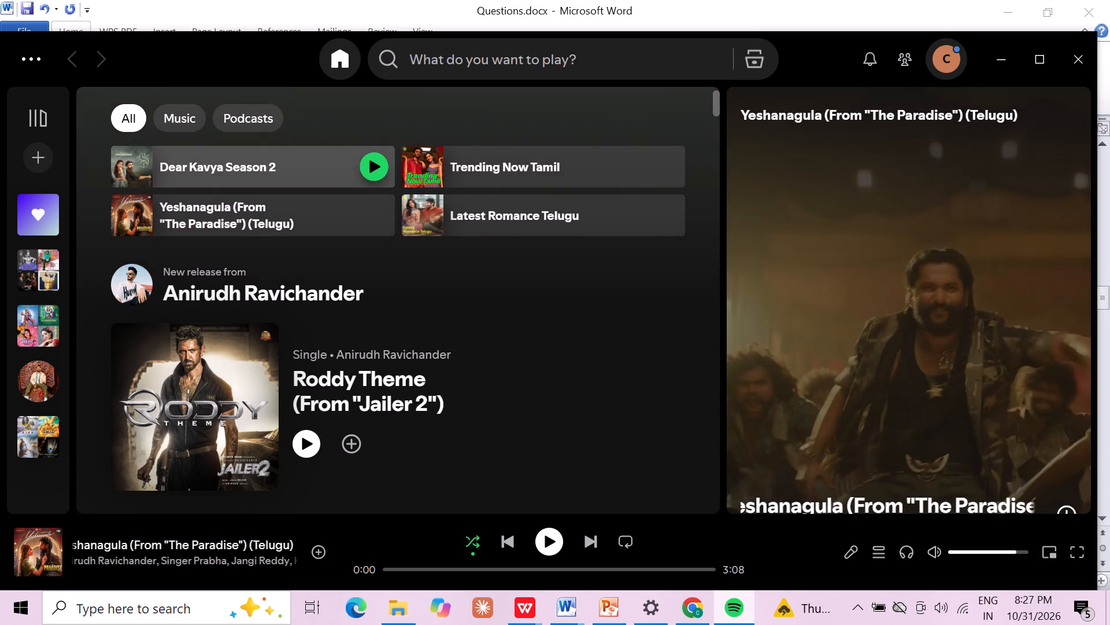
click(507, 72)
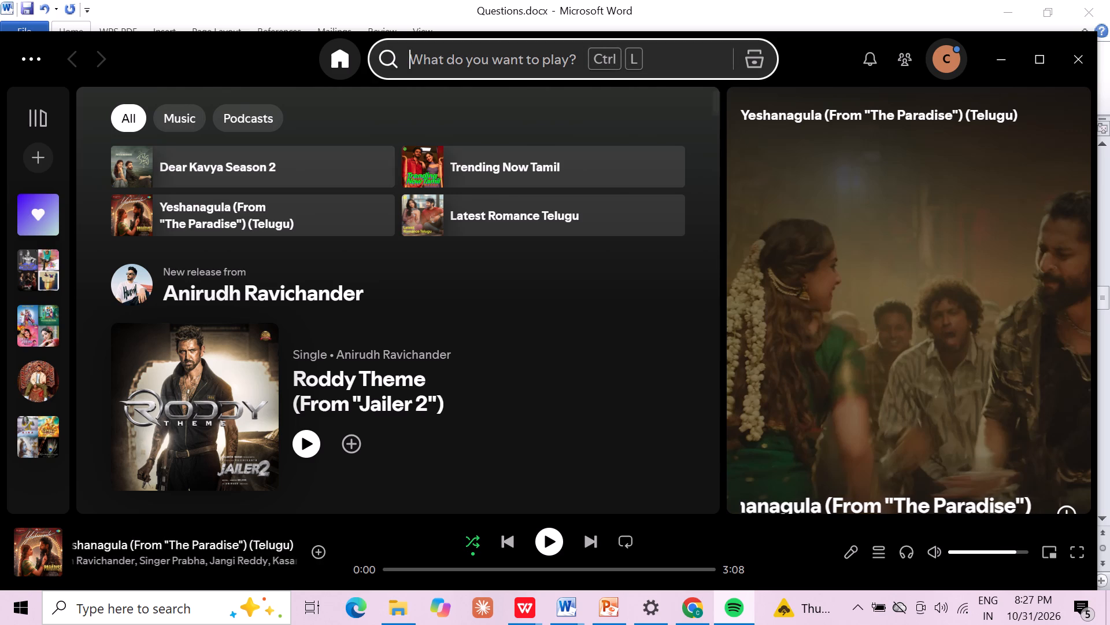
text(telugu songs)
key(Return)
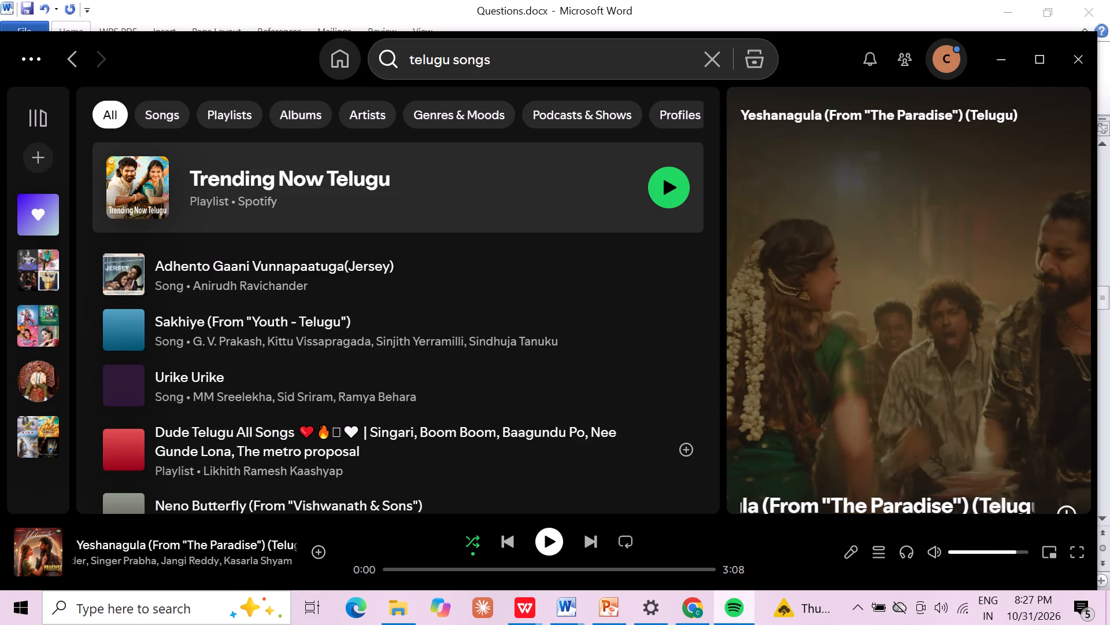
click(668, 196)
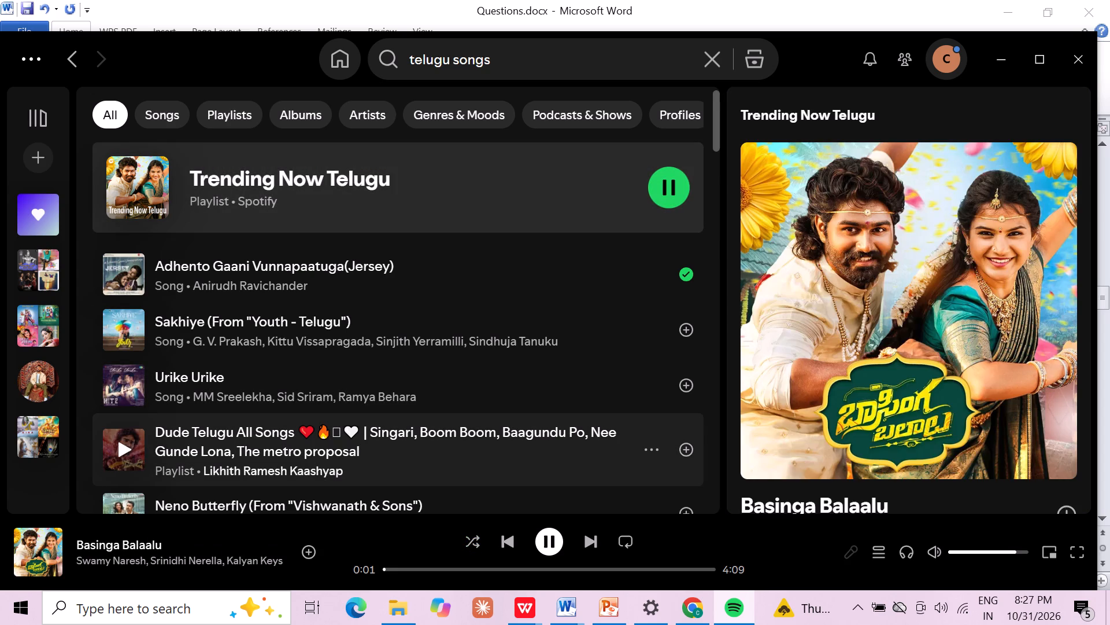
Play the song Adhento Gaani Vunnapaatuga(Jersey) from the search results.
click(499, 291)
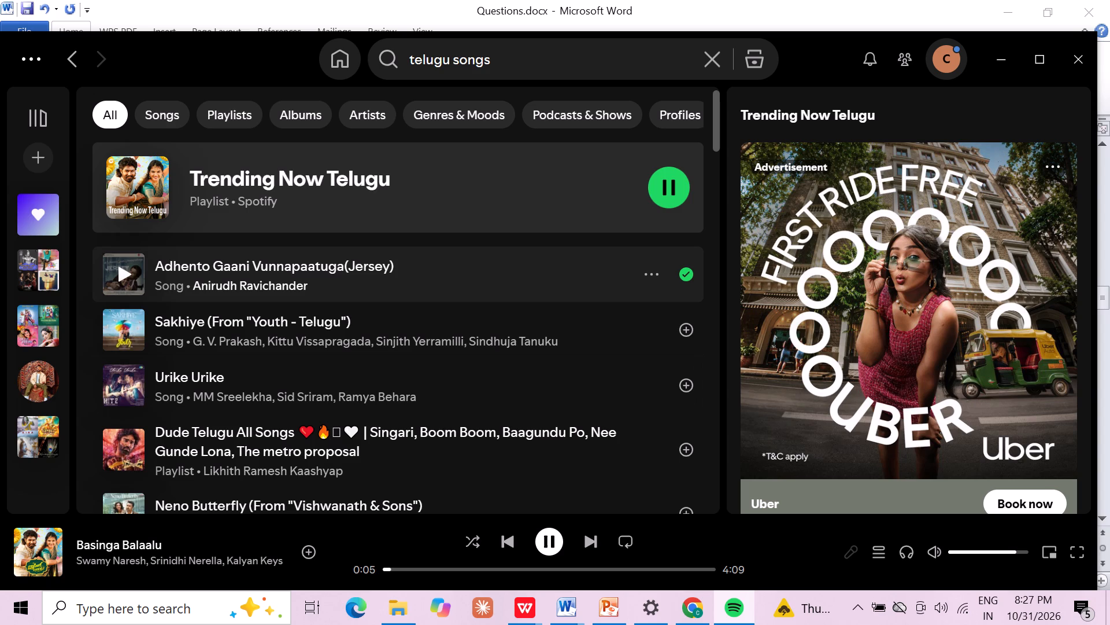
click(486, 263)
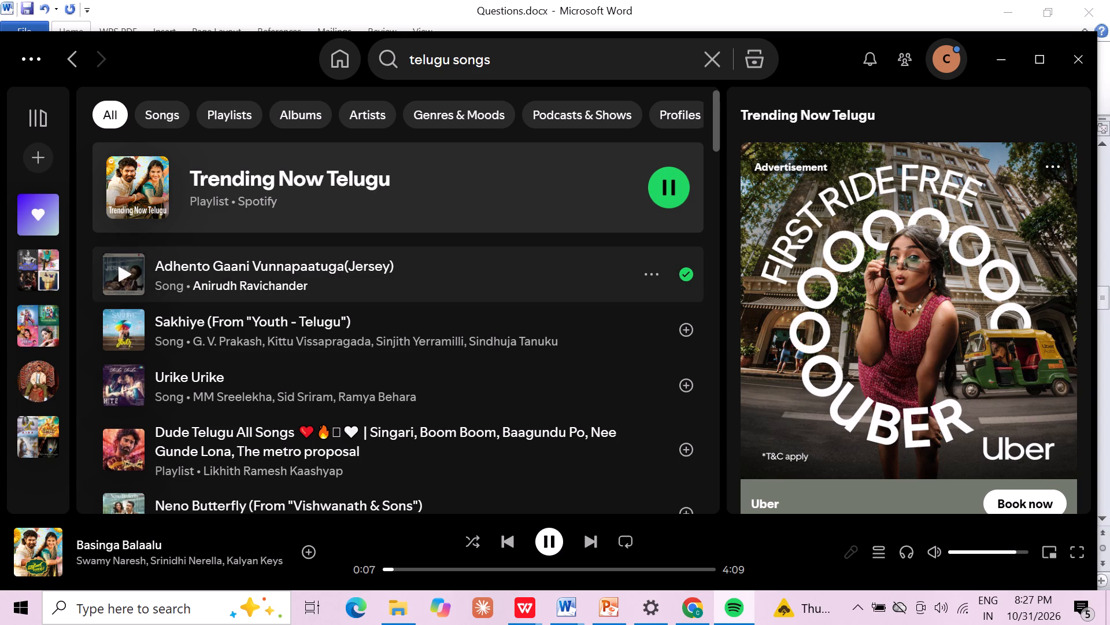
click(136, 276)
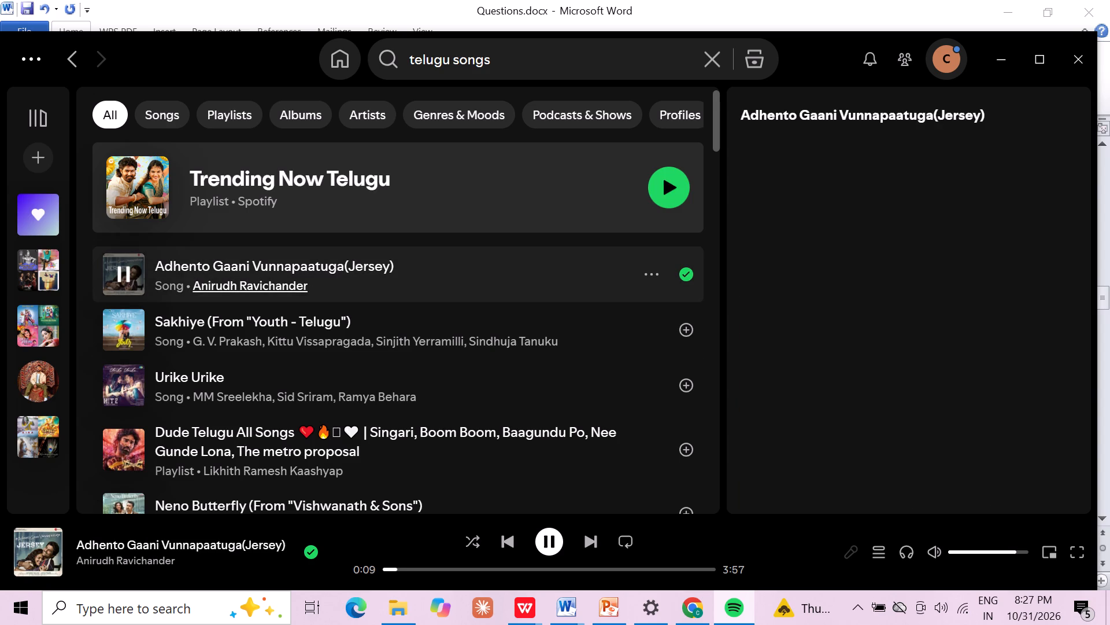
scroll(535, 409, down, 2)
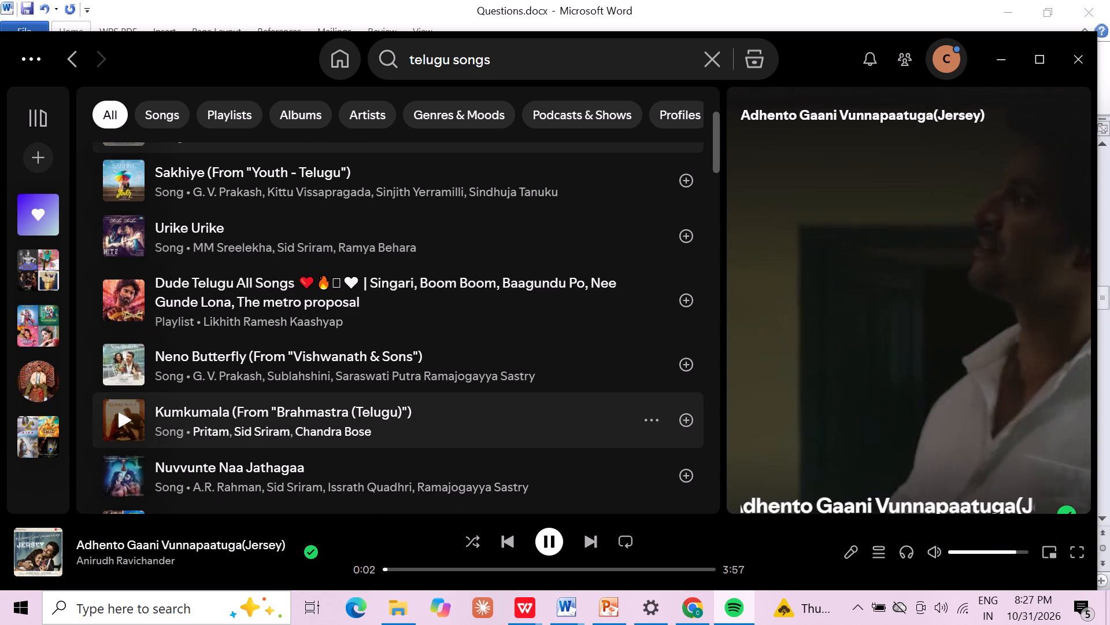
Return to Questions.docx and add an "Answer :-" label below Q5 in UNIT 4, followed by a blank line.
click(700, 611)
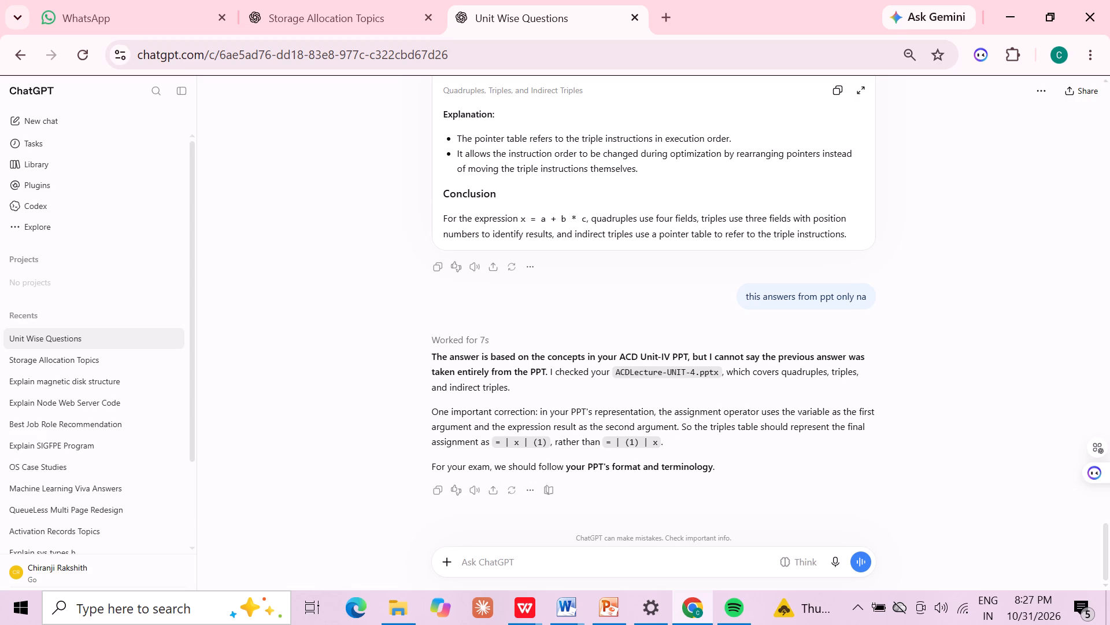
click(716, 549)
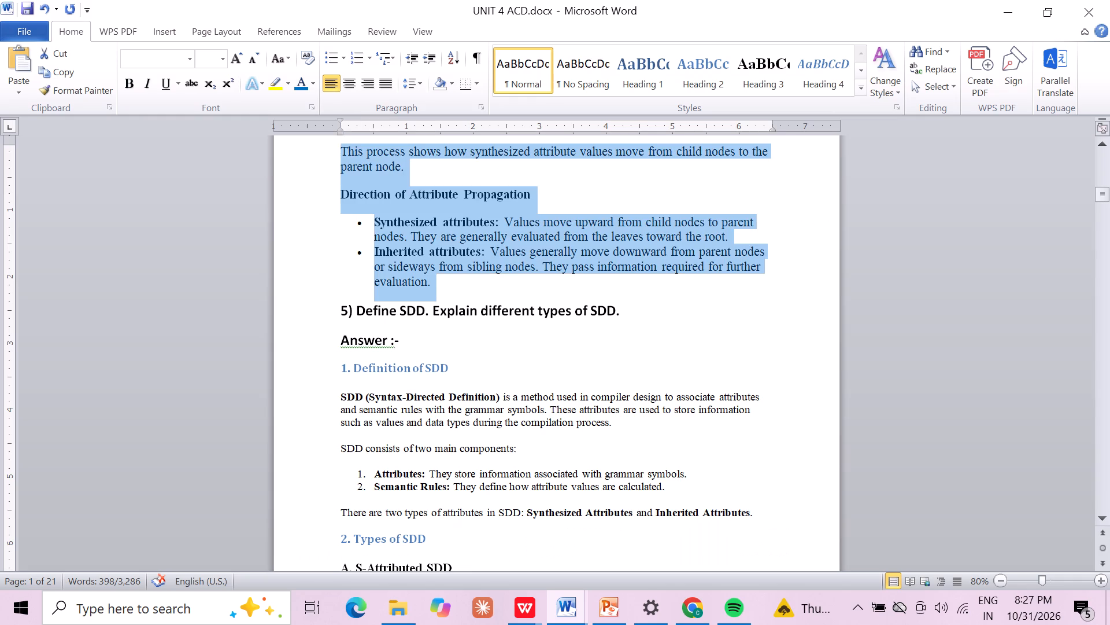
click(561, 465)
key(alt+Tab)
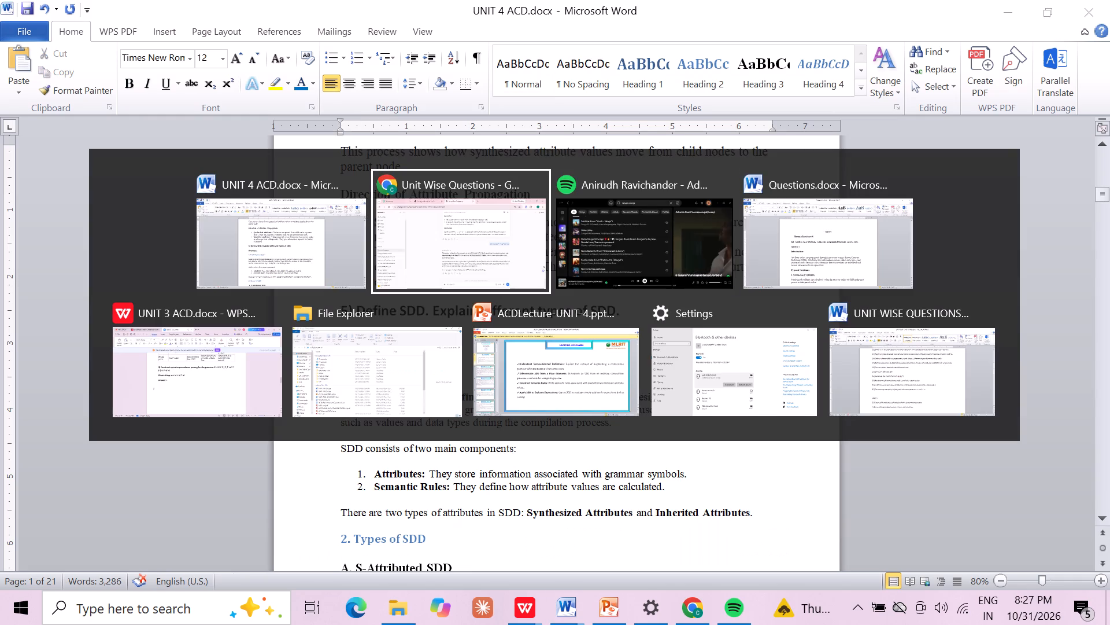
key(alt+Tab)
key(alt+Tab)
scroll(561, 465, down, 8)
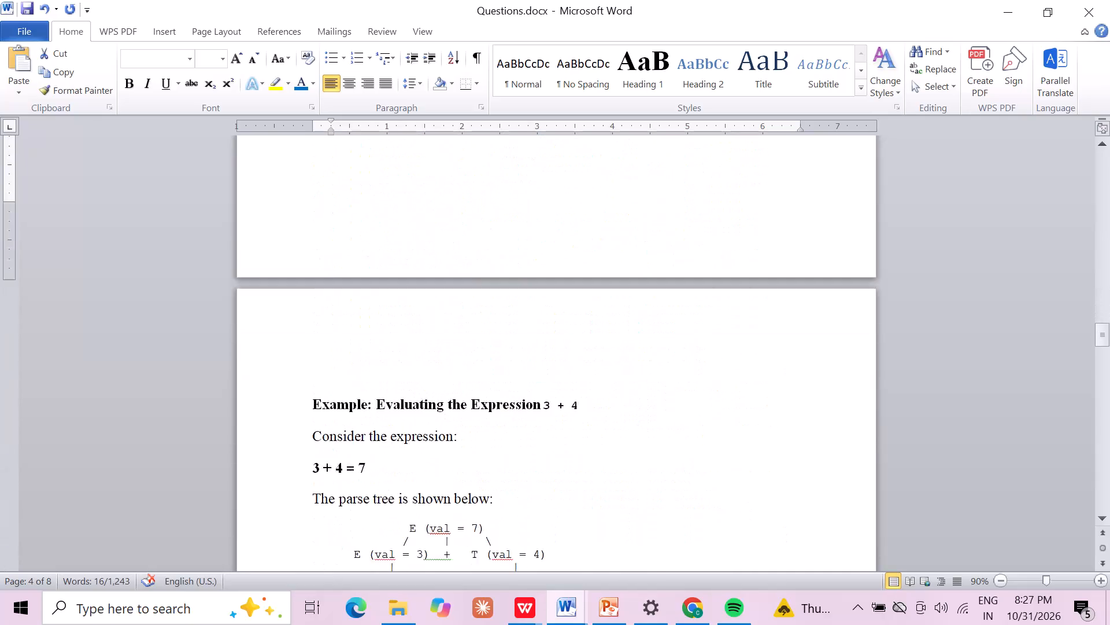
scroll(561, 465, down, 6)
click(561, 465)
scroll(561, 465, down, 5)
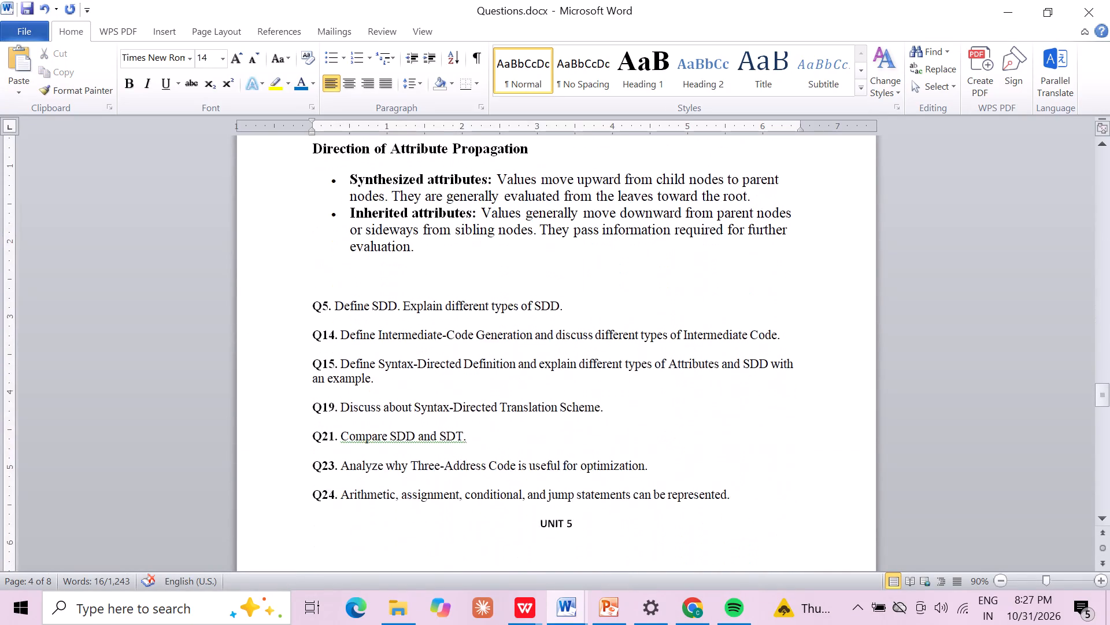
scroll(561, 465, down, 1)
click(590, 248)
key(Return)
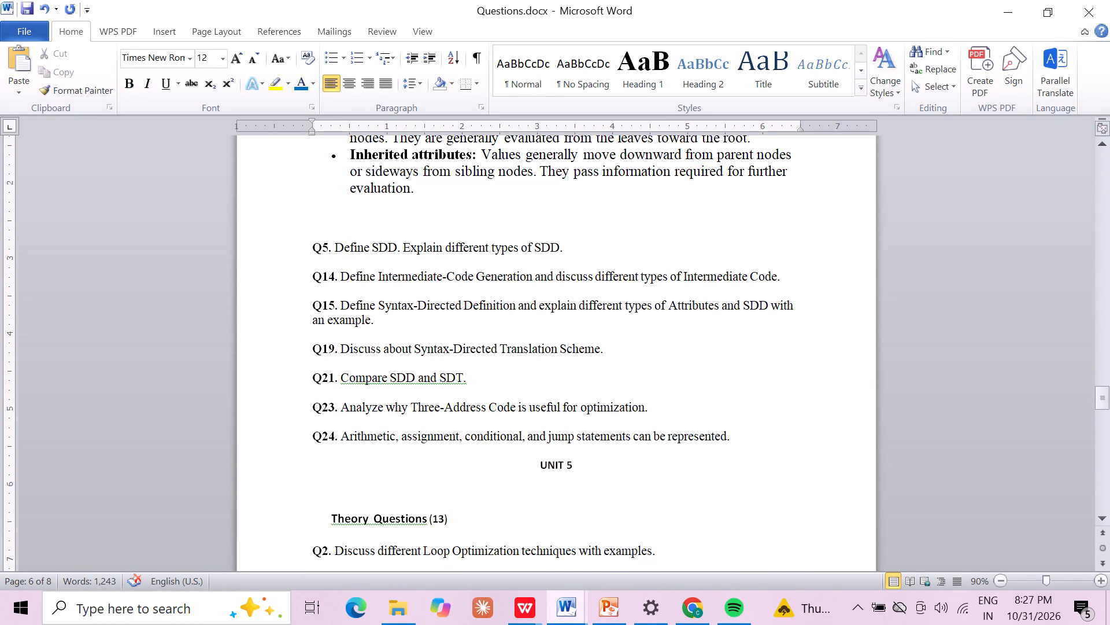
text(nswer)
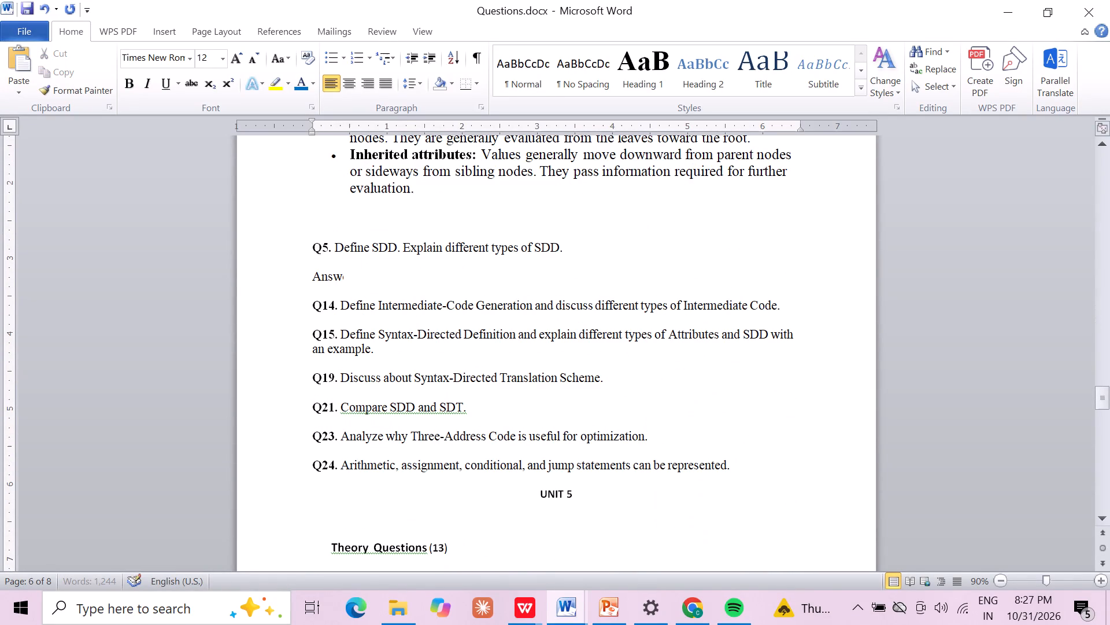
key(space)
key(BackSpace)
key(space)
text(:-)
key(Return)
Make the Q5 question and its "Answer :-" label bold and increase their font size by one step.
drag(390, 289, 338, 252)
click(347, 235)
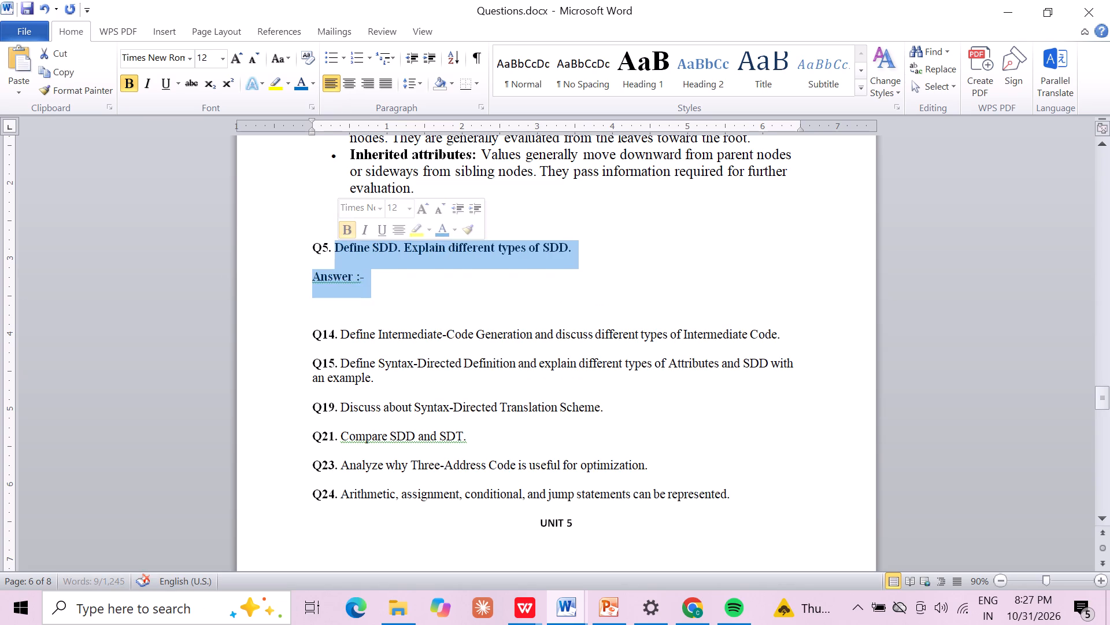
click(371, 281)
drag(371, 281, 312, 247)
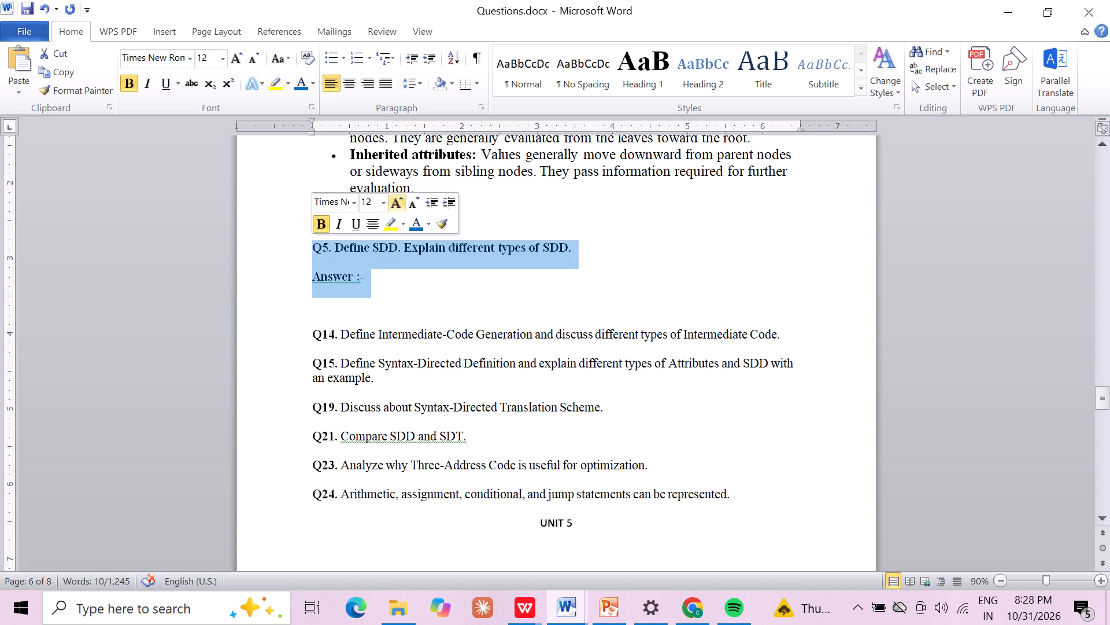
click(394, 198)
click(350, 304)
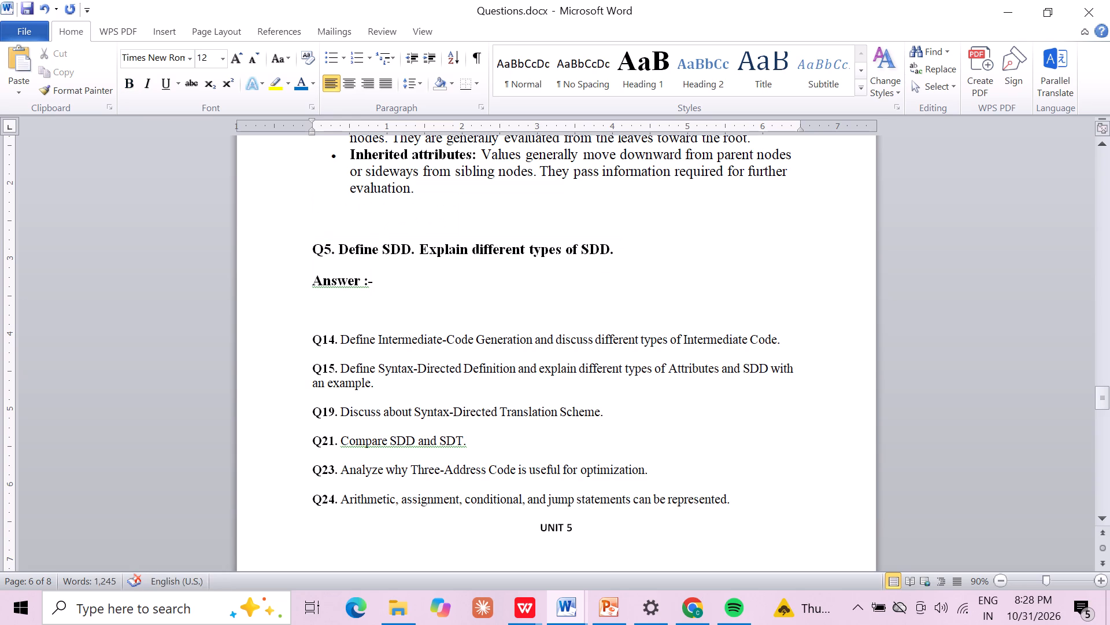
Copy the question 5 answer in UNIT 4 ACD.docx, from "1. Definition of SDD" through the S-Attributed and L-Attributed comparison table.
key(alt+Tab)
scroll(813, 423, down, 1)
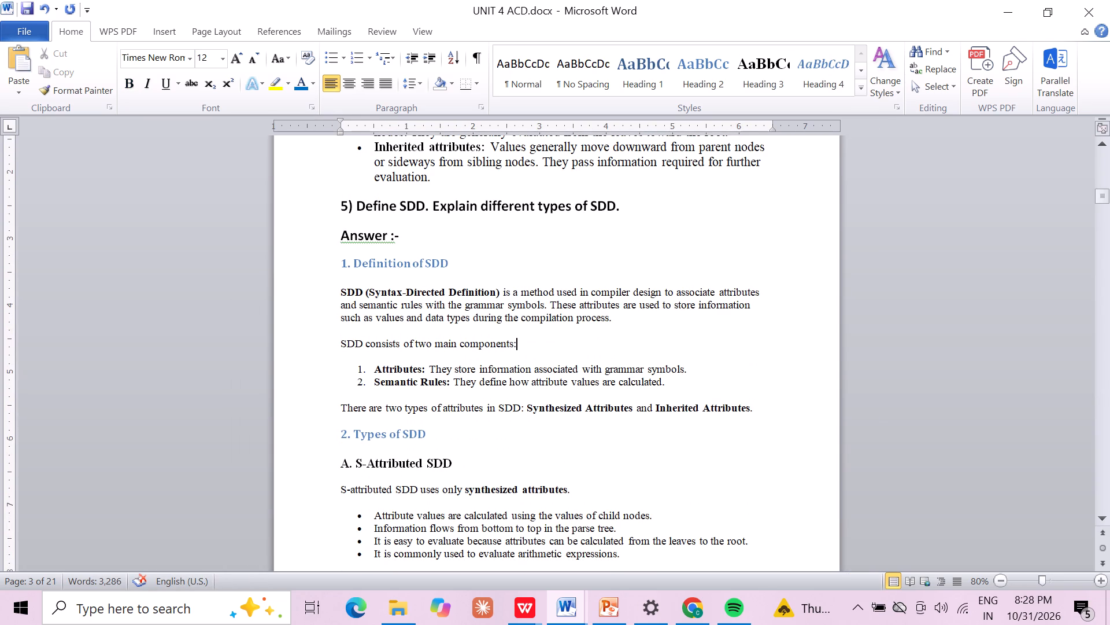
drag(342, 260, 502, 413)
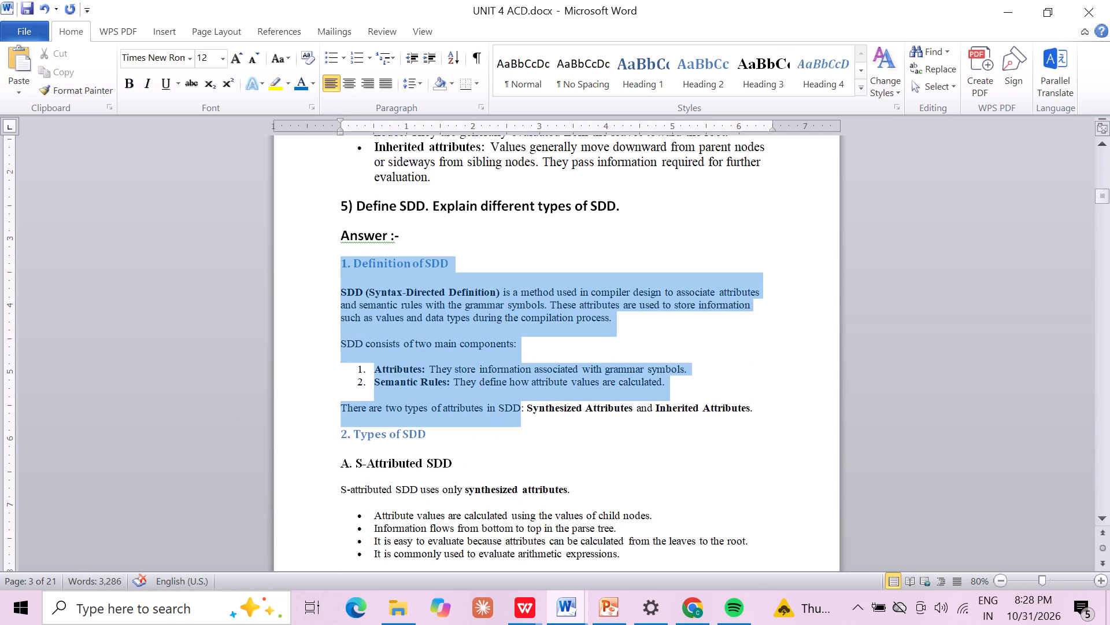
drag(502, 413, 603, 543)
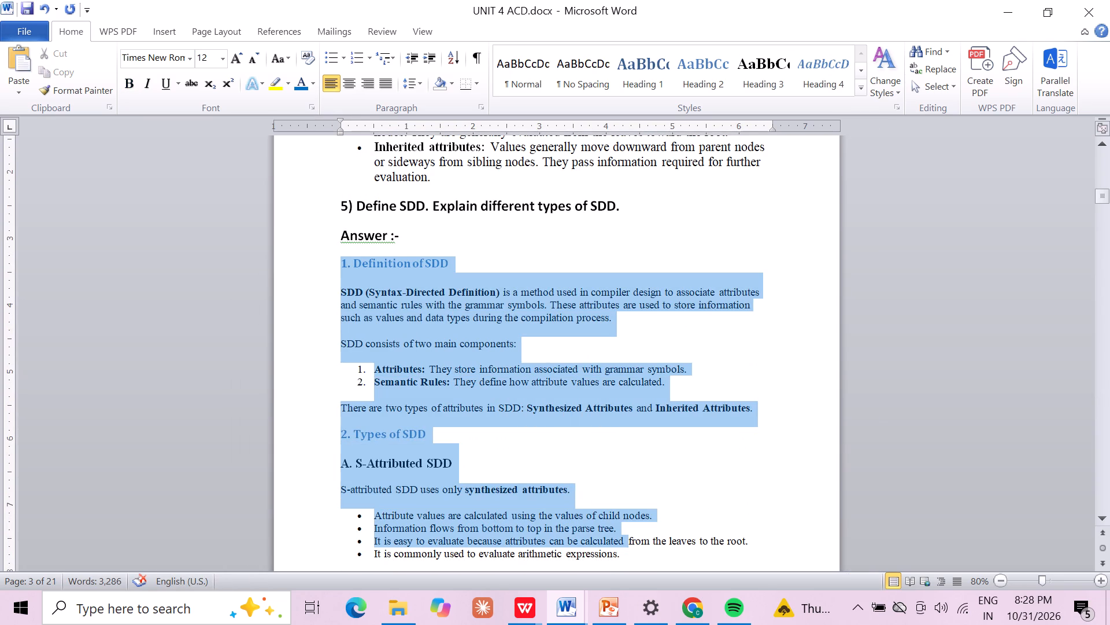
drag(603, 543, 626, 579)
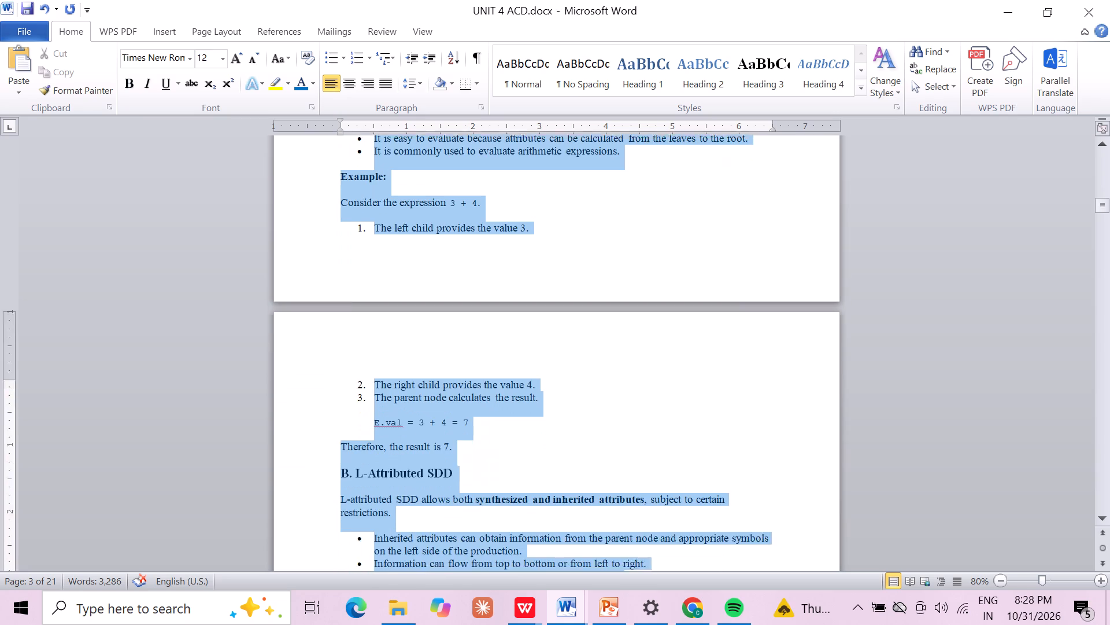
drag(626, 579, 608, 578)
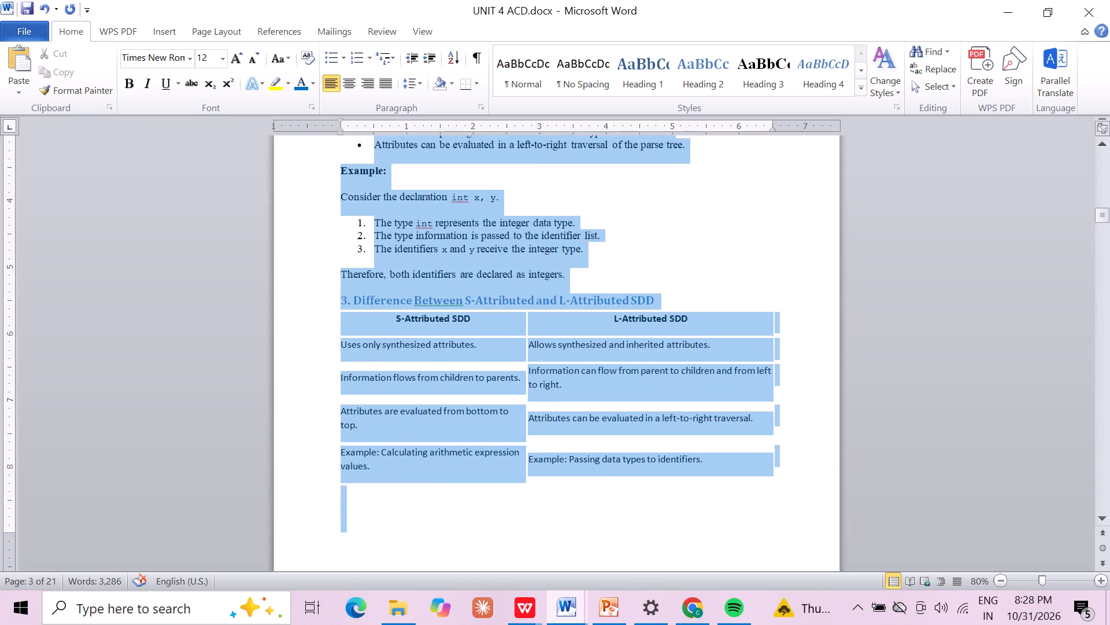
drag(608, 578, 797, 193)
key(ctrl+c)
key(ctrl+c)
key(ctrl+c)
Paste the copied SDD answer on the blank line below Q5's "Answer :-" label in Questions.docx.
key(alt+Tab)
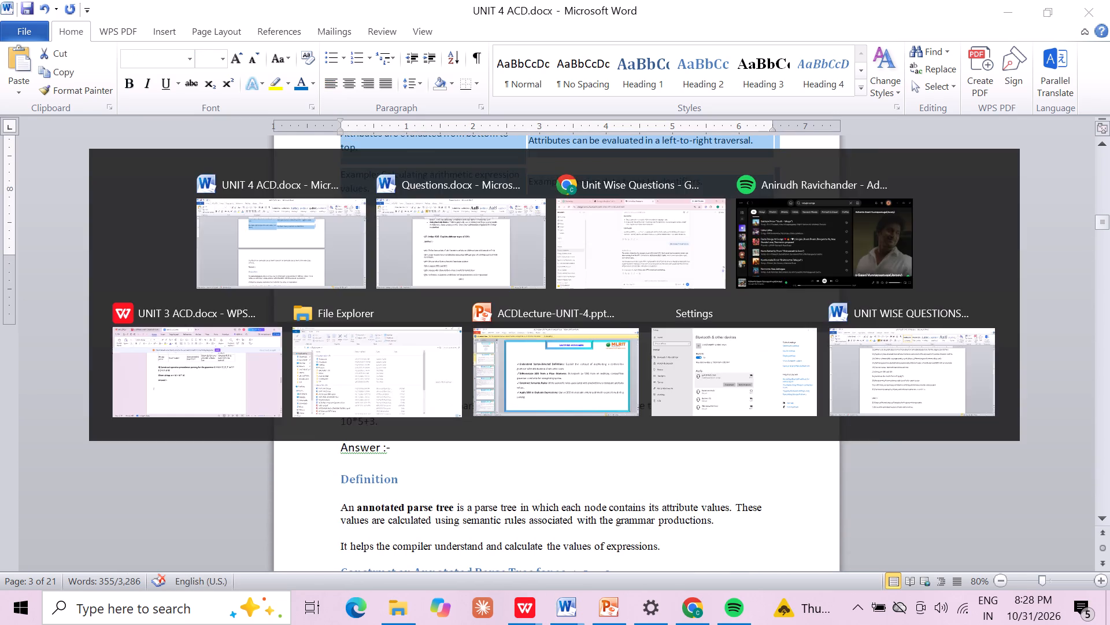
key(ctrl+v)
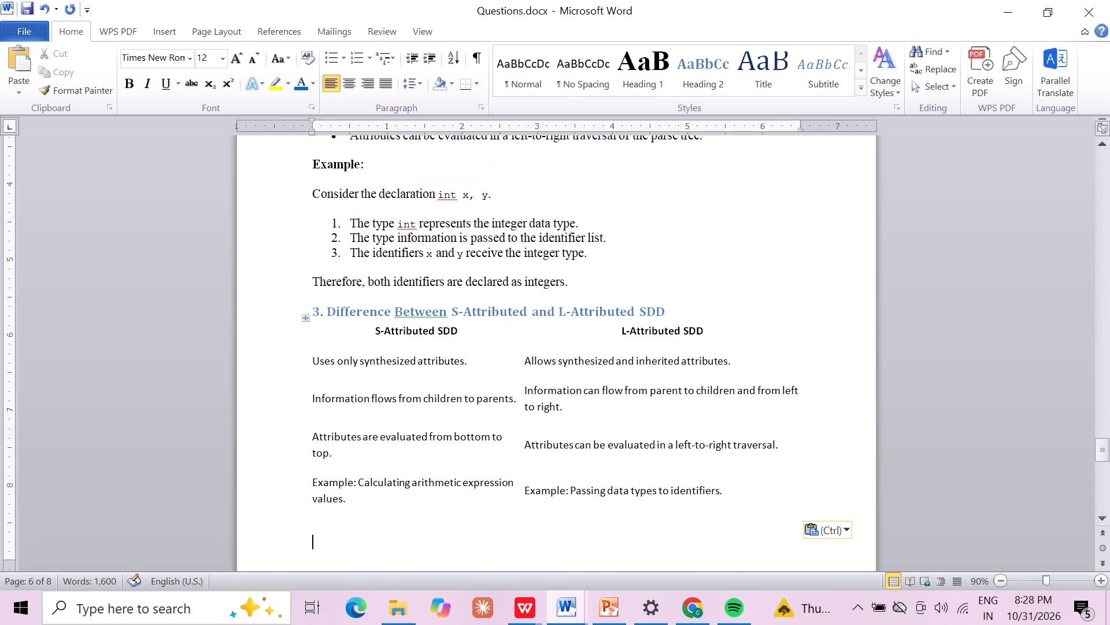
scroll(397, 385, up, 11)
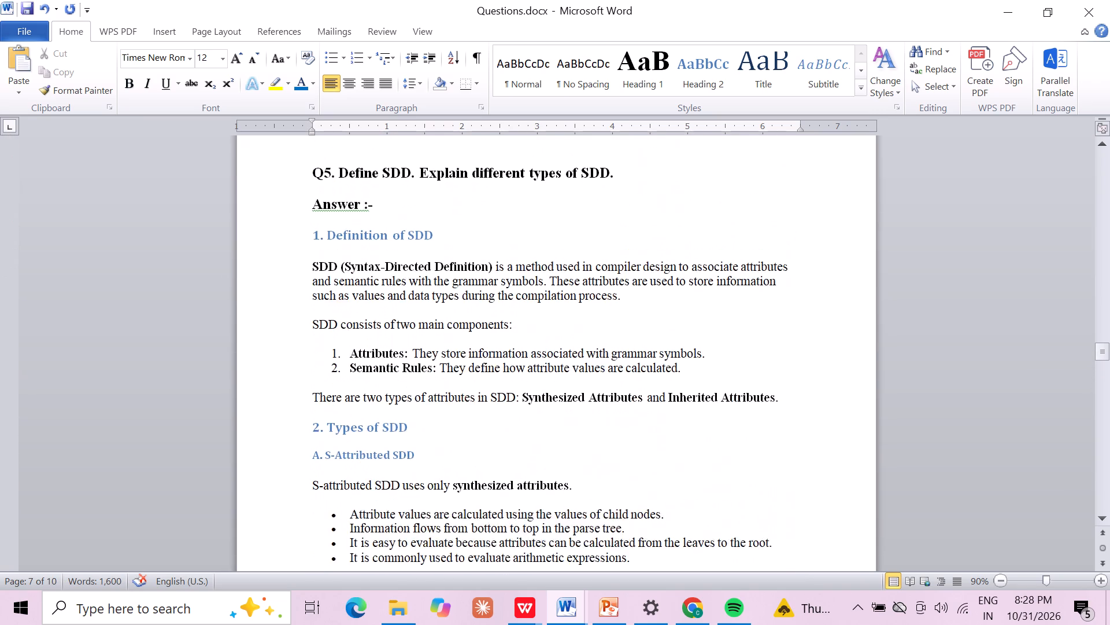
Add a new line below the Q14 question on Intermediate-Code Generation in UNIT 4 of Questions.docx.
scroll(397, 385, down, 7)
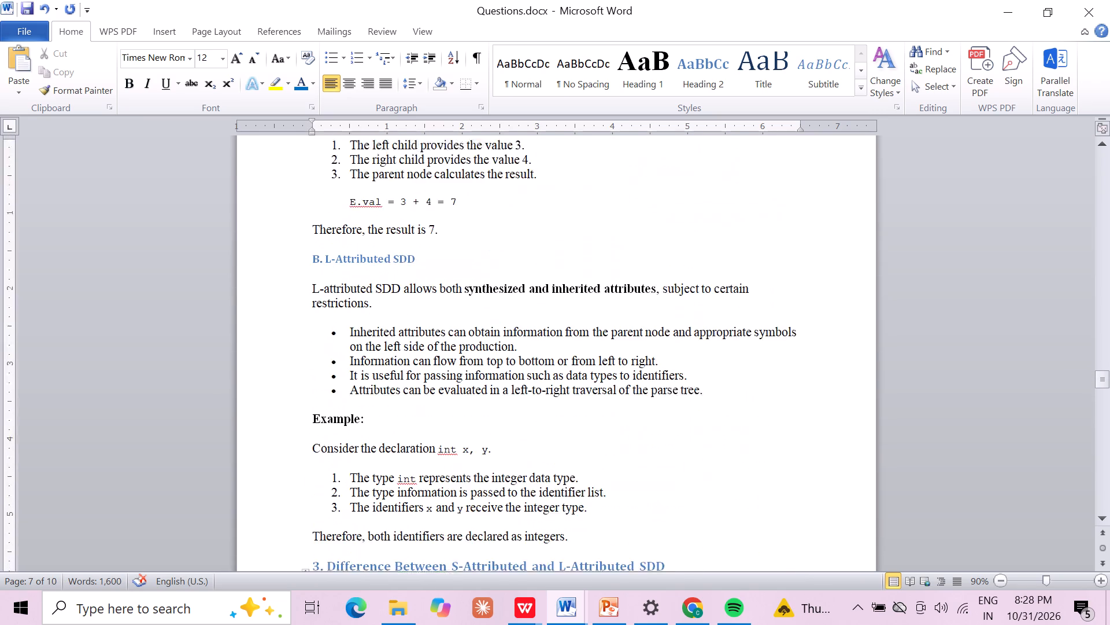
scroll(397, 385, down, 8)
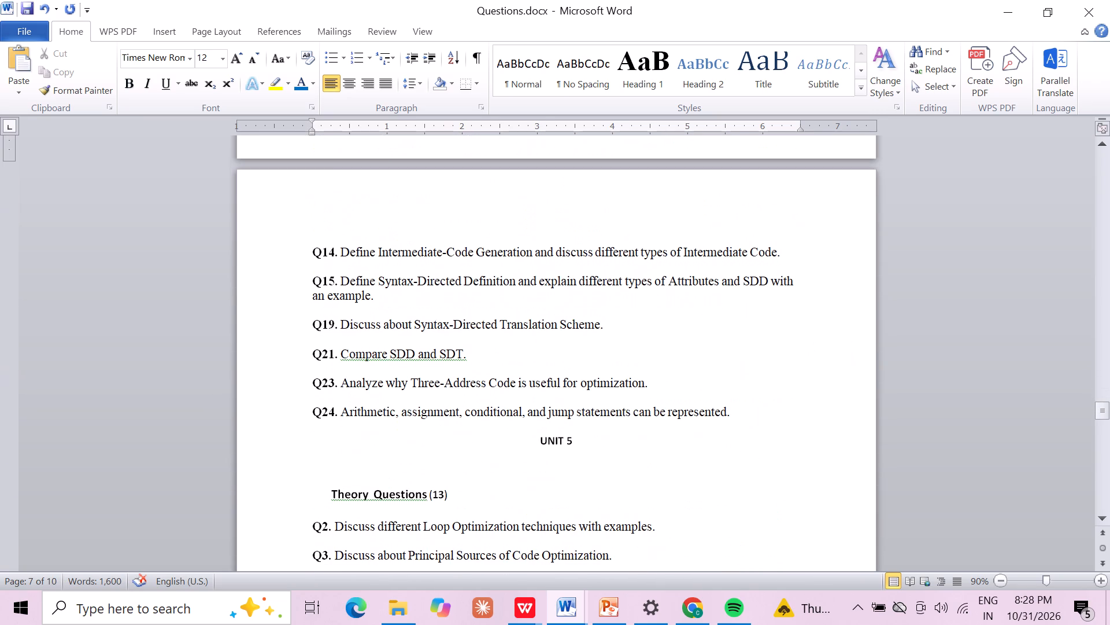
click(800, 251)
key(Return)
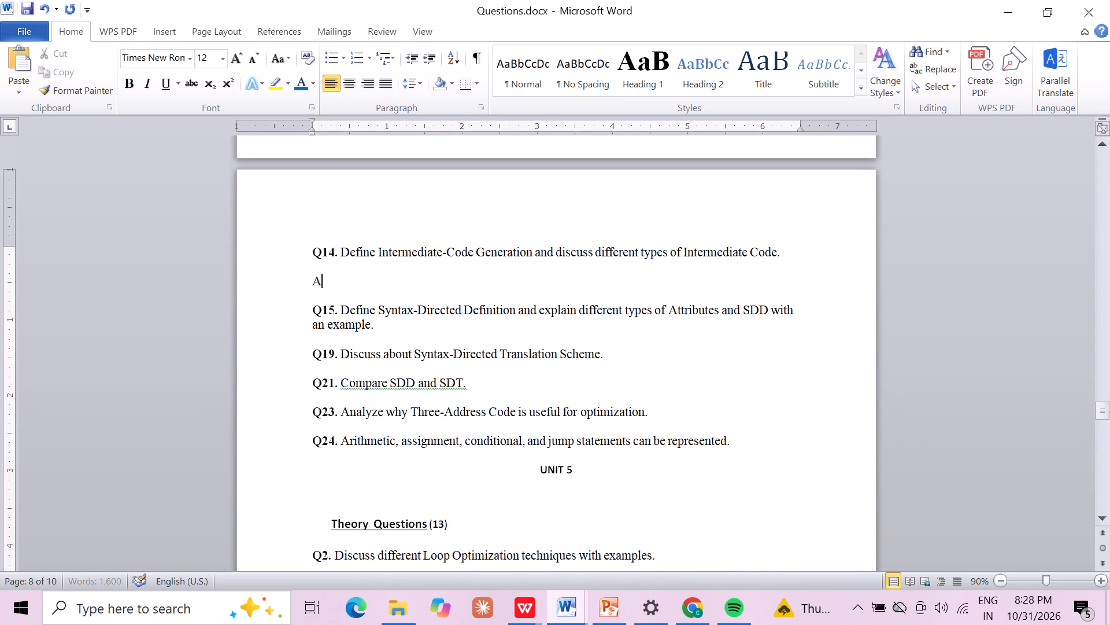
Complete the "Answer :-" label below the Q14 question and add a blank line under it.
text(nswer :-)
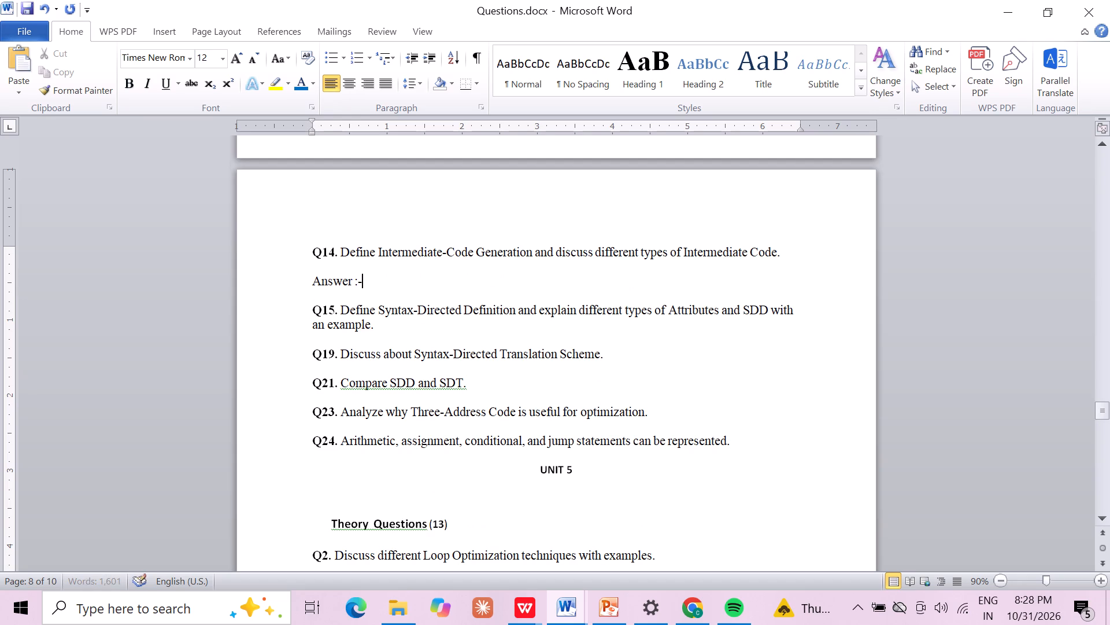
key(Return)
Make the Q14 question and its "Answer :-" label bold and increase their font size by one step.
drag(383, 281, 321, 250)
click(327, 231)
click(327, 231)
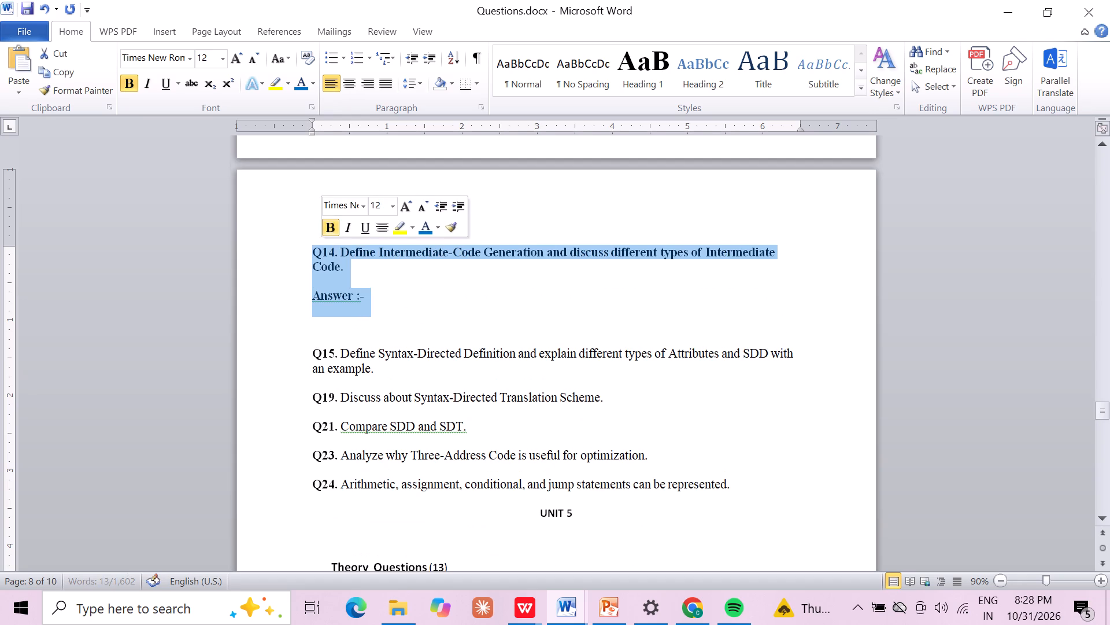
click(408, 205)
click(363, 333)
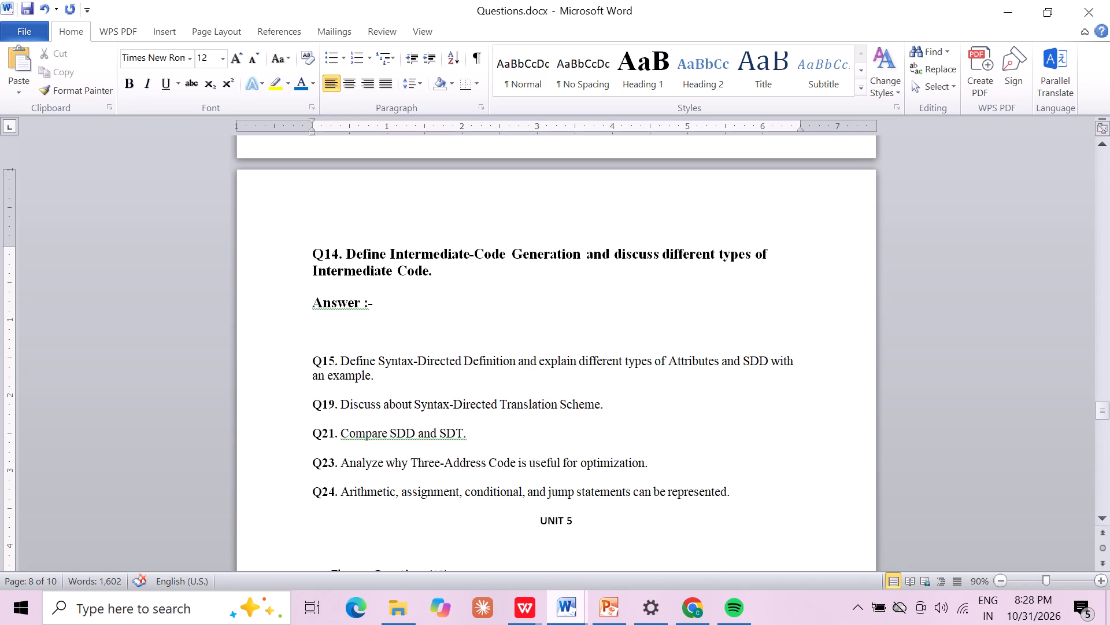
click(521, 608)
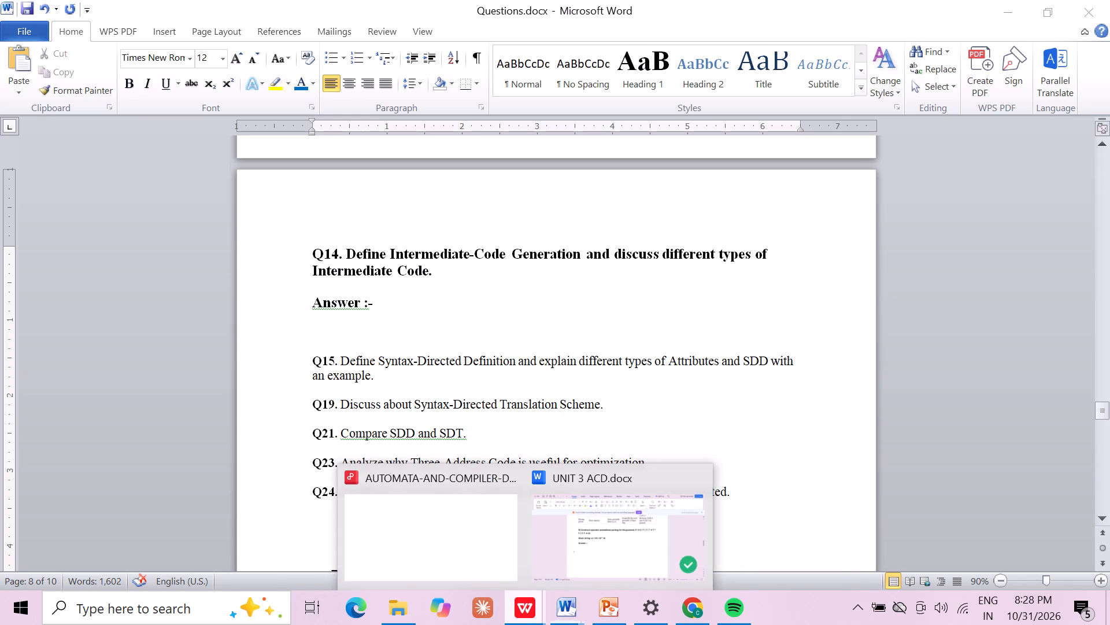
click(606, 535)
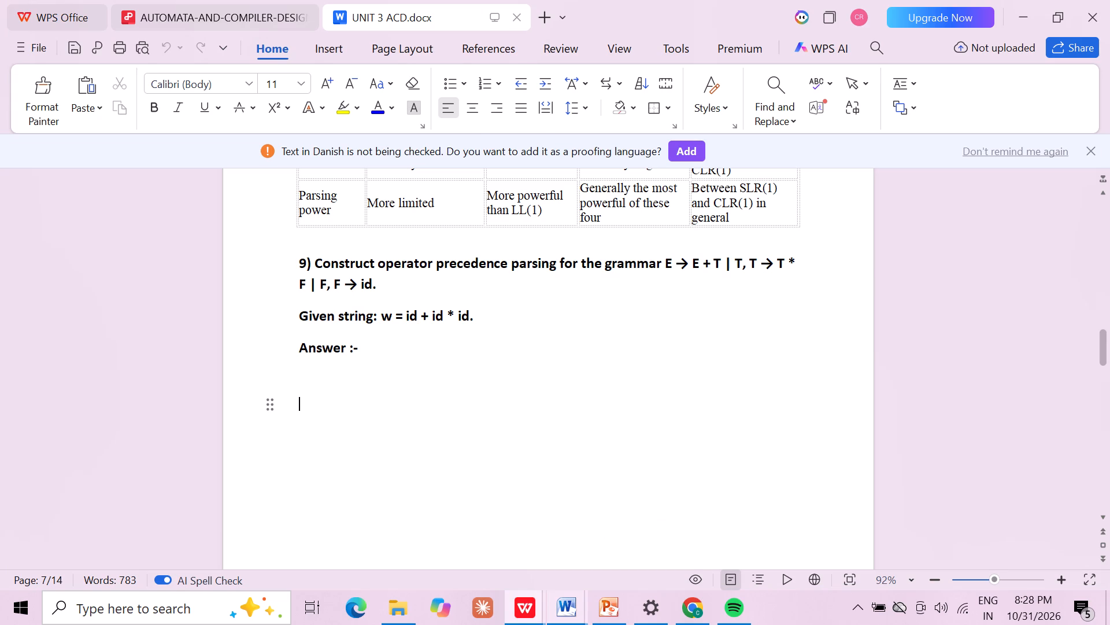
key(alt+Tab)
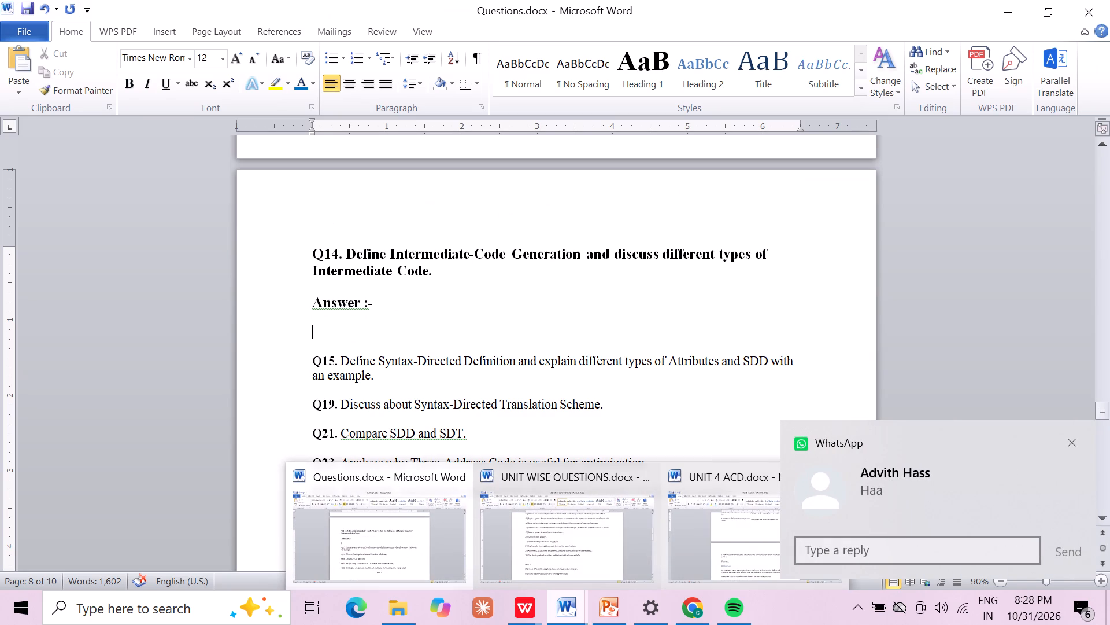
Select the Intermediate-Code Generation answer in UNIT 4 ACD.docx, from "1. Definition of Intermediate-Code Generation" into the "C. Three-Address Code (TAC)" section.
click(711, 549)
click(570, 479)
scroll(570, 479, down, 2)
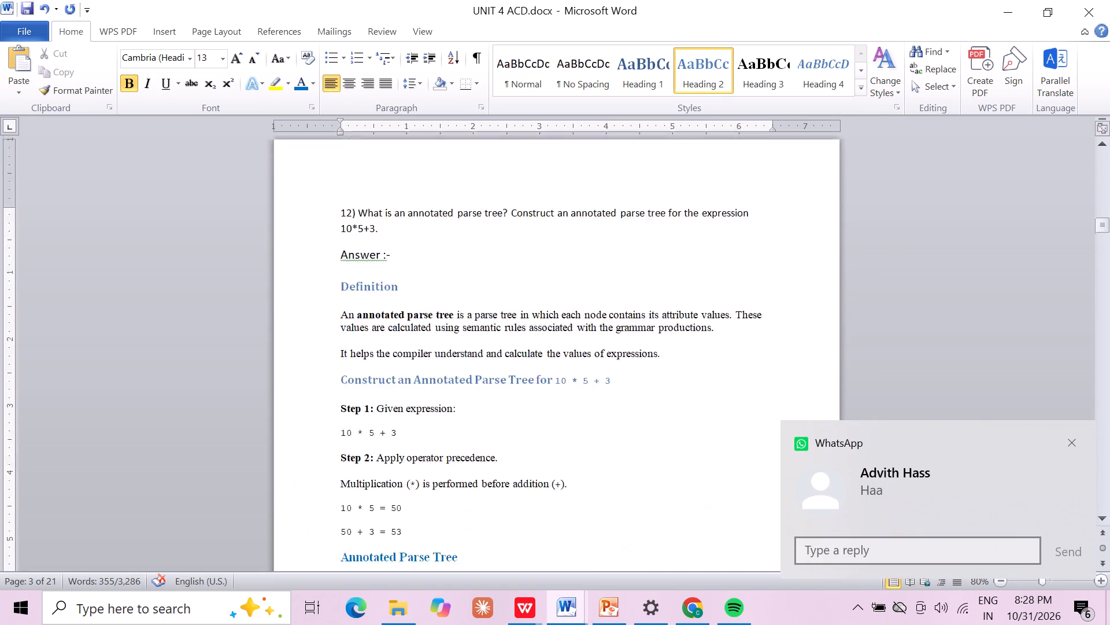
scroll(570, 479, down, 19)
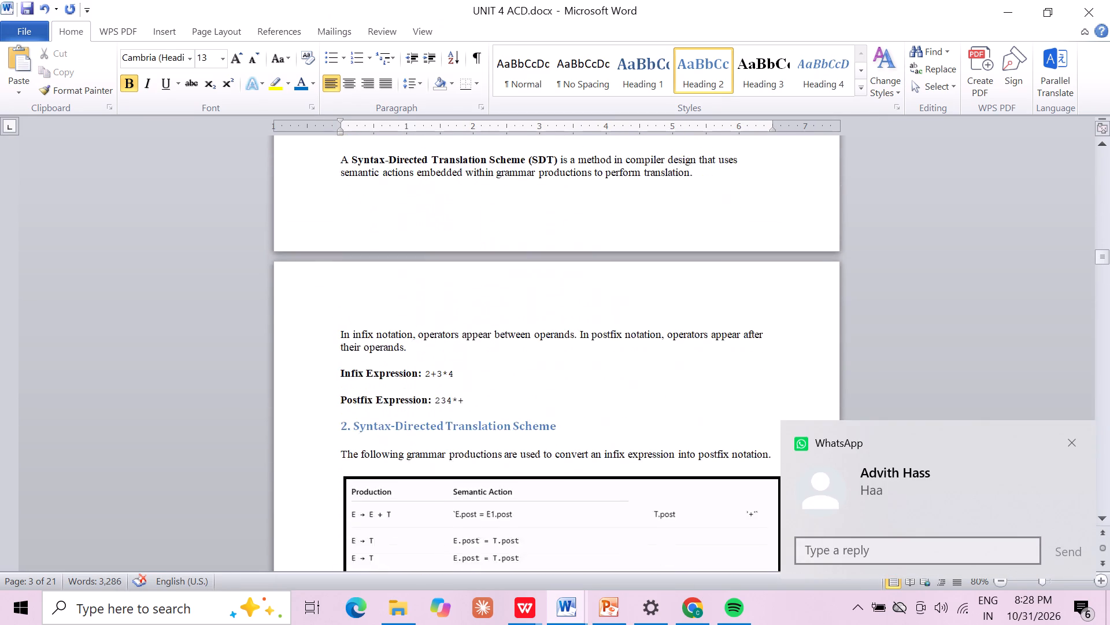
scroll(570, 479, down, 11)
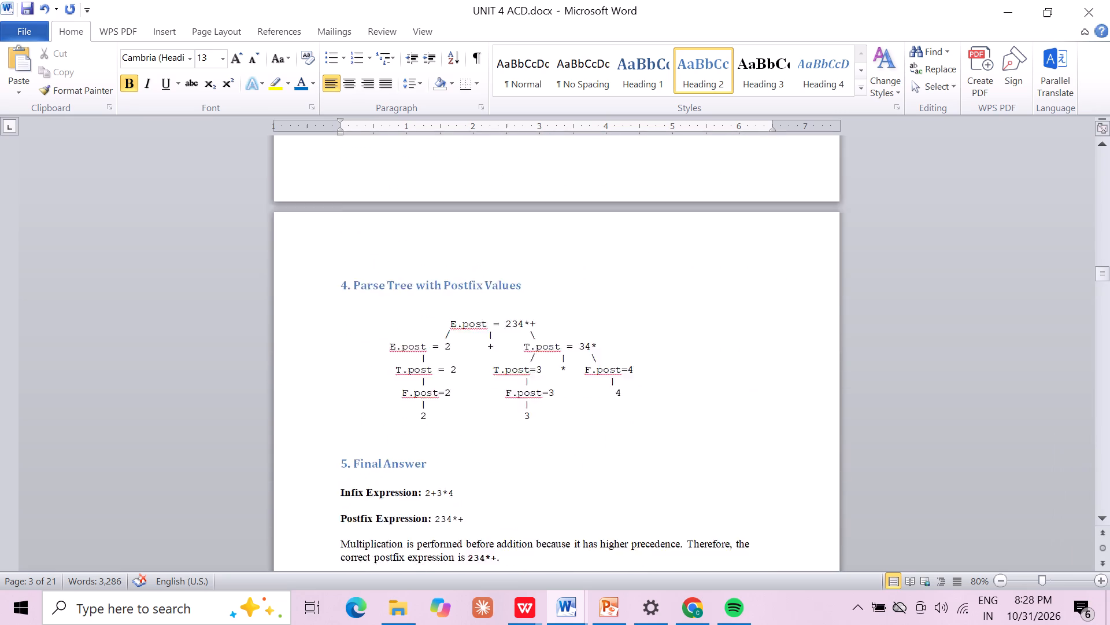
scroll(570, 479, down, 4)
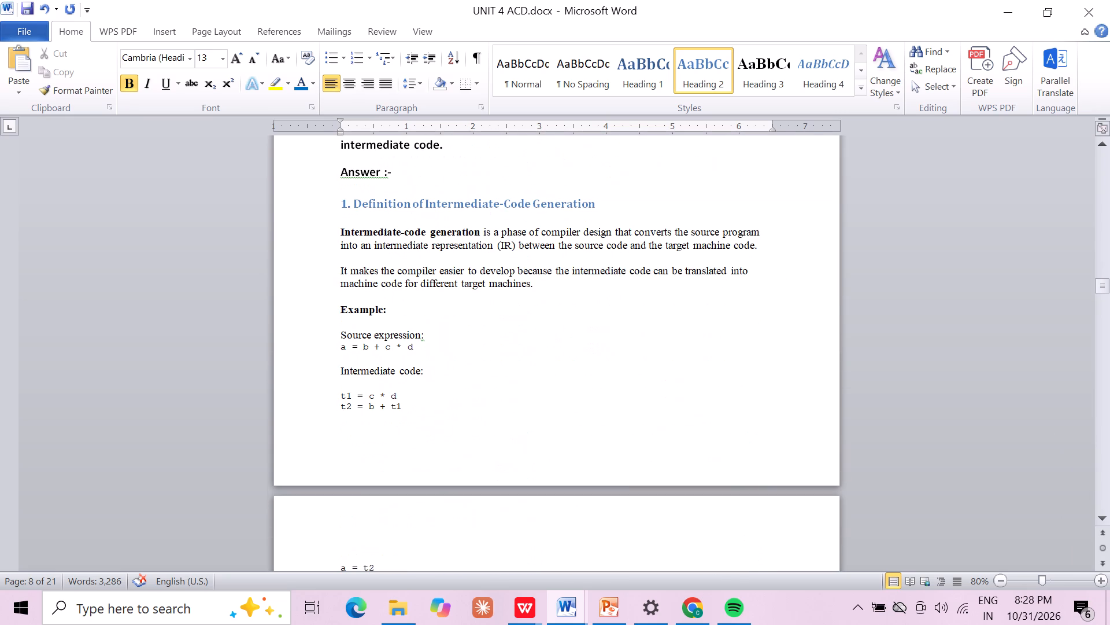
drag(333, 203, 484, 523)
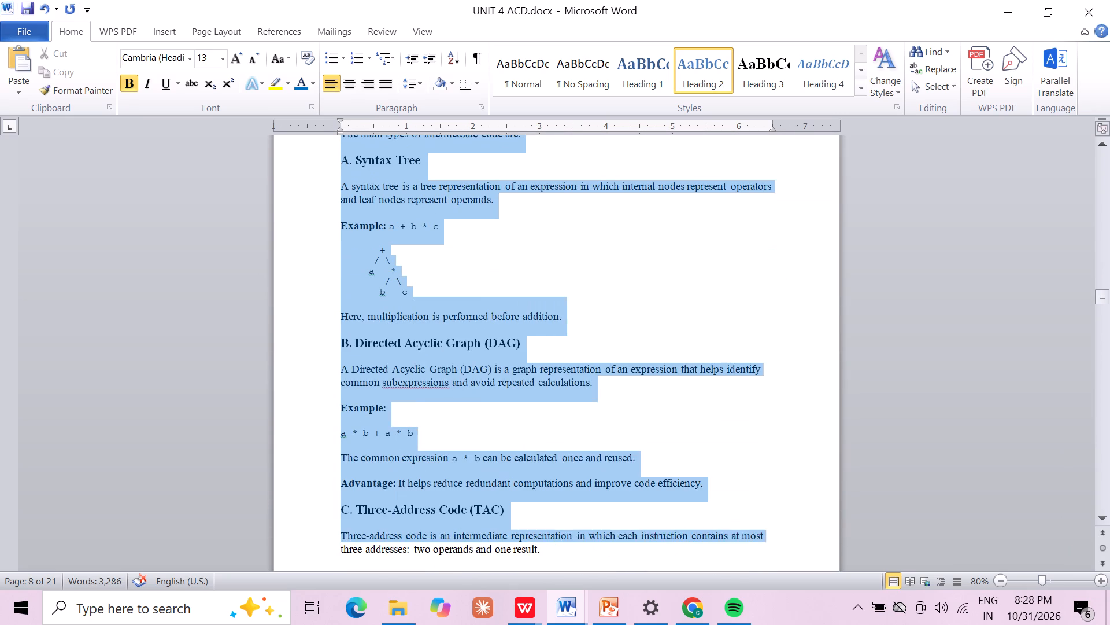
Copy the question 14 answer in UNIT 4 ACD.docx, from "1. Definition of Intermediate-Code Generation" through the pointer-list sentence under "3. Indirect Triples".
drag(484, 523, 501, 573)
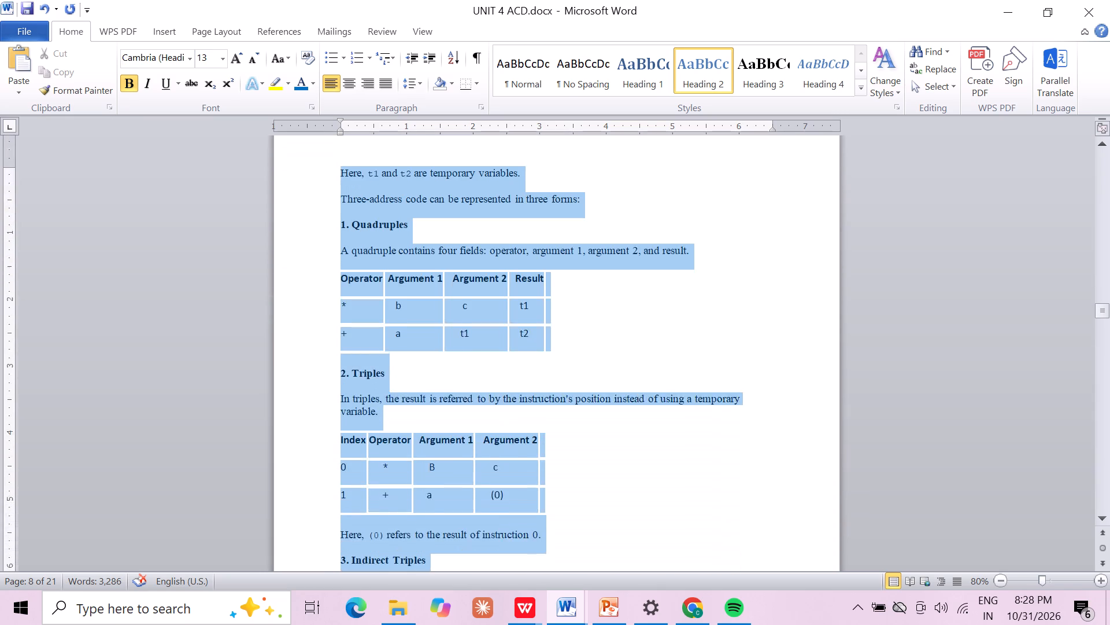
drag(501, 573, 487, 418)
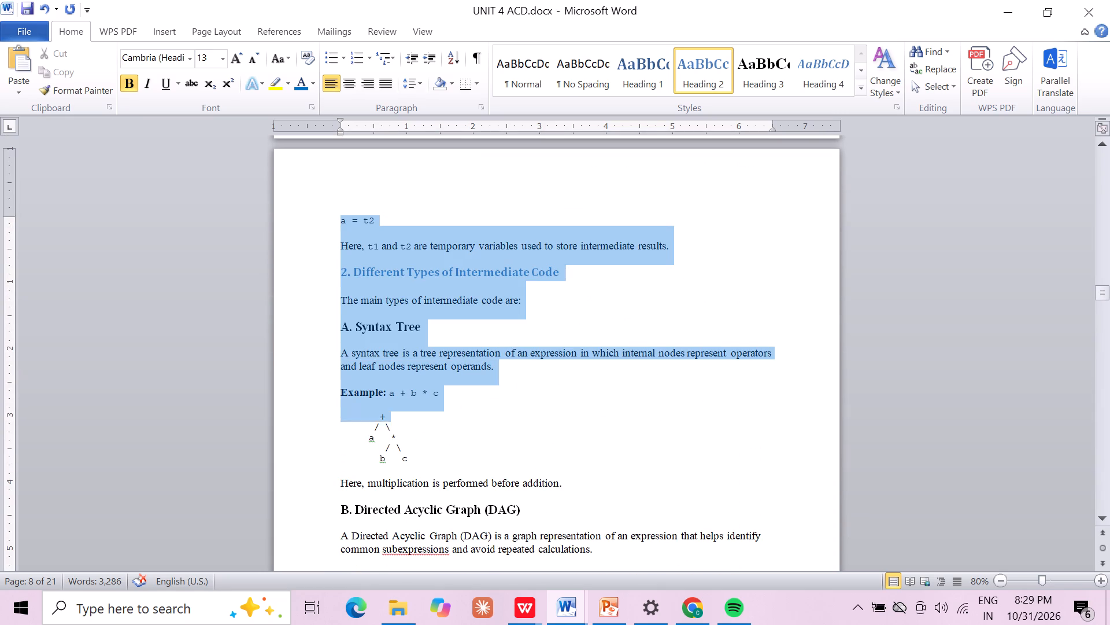
drag(487, 418, 474, 190)
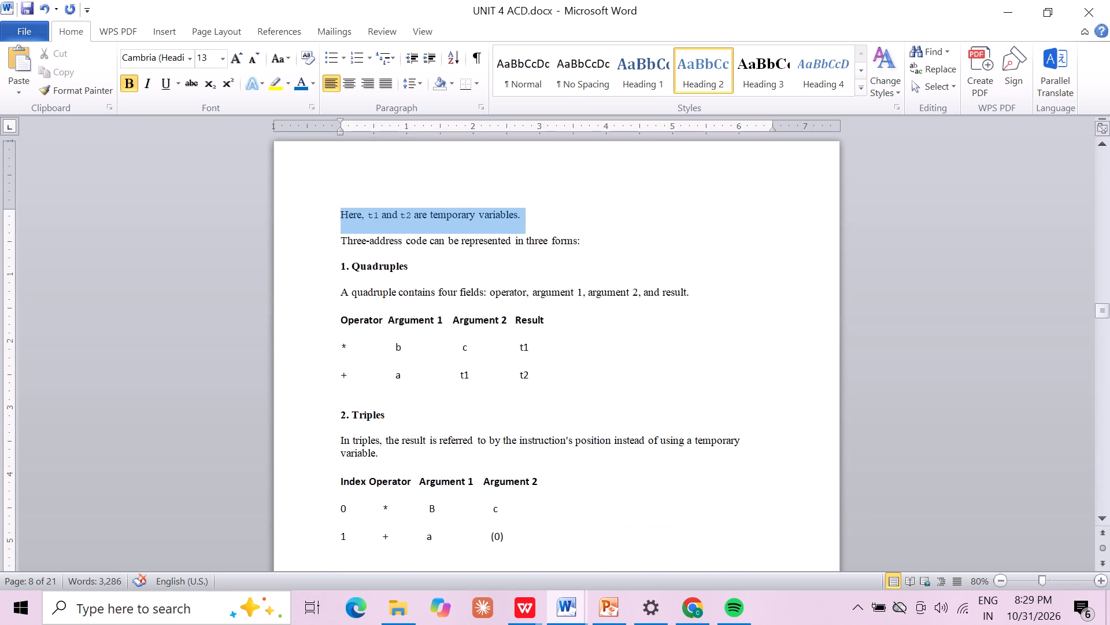
drag(474, 190, 438, 134)
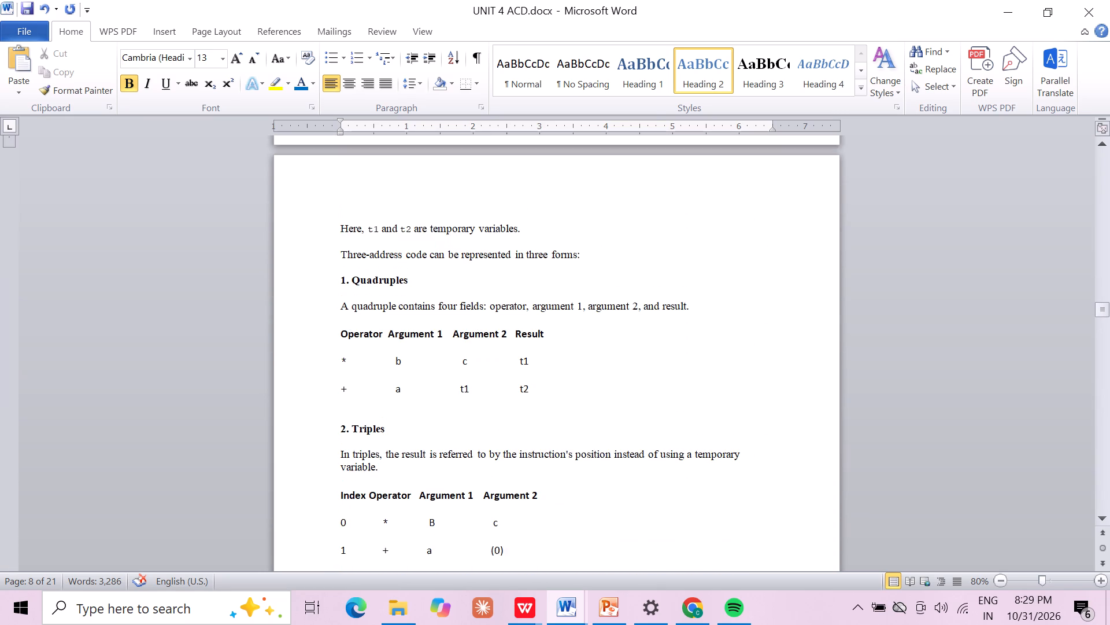
drag(438, 134, 428, 128)
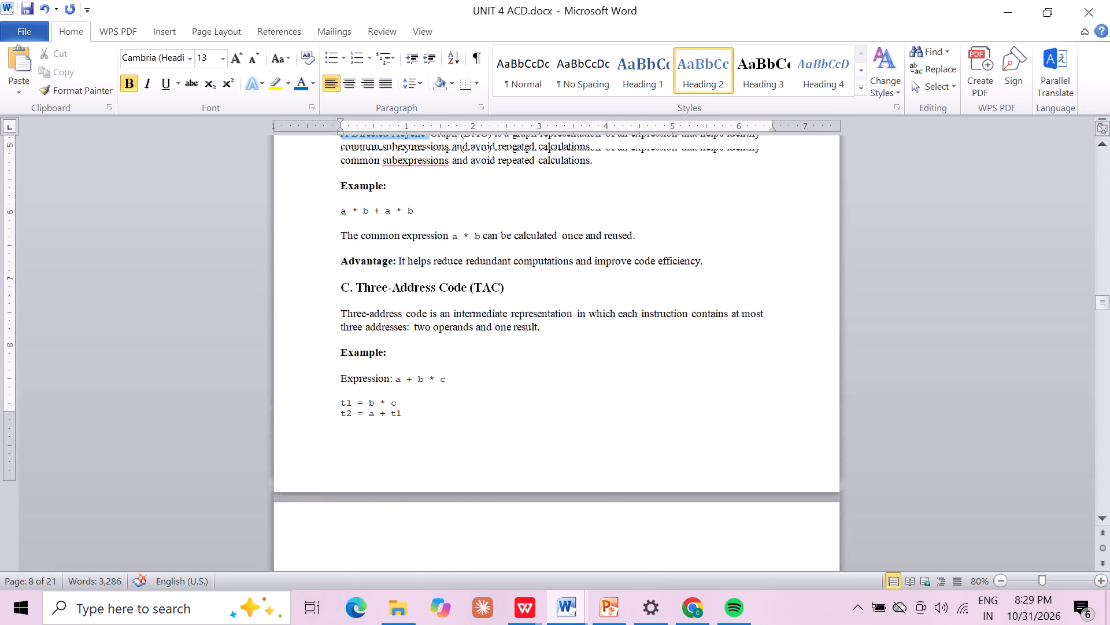
drag(428, 128, 428, 138)
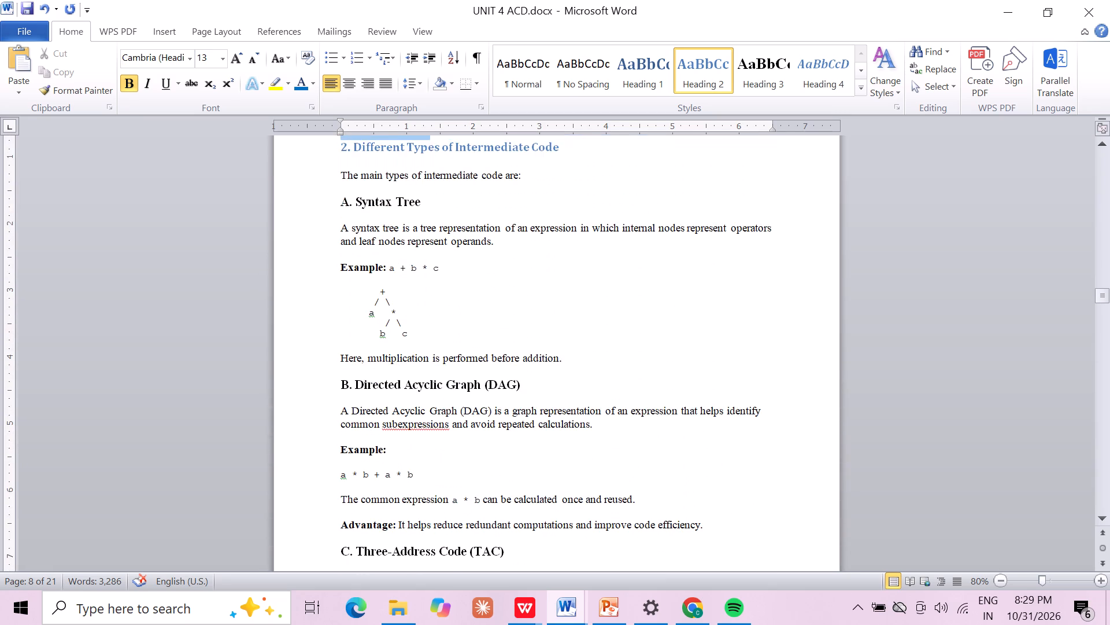
drag(428, 138, 422, 131)
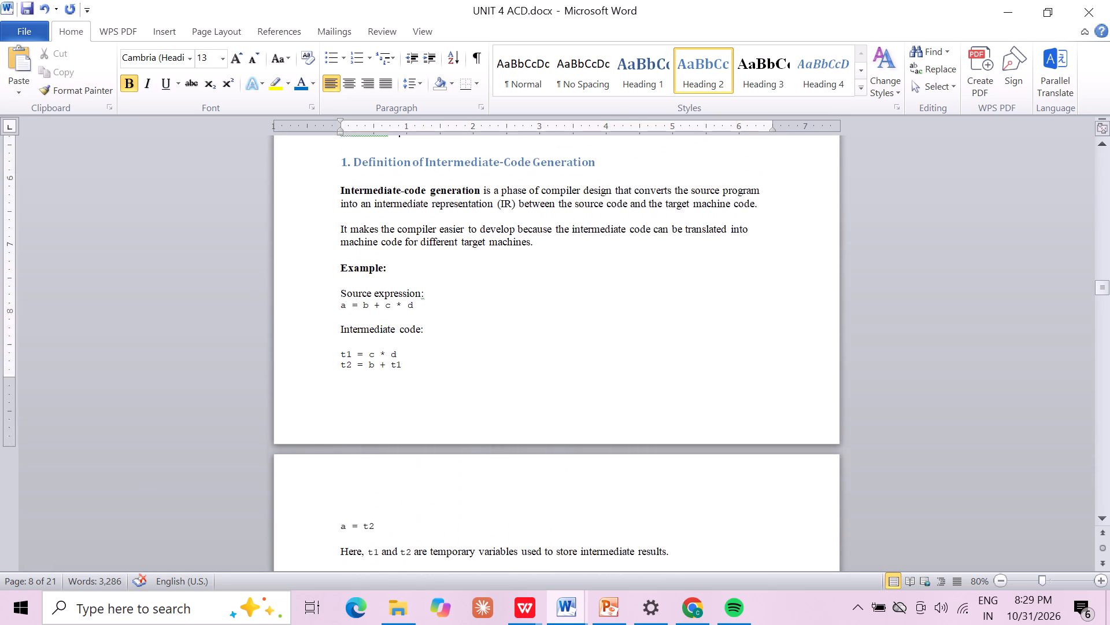
drag(422, 131, 510, 395)
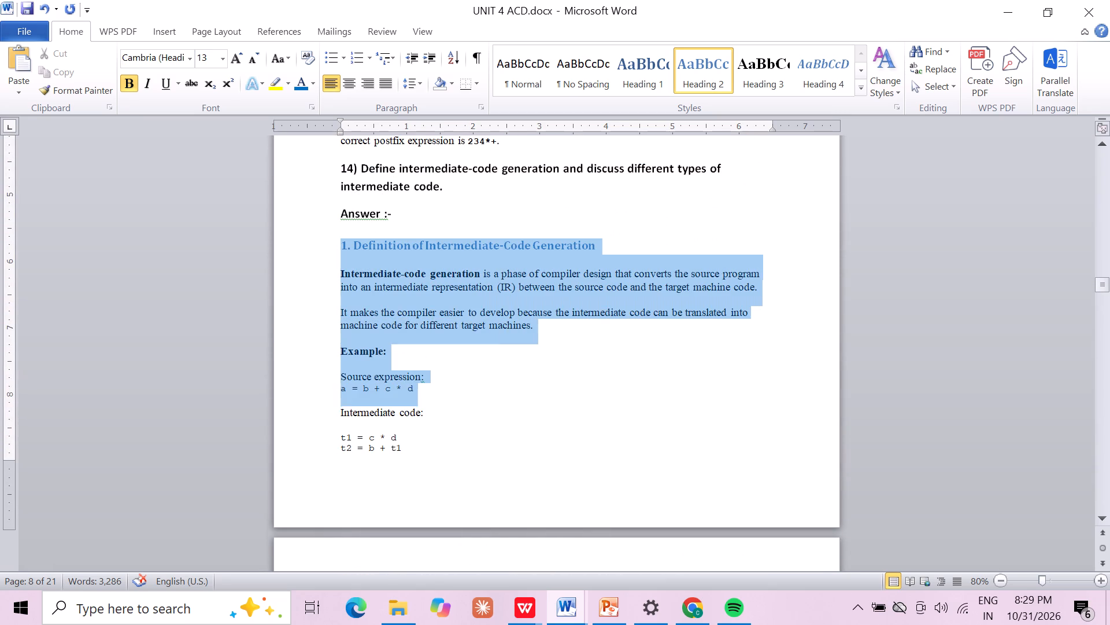
drag(510, 395, 509, 514)
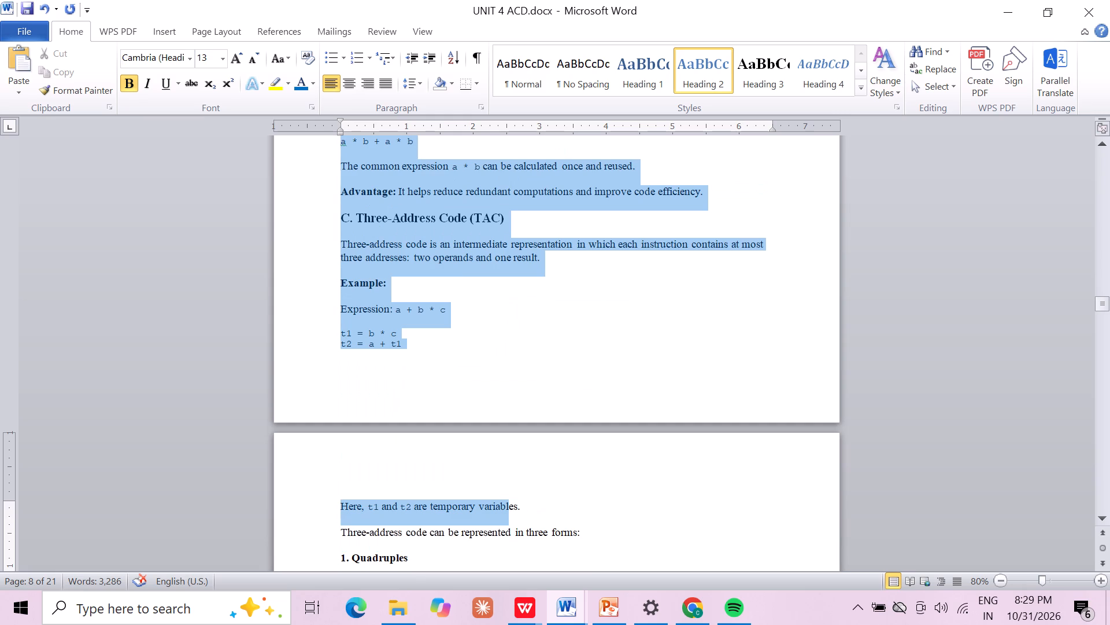
drag(509, 514, 517, 546)
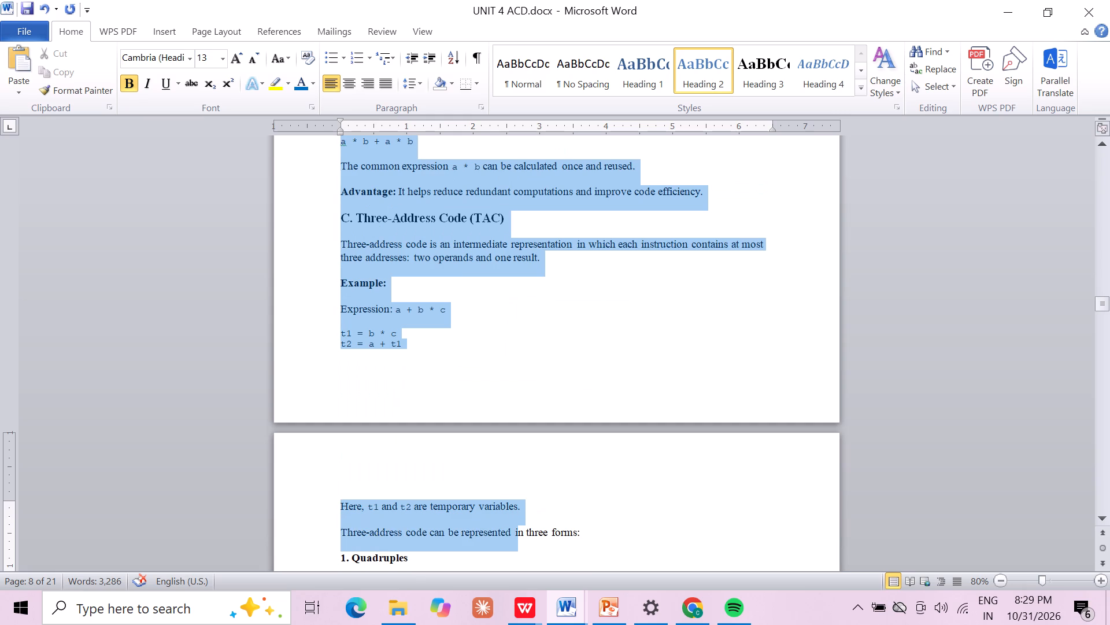
drag(517, 546, 527, 569)
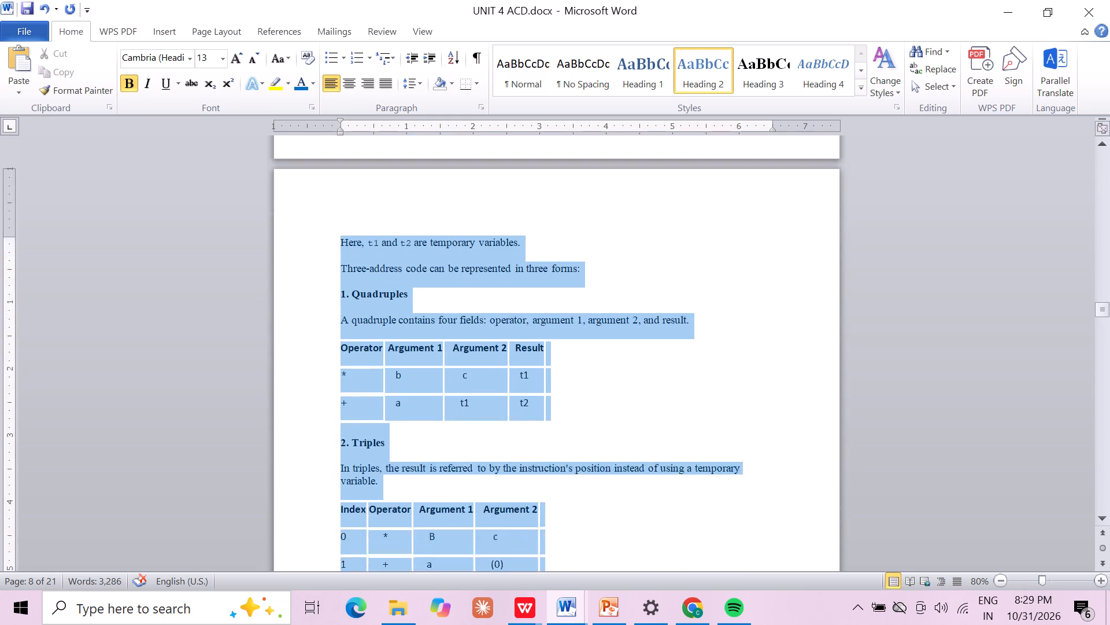
drag(527, 569, 527, 568)
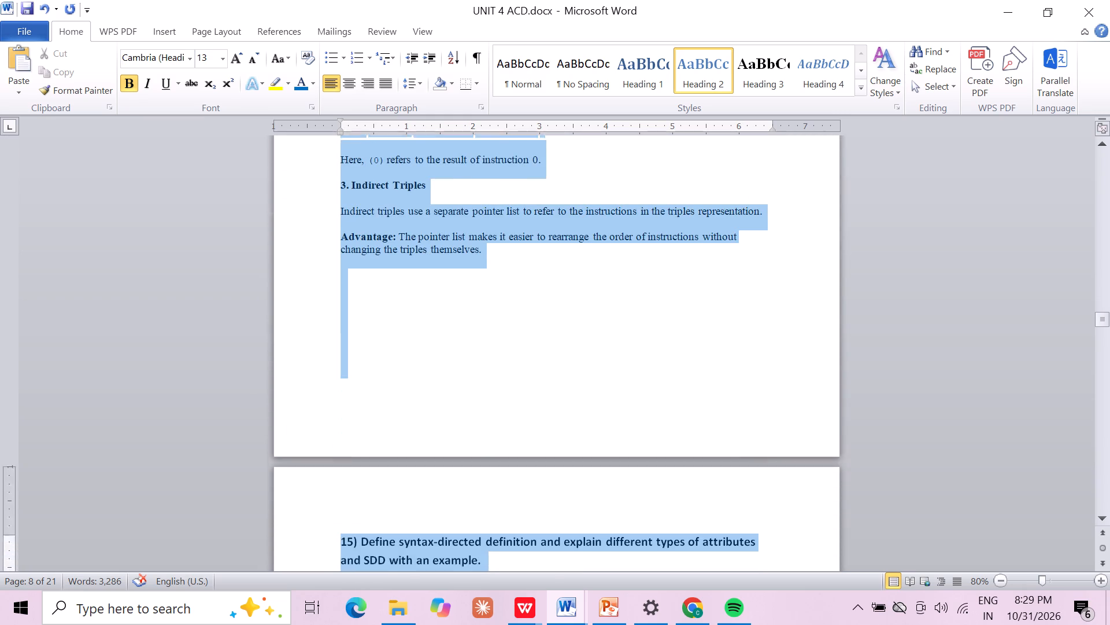
drag(527, 568, 484, 152)
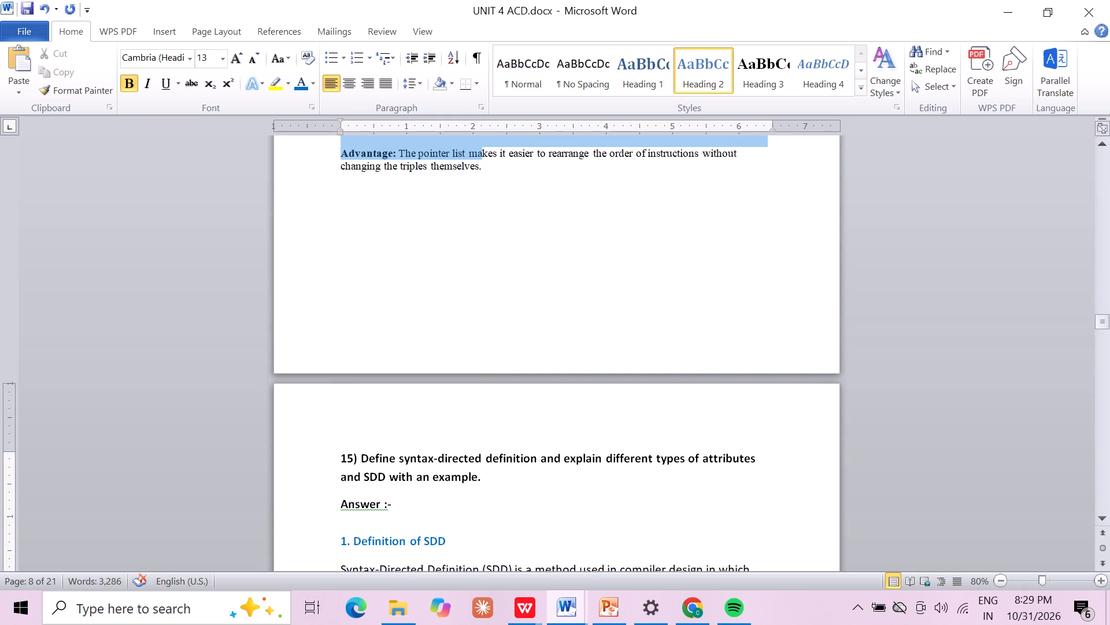
drag(484, 152, 725, 208)
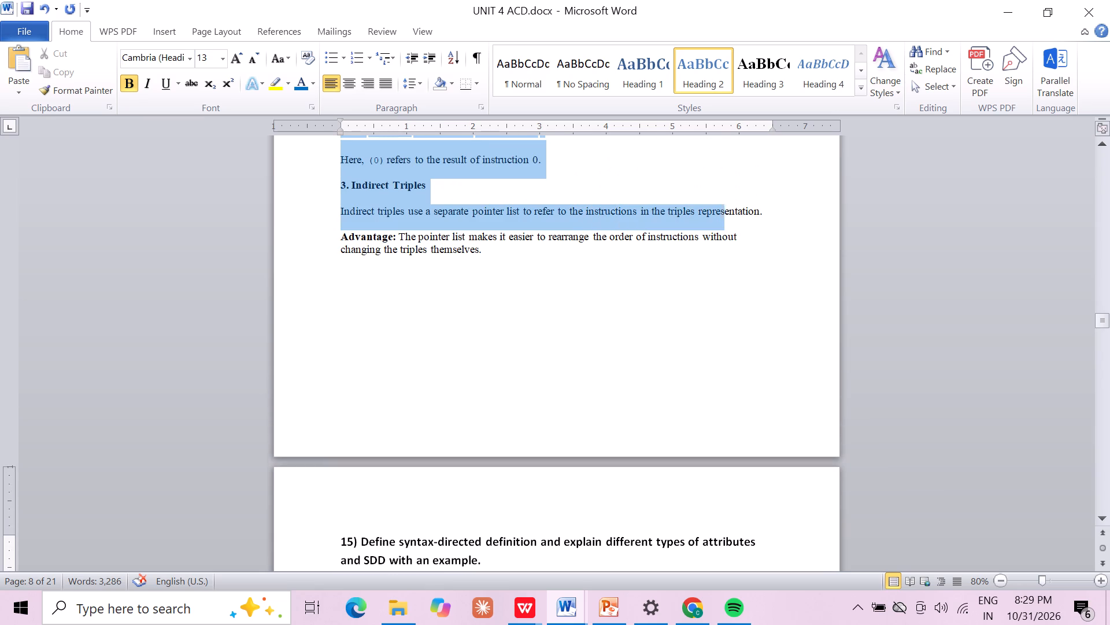
drag(725, 208, 786, 213)
key(ctrl+c)
key(ctrl+c)
key(ctrl+c)
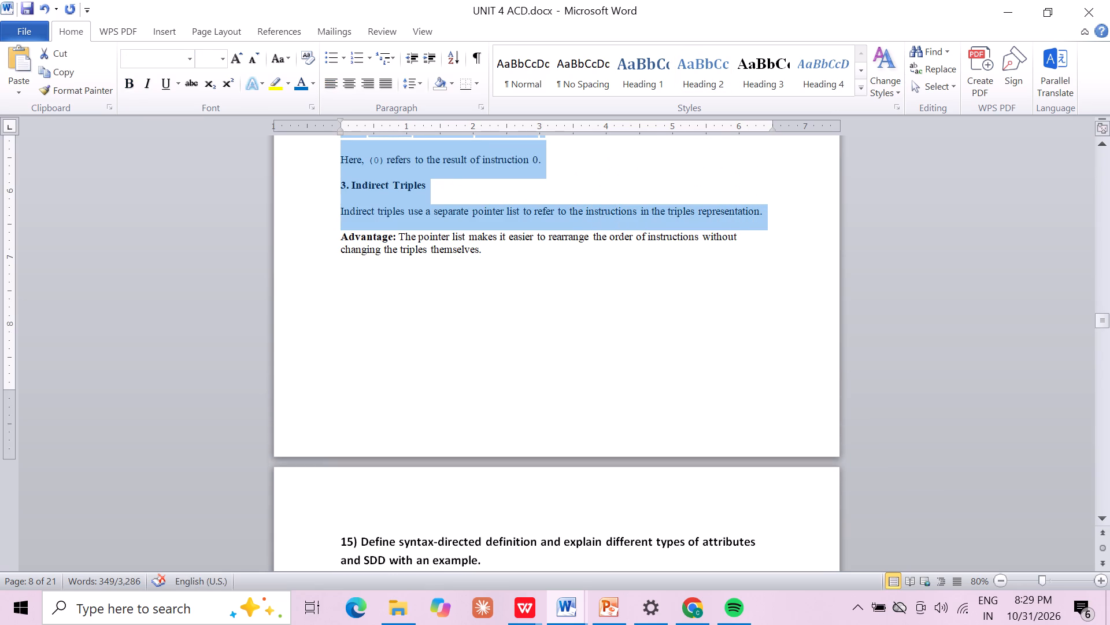
Paste the copied intermediate-code answer on the blank line below Q14's "Answer :-" label in Questions.docx and review it.
key(alt+Tab)
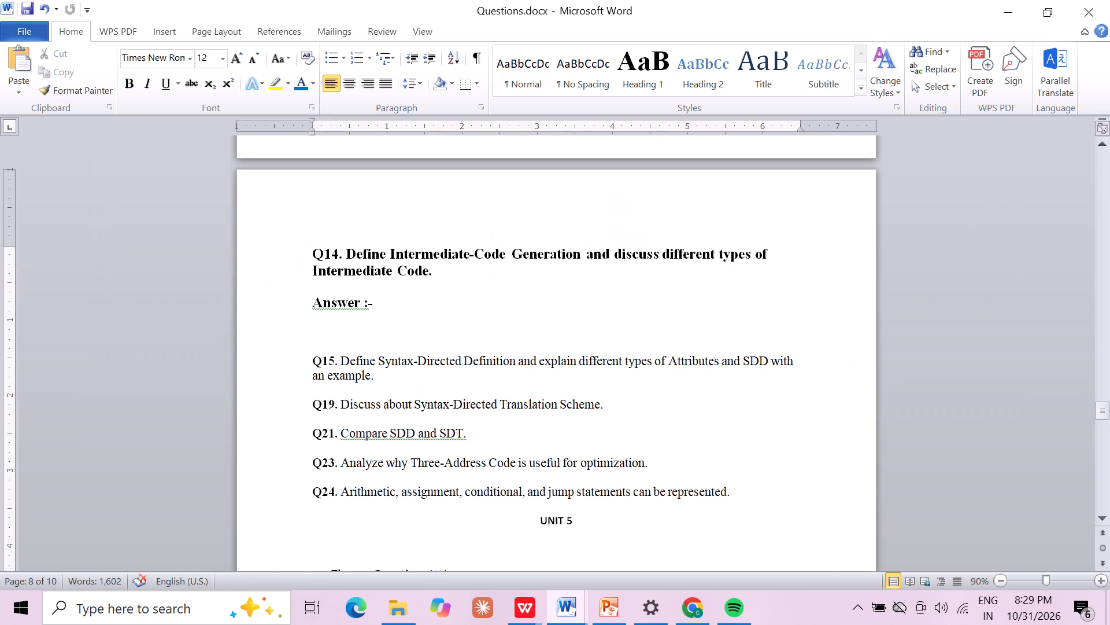
click(412, 340)
key(ctrl+v)
scroll(412, 340, up, 2)
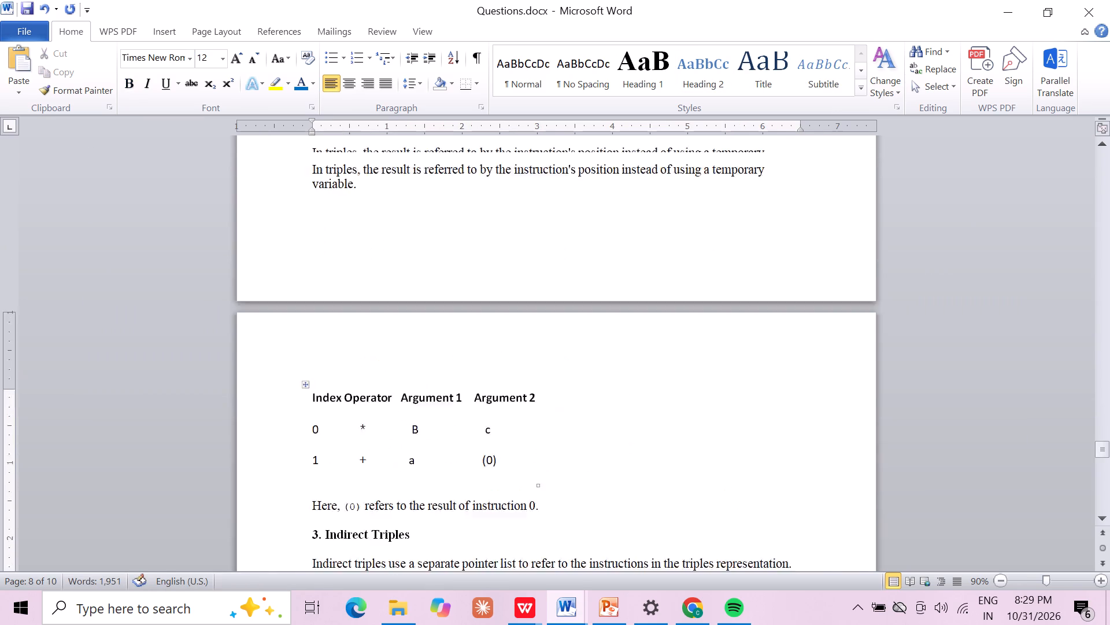
scroll(412, 340, up, 10)
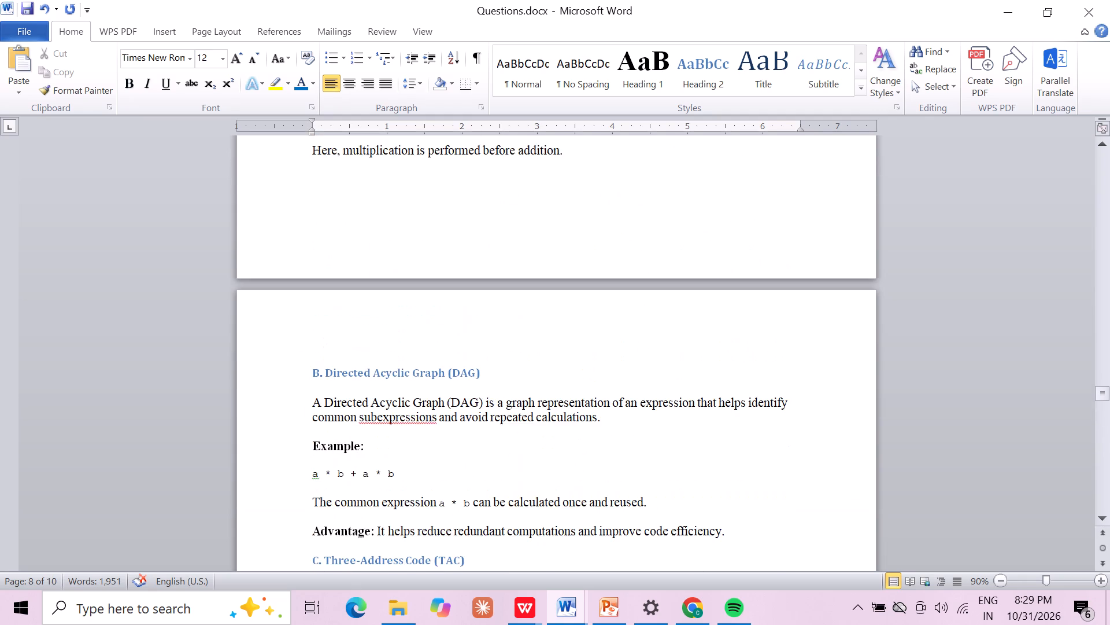
scroll(412, 340, down, 12)
scroll(412, 340, up, 17)
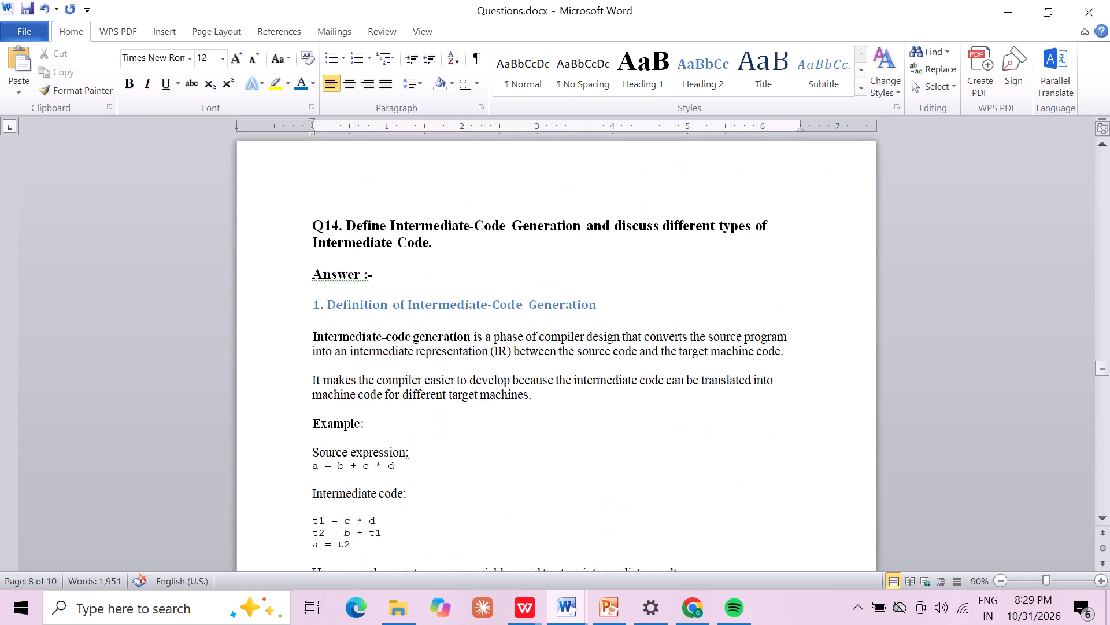
scroll(412, 340, down, 15)
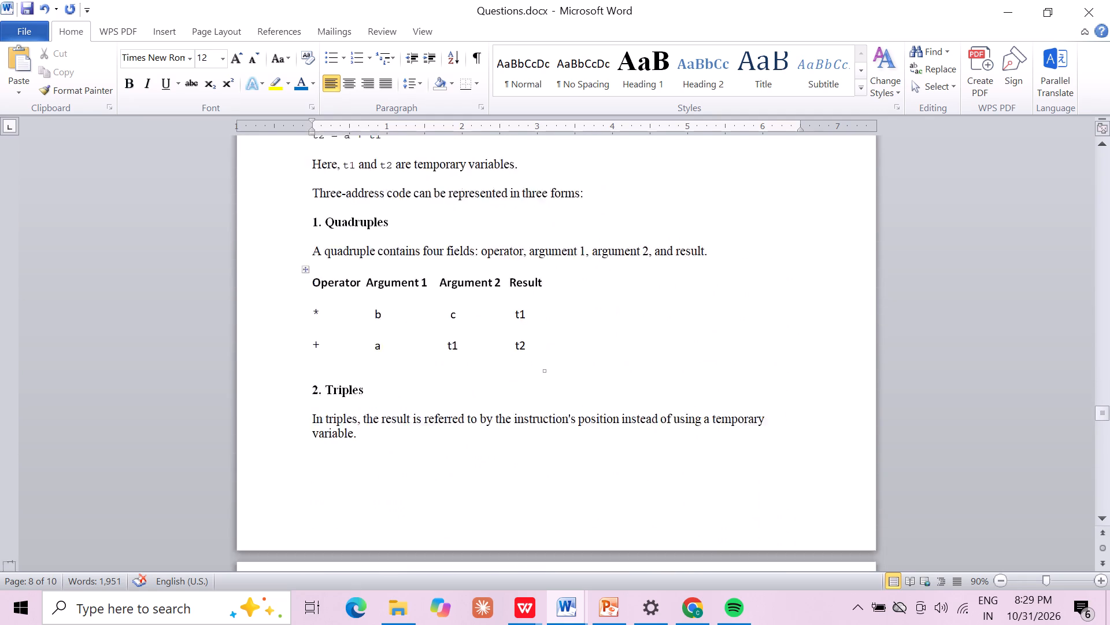
Add an "Answer:-" label below the Q15 question on Syntax-Directed Definition, with a blank line beneath it.
scroll(412, 340, down, 6)
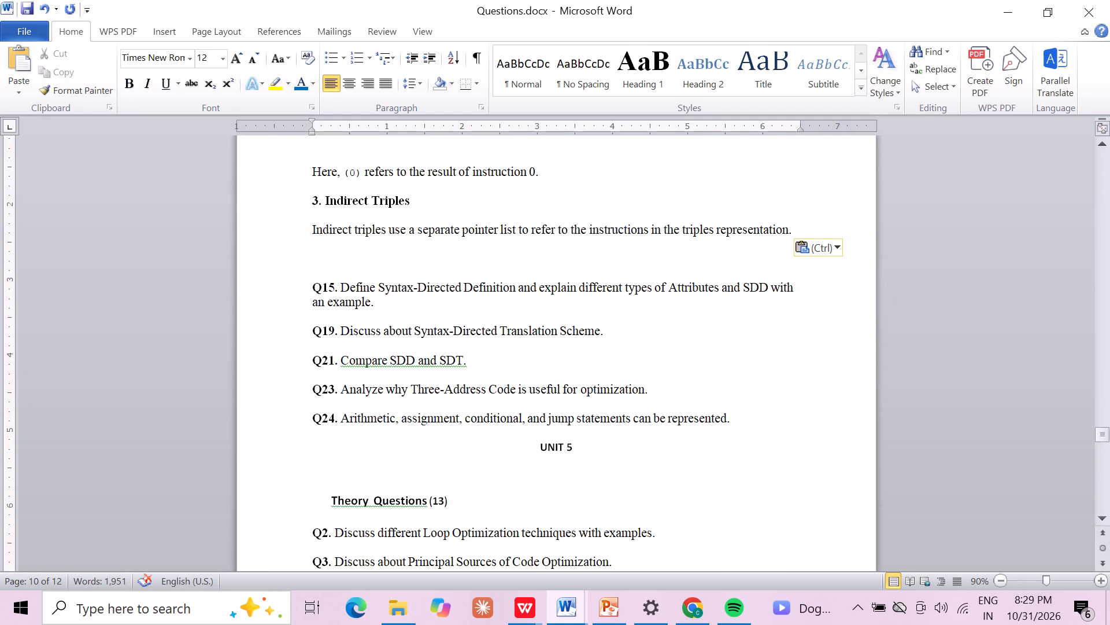
click(480, 311)
key(Return)
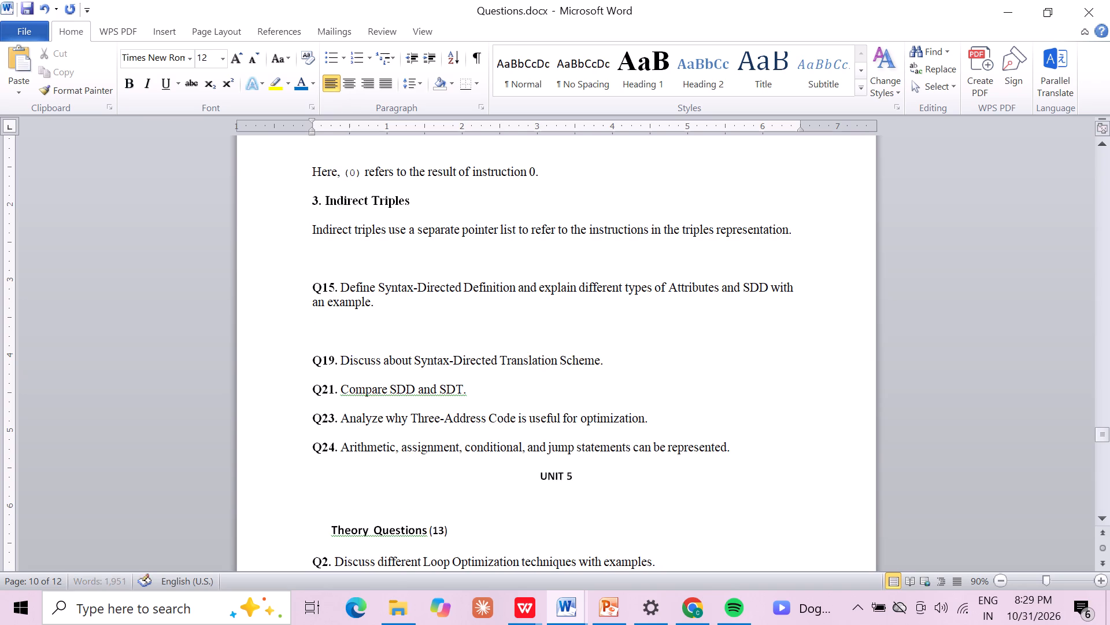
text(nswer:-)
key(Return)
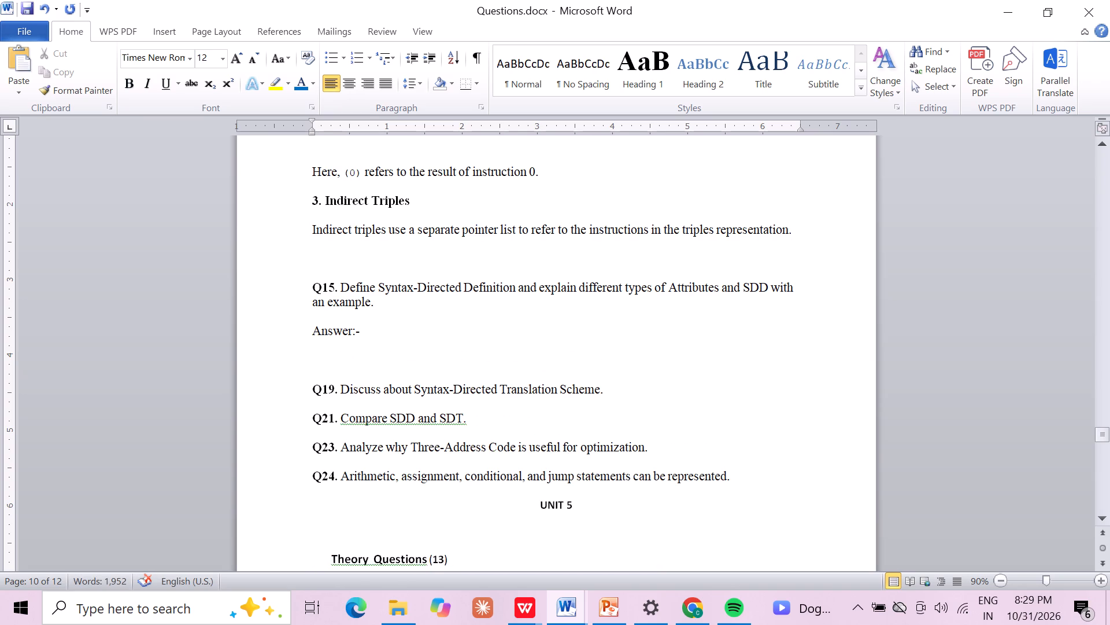
Make the Q15 question and its "Answer:-" label bold with a larger font size, and place the cursor on the blank line below.
drag(399, 329, 315, 284)
click(321, 266)
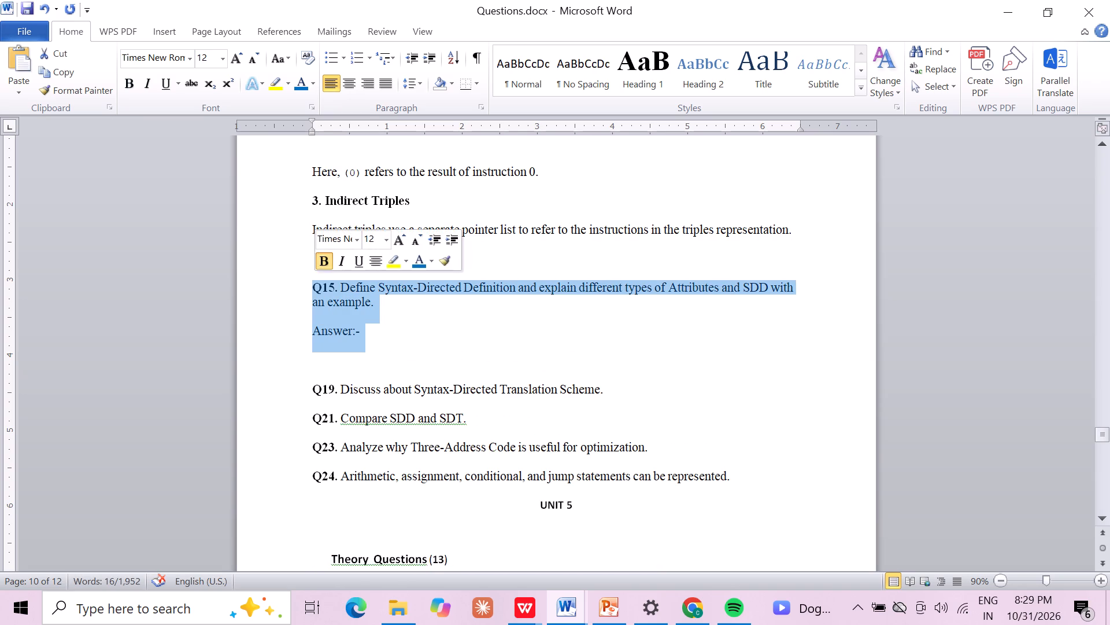
click(321, 266)
click(398, 230)
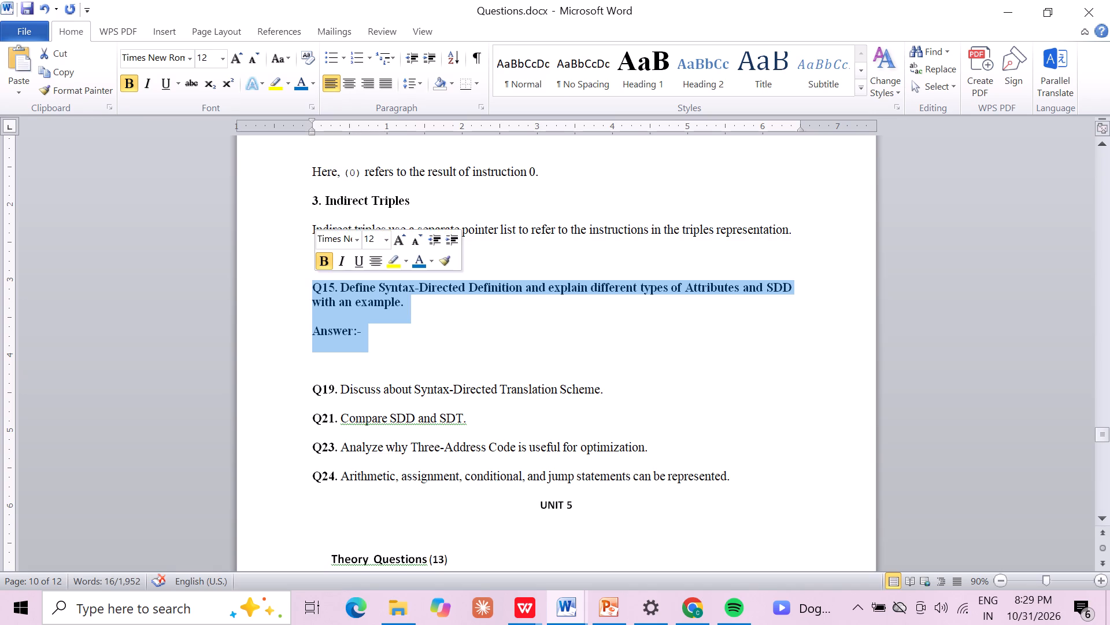
click(398, 238)
click(346, 365)
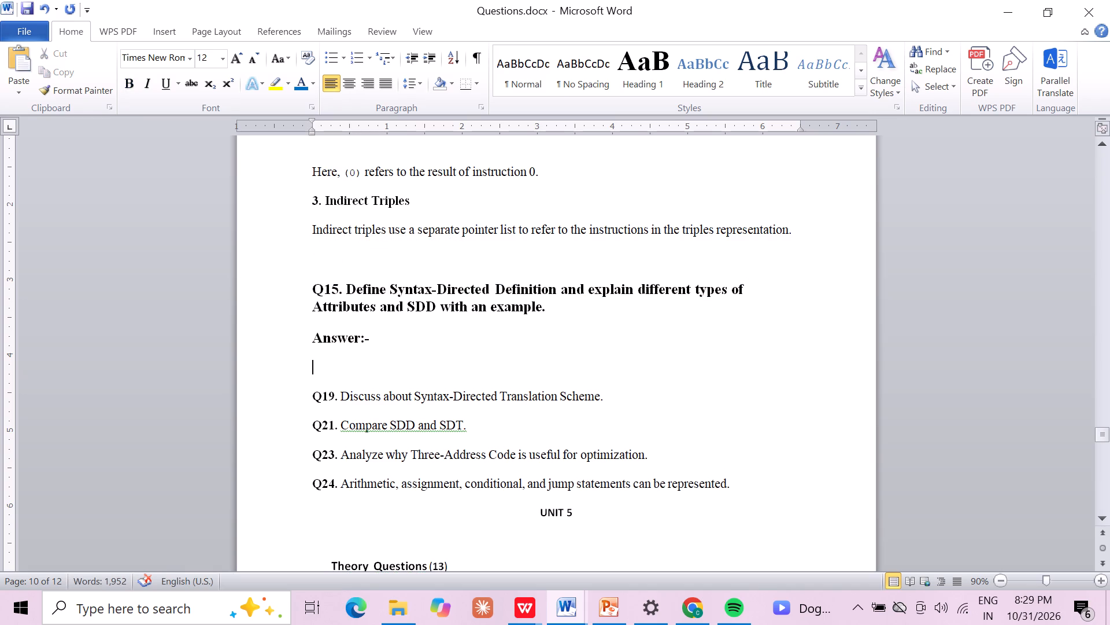
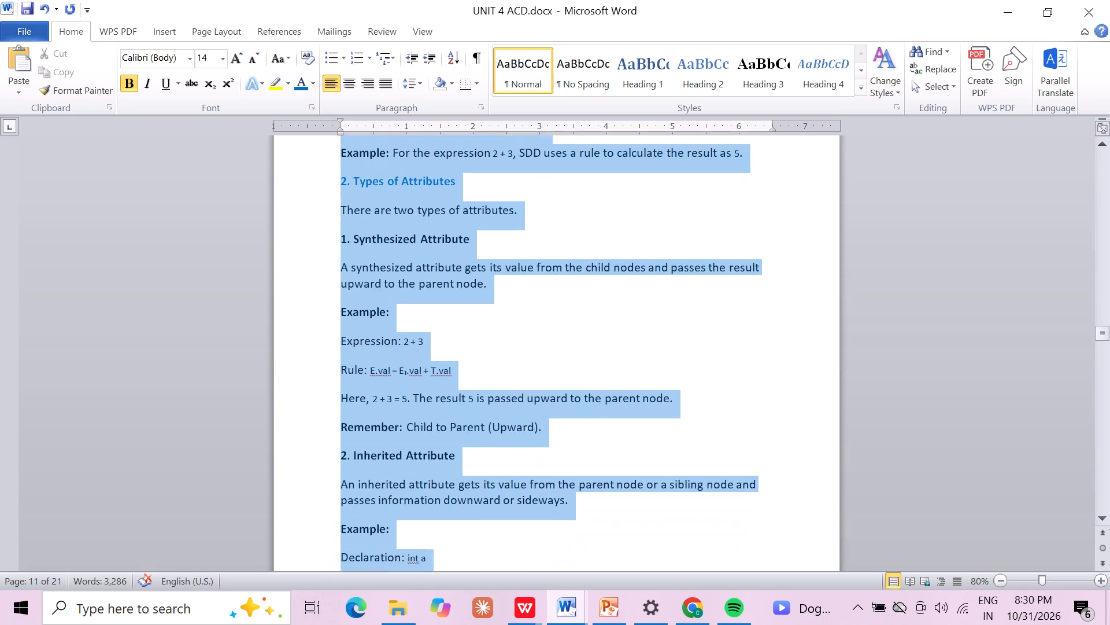
Copy the Syntax-Directed Definition answer in UNIT 4 ACD.docx through the end of the S-attributed versus L-attributed SDD table, and switch to Questions.docx.
drag(473, 574, 471, 573)
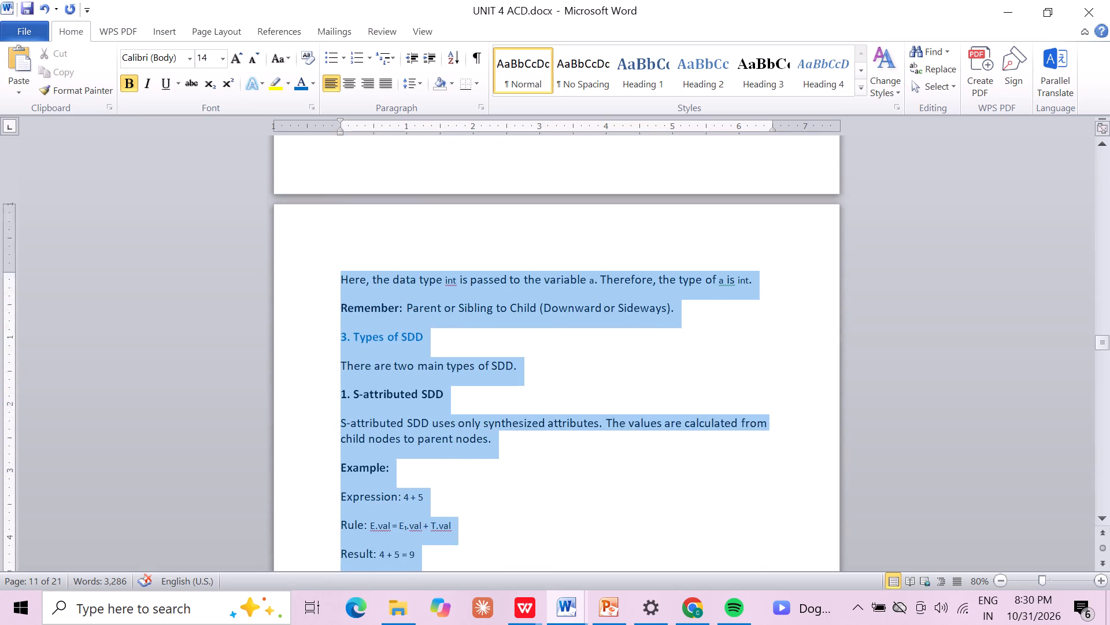
drag(471, 573, 471, 572)
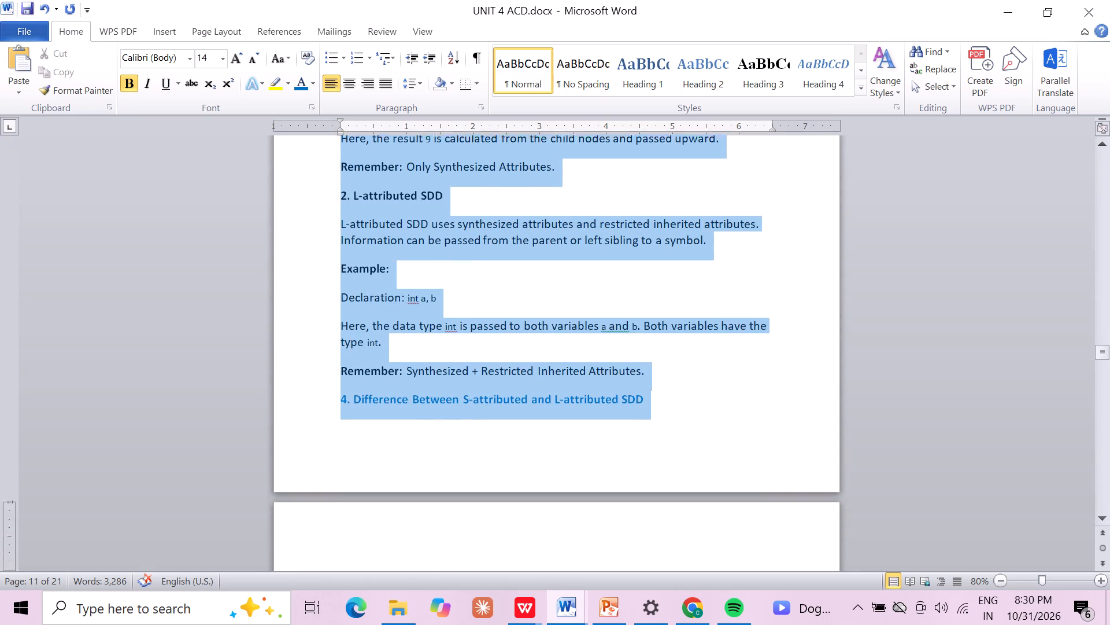
drag(471, 572, 779, 378)
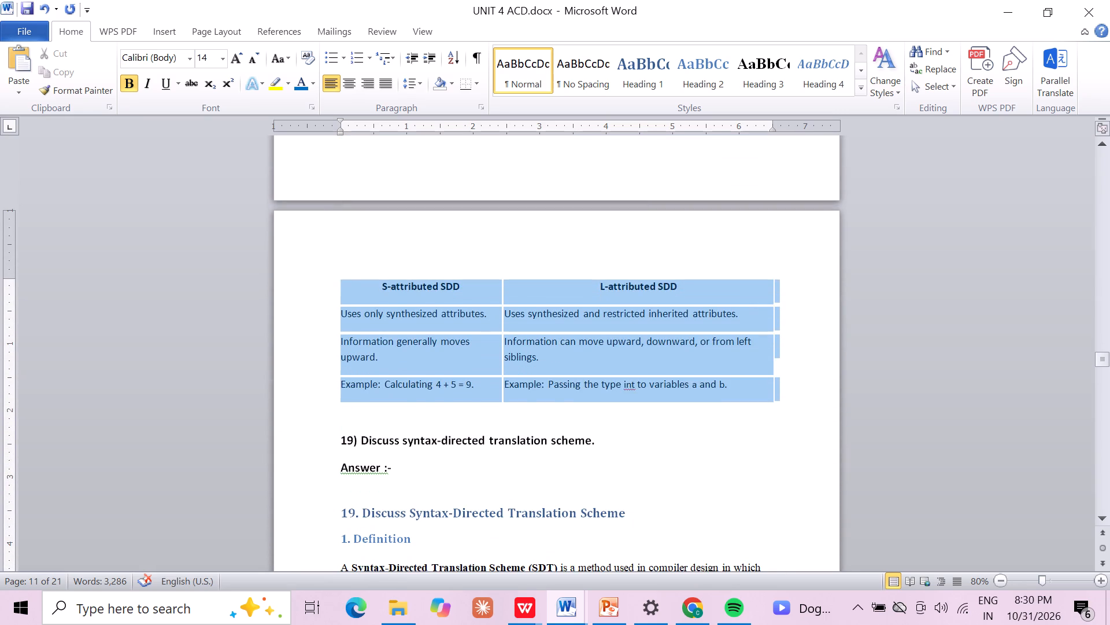
key(ctrl+c)
key(ctrl+c)
key(ctrl+c)
key(alt+Tab)
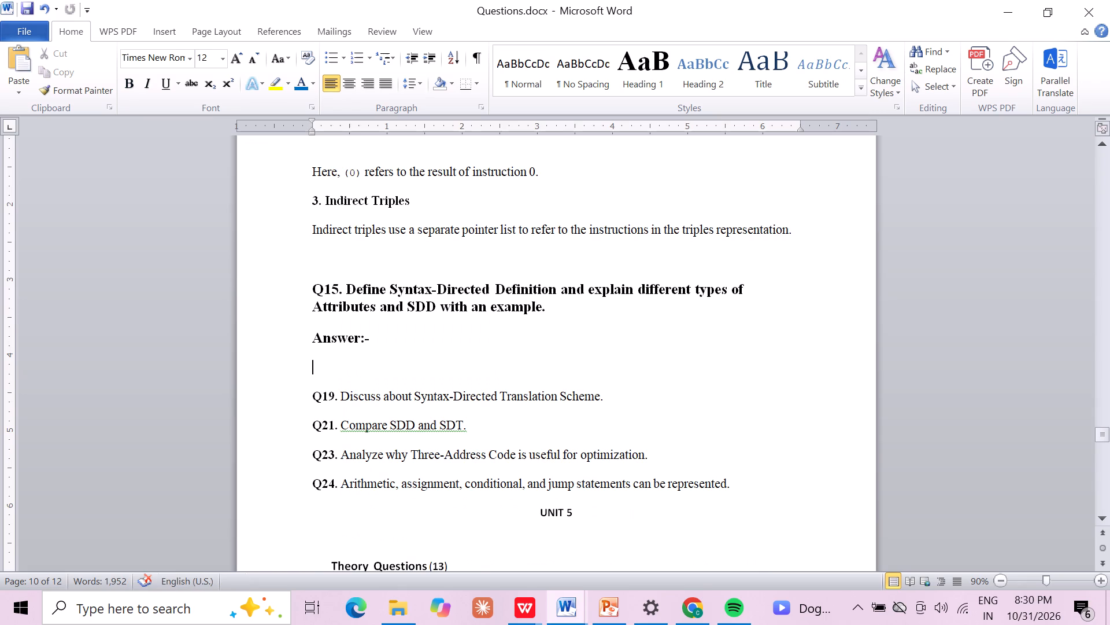
Paste the copied Syntax-Directed Definition answer on the blank line below Q15's "Answer:-" label in Questions.docx.
key(ctrl+v)
scroll(566, 397, down, 1)
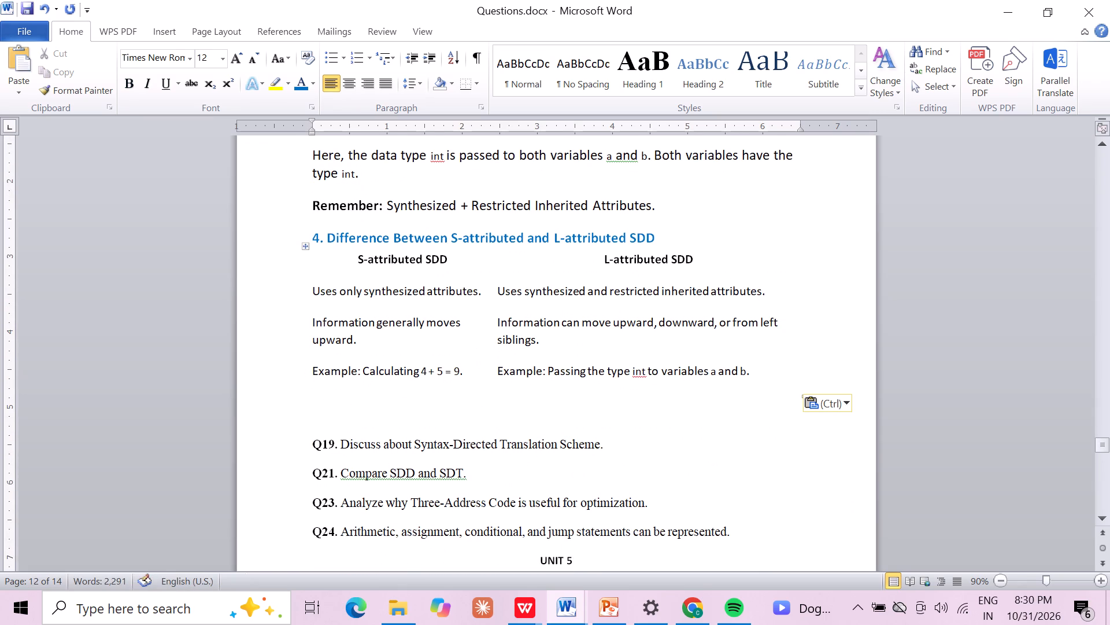
Add an "Answer :-" line below each of the UNIT 4 questions Q19, Q21, Q23 and Q24.
click(617, 442)
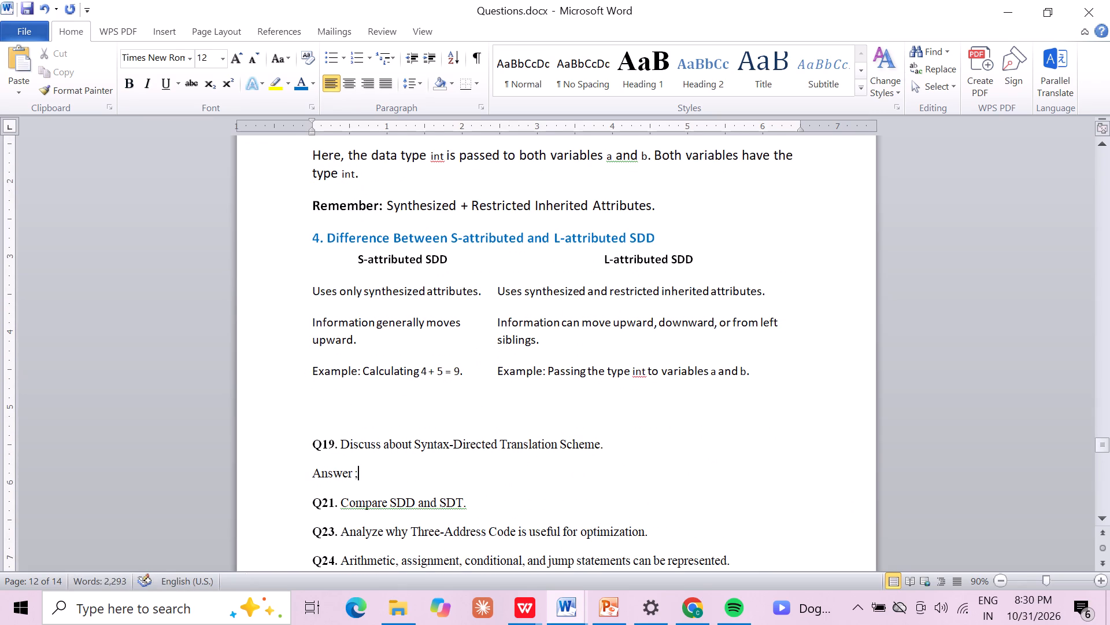
key(BackSpace)
key(BackSpace)
text(:-)
click(518, 502)
key(Return)
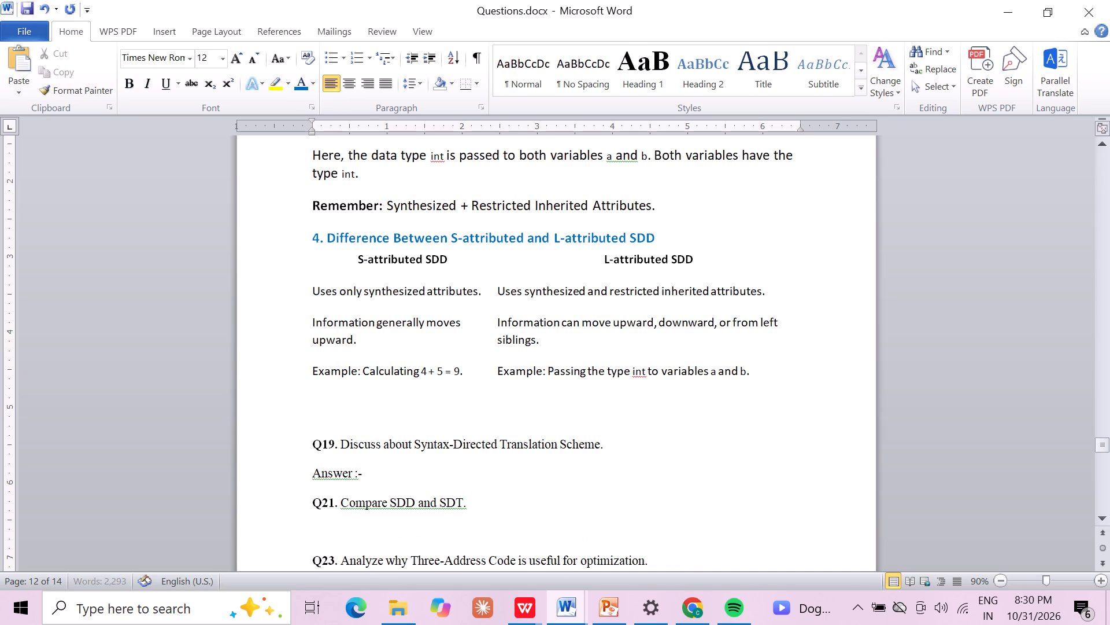
text(nswer :-)
scroll(442, 429, down, 1)
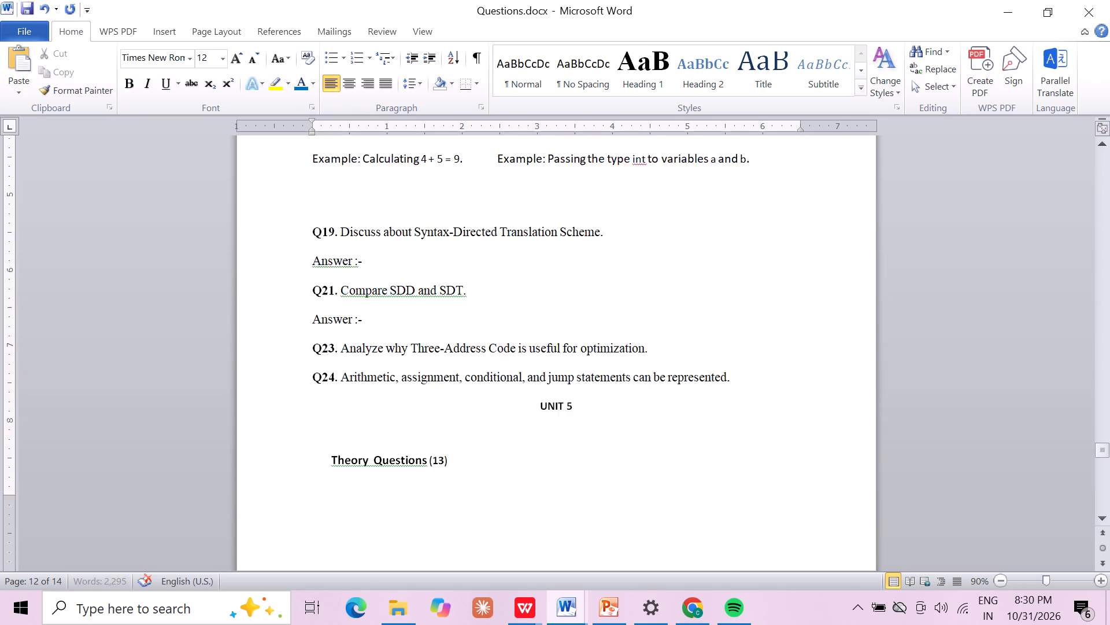
scroll(442, 429, down, 1)
click(650, 315)
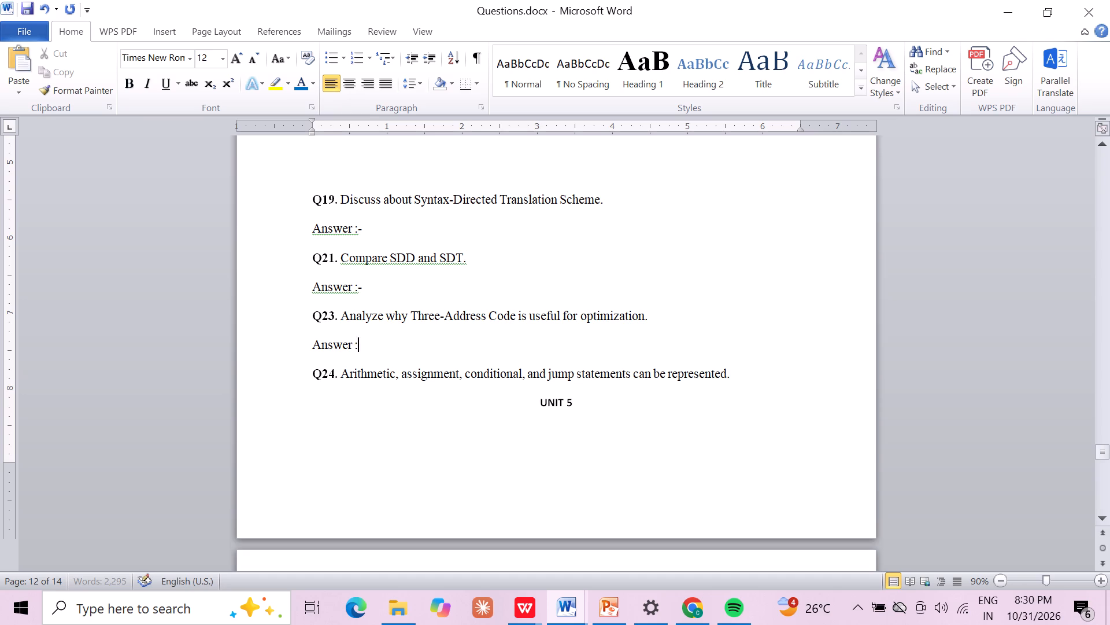
click(782, 381)
text(nswer :-)
Make questions Q19 to Q24 and their "Answer :-" labels bold at font size 14.
drag(369, 416, 315, 213)
click(320, 198)
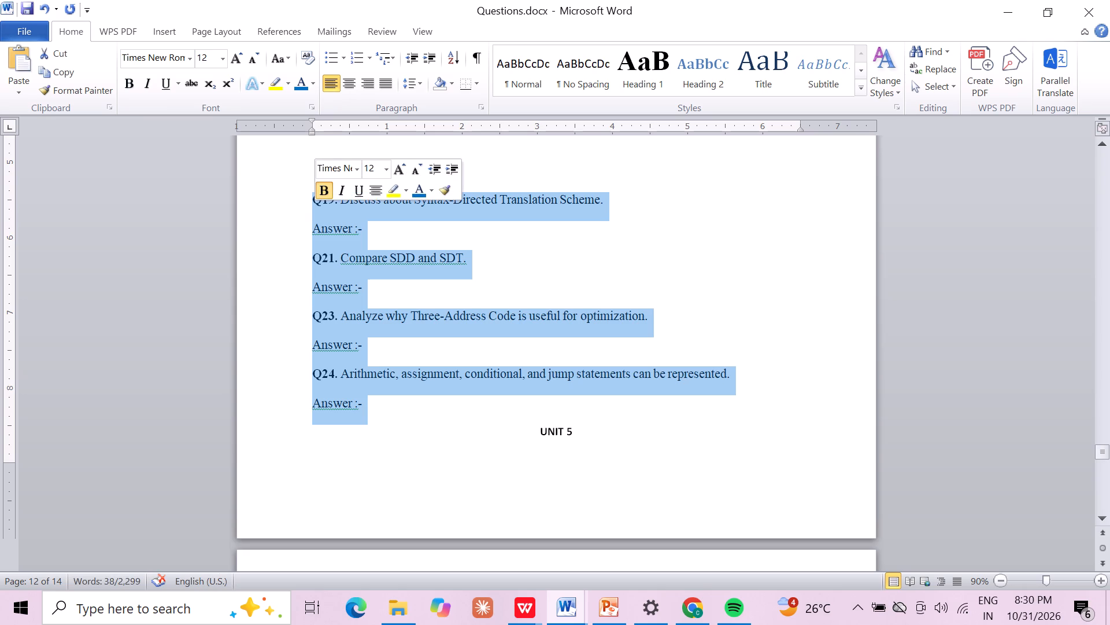
click(320, 198)
click(401, 166)
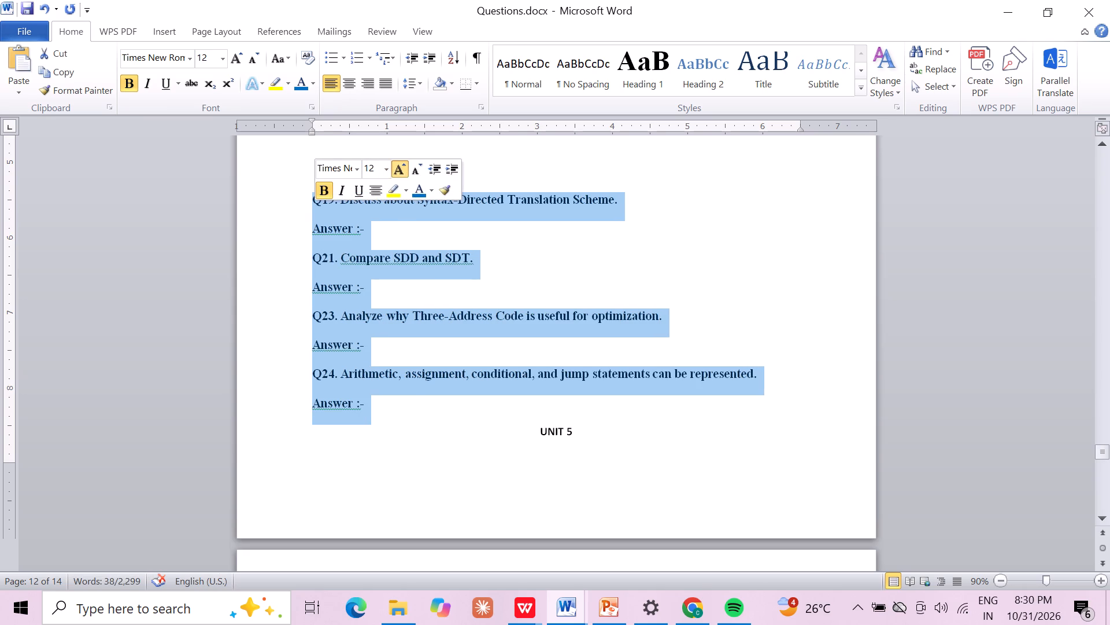
click(413, 214)
Add a blank line below Q19's "Answer :-" label.
scroll(413, 214, up, 1)
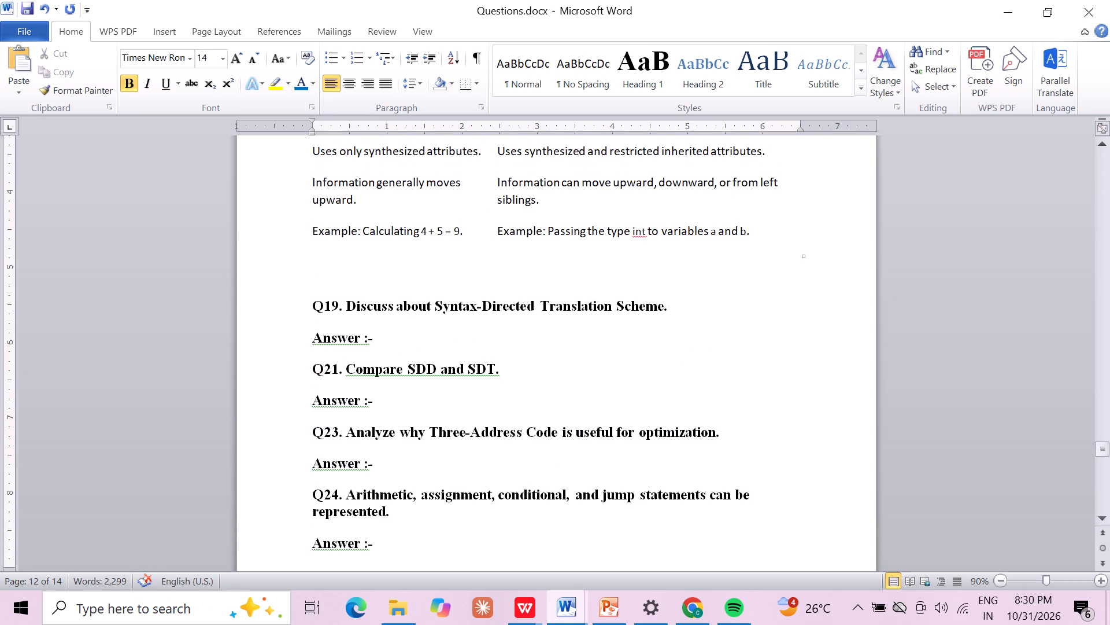
click(385, 334)
key(Return)
In UNIT 4 ACD.docx, delete the repeated heading "19. Discuss Syntax-Directed Translation Scheme" below question 19's "Answer :-" label.
key(alt+Tab)
scroll(385, 334, down, 6)
click(385, 334)
scroll(385, 334, up, 2)
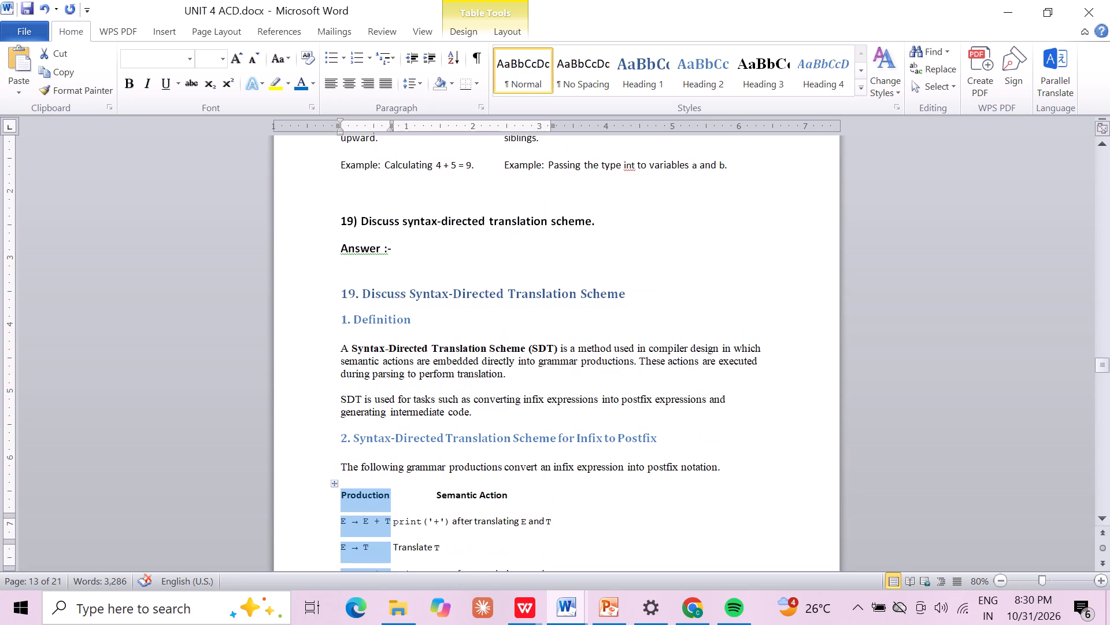
triple_click(374, 292)
key(BackSpace)
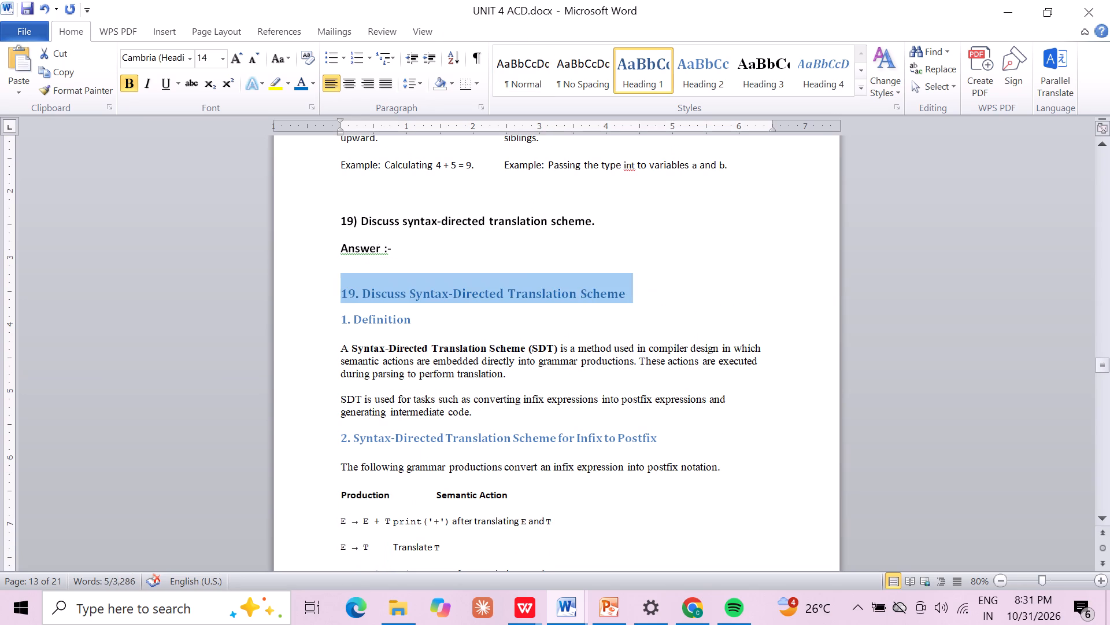
Copy the question 19 answer from "1. Definition" through the second item under "4. Advantages of SDT".
drag(342, 279, 437, 428)
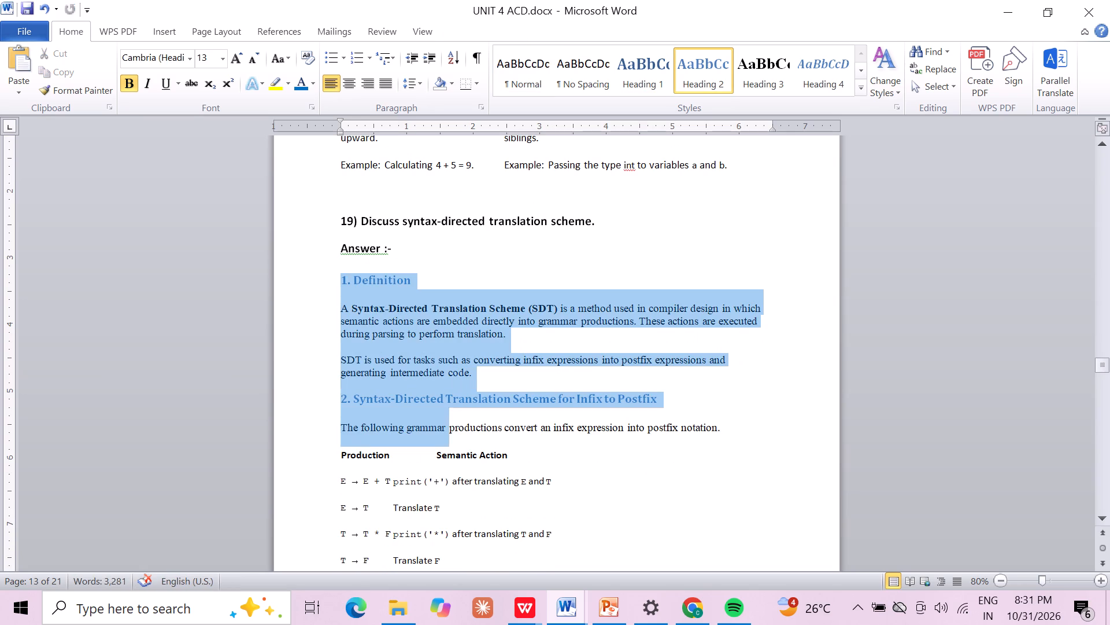
drag(437, 428, 505, 462)
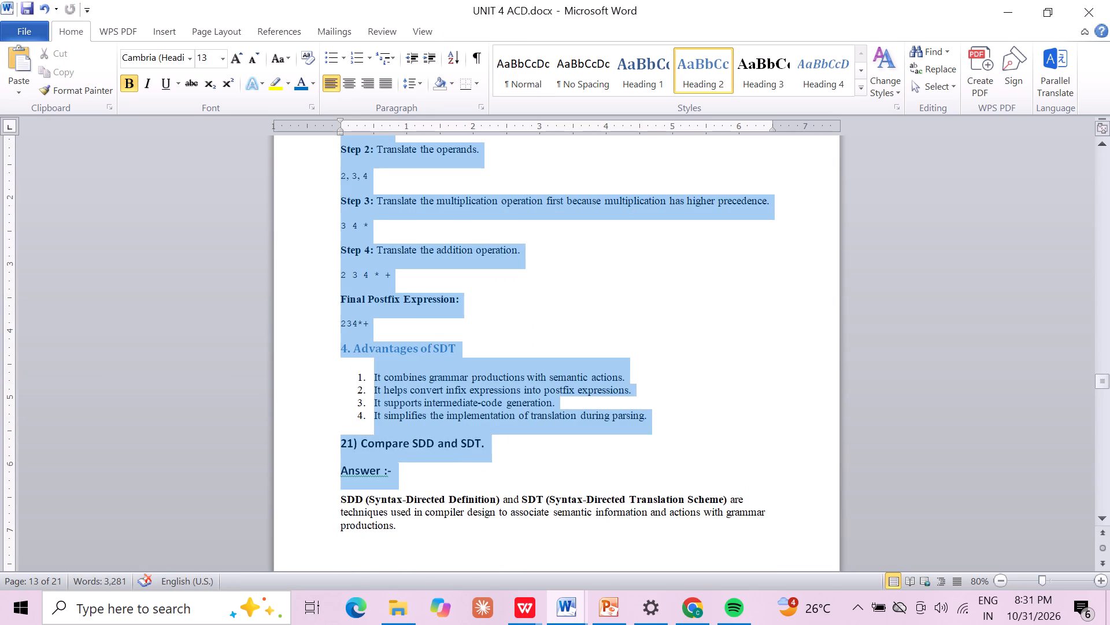
drag(505, 462, 646, 392)
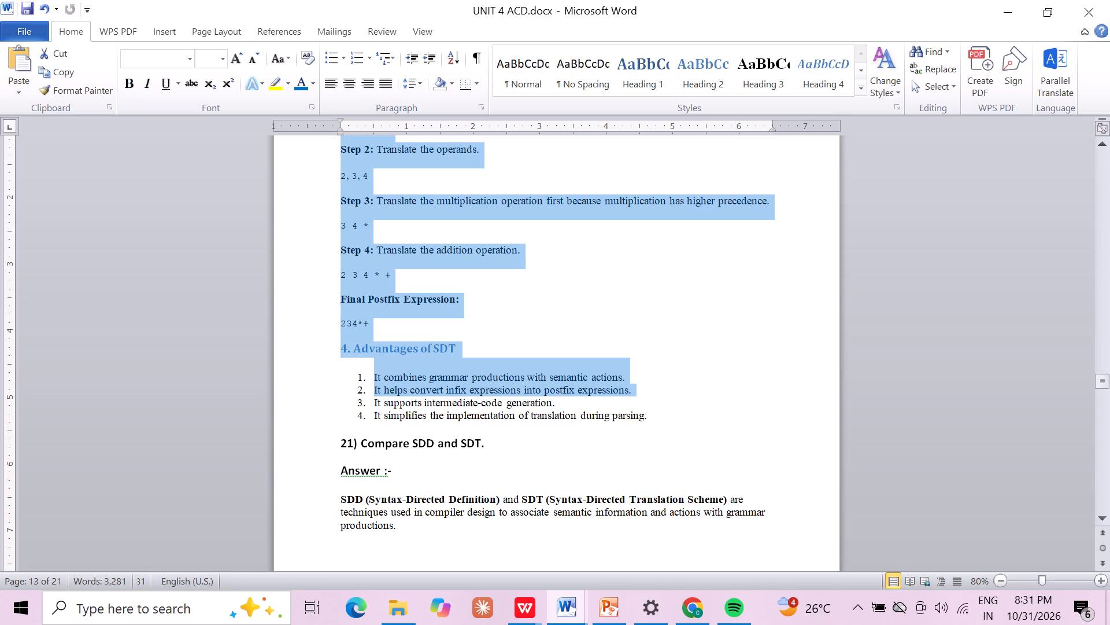
key(ctrl+c)
key(ctrl+c)
Paste the copied translation scheme answer on the blank line below Q19's "Answer :-" label in Questions.docx.
key(alt+Tab)
key(ctrl+v)
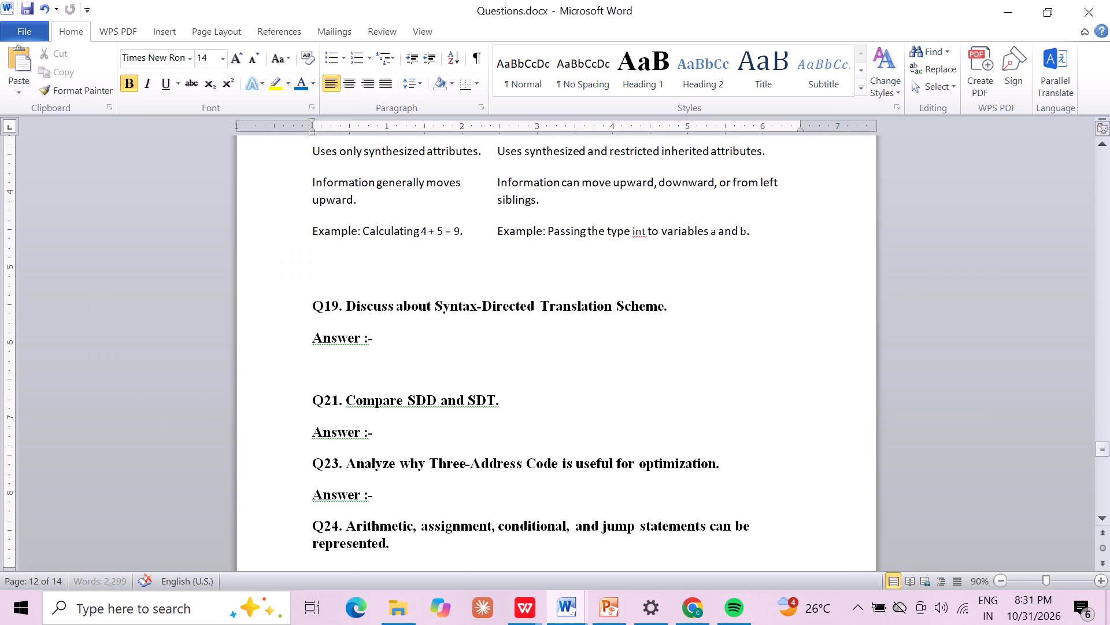
scroll(486, 395, down, 2)
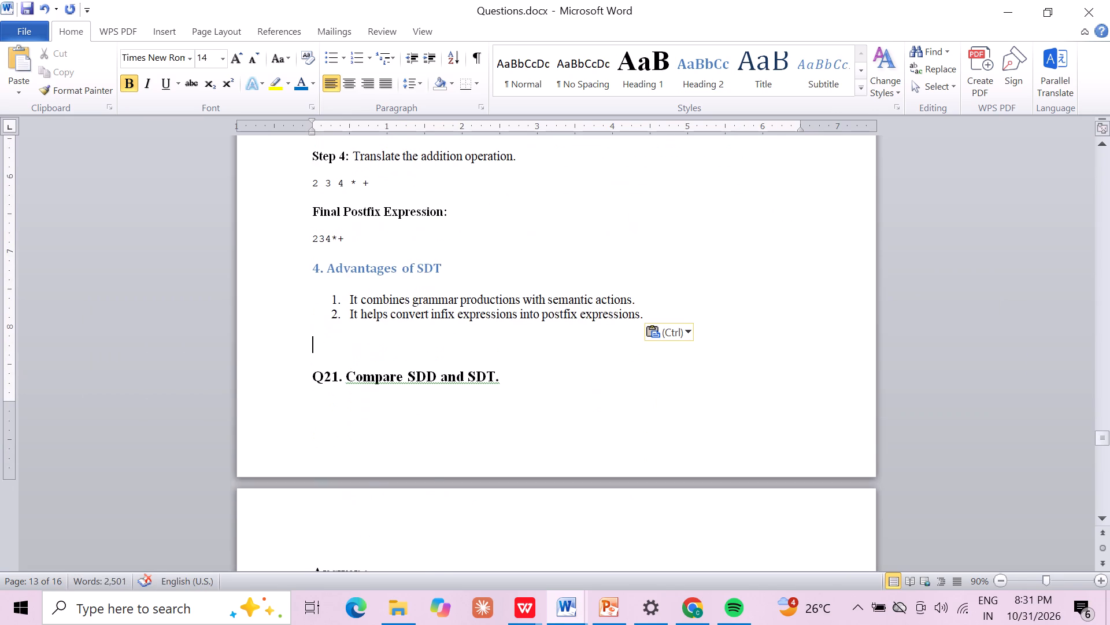
In UNIT 4 ACD.docx, remove the blank lines between question 21's introductory paragraph and the "Differences Between SDD and SDT" heading.
key(alt+Tab)
scroll(486, 395, down, 3)
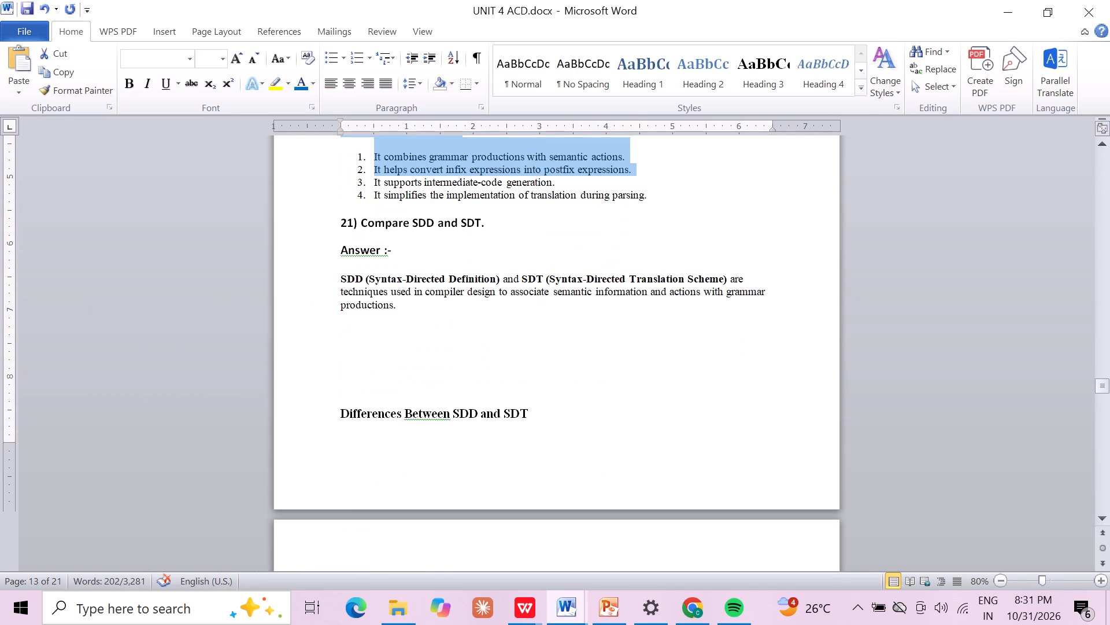
click(362, 356)
key(BackSpace)
key(BackSpace)
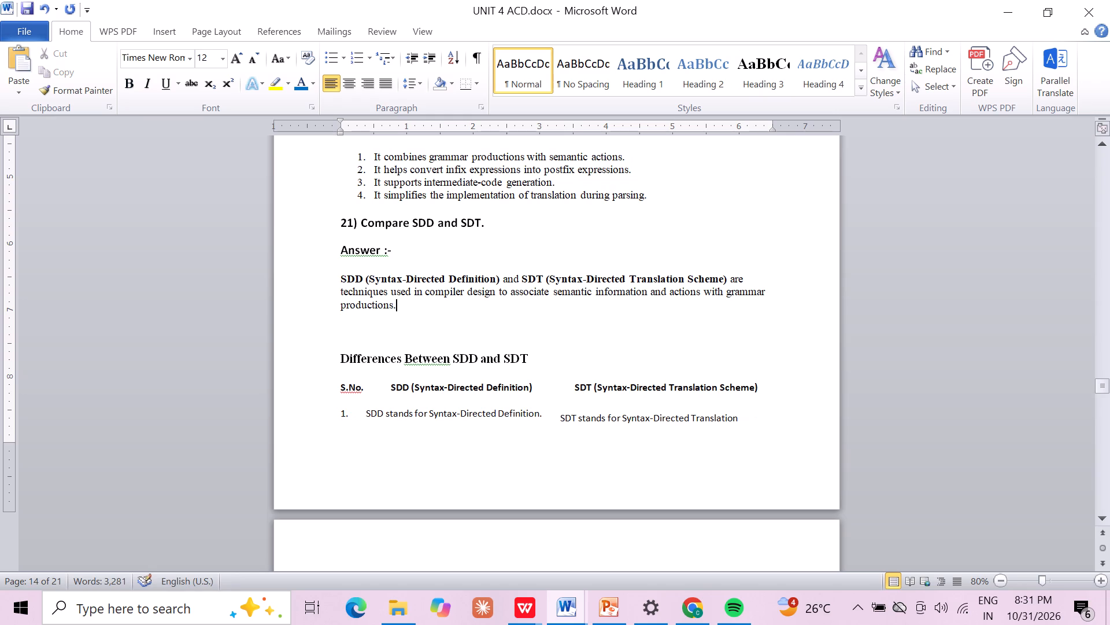
key(Delete)
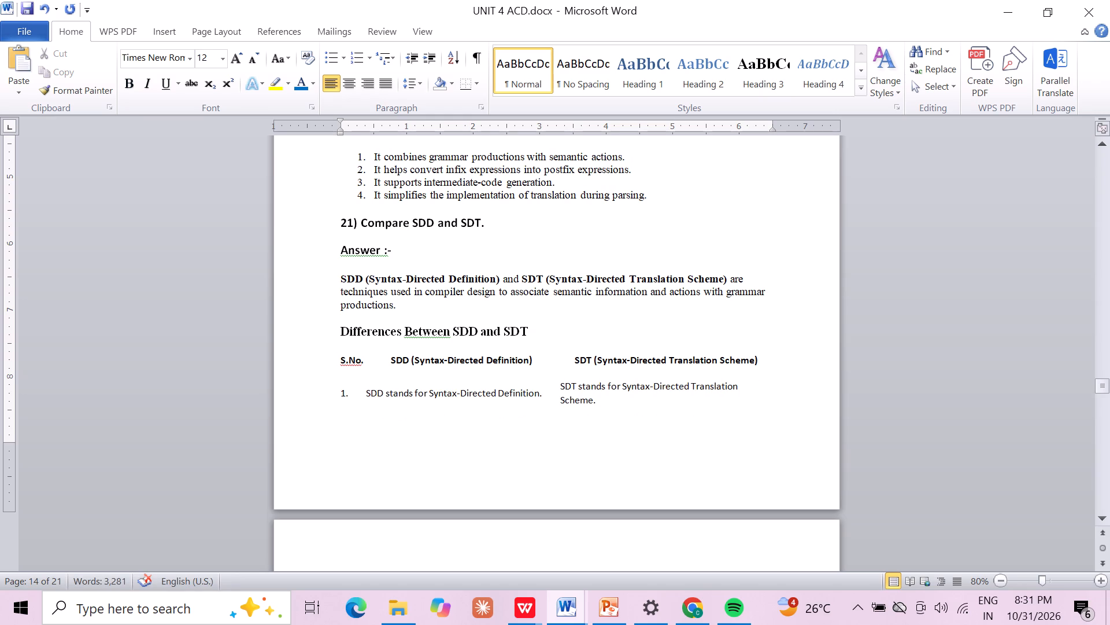
Copy the question 21 answer from the SDD and SDT introduction through "The resulting postfix expression is 23+.".
drag(338, 281, 535, 576)
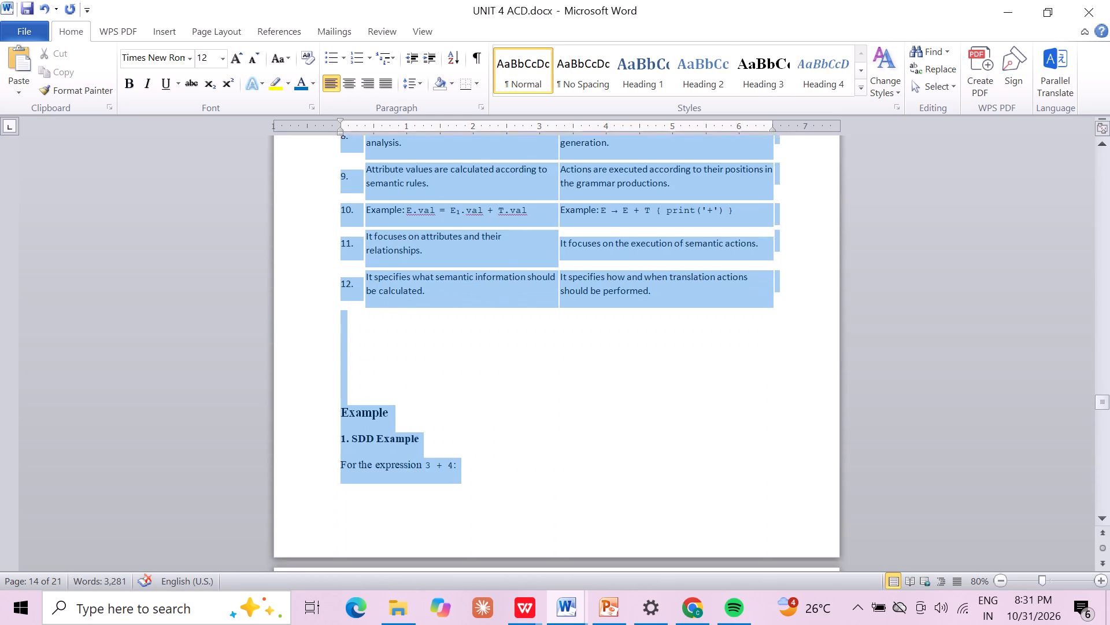
drag(535, 576, 534, 576)
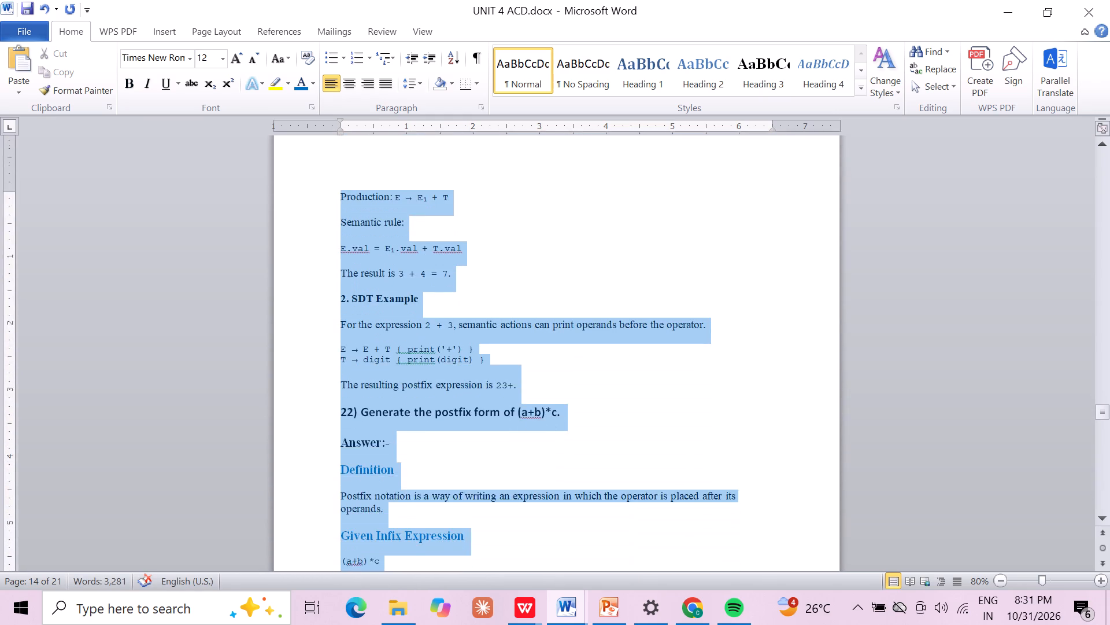
drag(534, 576, 516, 374)
key(ctrl+c)
key(ctrl+c)
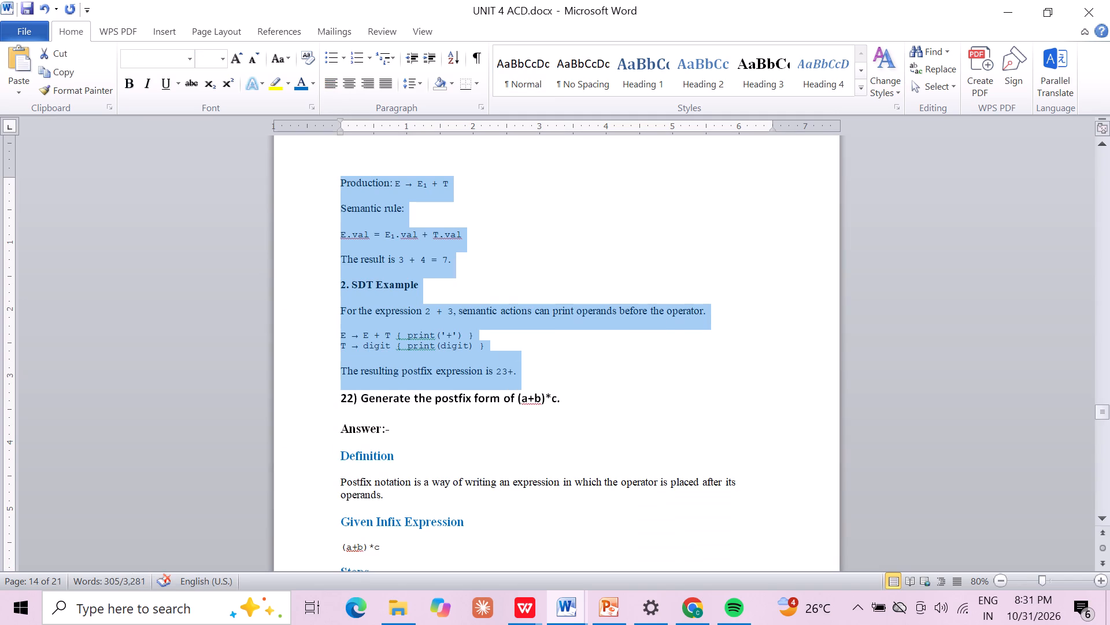
In Questions.docx, insert a line containing "\" before Q21 so the question starts on the next page with its answer label.
key(alt+Tab)
scroll(381, 443, down, 1)
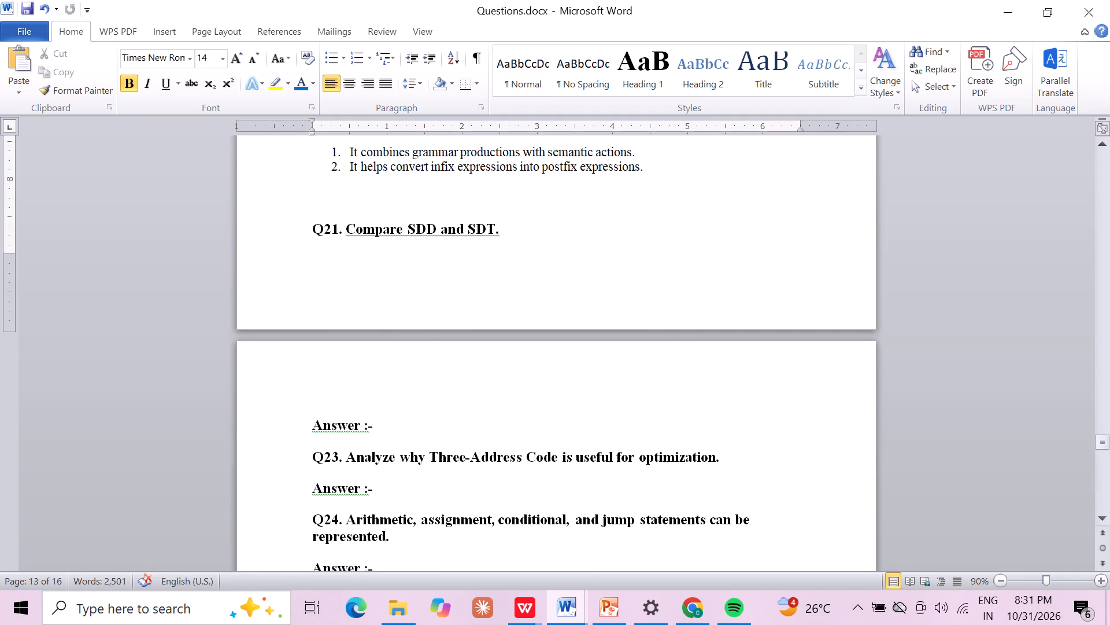
click(394, 429)
click(307, 238)
key(backslash)
key(Return)
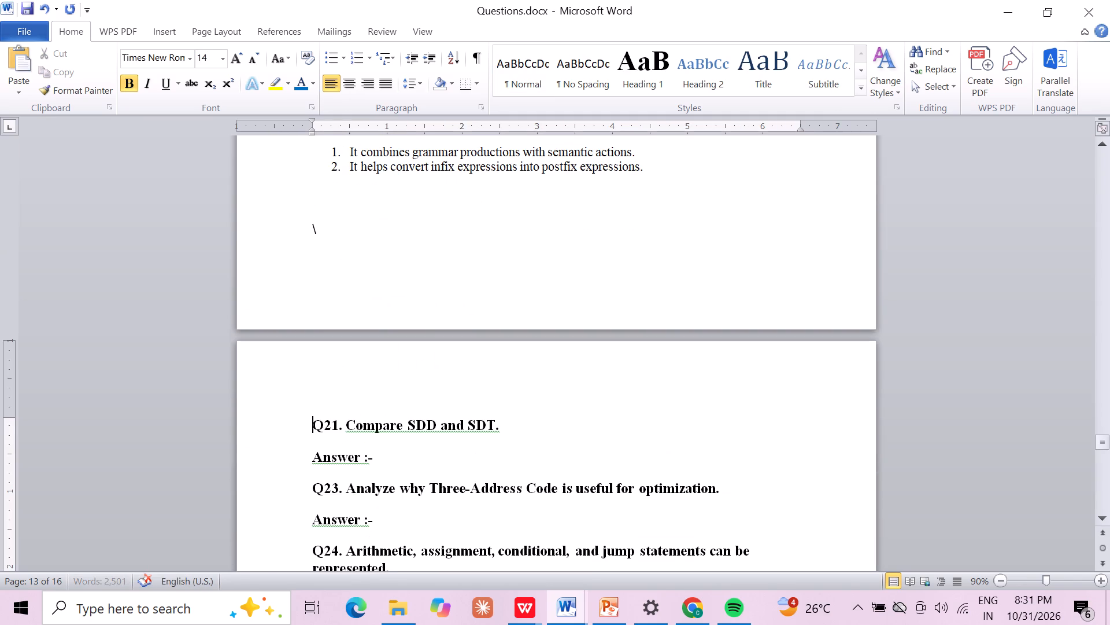
Paste the copied SDD and SDT comparison on a new line below Q21's "Answer :-" label.
click(404, 467)
key(Return)
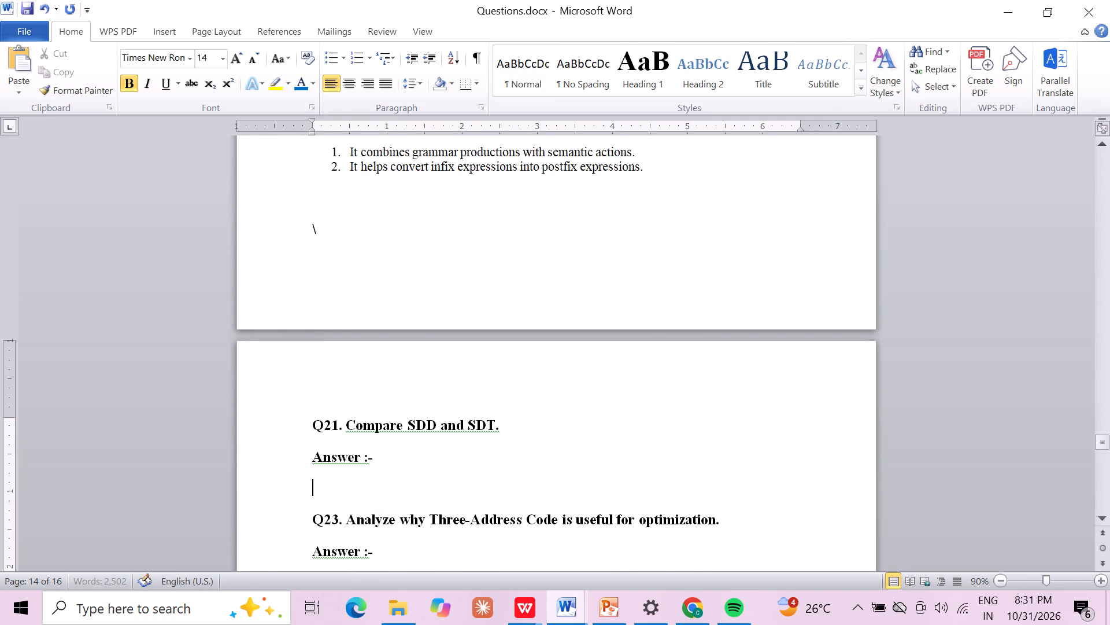
key(ctrl+v)
scroll(404, 467, down, 1)
Add a blank line below Q23's "Answer :-" label.
click(406, 503)
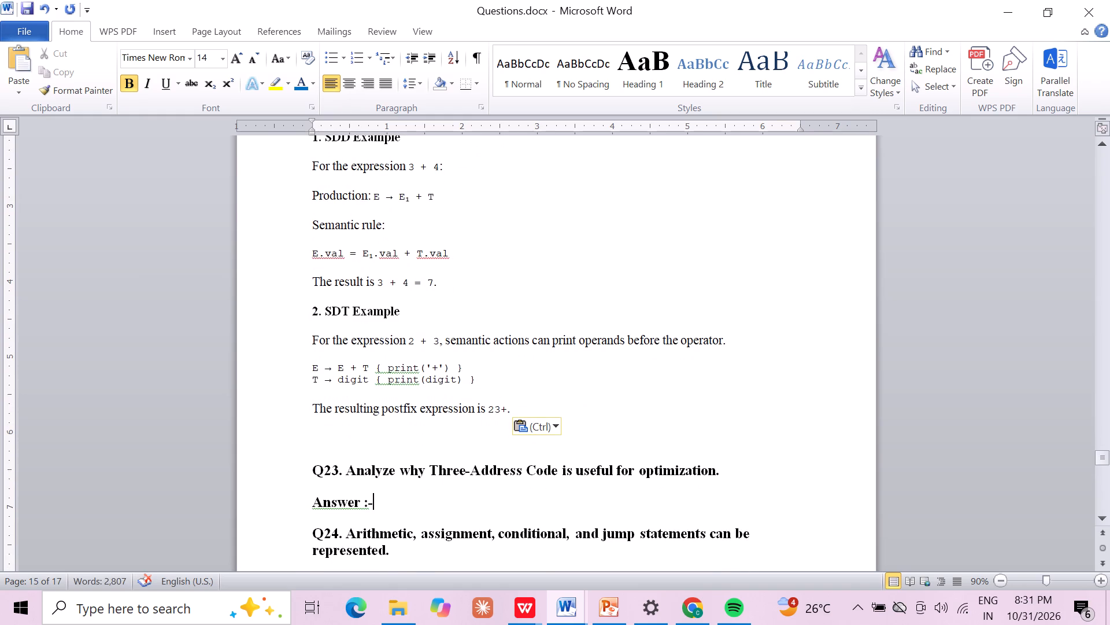
key(Return)
Copy the question 23 answer in UNIT 4 ACD.docx, from "1. Definition" through the sentence ending "easier to analyze and optimize.".
key(alt+Tab)
scroll(406, 503, down, 9)
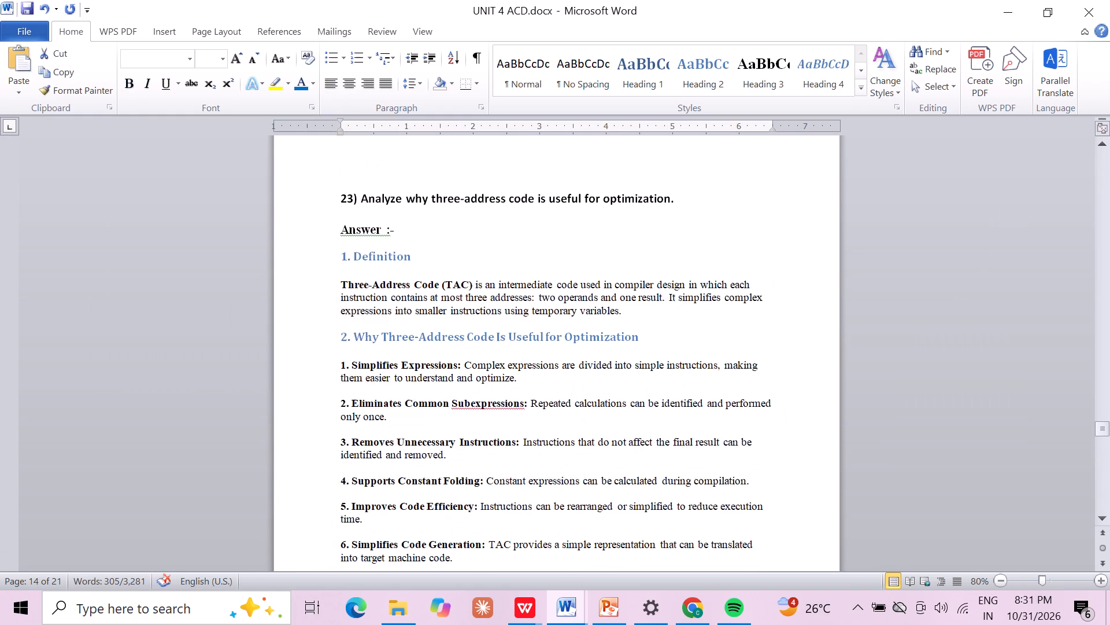
scroll(406, 503, down, 1)
drag(343, 245, 527, 568)
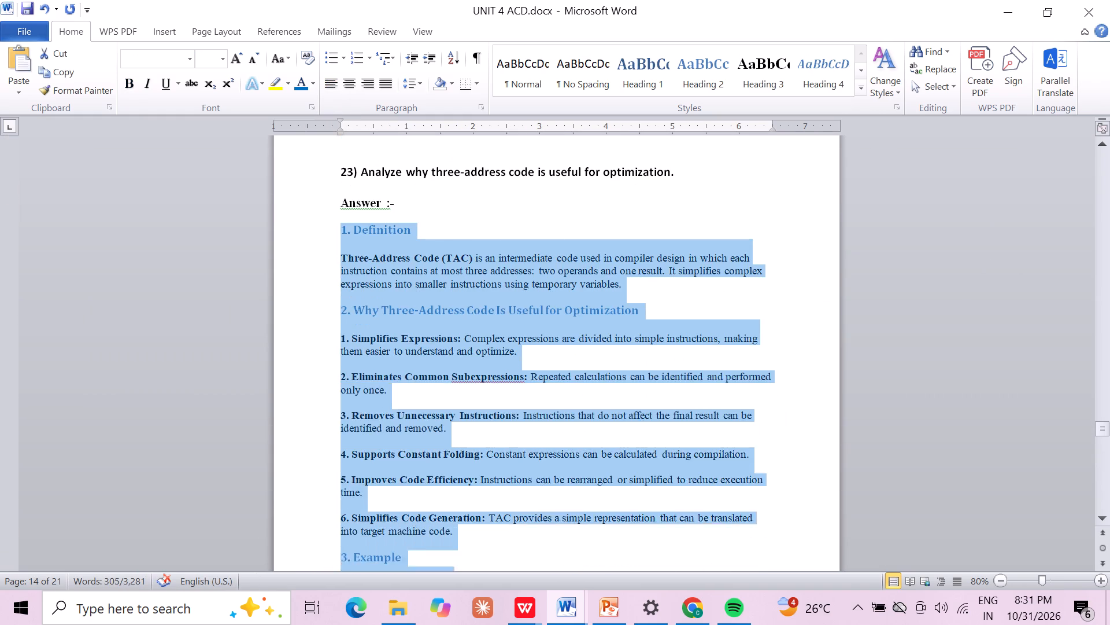
drag(527, 568, 497, 431)
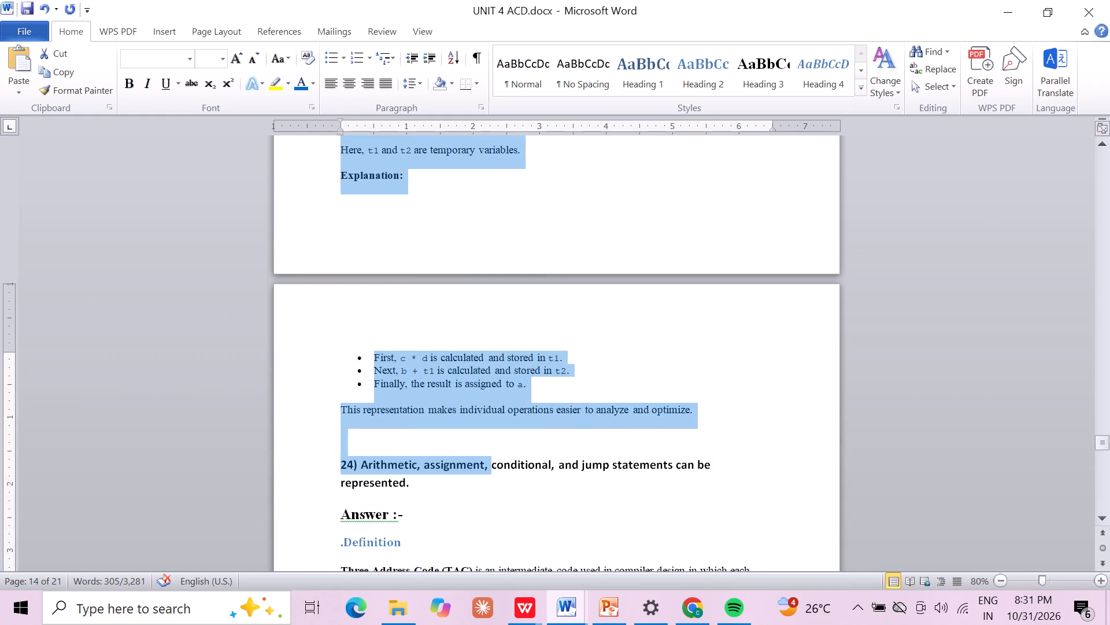
drag(497, 431, 697, 403)
key(ctrl+c)
Paste the copied Three-Address Code answer on the blank line below Q23's "Answer :-" label in Questions.docx.
key(alt+Tab)
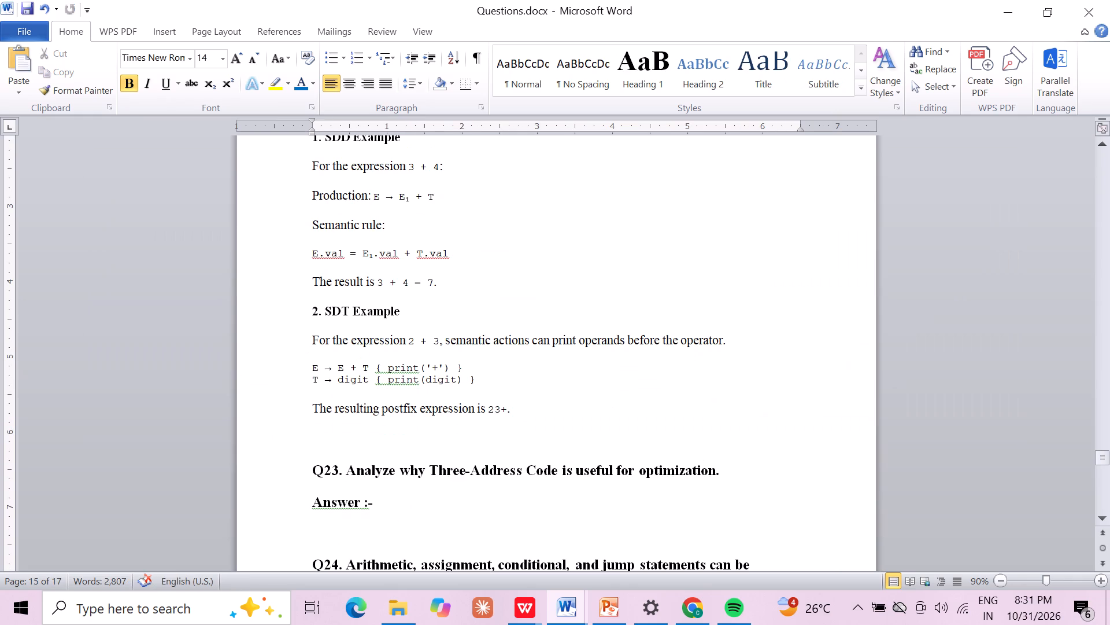
key(ctrl+v)
scroll(504, 447, down, 2)
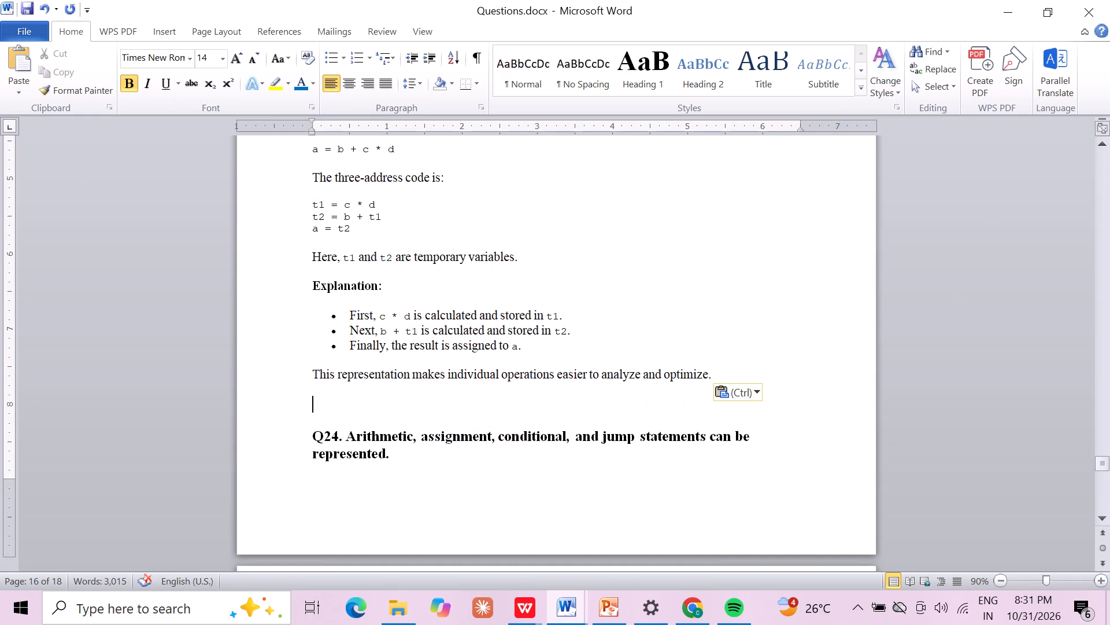
Insert a blank line before Q24 so the question moves to the next page with its answer label.
click(314, 437)
key(Return)
scroll(314, 437, down, 2)
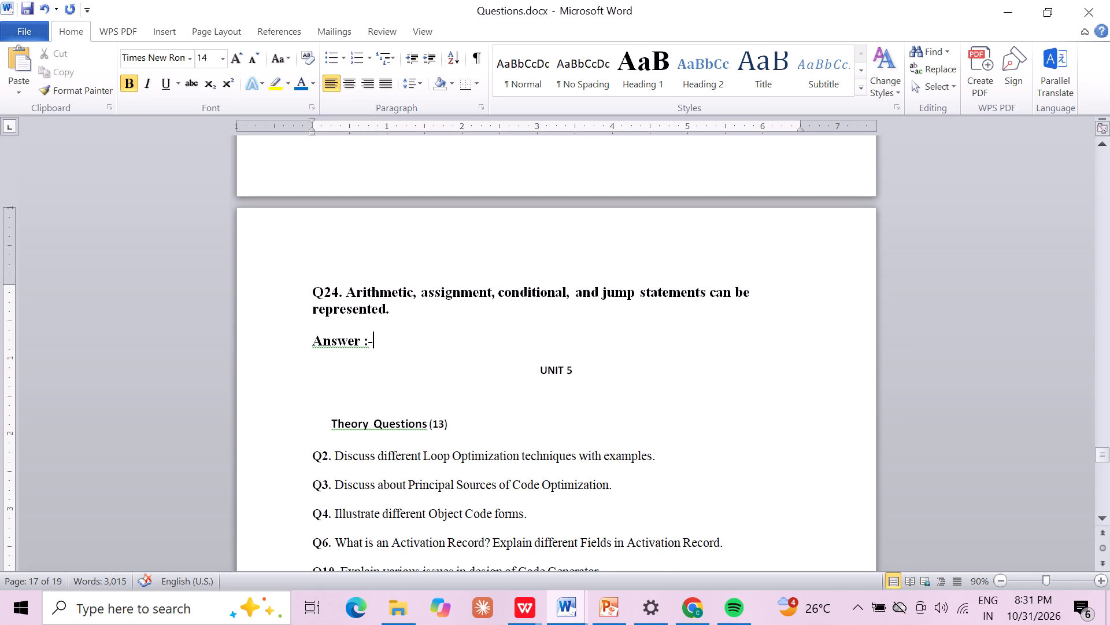
Add a blank line below Q24's "Answer :-" label.
click(399, 332)
key(Return)
Copy the question 24 answer in UNIT 4 ACD.docx, from ".Definition" through the sentence ending "easier to analyze and optimize.".
key(alt+Tab)
scroll(399, 332, down, 2)
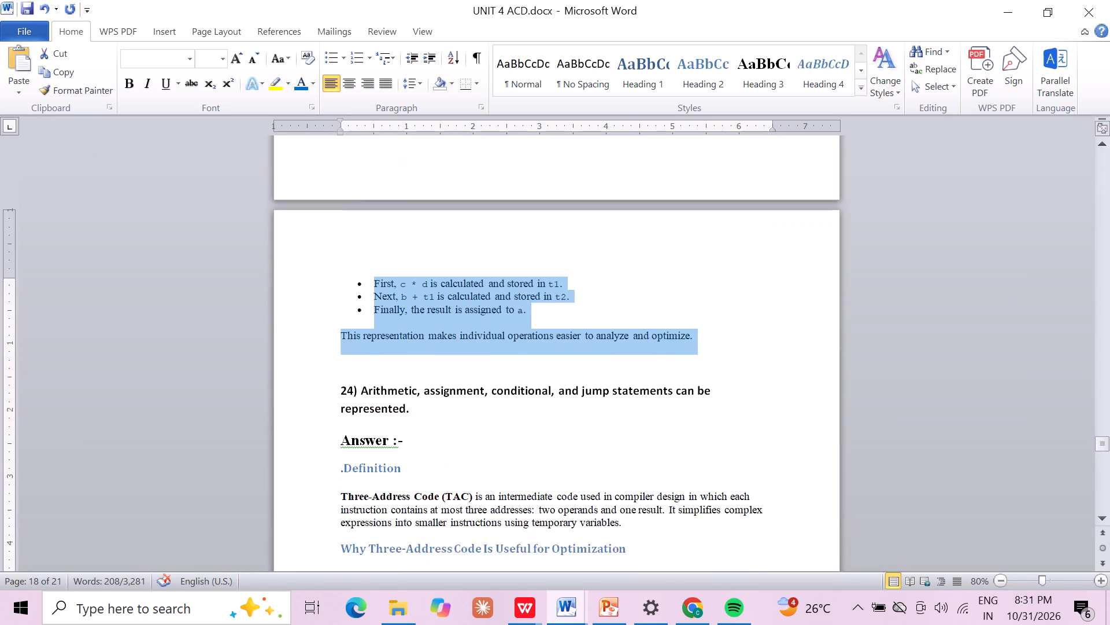
scroll(399, 332, down, 3)
drag(345, 300, 517, 571)
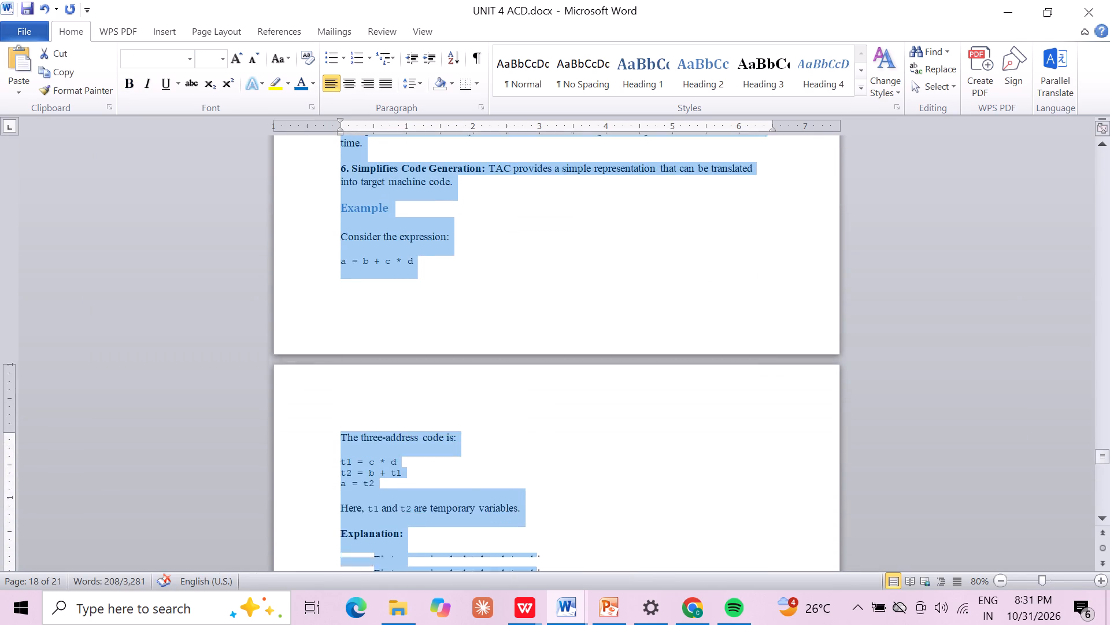
drag(517, 571, 702, 416)
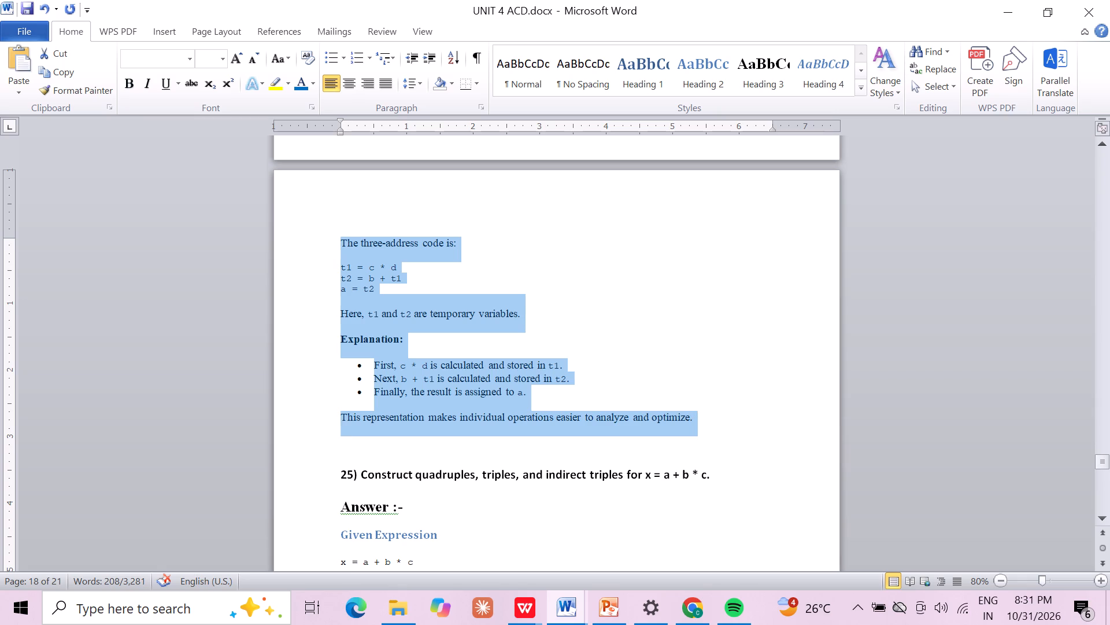
key(ctrl+c)
key(ctrl+c)
key(ctrl+c)
Paste the copied answer below Q24's "Answer :-" label in Questions.docx and remove the leftover blank line before UNIT 5.
key(alt+Tab)
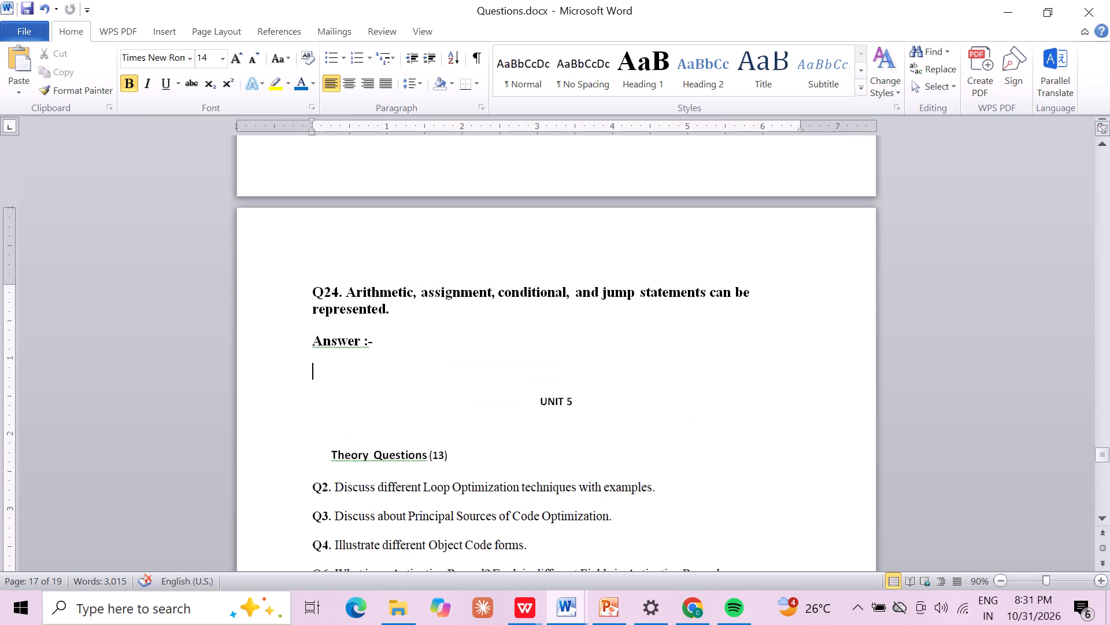
key(ctrl+v)
scroll(515, 421, down, 2)
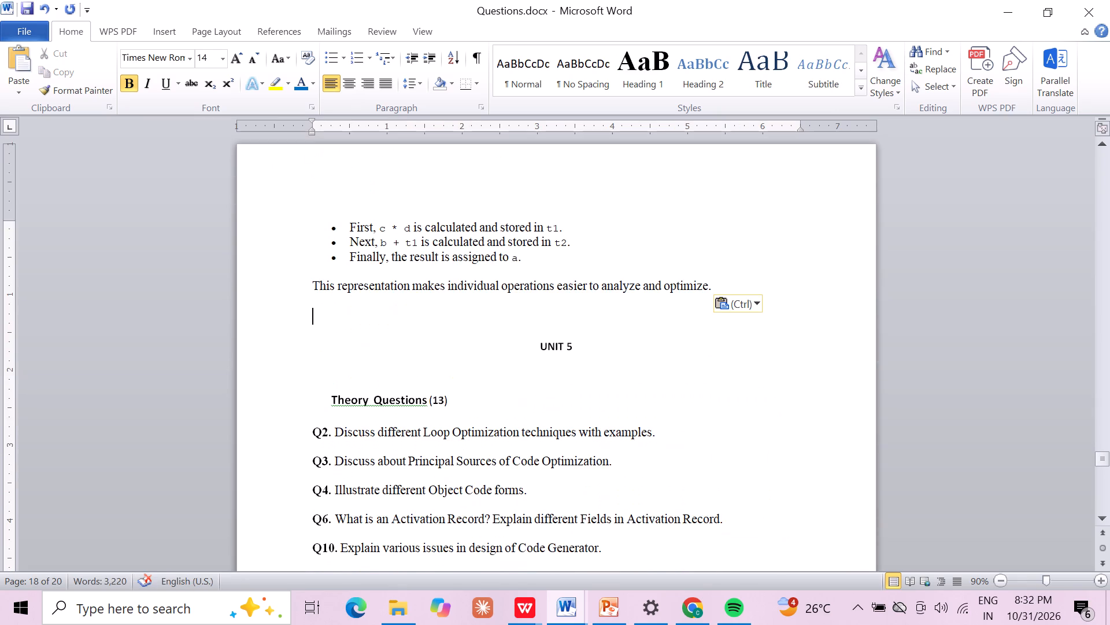
scroll(515, 421, down, 1)
key(BackSpace)
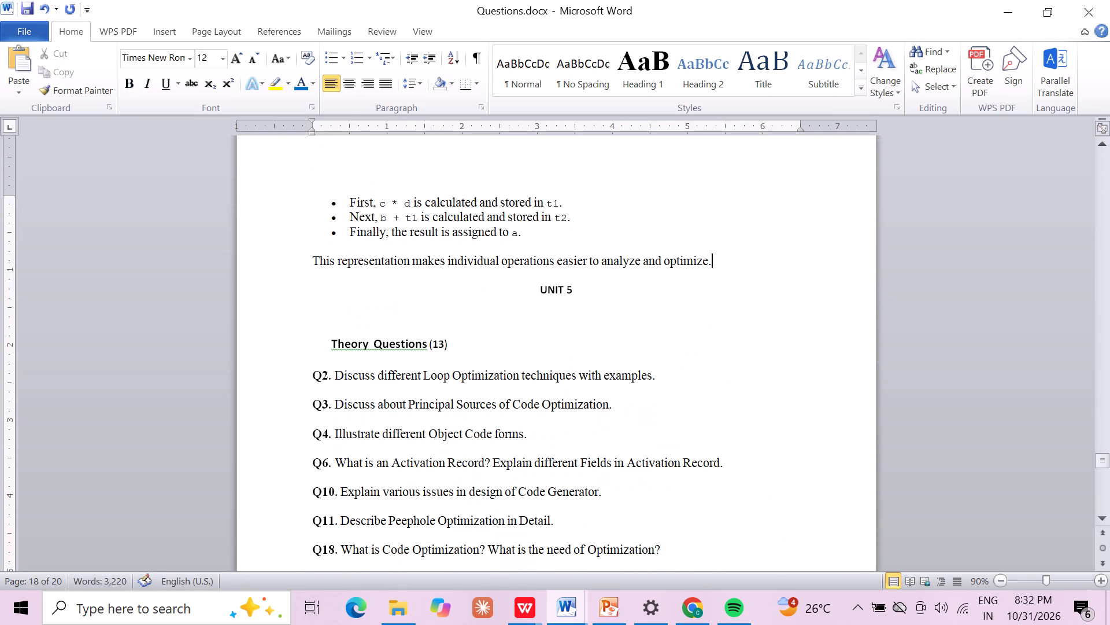
Review Questions.docx, checking the UNIT 5 and problem-solving questions and the filled-in answers back to the first page.
scroll(515, 421, down, 10)
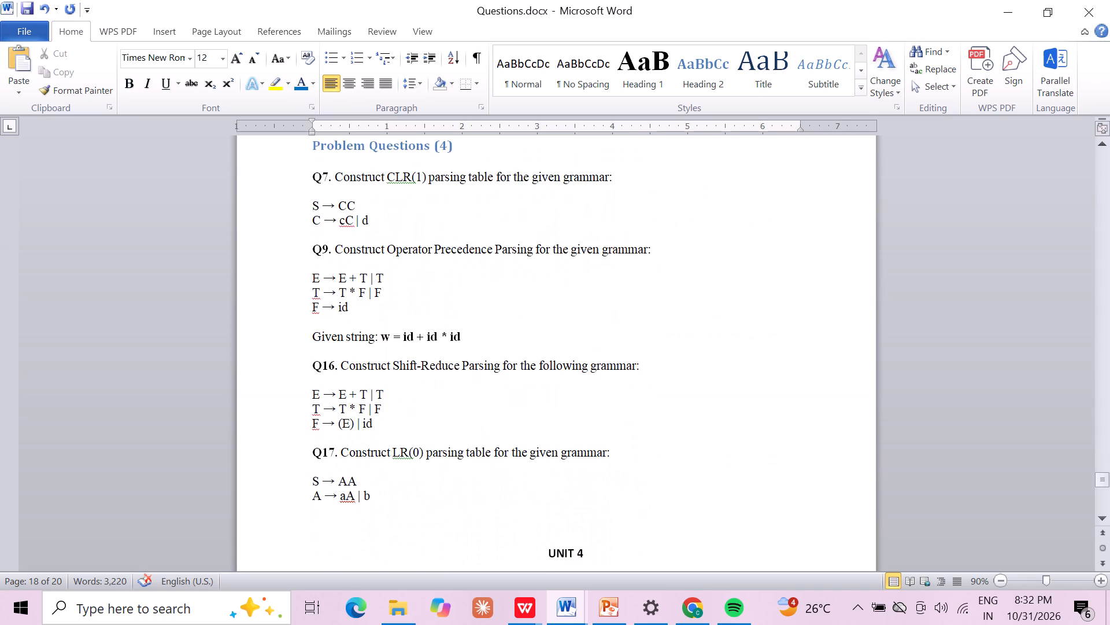
scroll(515, 421, down, 8)
scroll(515, 421, up, 8)
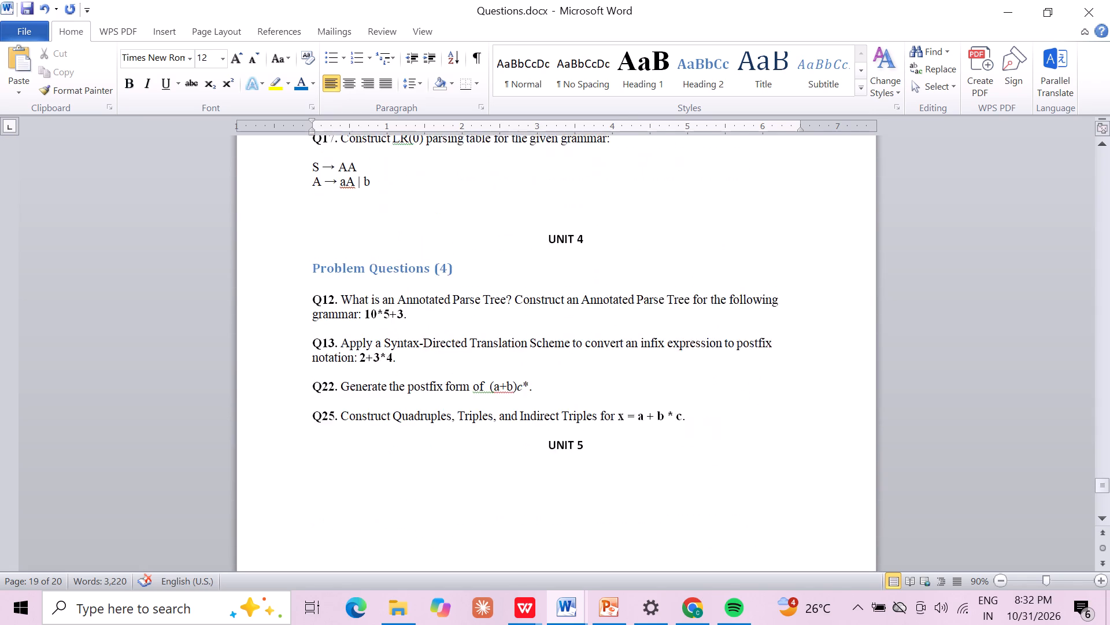
scroll(515, 421, up, 1)
scroll(515, 421, down, 16)
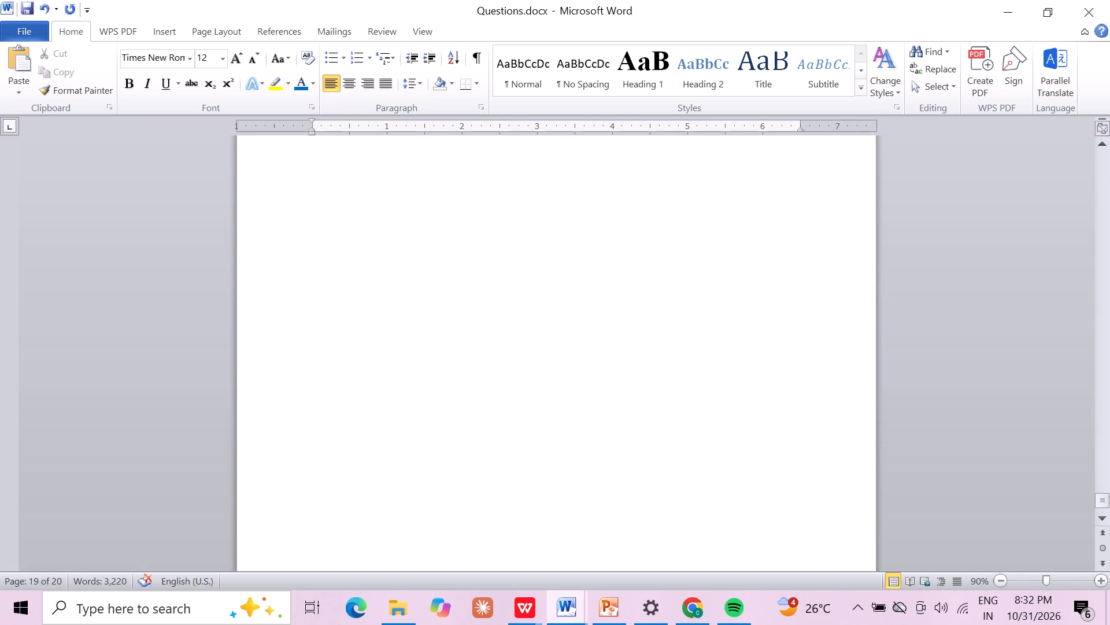
scroll(515, 421, down, 2)
scroll(515, 421, up, 13)
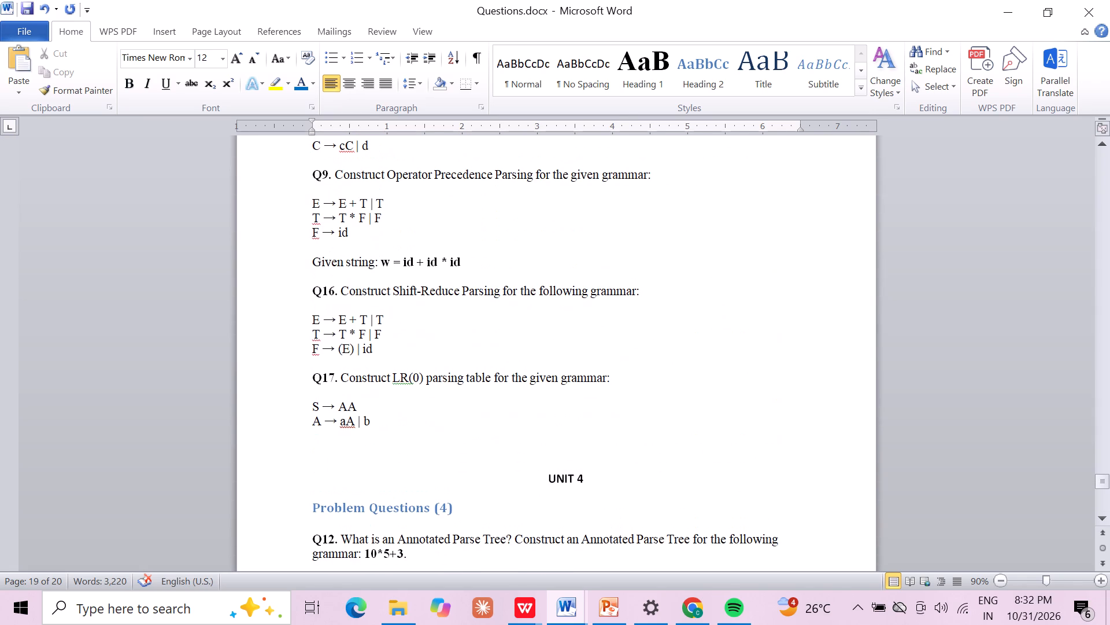
scroll(515, 421, up, 8)
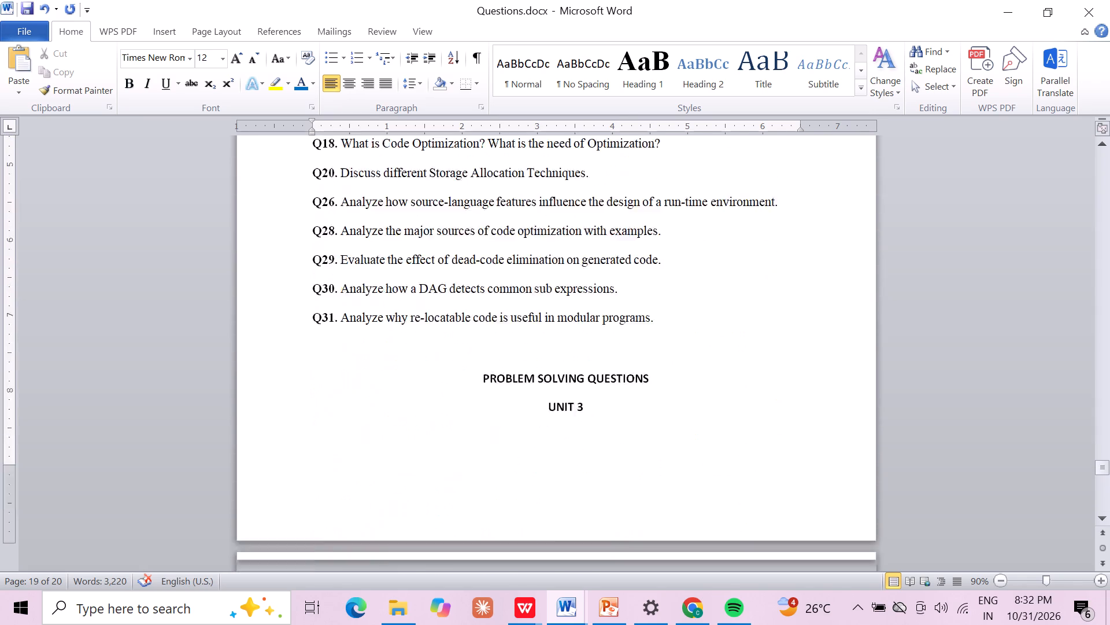
scroll(515, 421, up, 4)
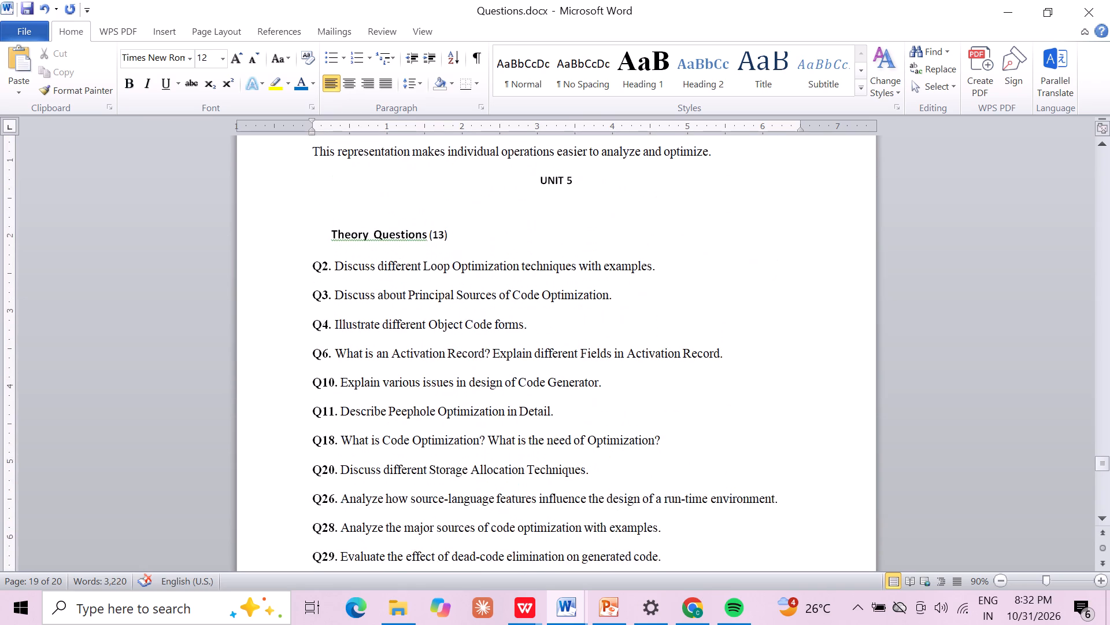
scroll(515, 421, up, 15)
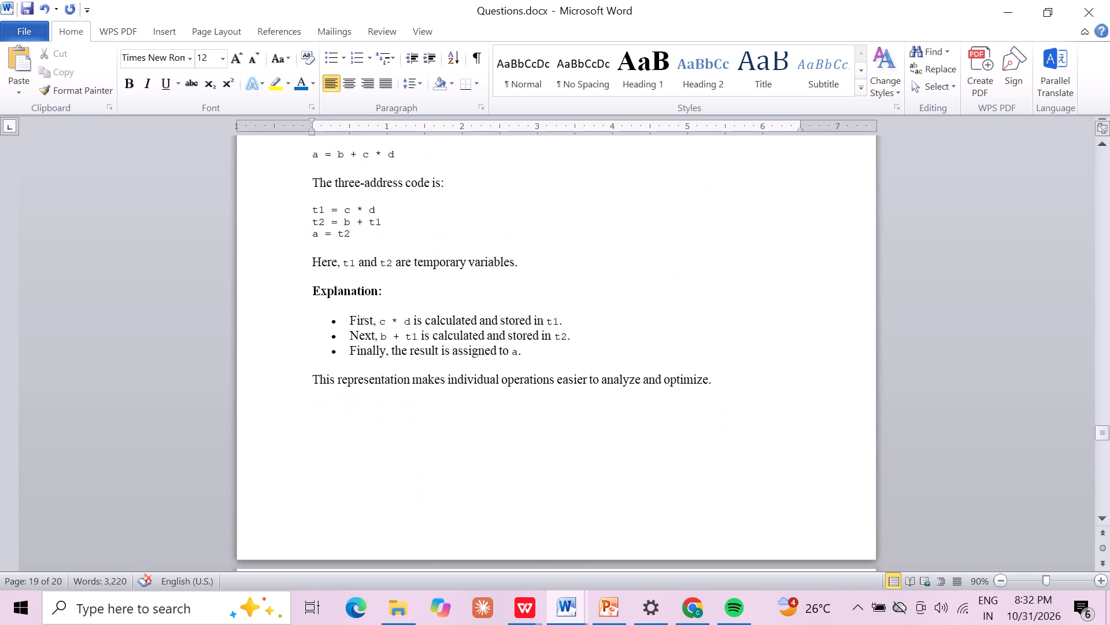
scroll(515, 421, up, 20)
scroll(515, 421, up, 20)
scroll(515, 421, up, 5)
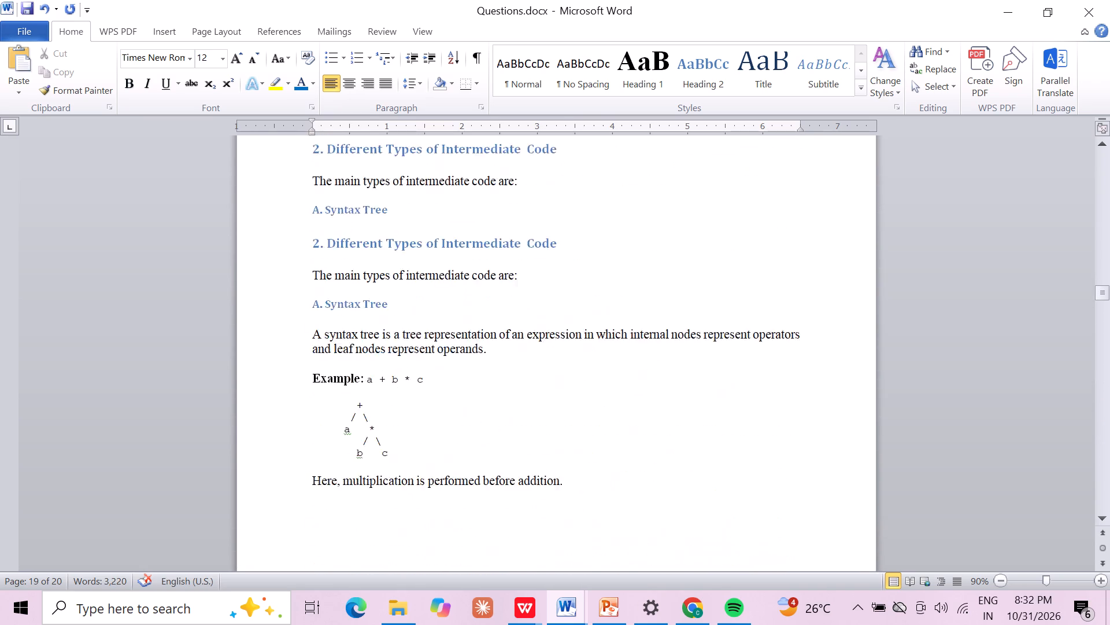
scroll(515, 421, up, 17)
scroll(515, 421, up, 4)
scroll(515, 421, down, 7)
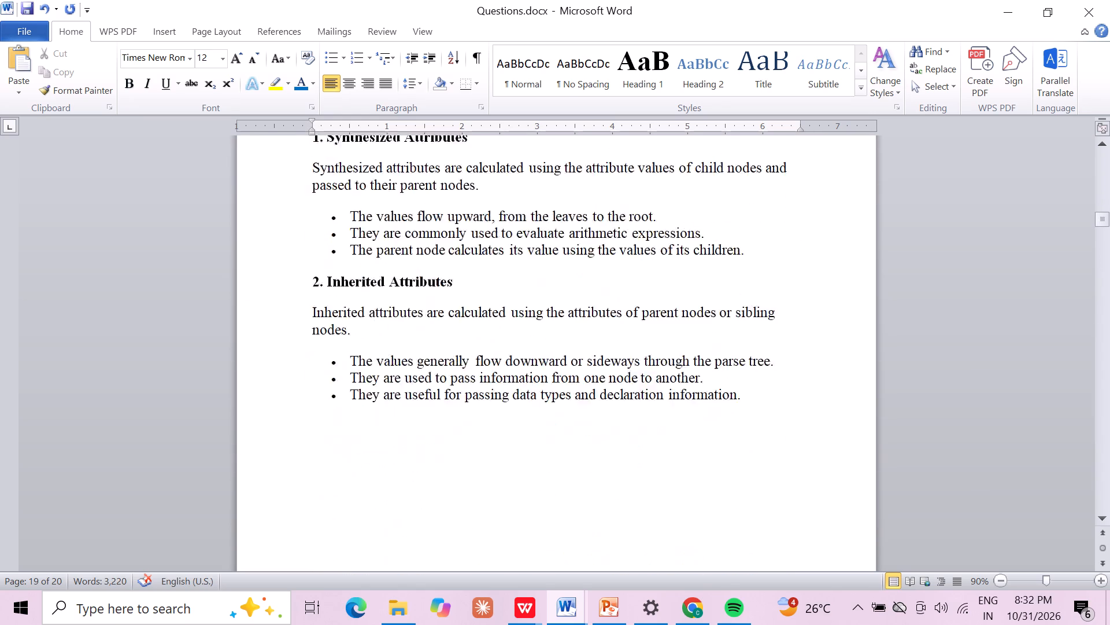
scroll(515, 421, up, 8)
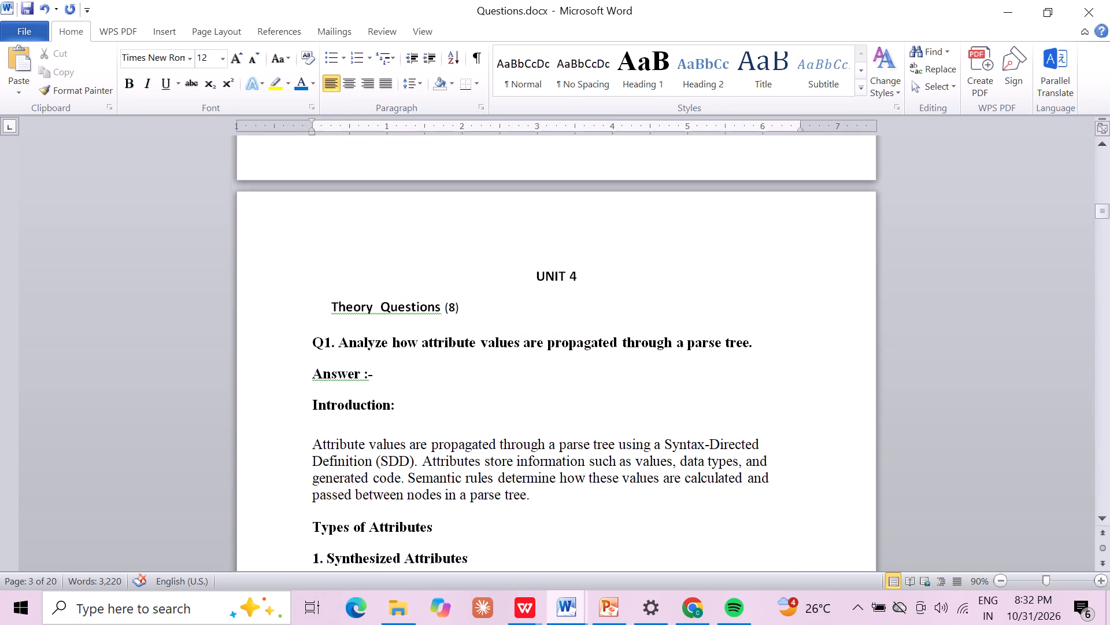
scroll(515, 421, up, 18)
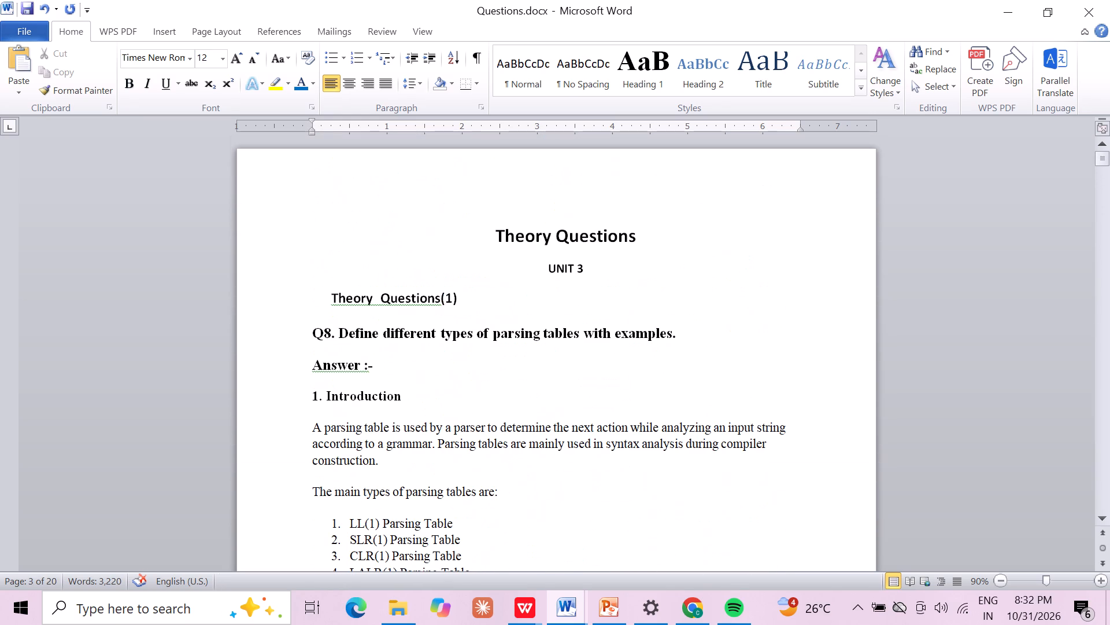
Save a copy of Questions.docx as a Word document named ACD ANS in the Downloads folder.
click(36, 32)
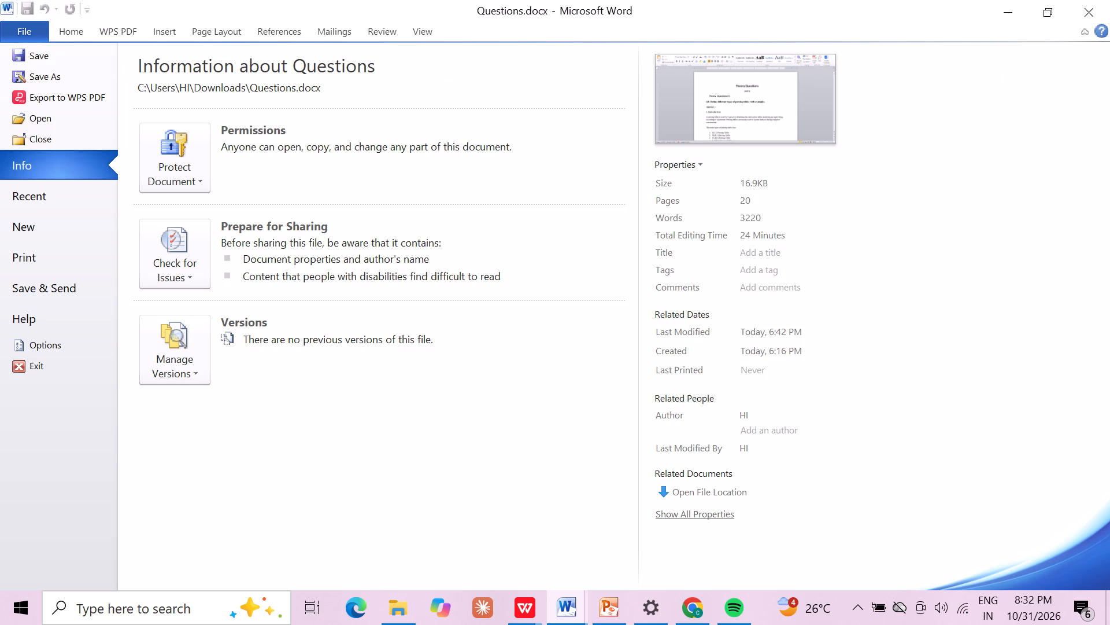
click(45, 71)
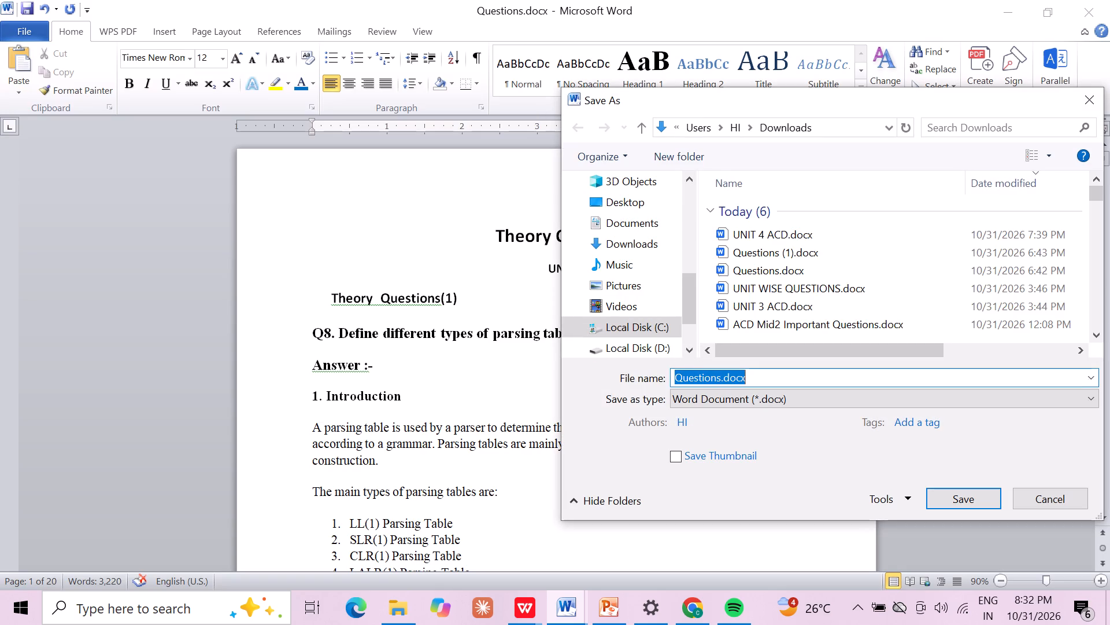
text(ACD)
key(space)
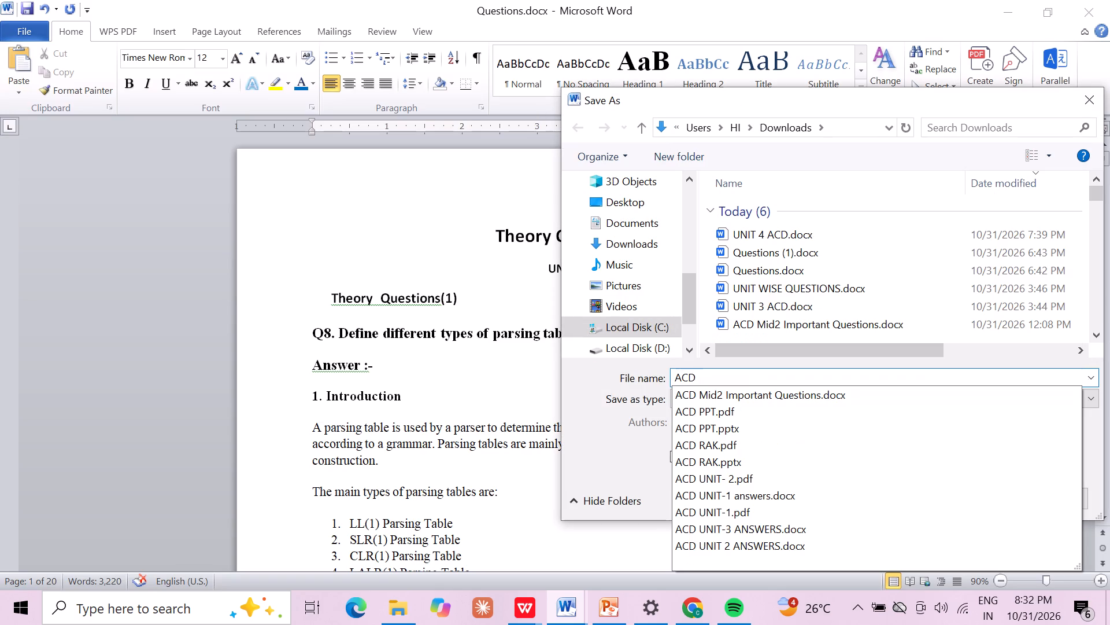
text(ANS)
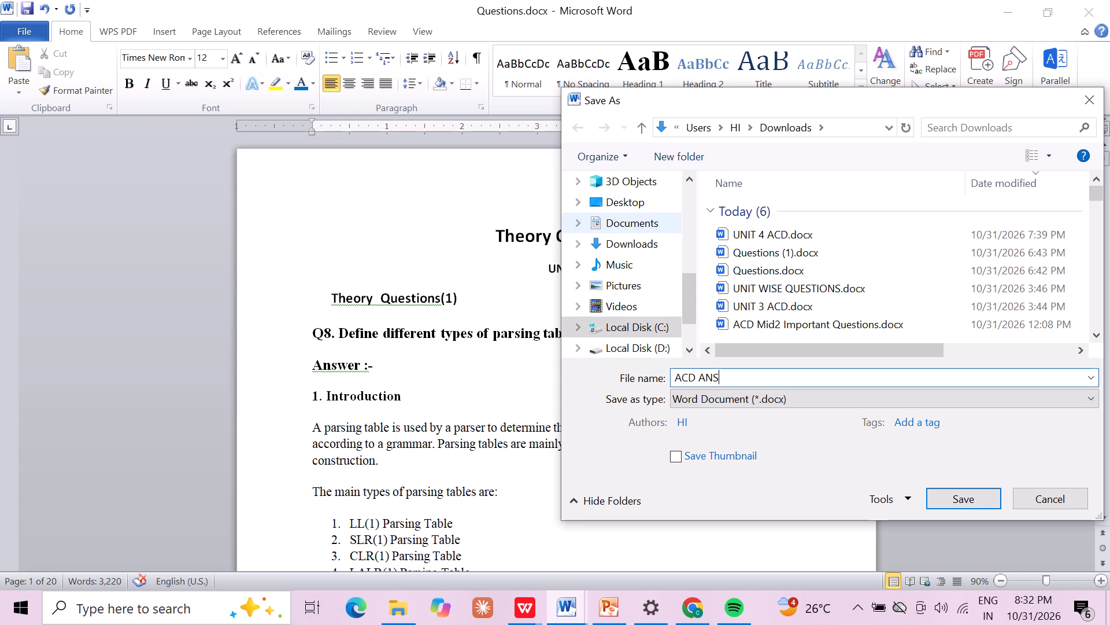
click(599, 236)
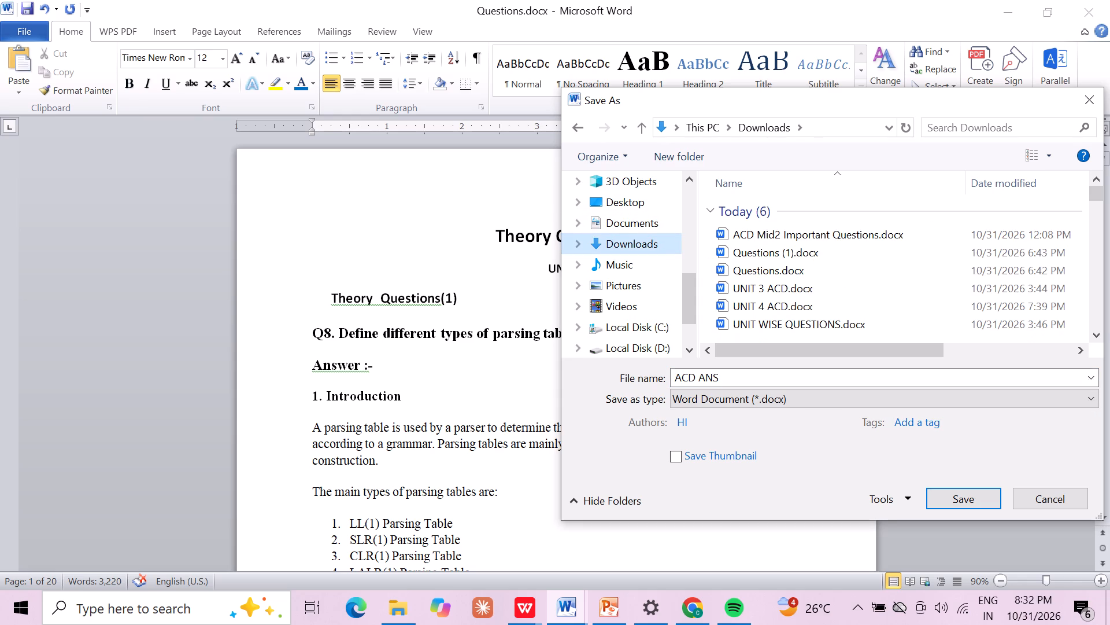
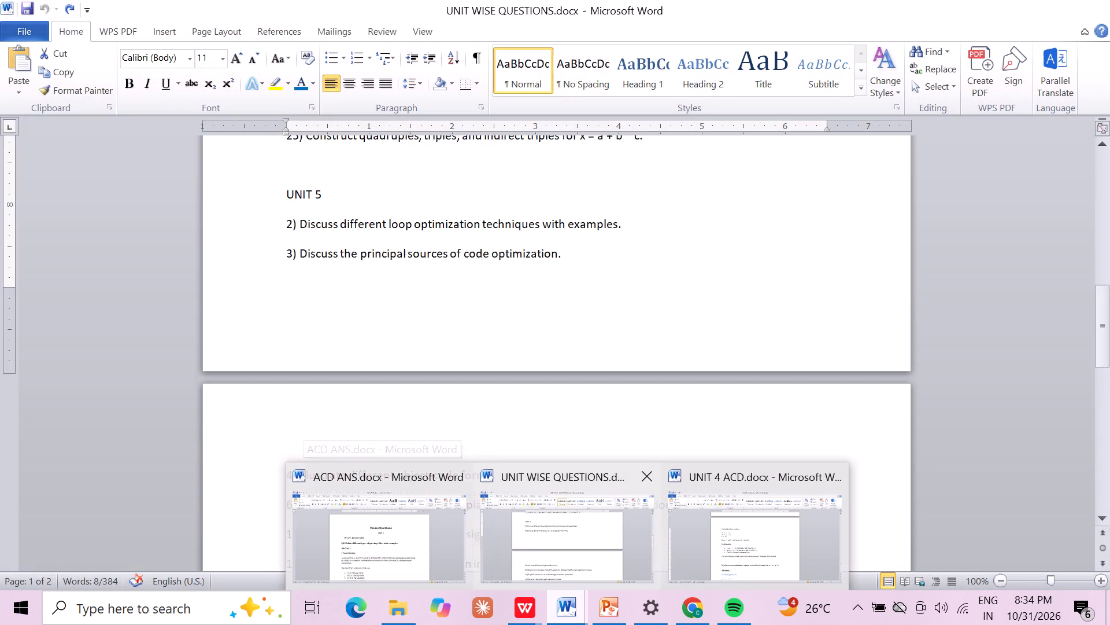
click(519, 542)
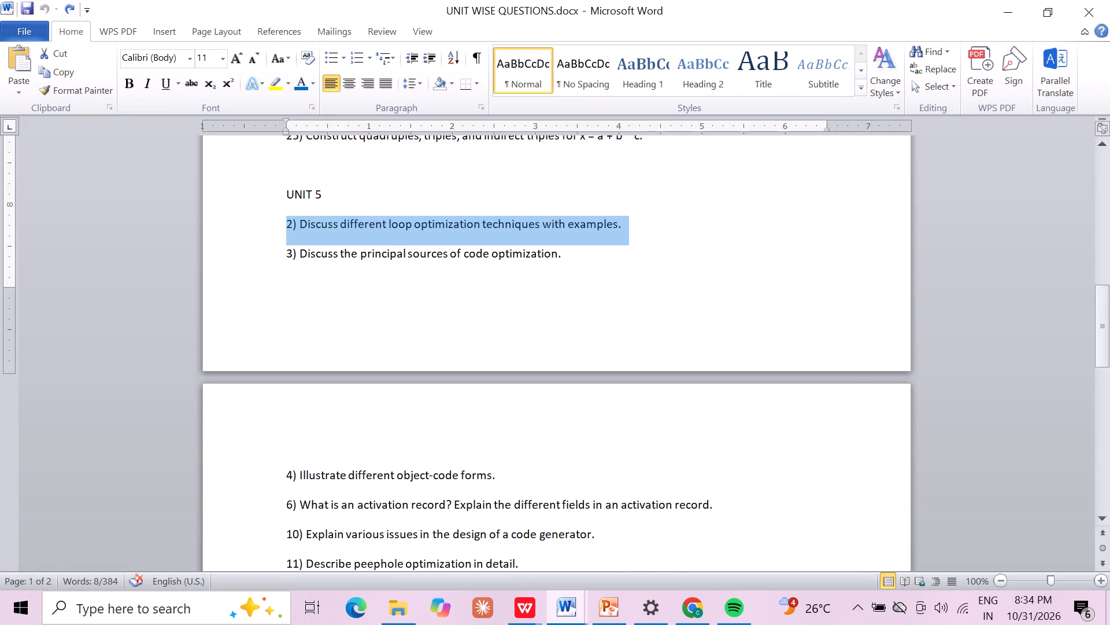
click(28, 31)
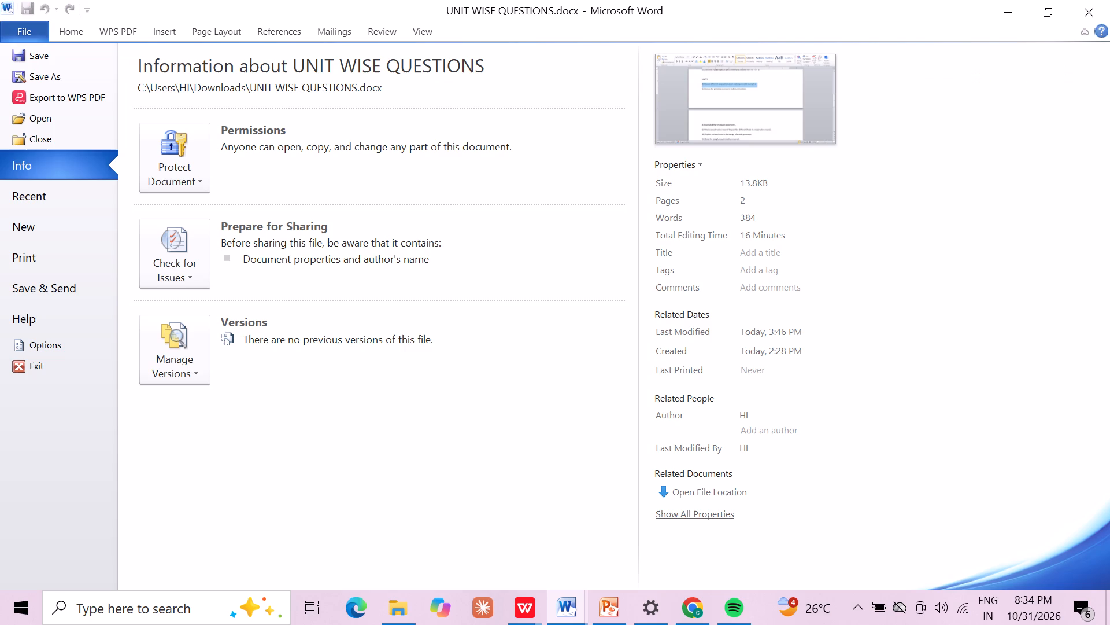
click(53, 215)
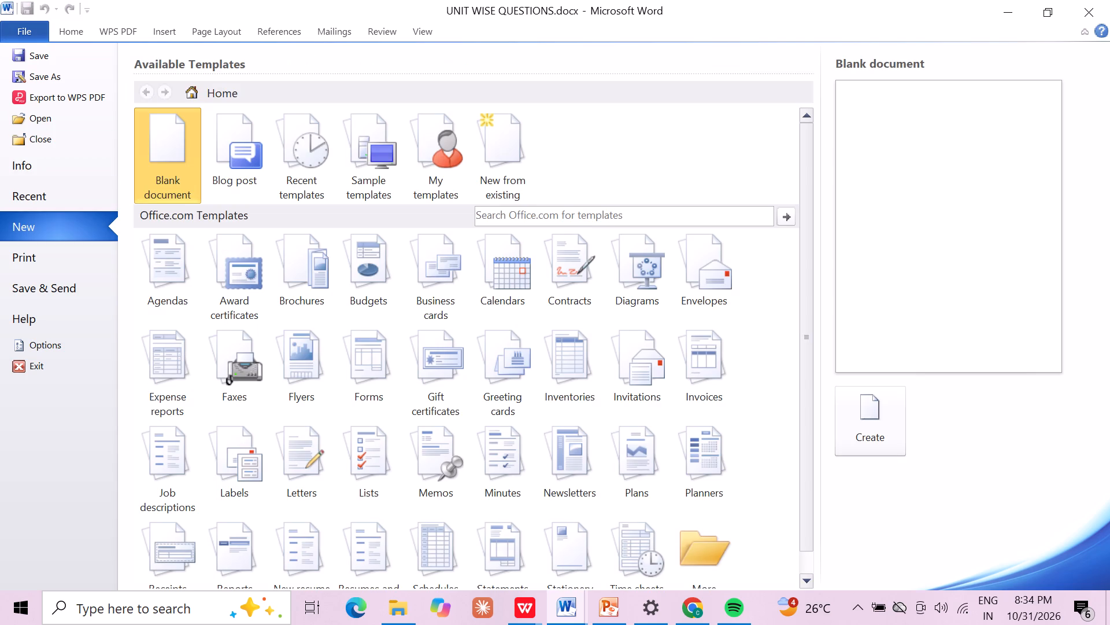
click(176, 162)
double_click(167, 148)
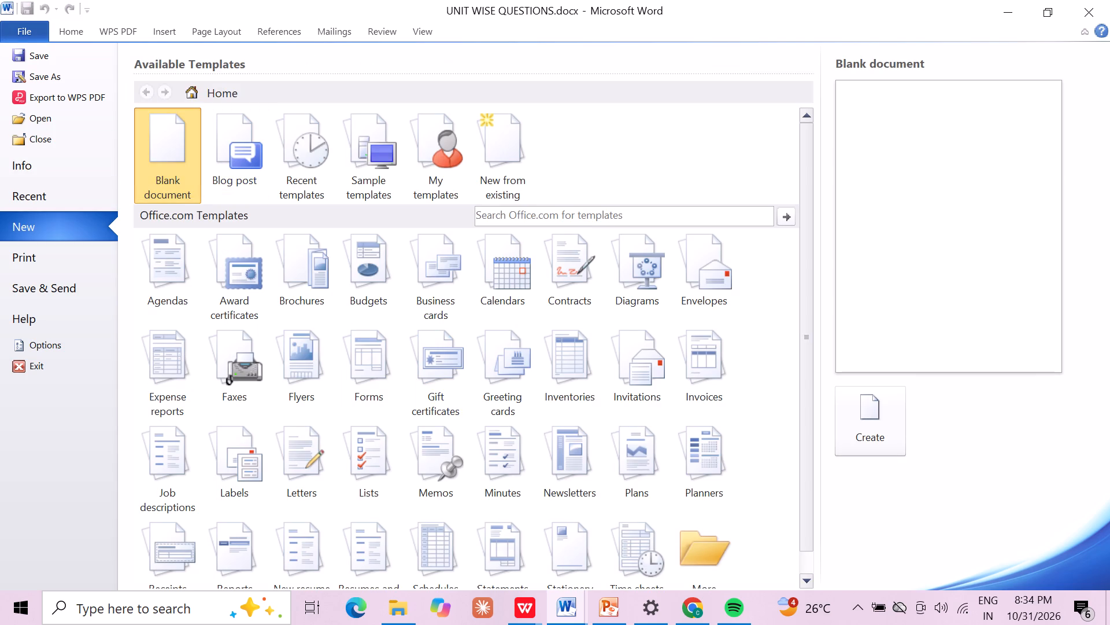
Copy the UNIT 5 heading and questions 2 through 32 from UNIT WISE QUESTIONS.docx into the new blank document.
key(alt+Tab)
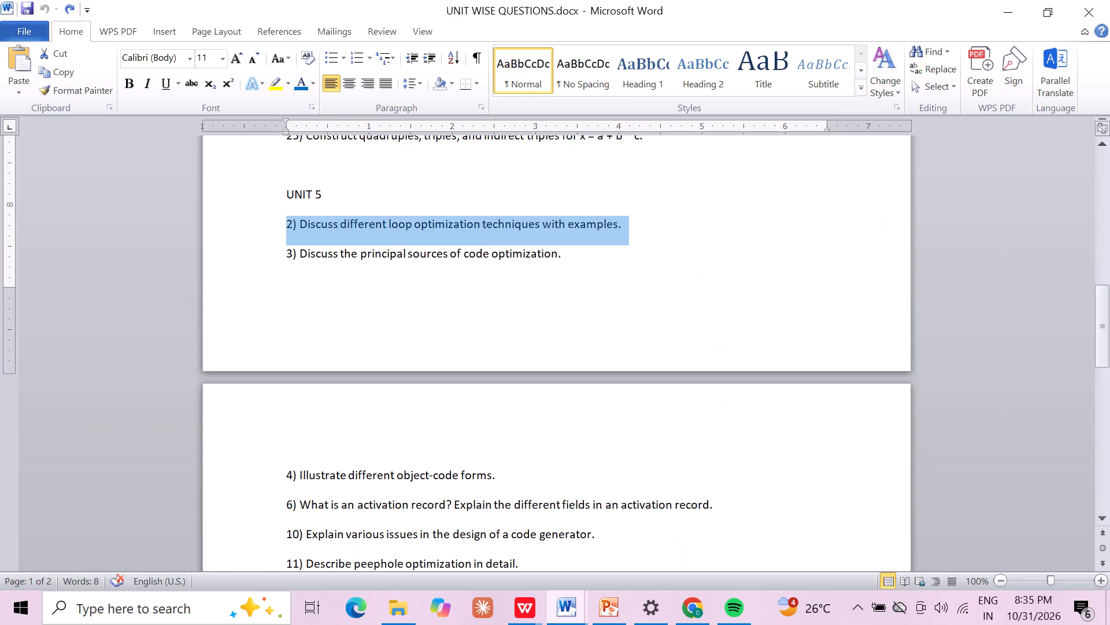
drag(283, 200, 471, 561)
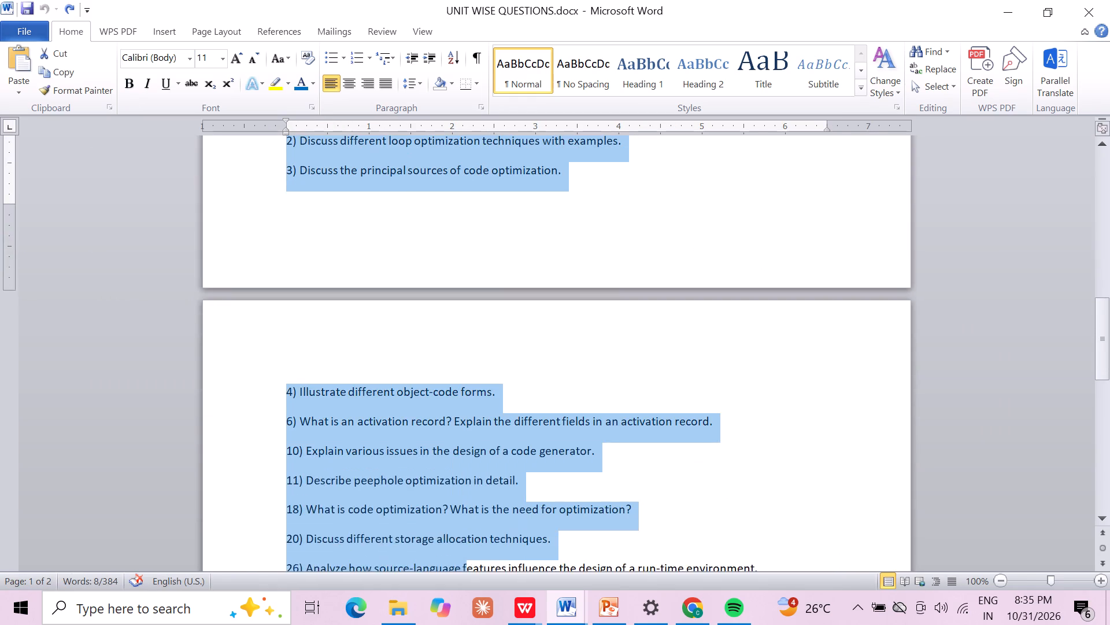
drag(471, 561, 613, 476)
key(ctrl+c)
key(ctrl+c)
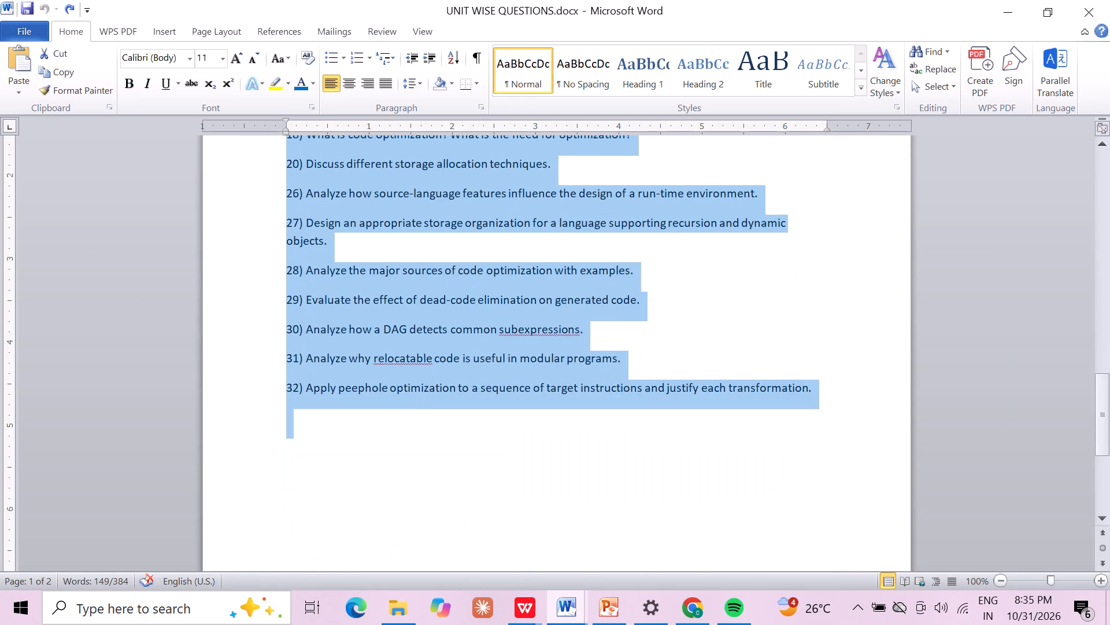
key(alt+Tab)
key(ctrl+v)
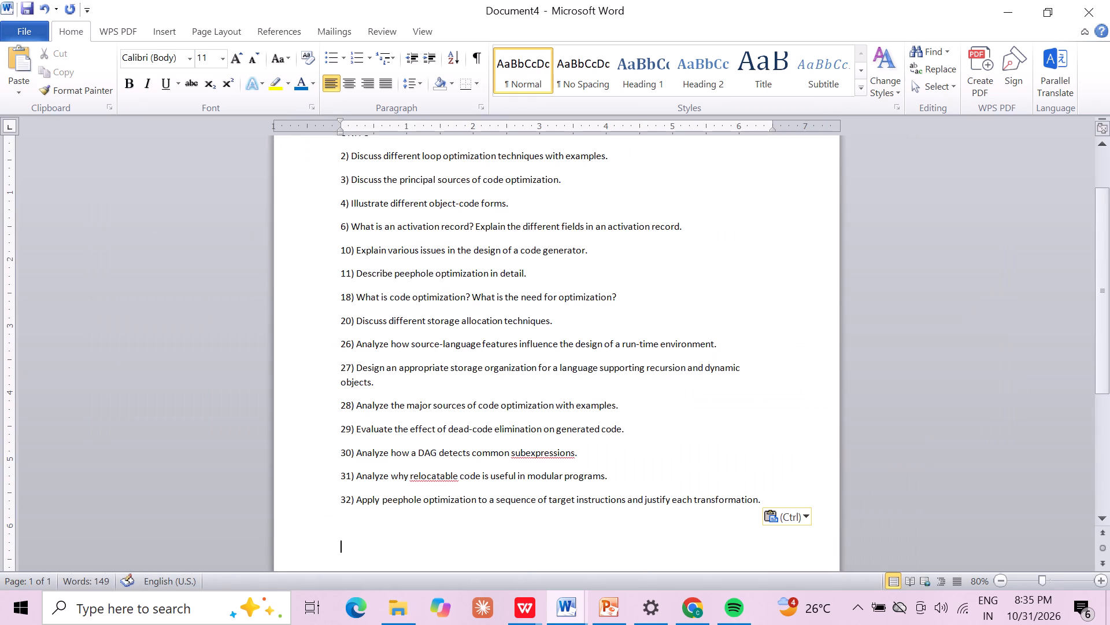
Add an "Answer :-" line below questions 2, 3 and 4 in the new document, without extra blank lines.
scroll(640, 426, up, 2)
click(641, 252)
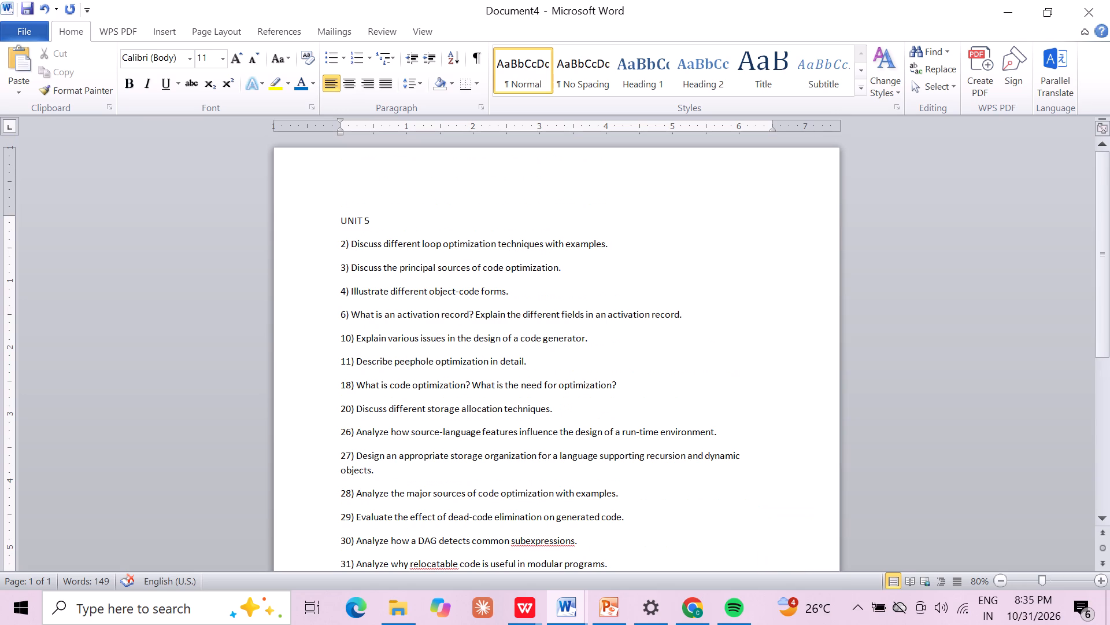
text(nswer :-)
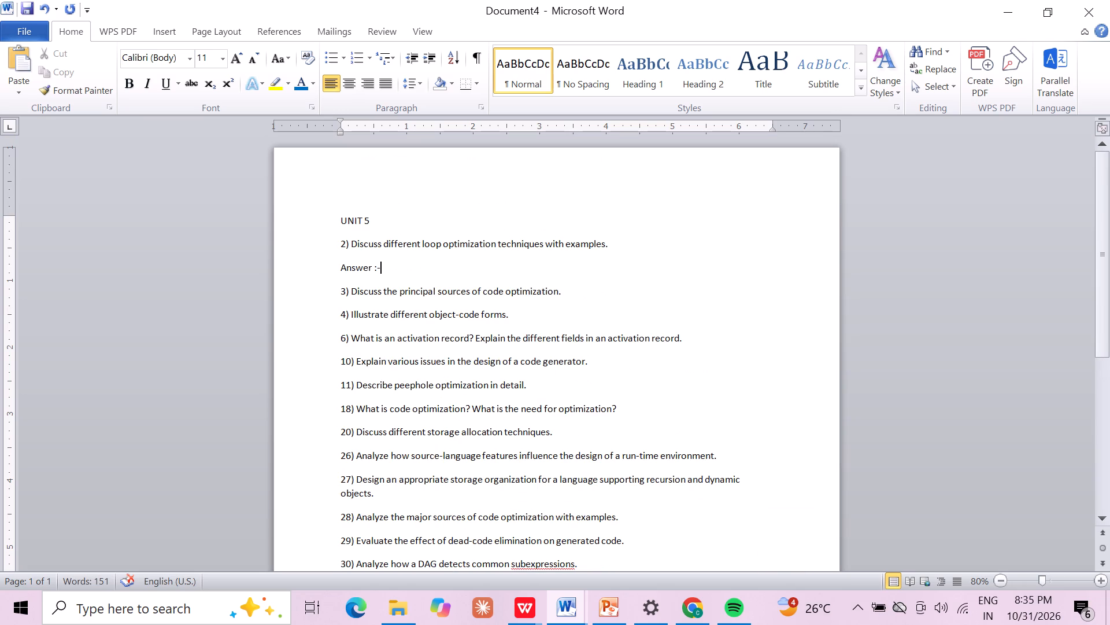
triple_click(365, 263)
key(ctrl+c)
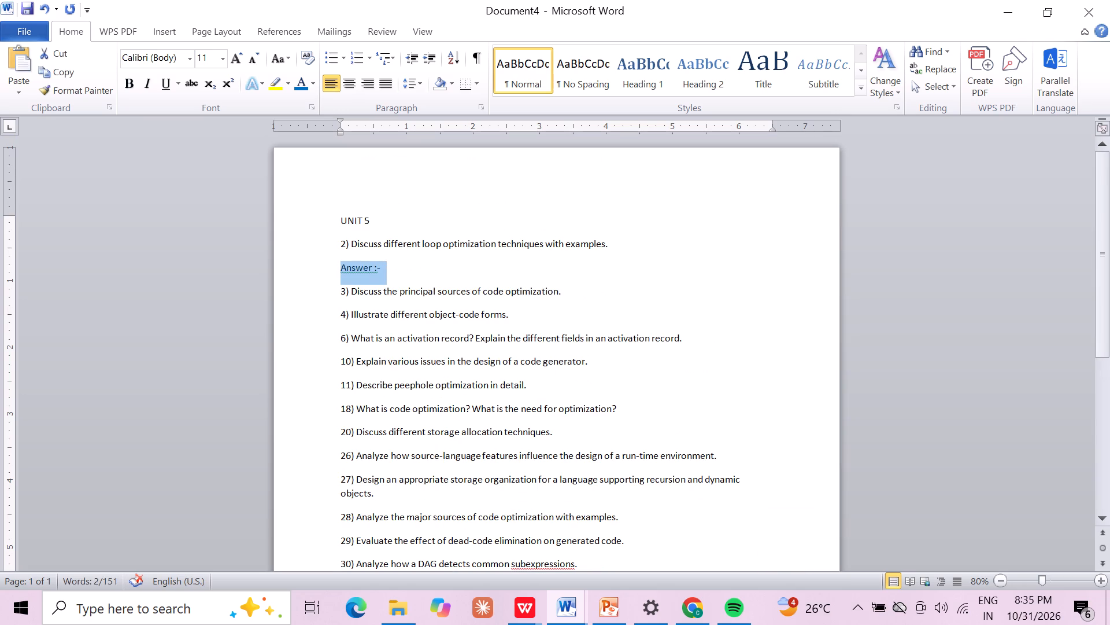
click(600, 300)
key(Return)
key(ctrl+v)
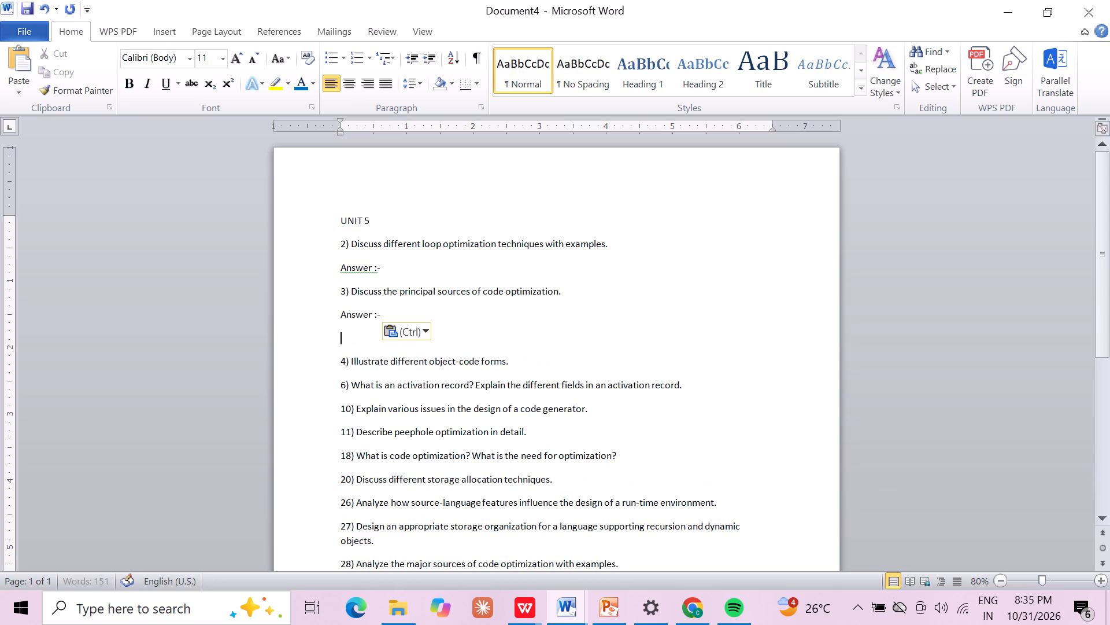
key(BackSpace)
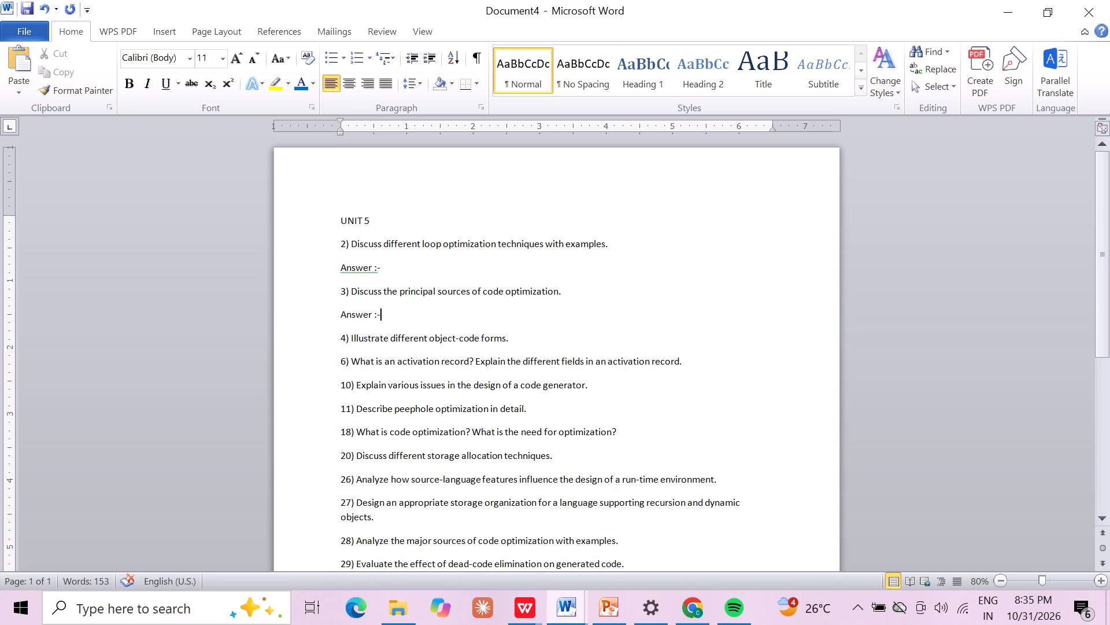
click(534, 347)
key(Return)
key(ctrl+v)
key(BackSpace)
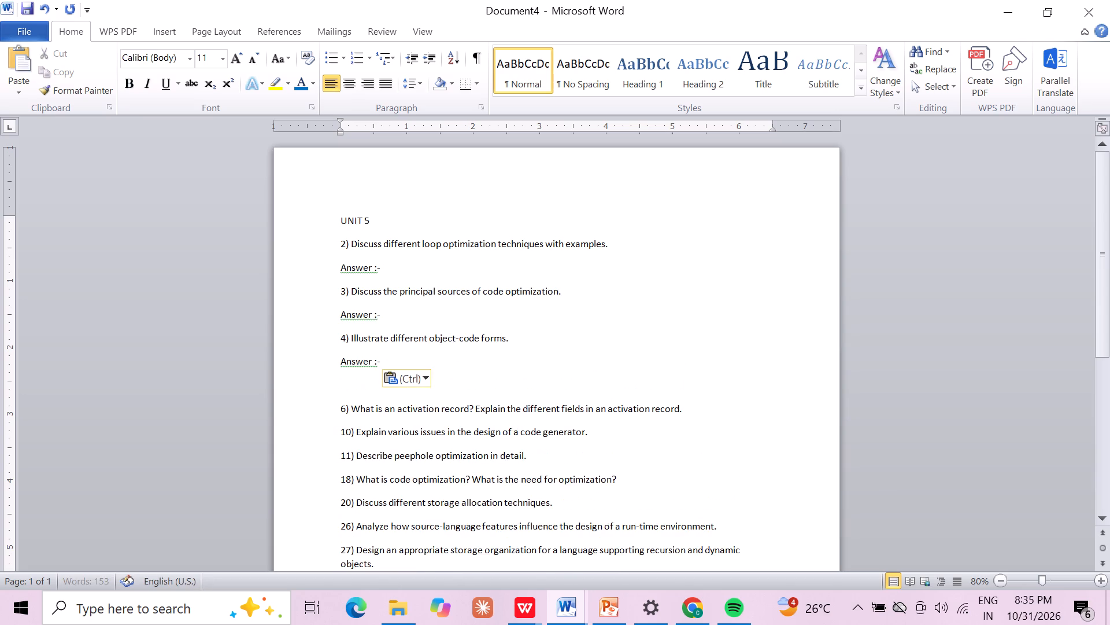
Add an "Answer :-" label on its own line below questions 6 and 10.
click(693, 396)
key(ctrl+v)
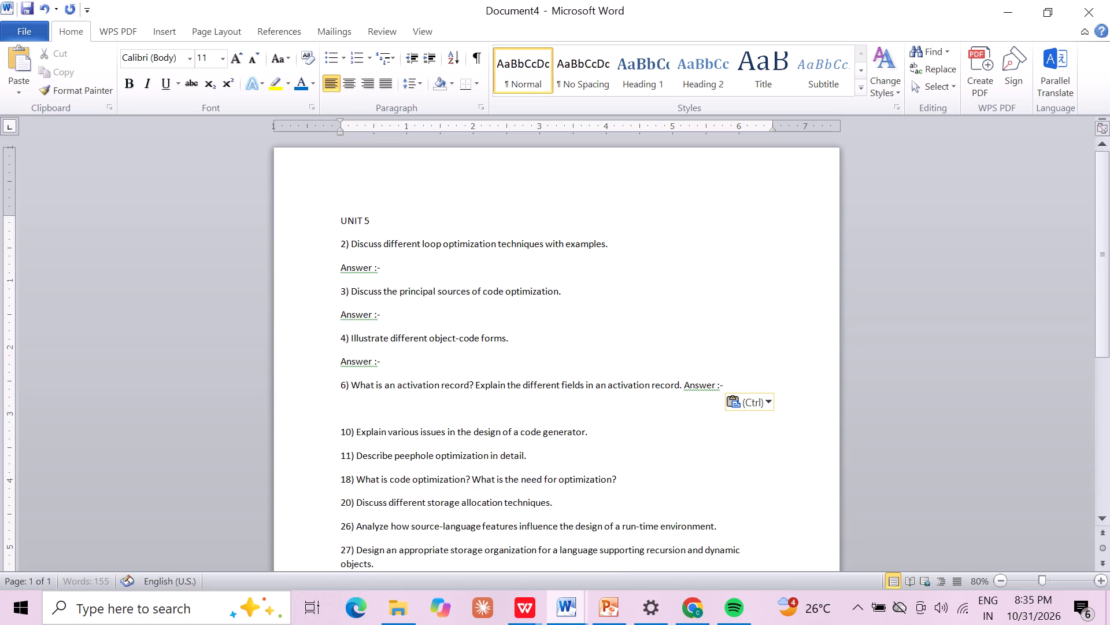
key(ctrl+z)
key(Return)
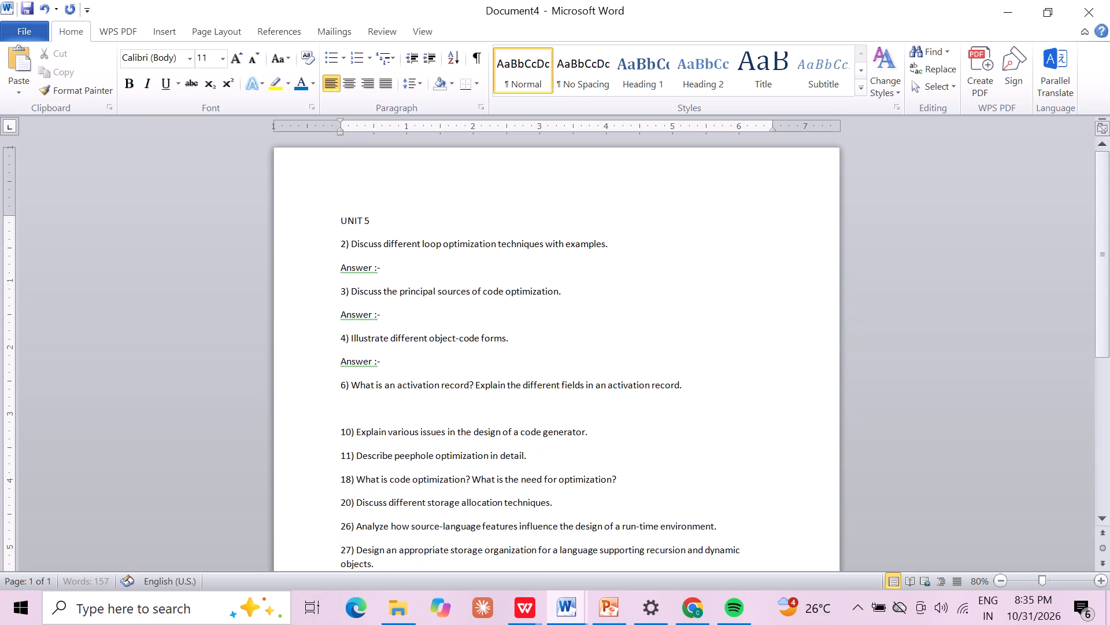
key(ctrl+v)
key(BackSpace)
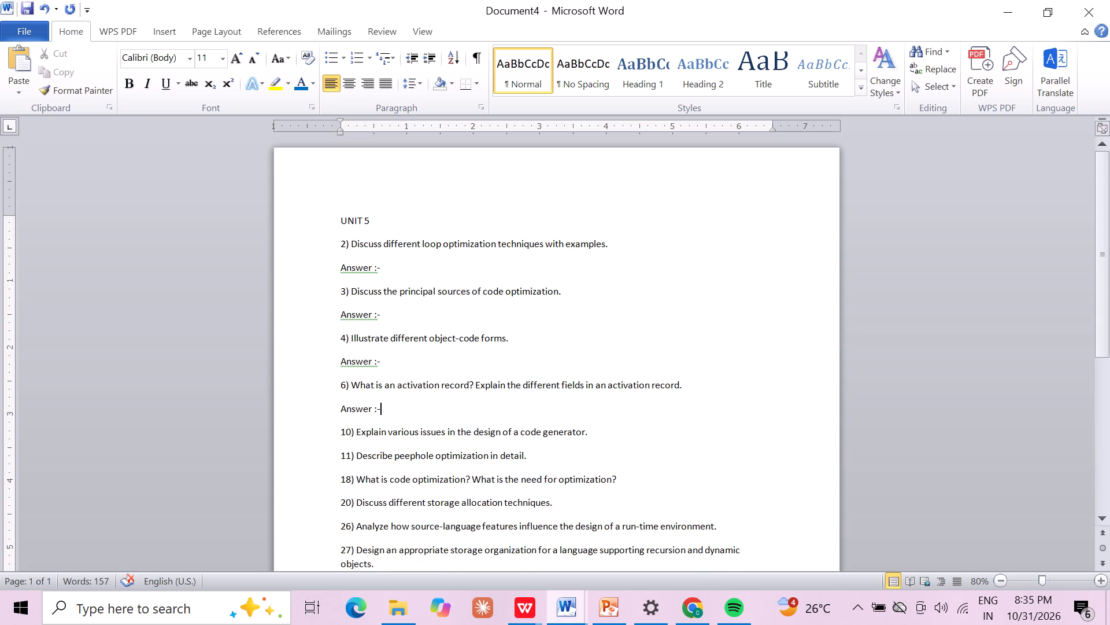
click(635, 433)
key(Return)
key(ctrl+v)
key(BackSpace)
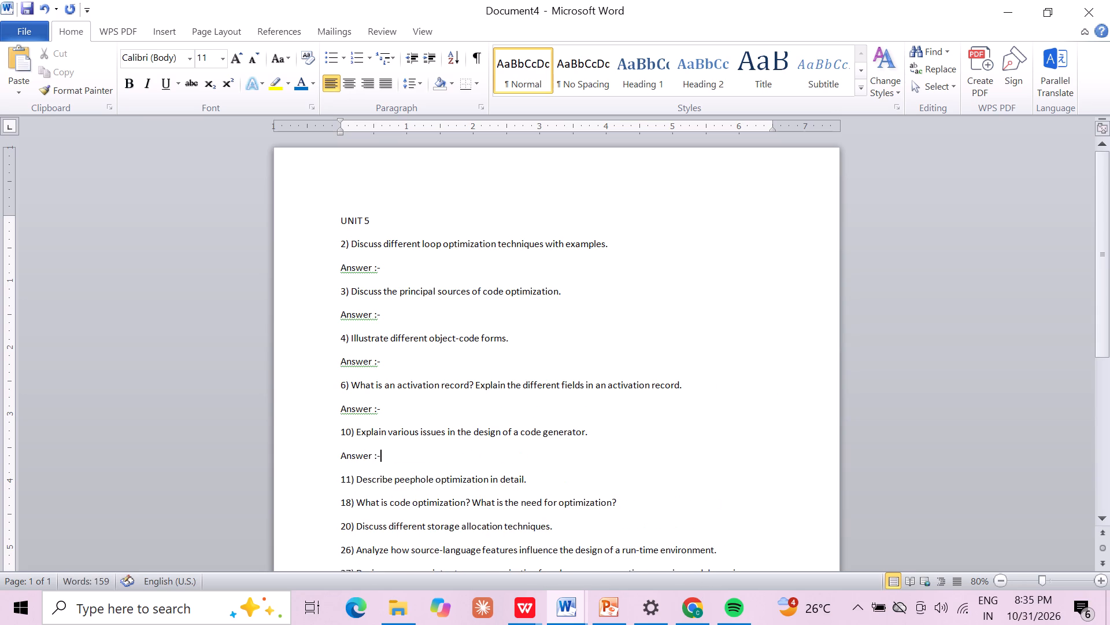
Add an "Answer :-" line below question 11 on peephole optimization and question 18 on code optimization.
scroll(635, 433, down, 1)
click(549, 366)
key(Return)
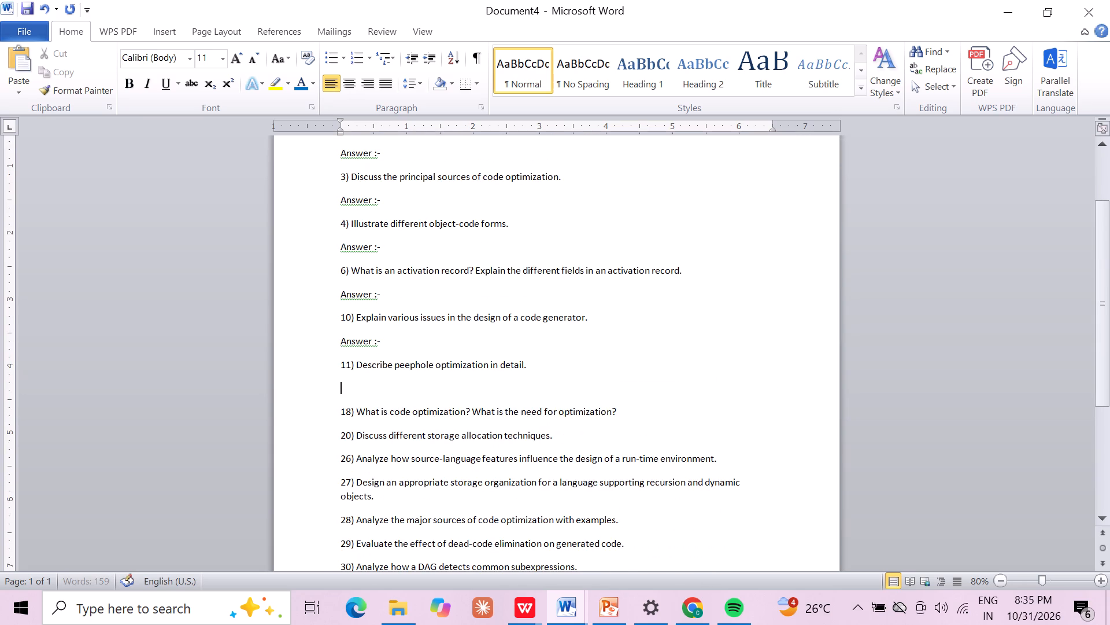
key(ctrl+v)
key(BackSpace)
click(634, 413)
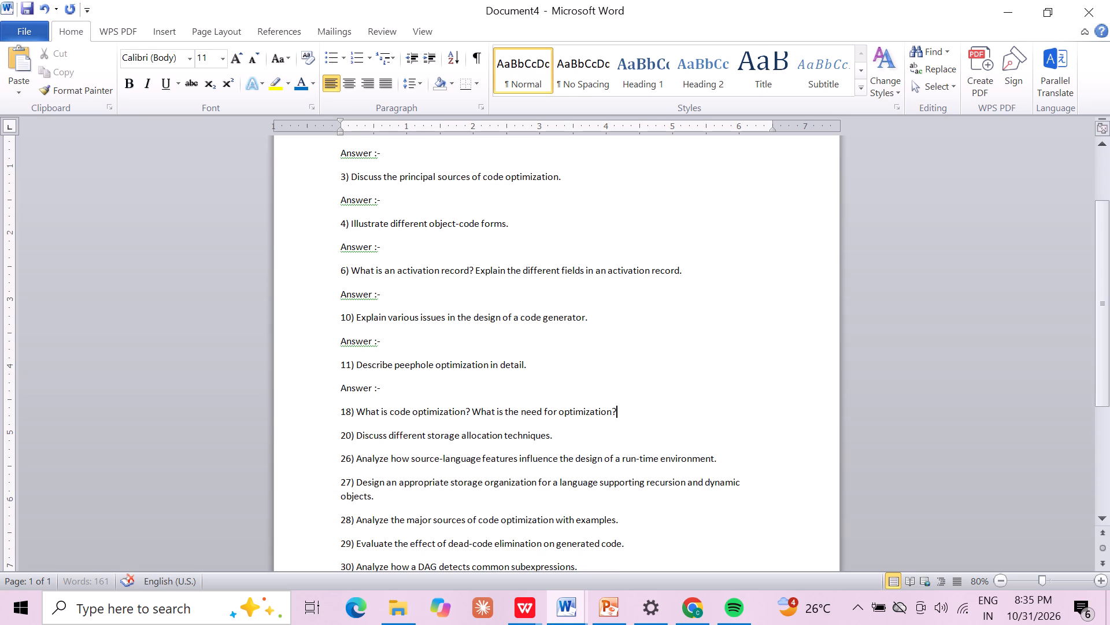
key(Return)
key(ctrl+v)
key(BackSpace)
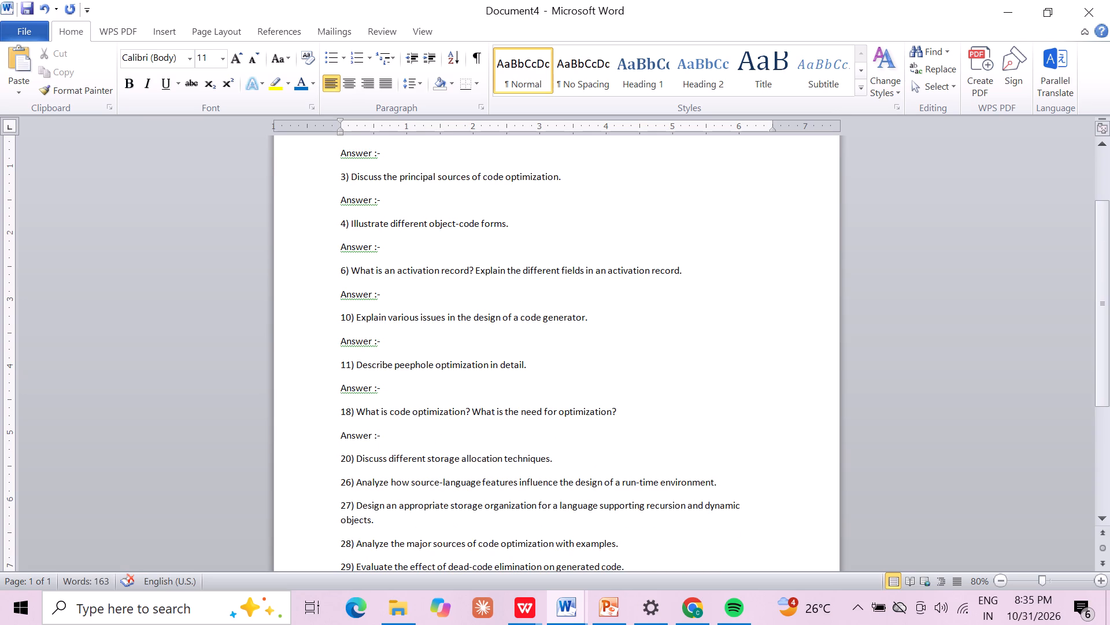
Add an "Answer :-" line below question 20 on storage allocation and question 26 on source-language features.
click(556, 458)
key(Return)
key(ctrl+v)
key(BackSpace)
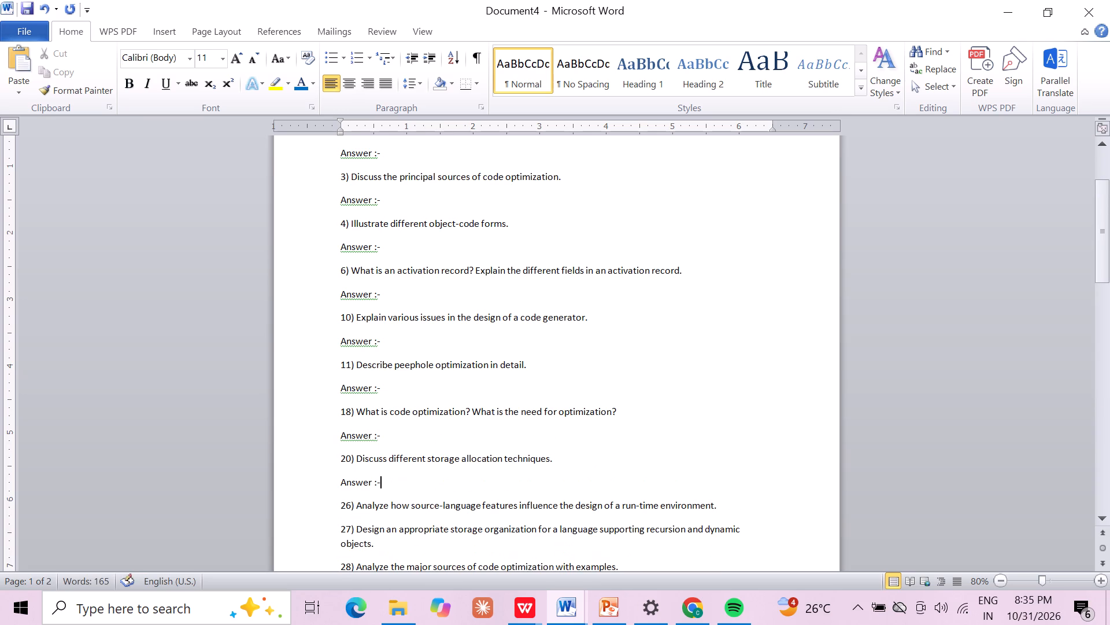
click(726, 509)
key(Return)
key(ctrl+v)
key(BackSpace)
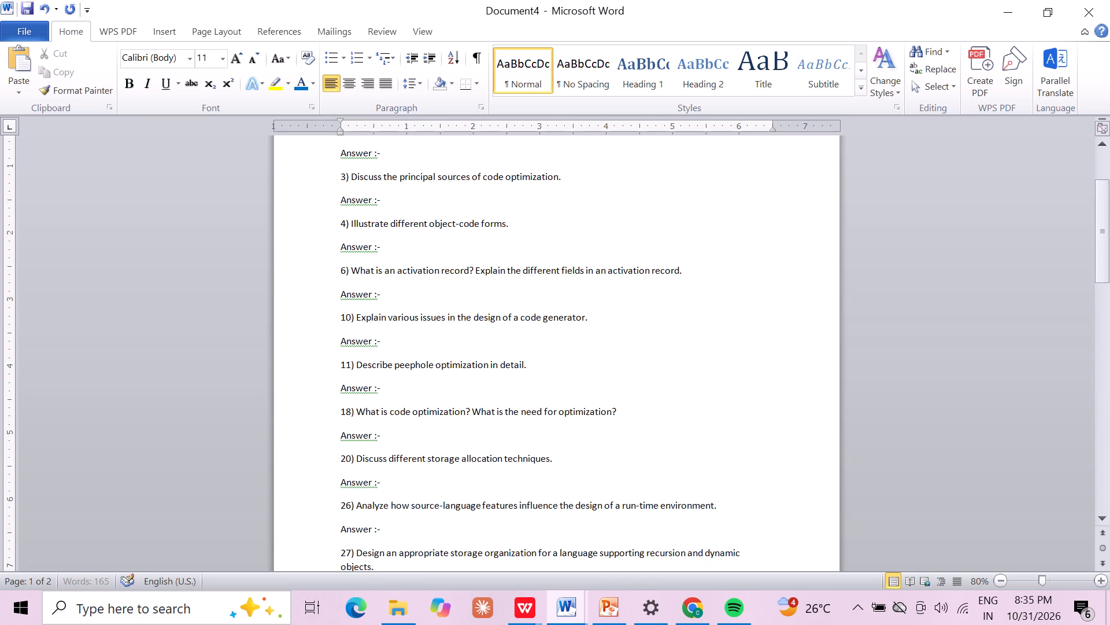
Add an "Answer :-" line below question 27 on storage organization and question 28 on major sources of code optimization.
scroll(726, 509, down, 3)
click(419, 376)
key(Return)
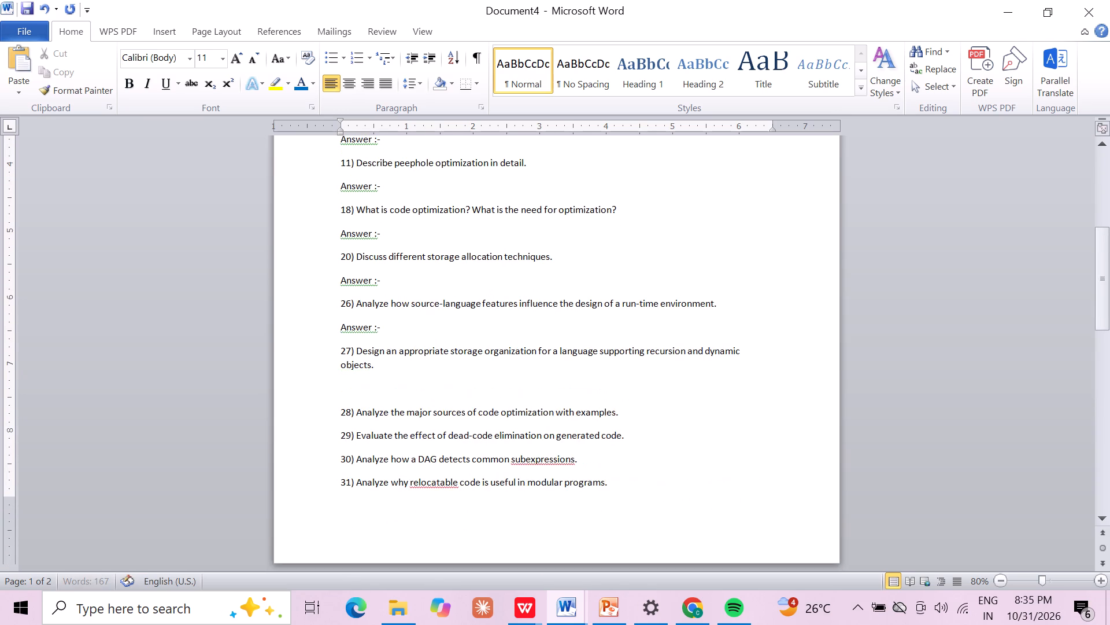
key(ctrl+v)
key(BackSpace)
click(627, 409)
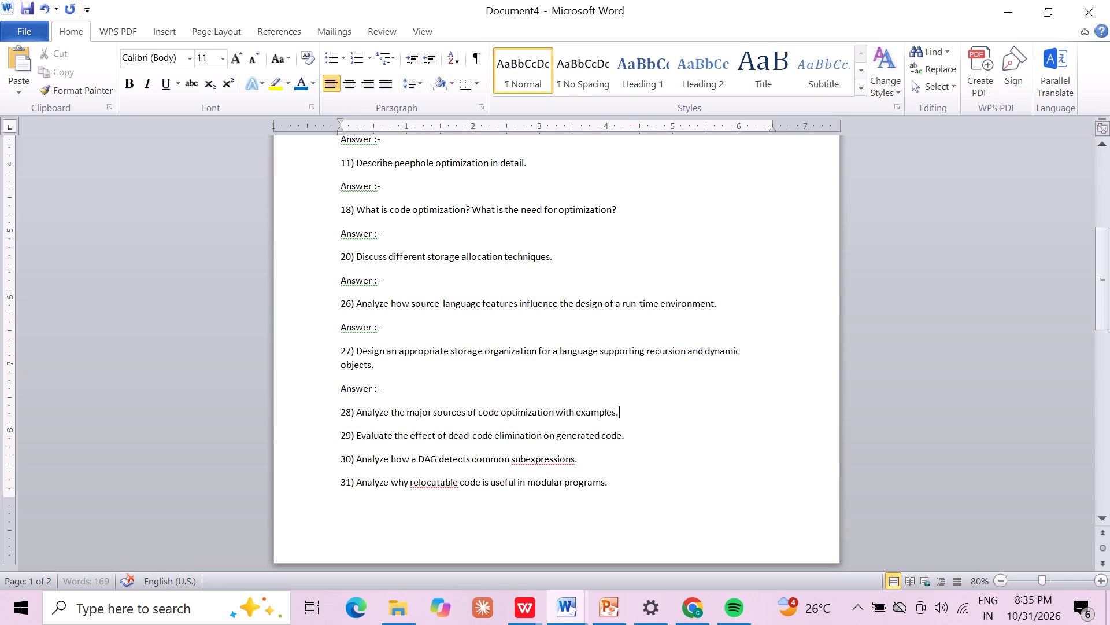
key(Return)
key(ctrl+v)
key(BackSpace)
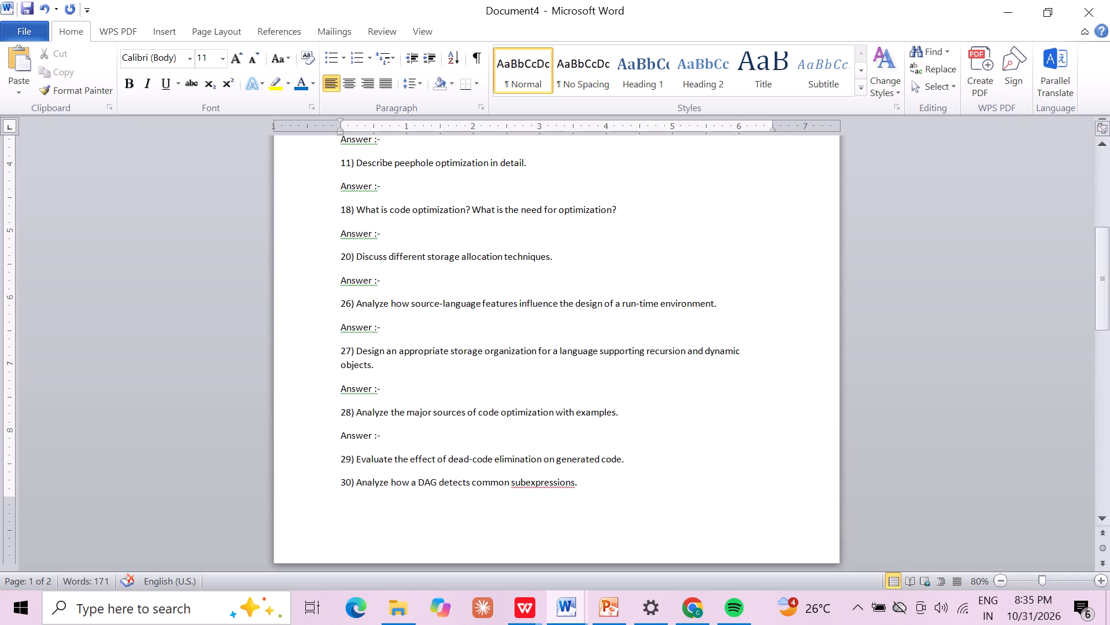
Add an "Answer :-" line below question 29 on dead-code elimination and question 30 on DAGs, without extra blank lines.
click(665, 459)
key(Return)
key(ctrl+v)
key(BackSpace)
scroll(665, 459, down, 1)
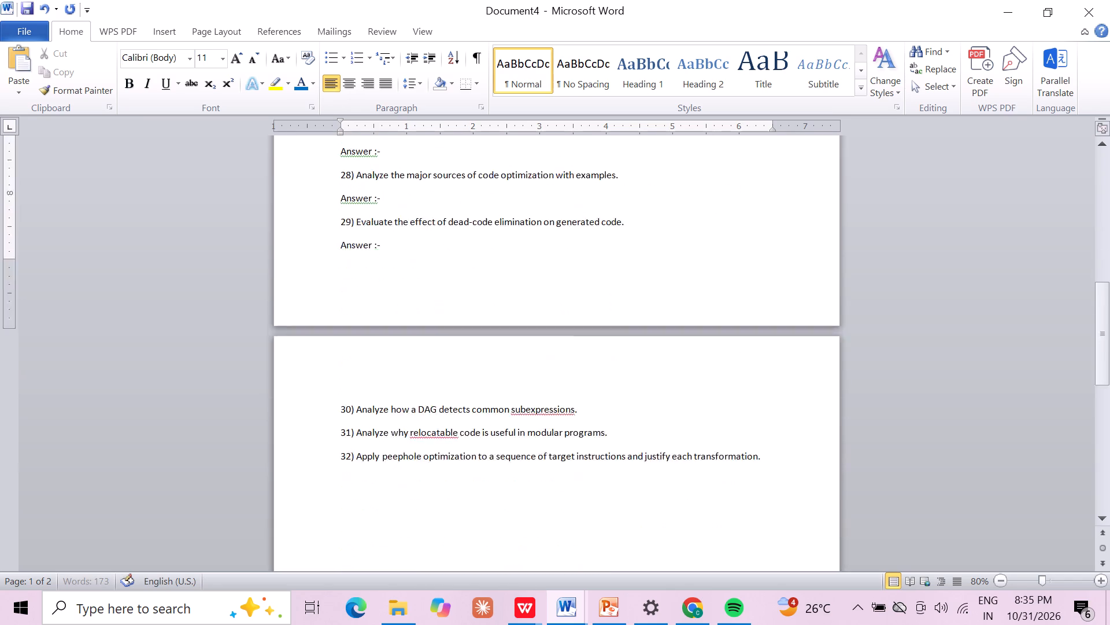
scroll(665, 459, down, 1)
click(619, 383)
key(Return)
key(ctrl+v)
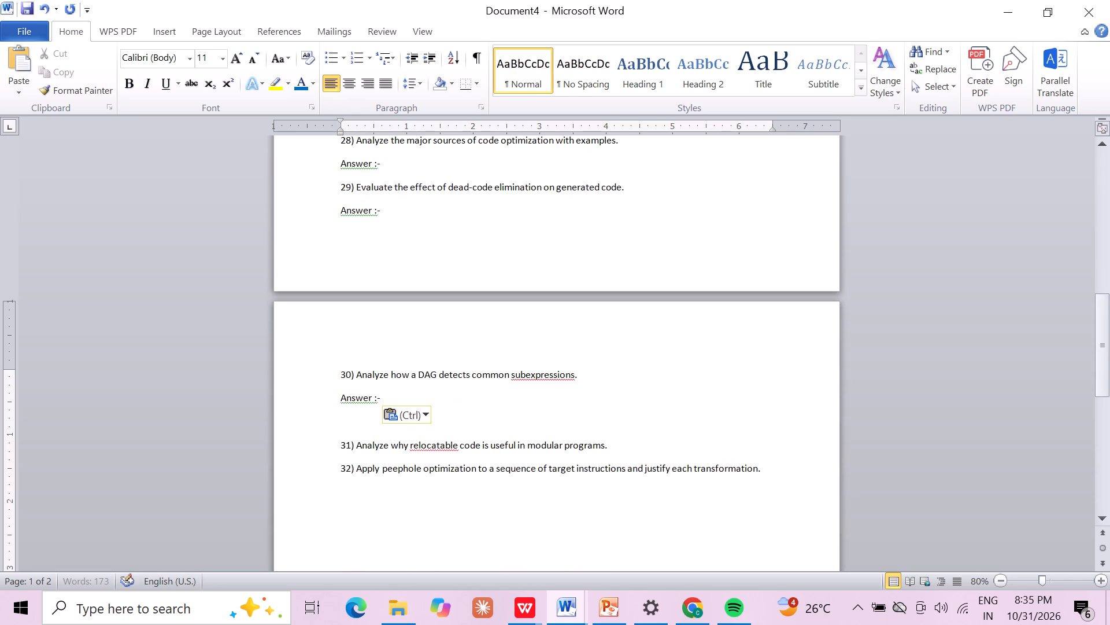
key(BackSpace)
Add an "Answer :-" line below question 31 on relocatable code and question 32 on applying peephole optimization.
click(649, 425)
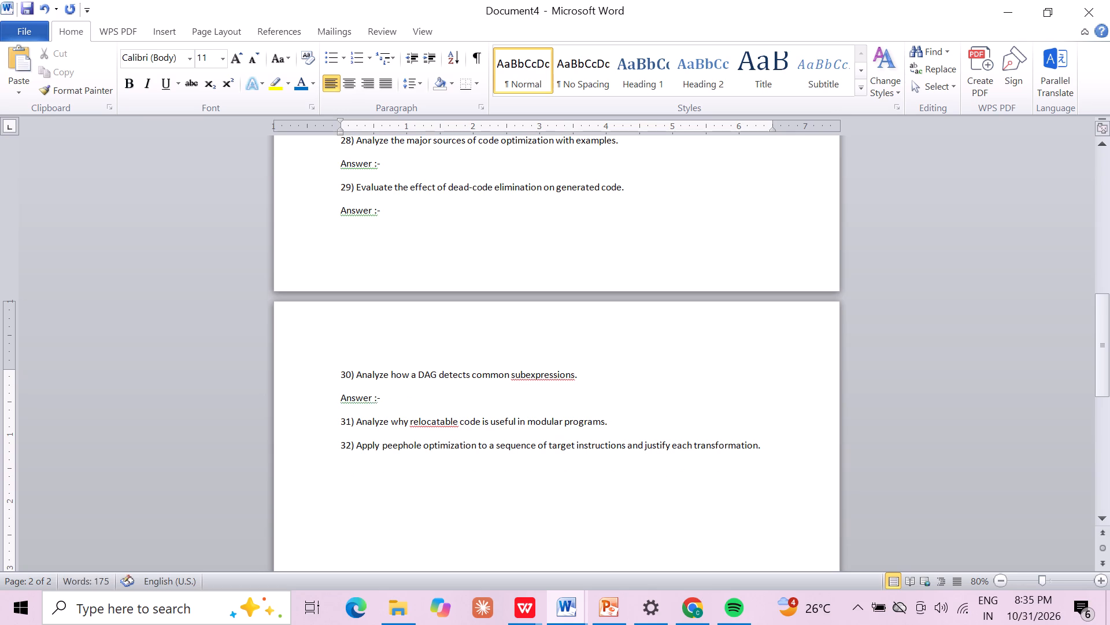
key(Return)
key(ctrl+v)
key(BackSpace)
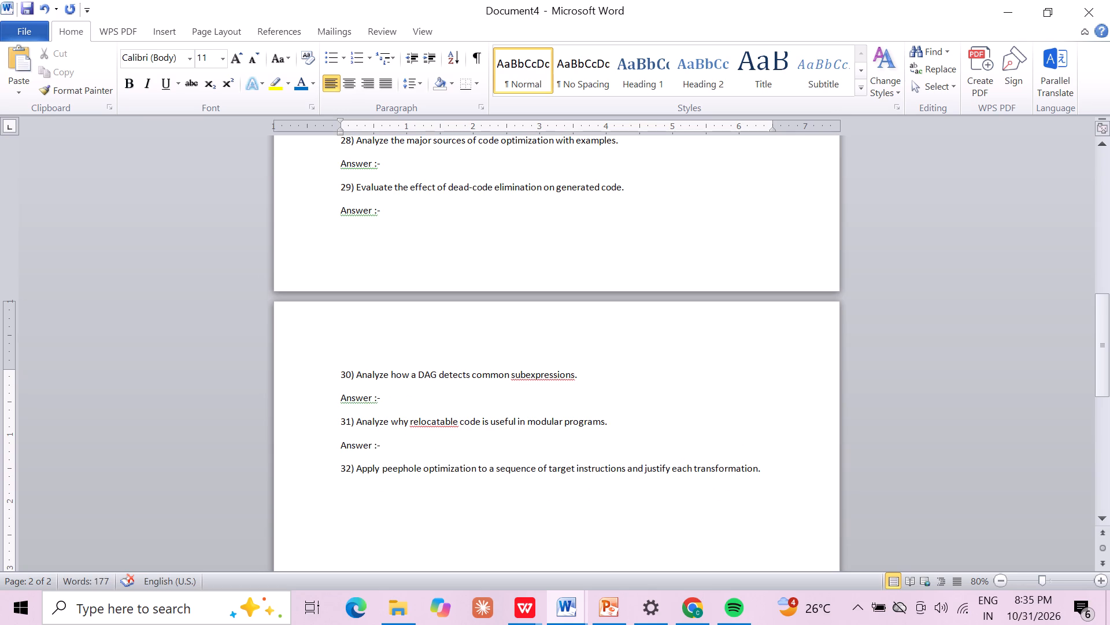
click(769, 477)
key(Return)
key(ctrl+v)
key(BackSpace)
Make all text in the document, from the UNIT 5 heading to the last answer label, bold at 14 pt.
drag(409, 490, 333, 237)
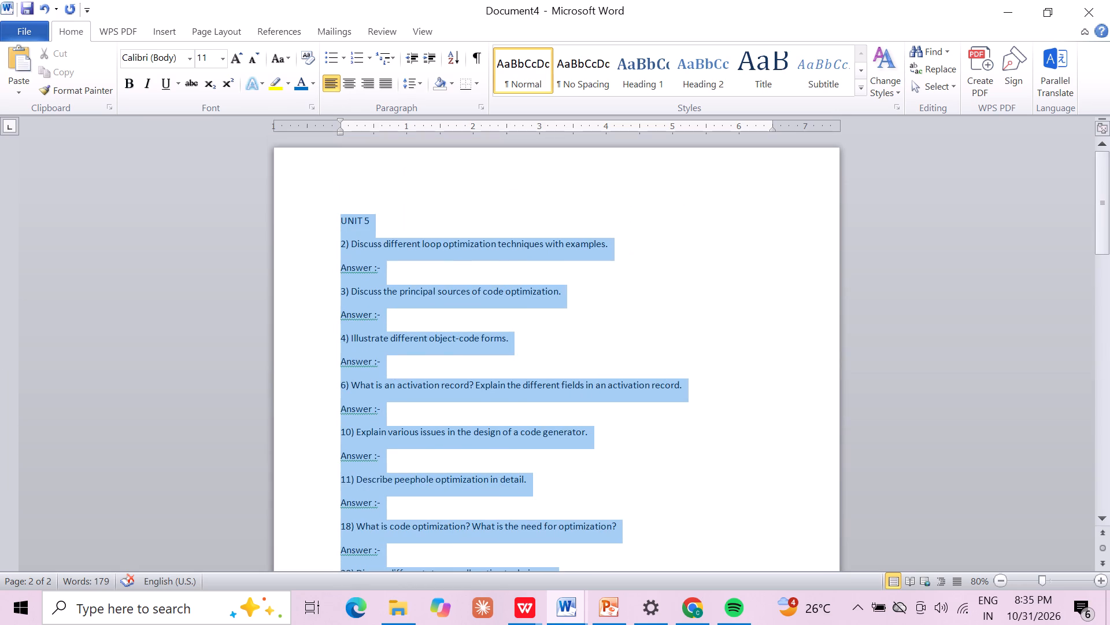
drag(333, 237, 333, 234)
click(342, 214)
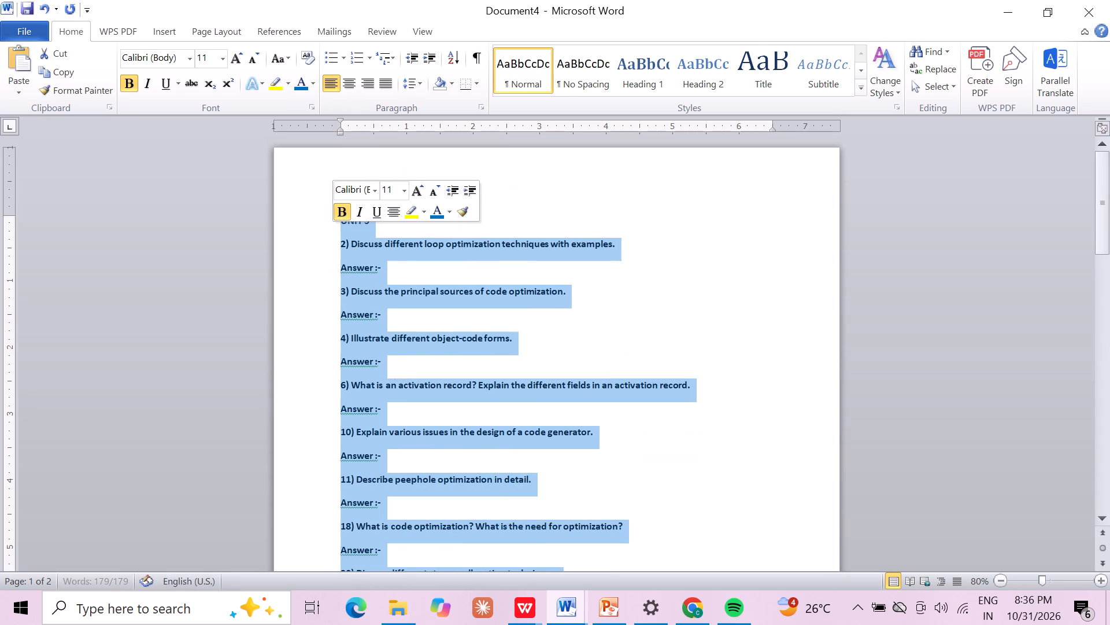
click(417, 193)
click(417, 193)
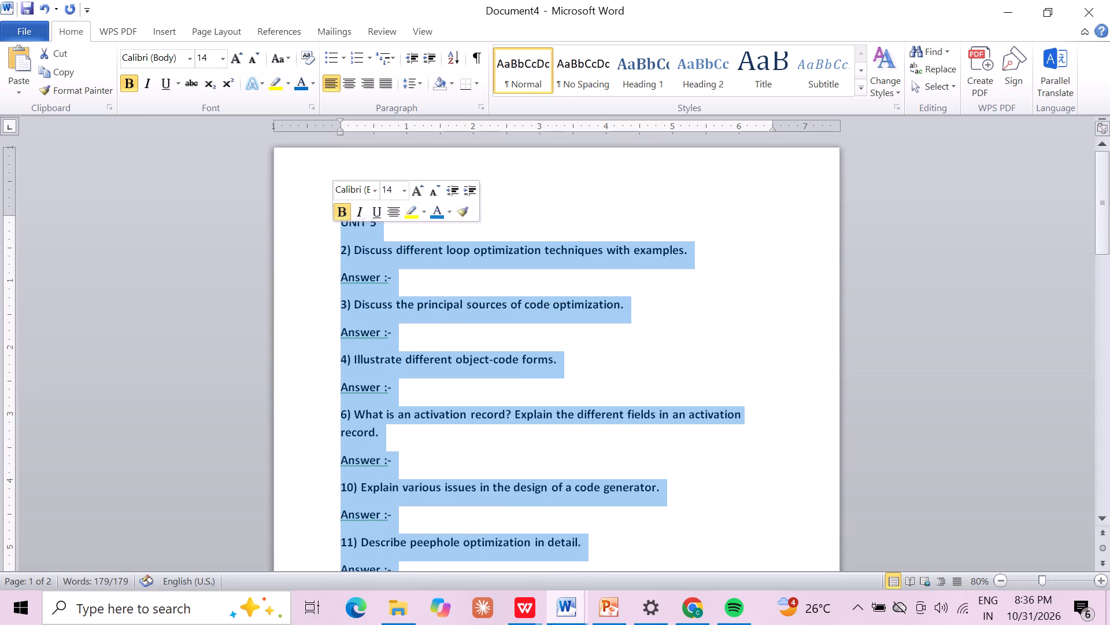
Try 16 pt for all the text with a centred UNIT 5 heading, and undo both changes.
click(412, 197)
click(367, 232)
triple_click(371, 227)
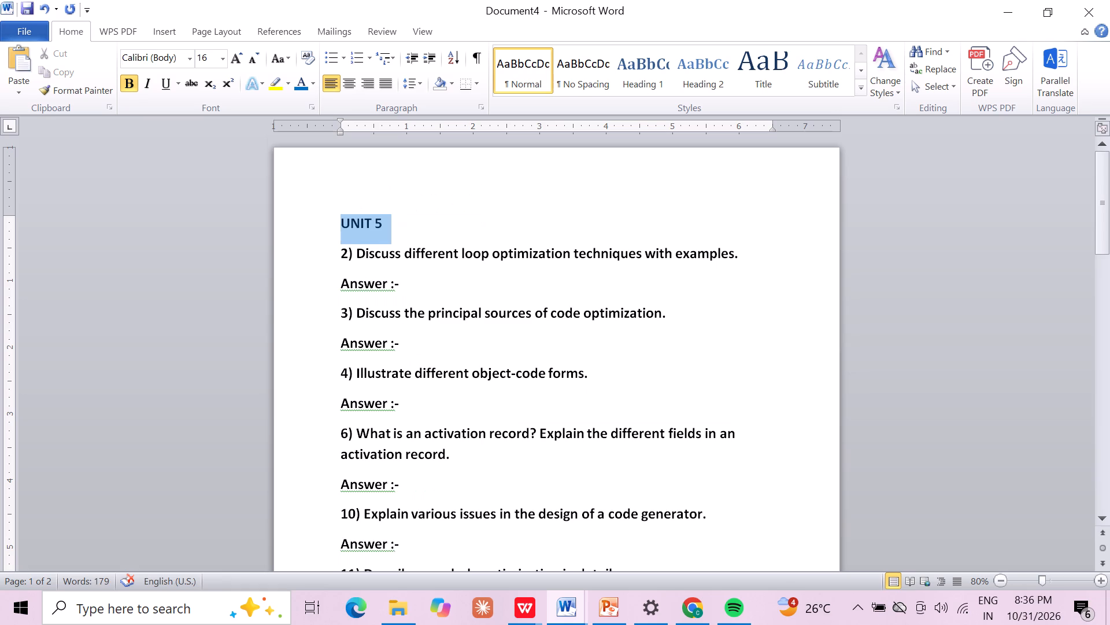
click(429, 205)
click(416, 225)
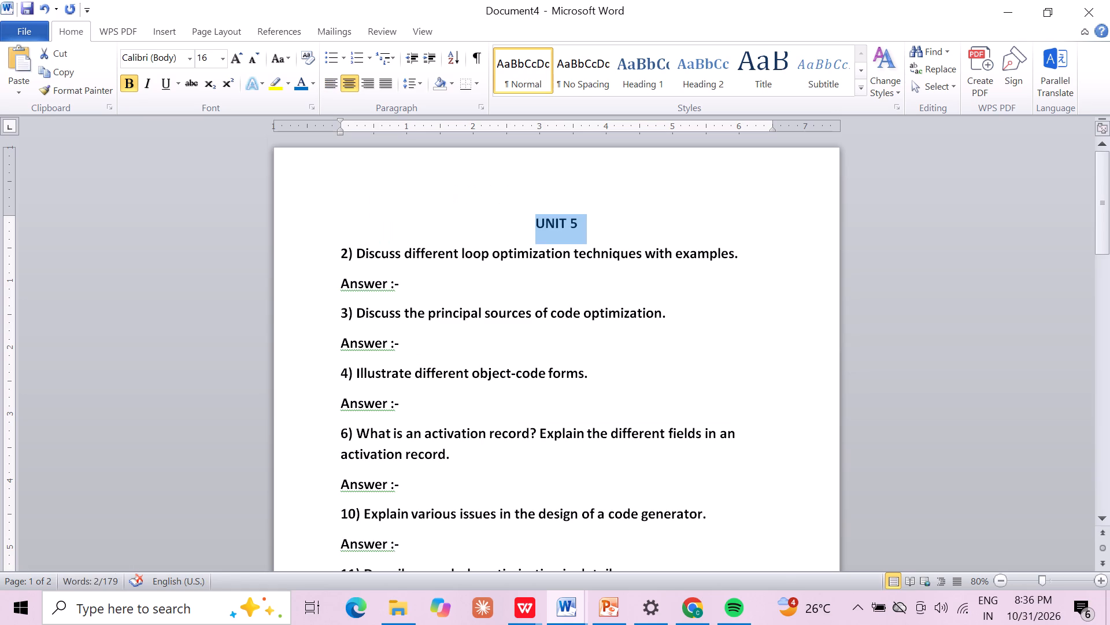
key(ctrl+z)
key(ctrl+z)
Centre the UNIT 5 heading on the page.
click(416, 225)
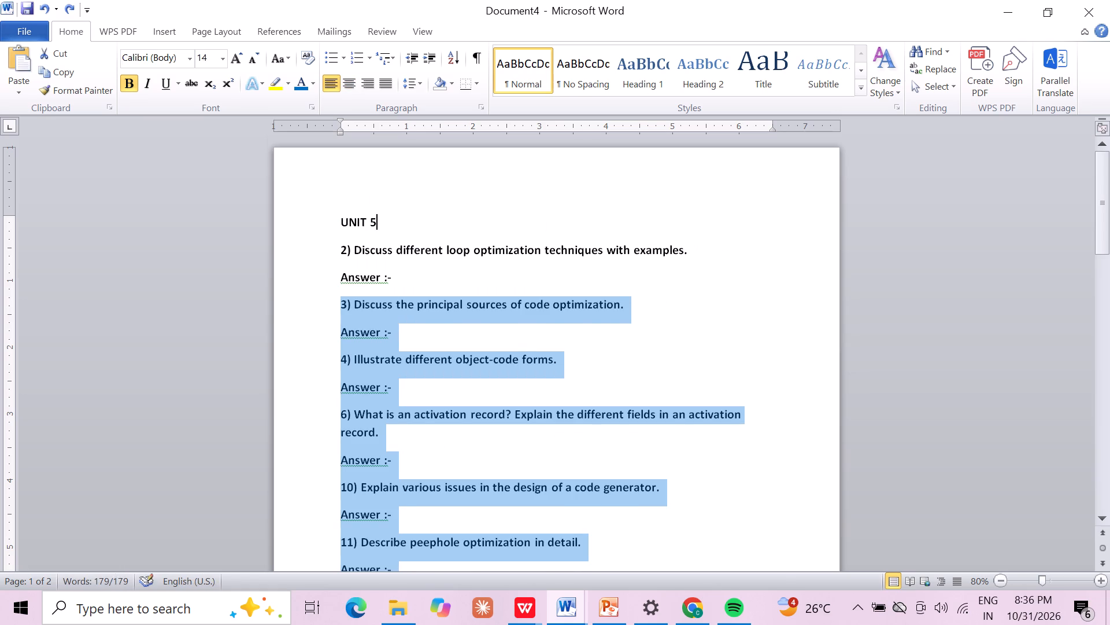
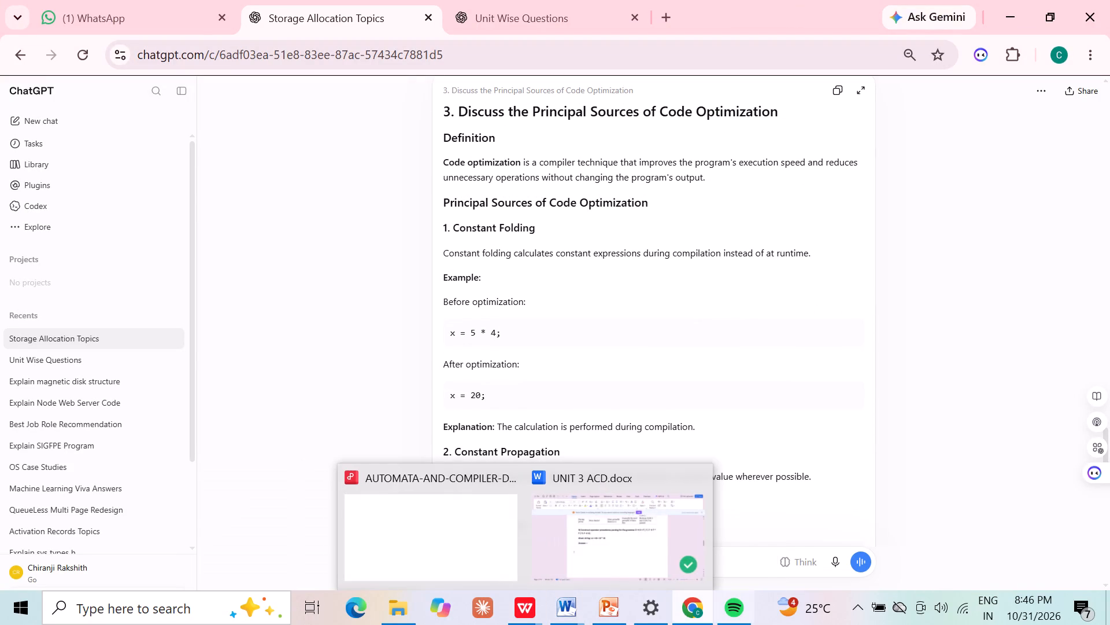
Switch to the ACD ANS document in Word.
click(632, 578)
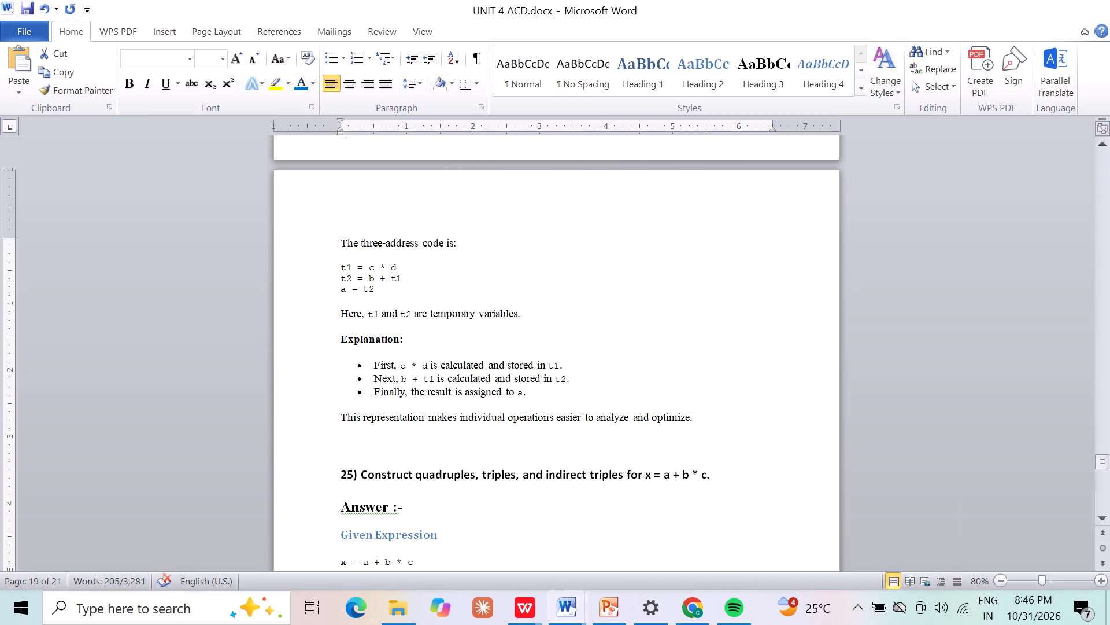
click(647, 476)
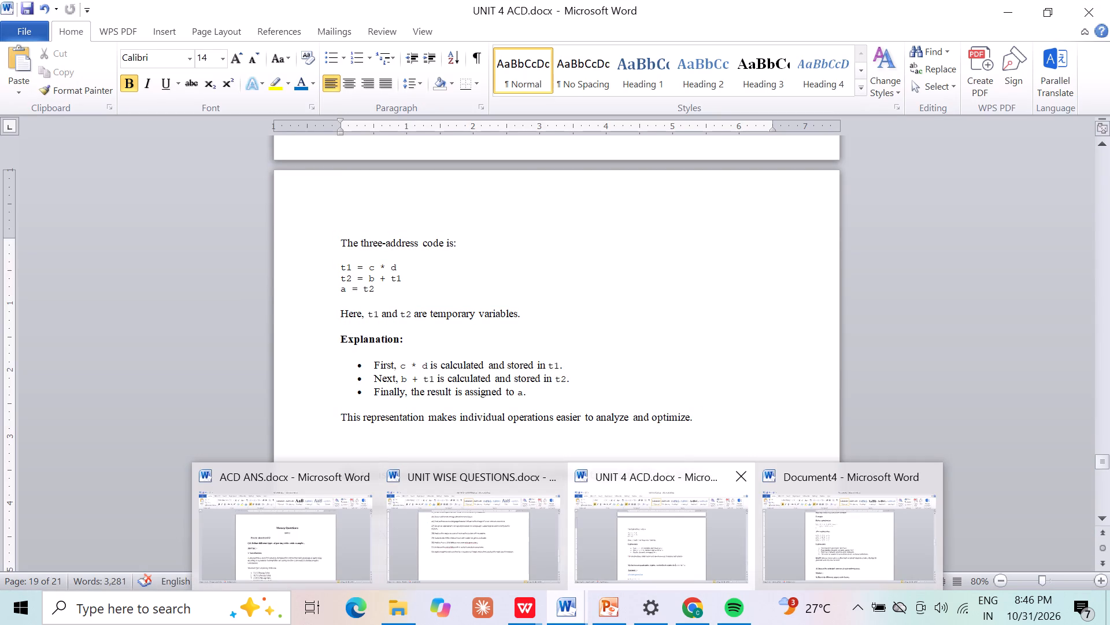
click(808, 537)
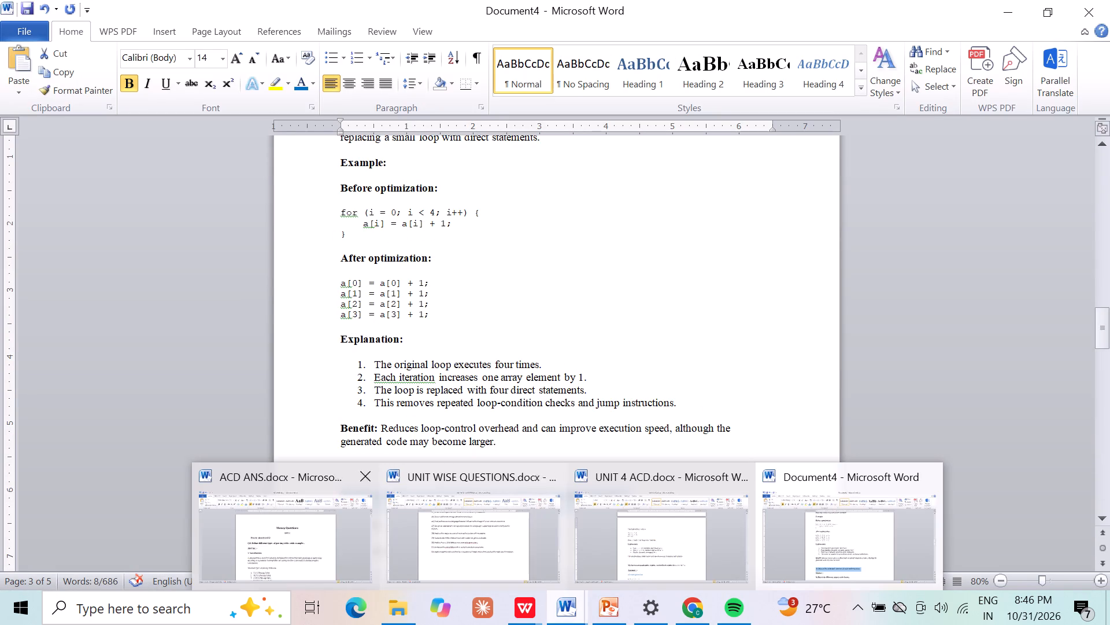
click(301, 522)
click(546, 429)
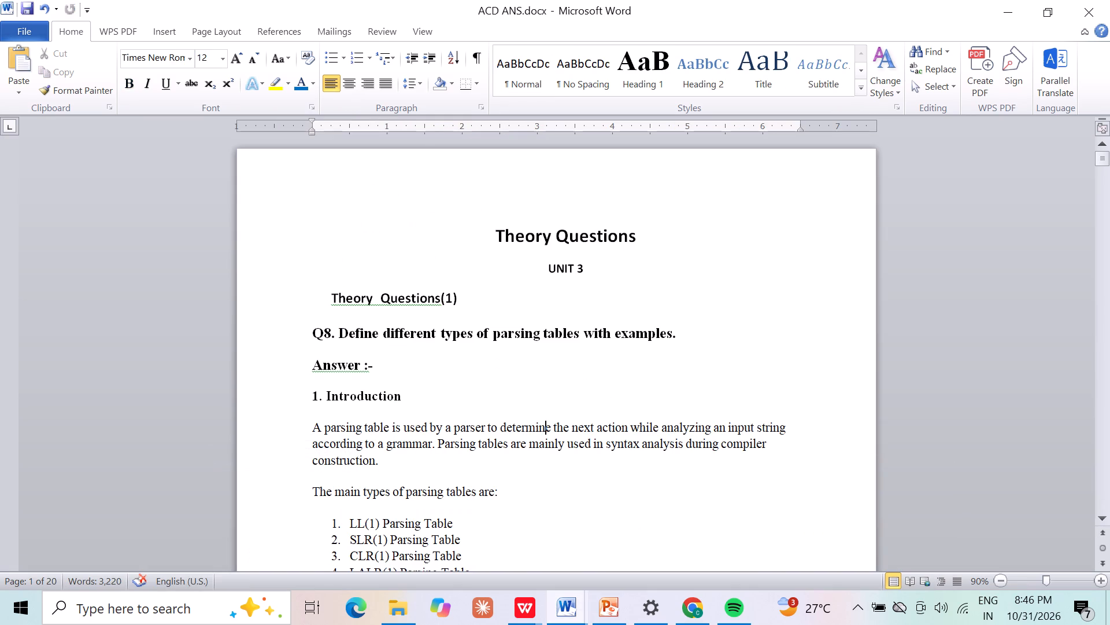
Look through the ACD ANS document from the UNIT 3 theory answers down to the PROBLEM SOLVING QUESTIONS heading.
scroll(546, 429, down, 20)
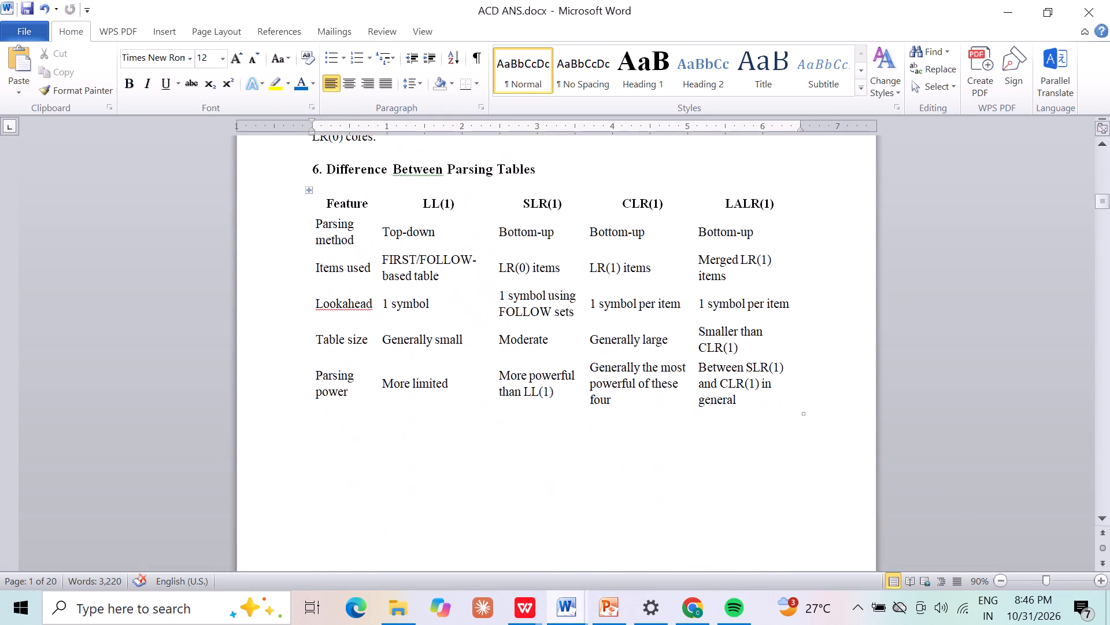
scroll(546, 429, down, 17)
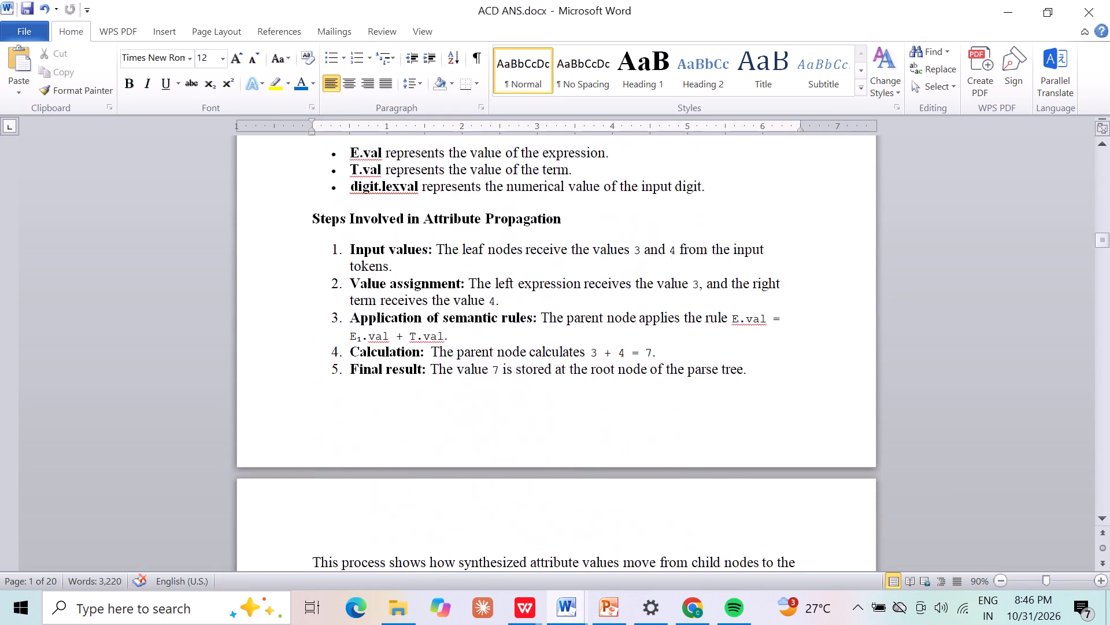
scroll(546, 429, down, 20)
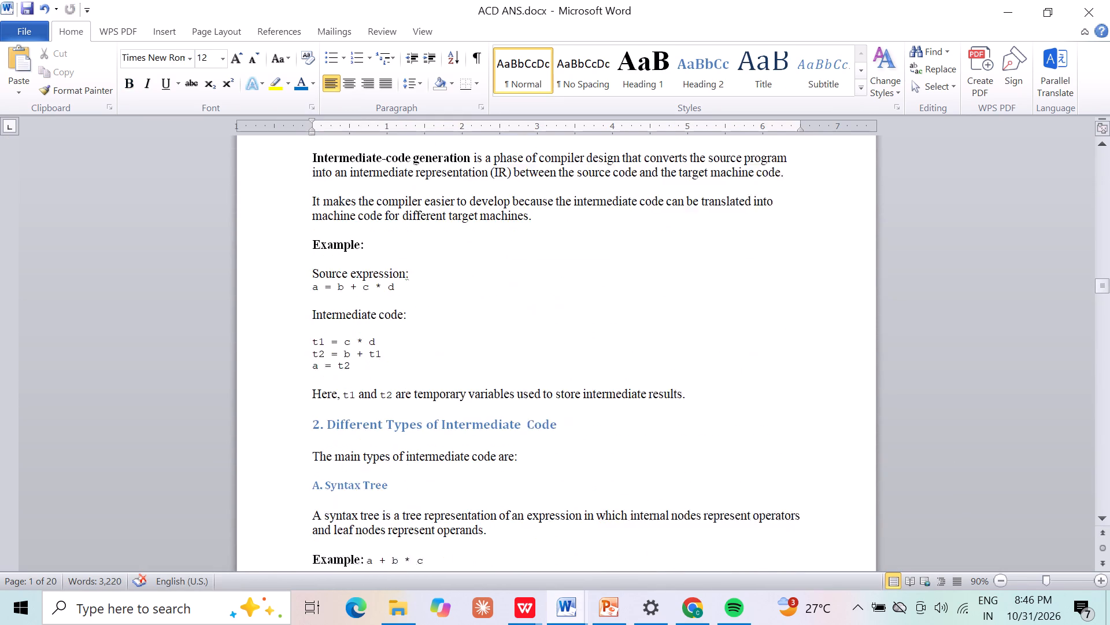
scroll(546, 429, down, 19)
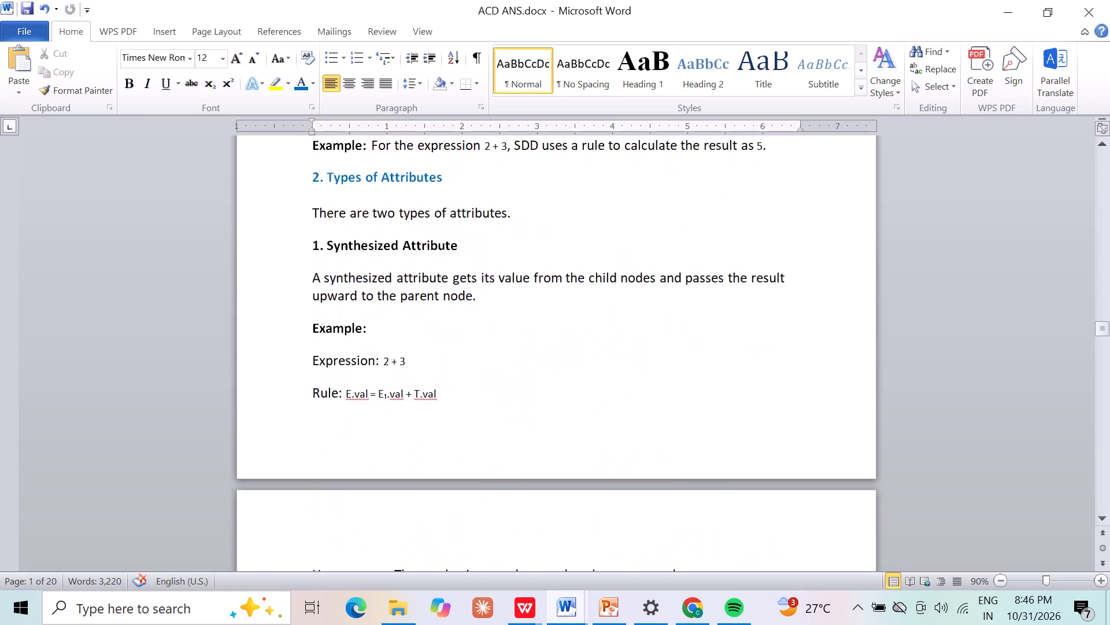
scroll(546, 429, down, 14)
scroll(546, 429, up, 2)
scroll(546, 429, down, 4)
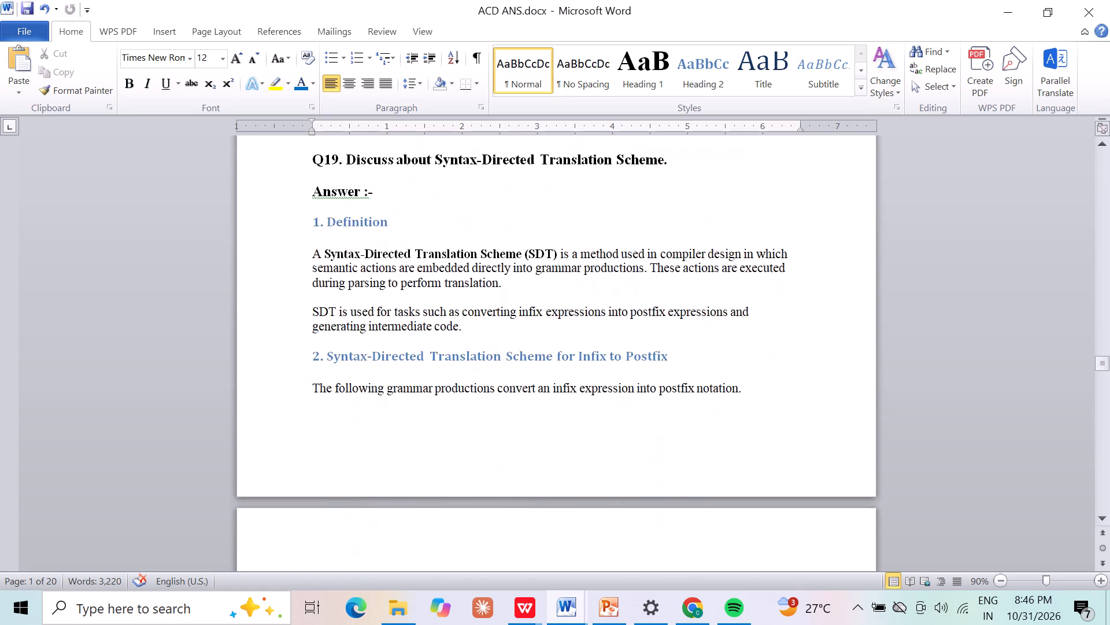
scroll(546, 429, down, 17)
scroll(546, 429, down, 14)
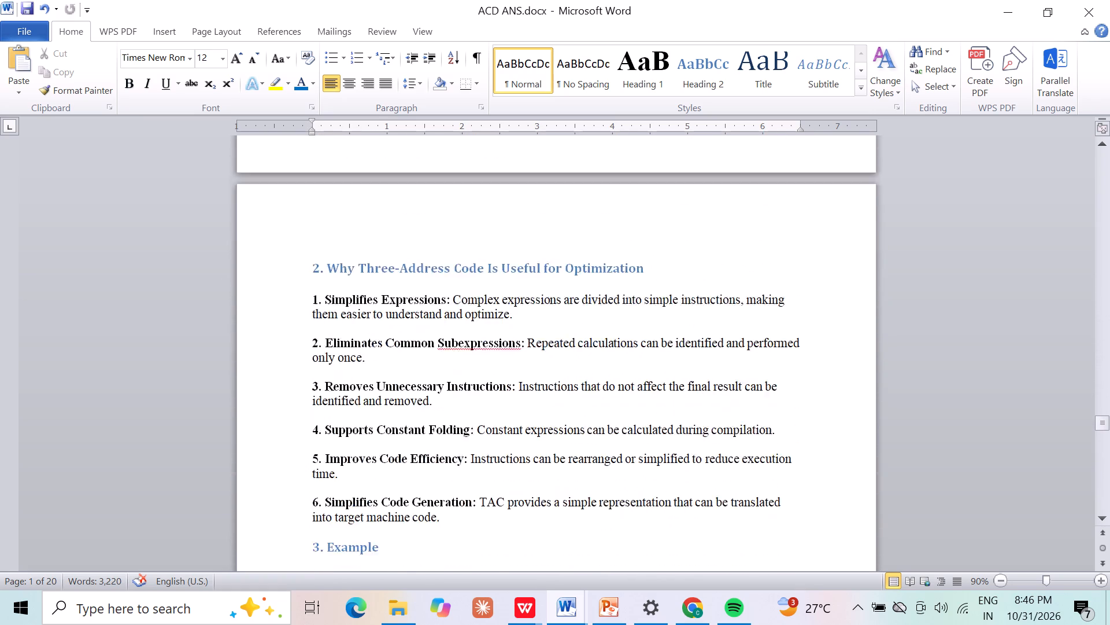
scroll(546, 429, down, 15)
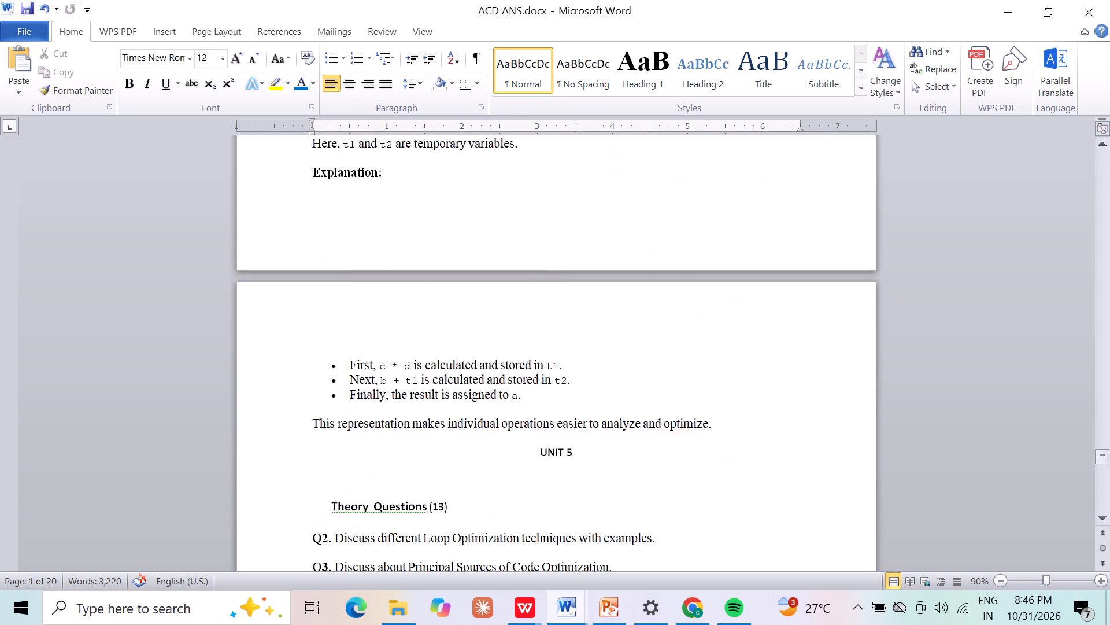
scroll(546, 429, down, 9)
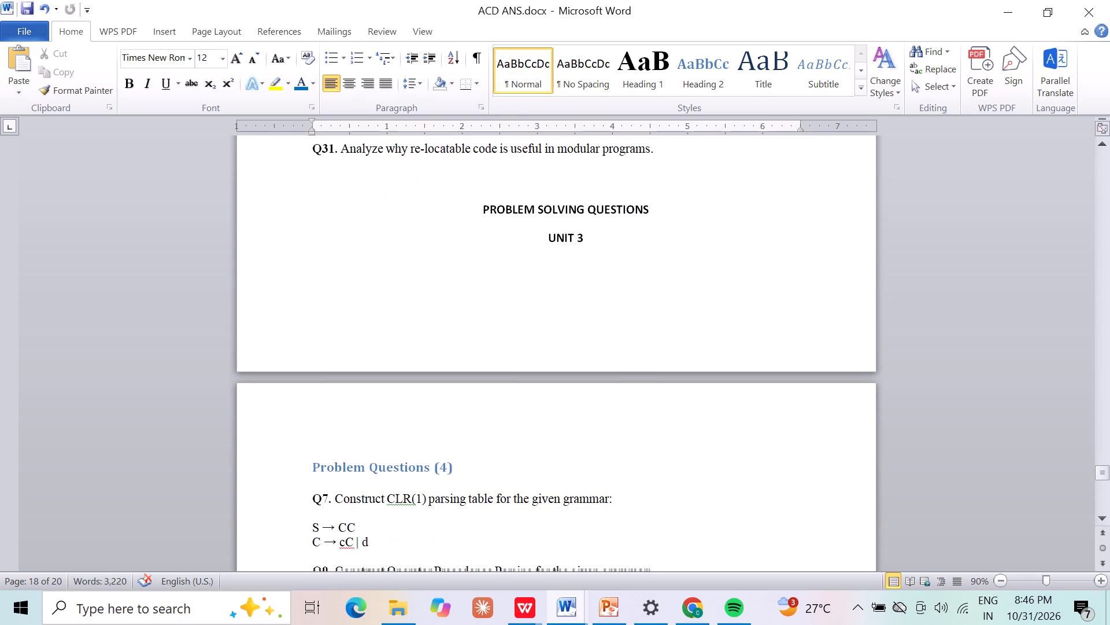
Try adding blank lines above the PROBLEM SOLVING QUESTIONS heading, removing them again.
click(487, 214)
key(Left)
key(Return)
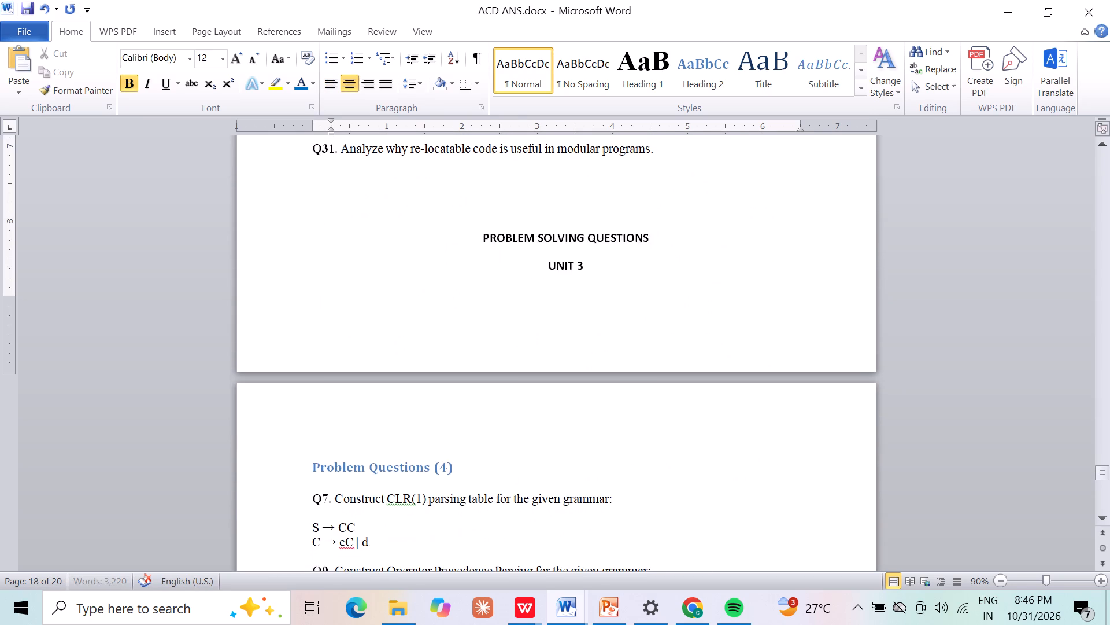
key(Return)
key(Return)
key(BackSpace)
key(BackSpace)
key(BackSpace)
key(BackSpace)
Add an "Answer :-" line below Q12 in the UNIT 4 problem questions, followed by a new empty line.
scroll(487, 214, down, 4)
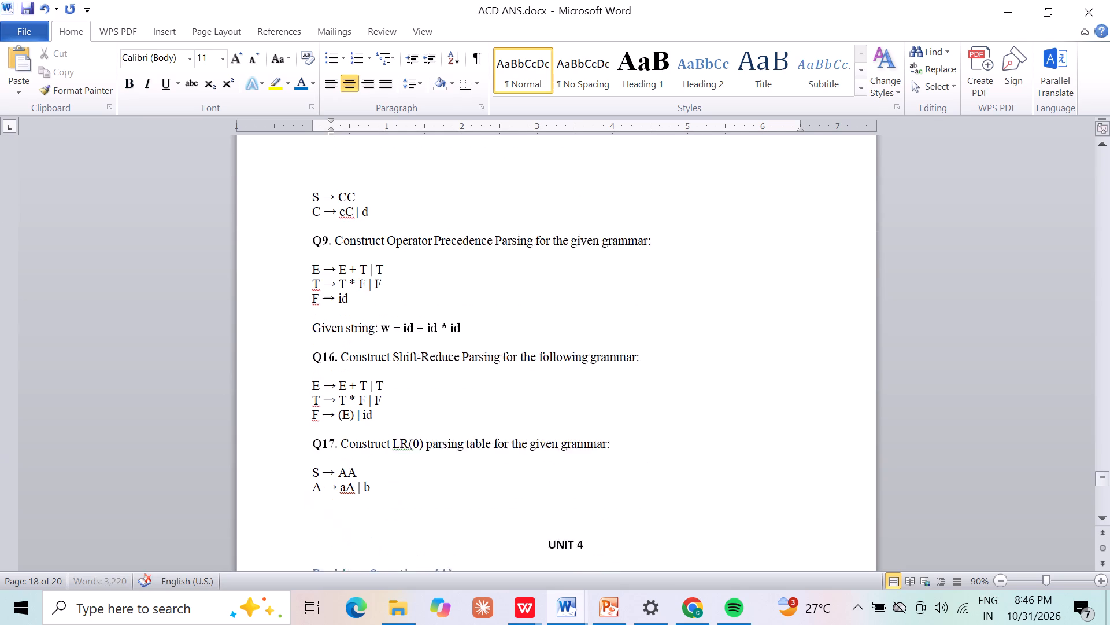
scroll(487, 214, down, 1)
scroll(509, 394, down, 4)
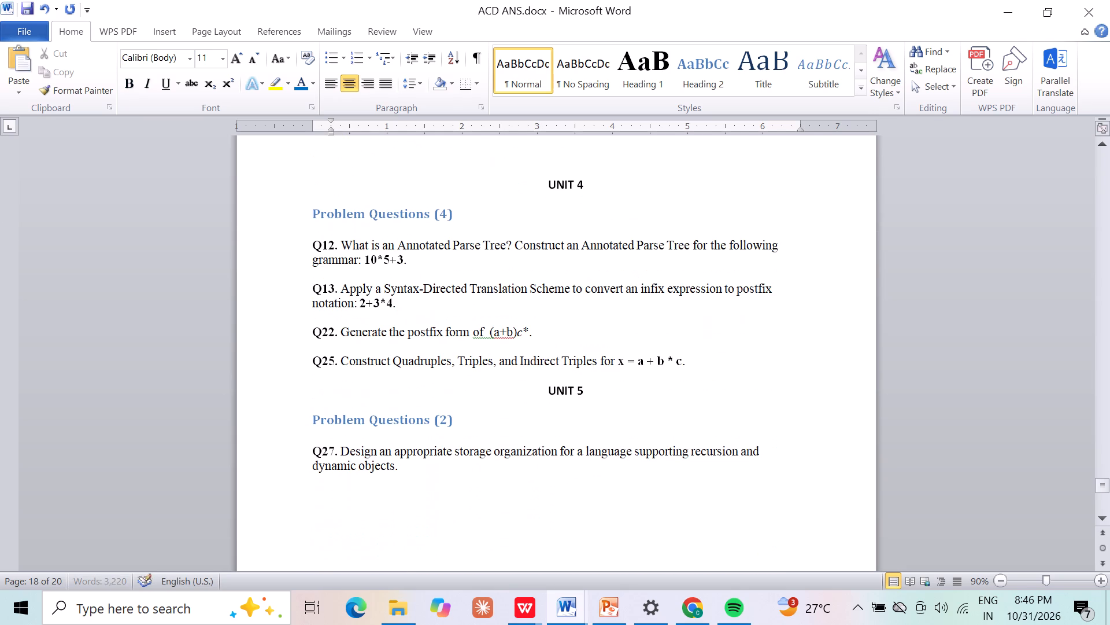
click(487, 265)
key(Return)
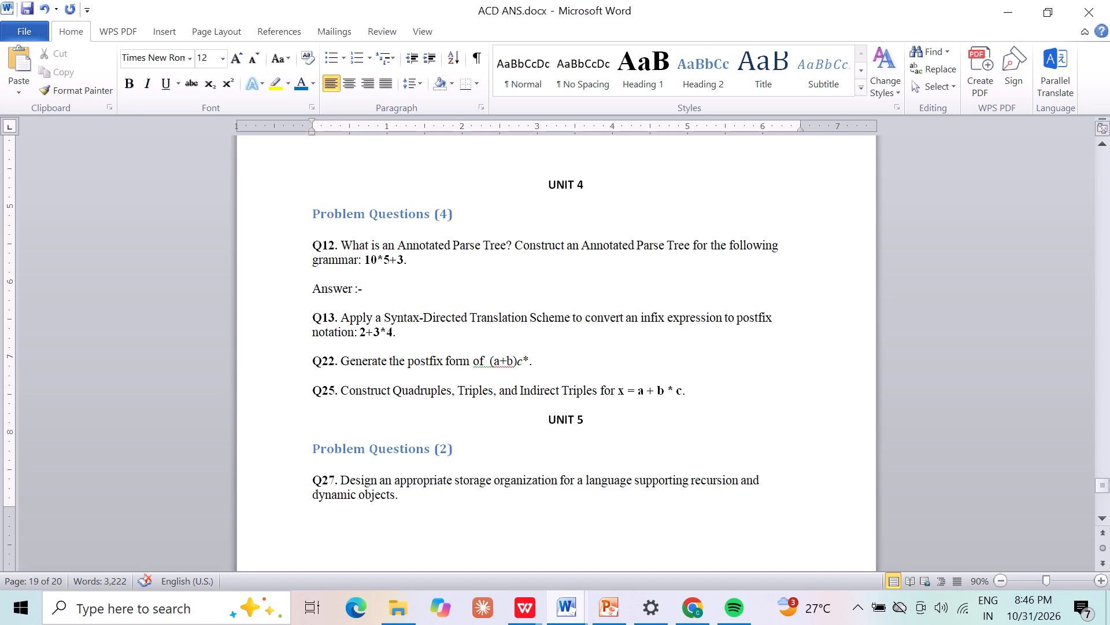
key(Return)
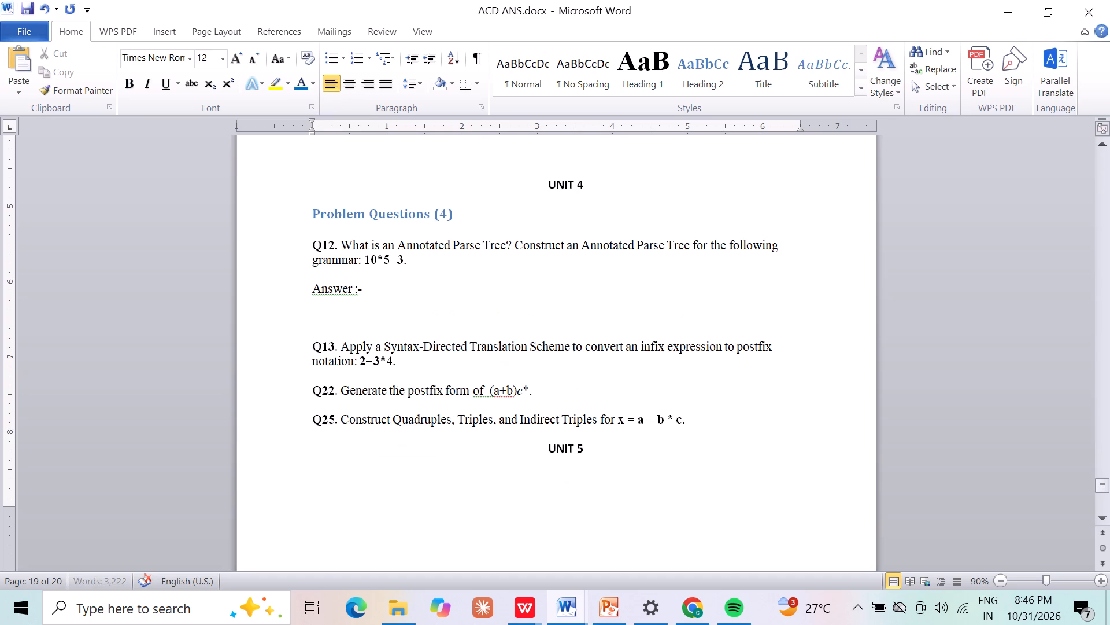
Switch to the UNIT 4 ACD document and copy the question 12 annotated parse tree answer, from Definition through evaluation Step 5.
key(alt+Tab)
click(478, 409)
key(alt+Tab)
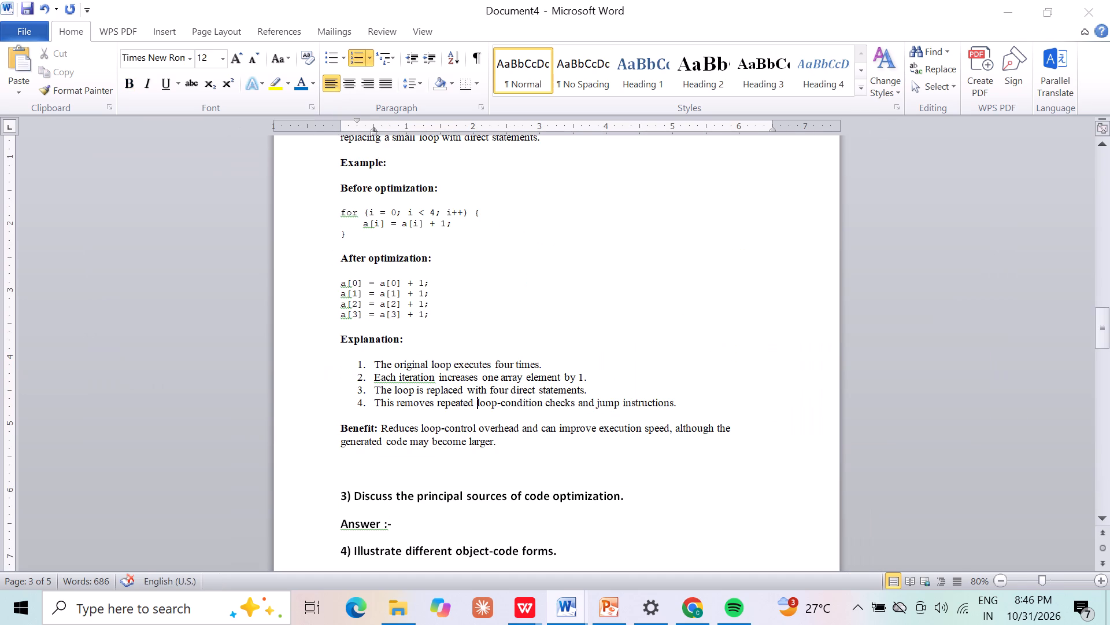
key(alt+Tab)
key(alt+Tab)
scroll(478, 409, up, 5)
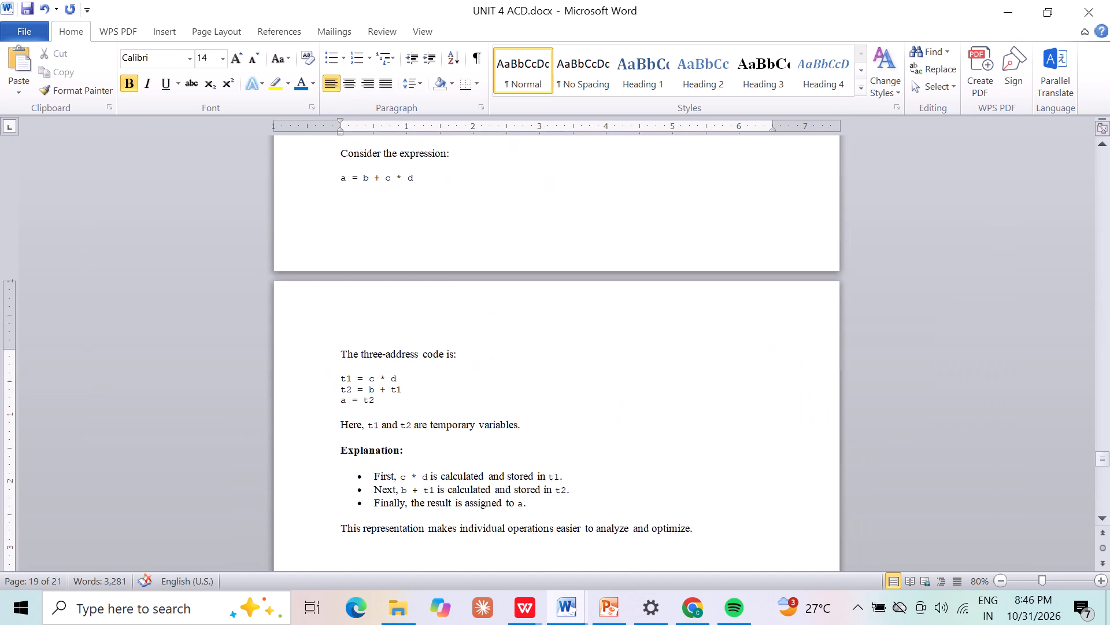
scroll(478, 409, up, 20)
scroll(478, 409, up, 12)
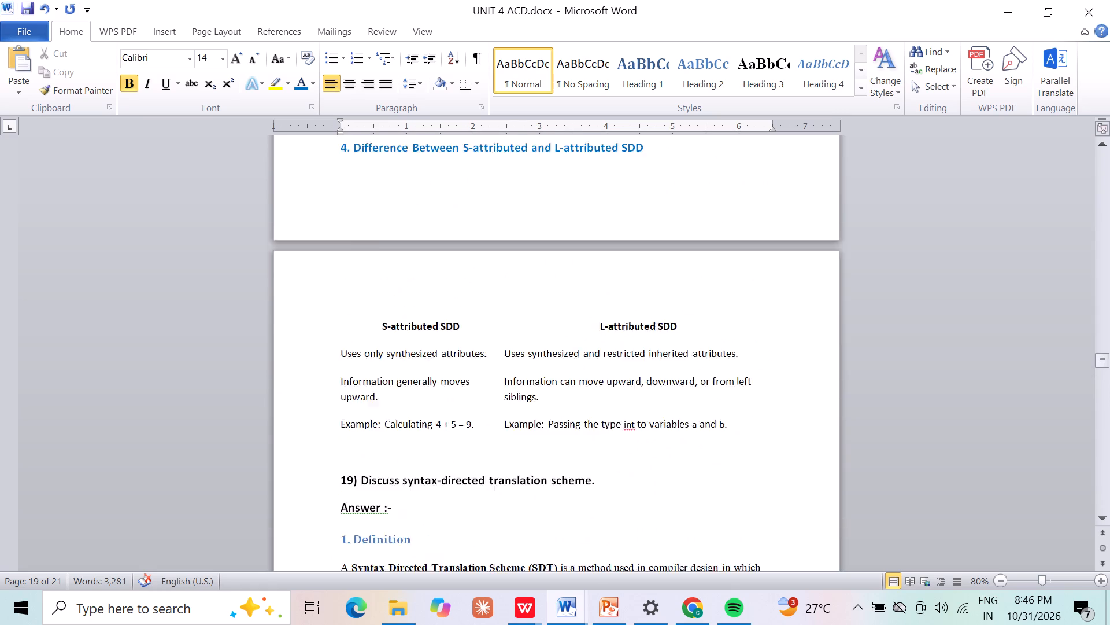
scroll(478, 409, up, 12)
scroll(478, 409, up, 12)
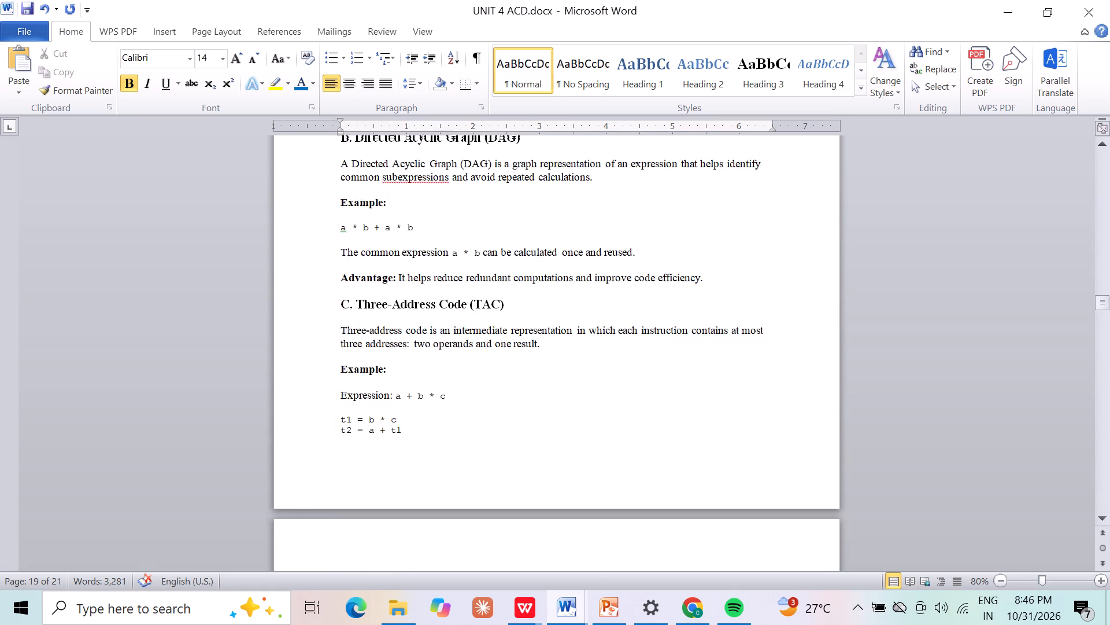
scroll(478, 409, up, 14)
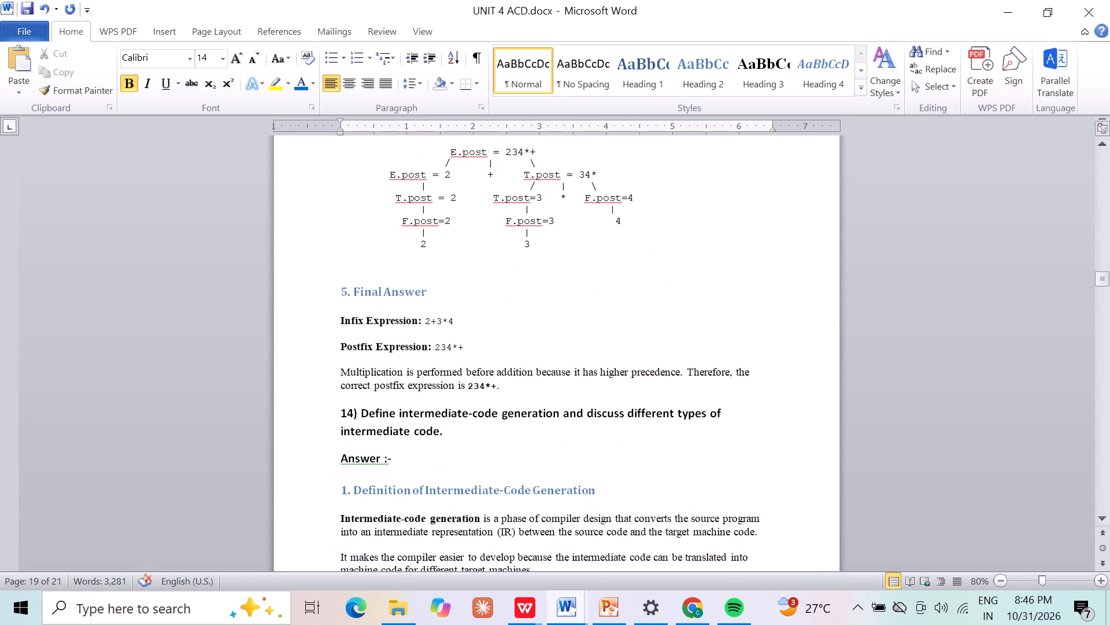
scroll(478, 409, up, 13)
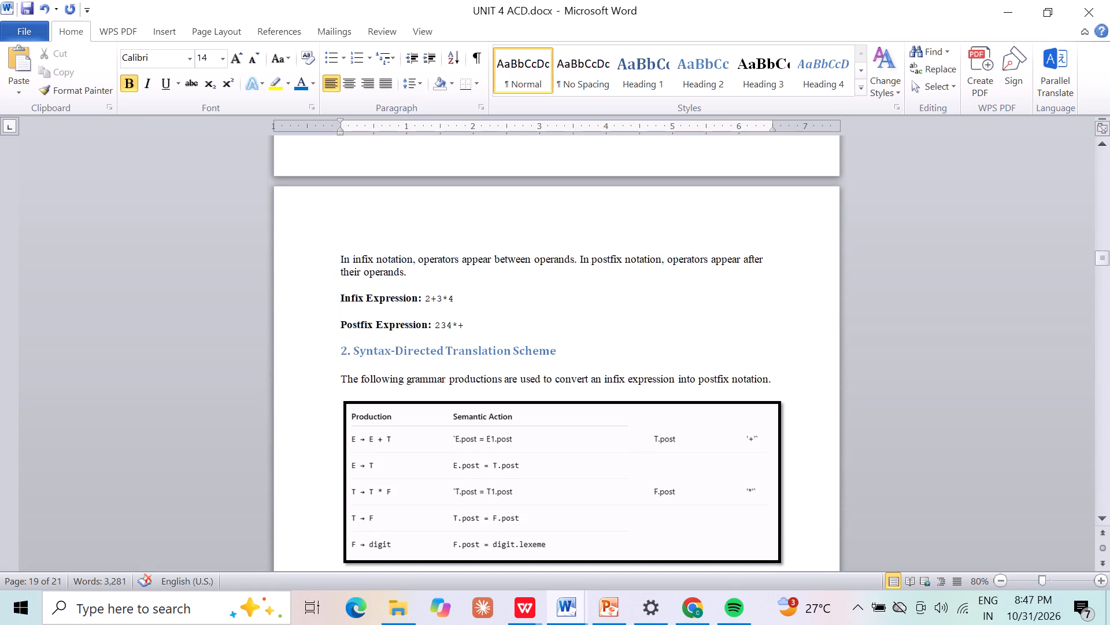
scroll(478, 409, up, 16)
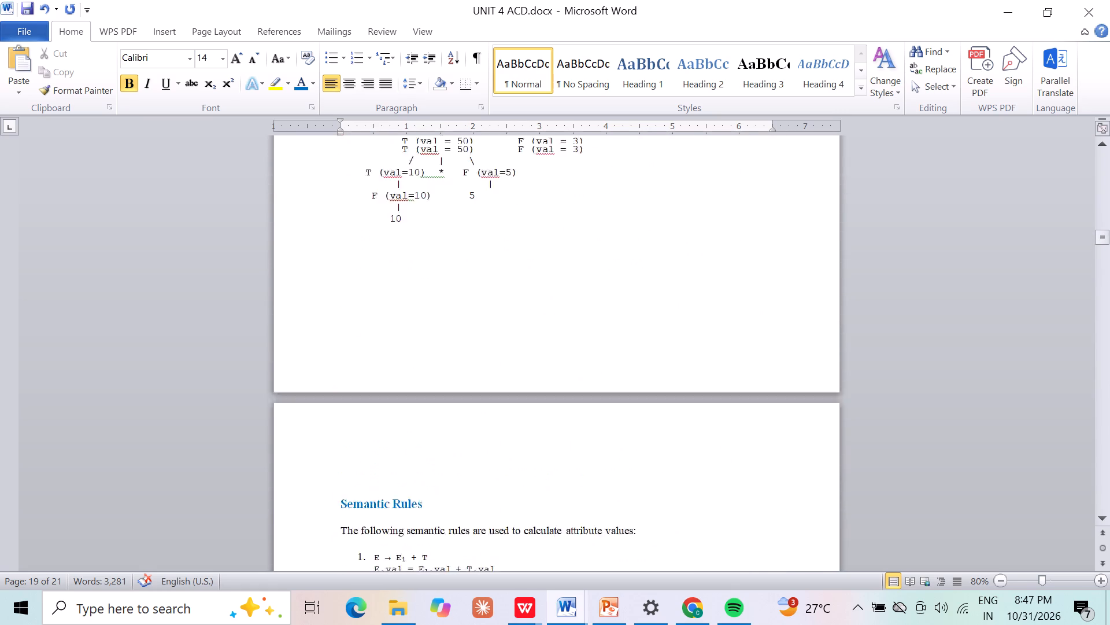
scroll(478, 409, up, 8)
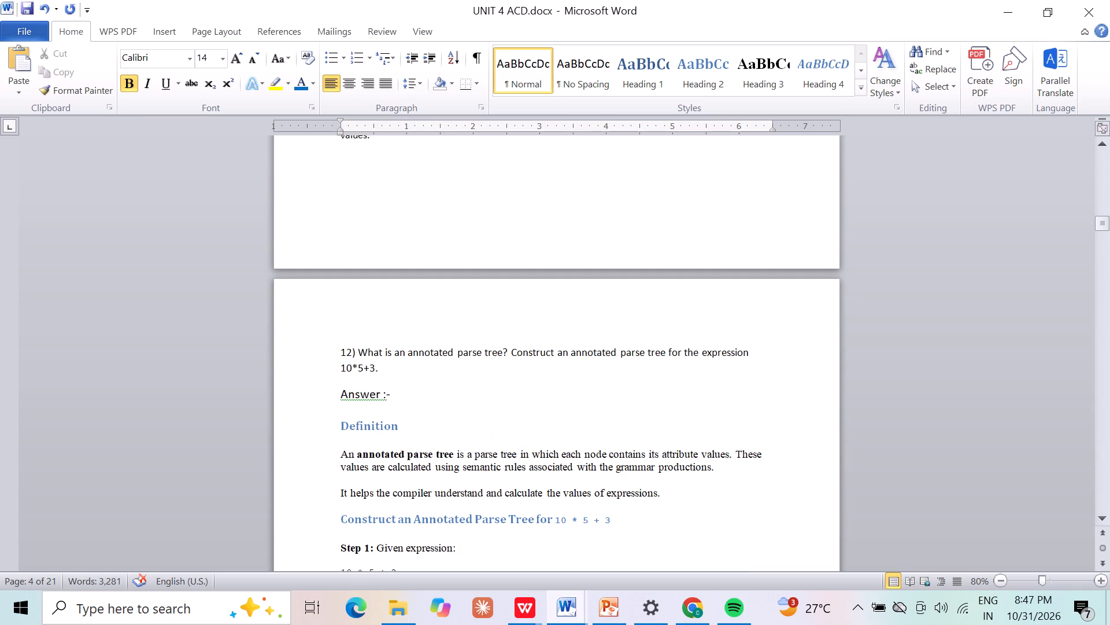
drag(339, 425, 532, 554)
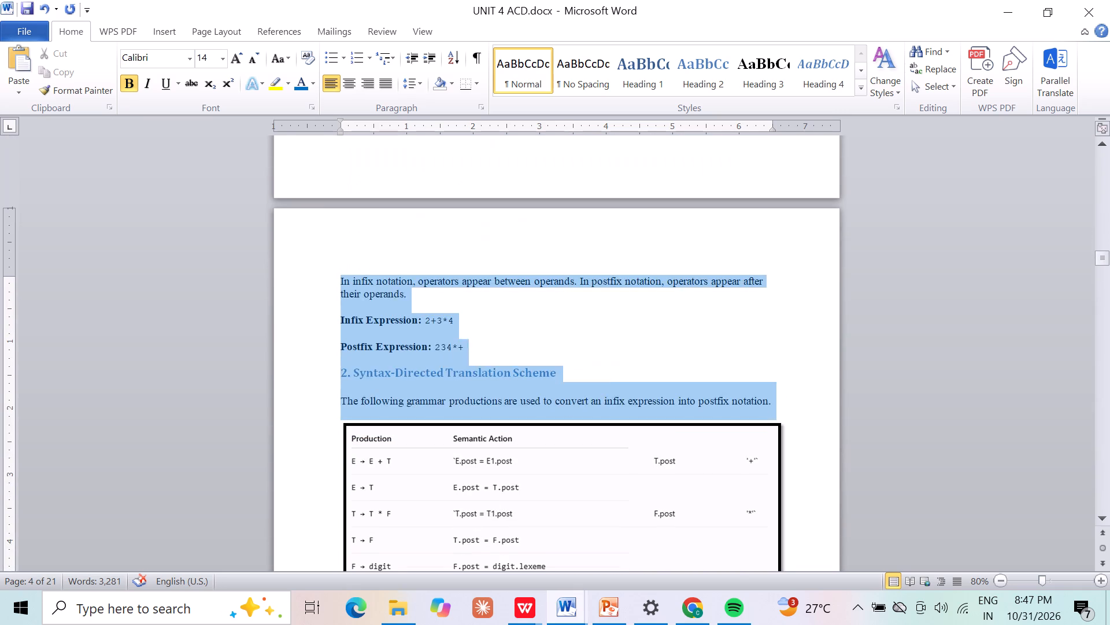
drag(532, 554, 504, 81)
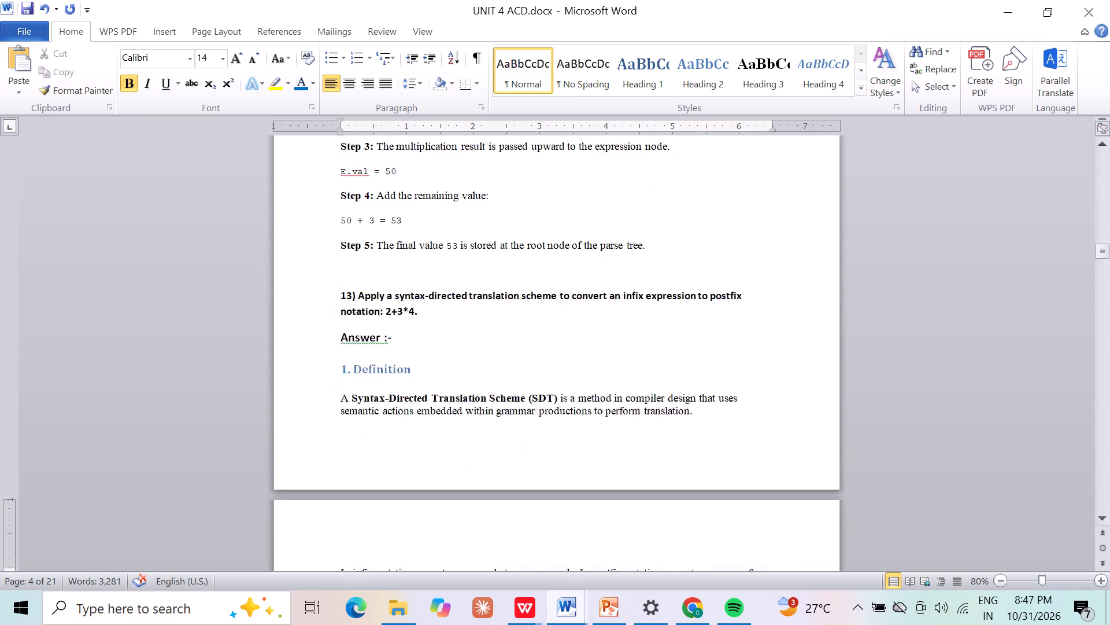
drag(504, 81, 578, 579)
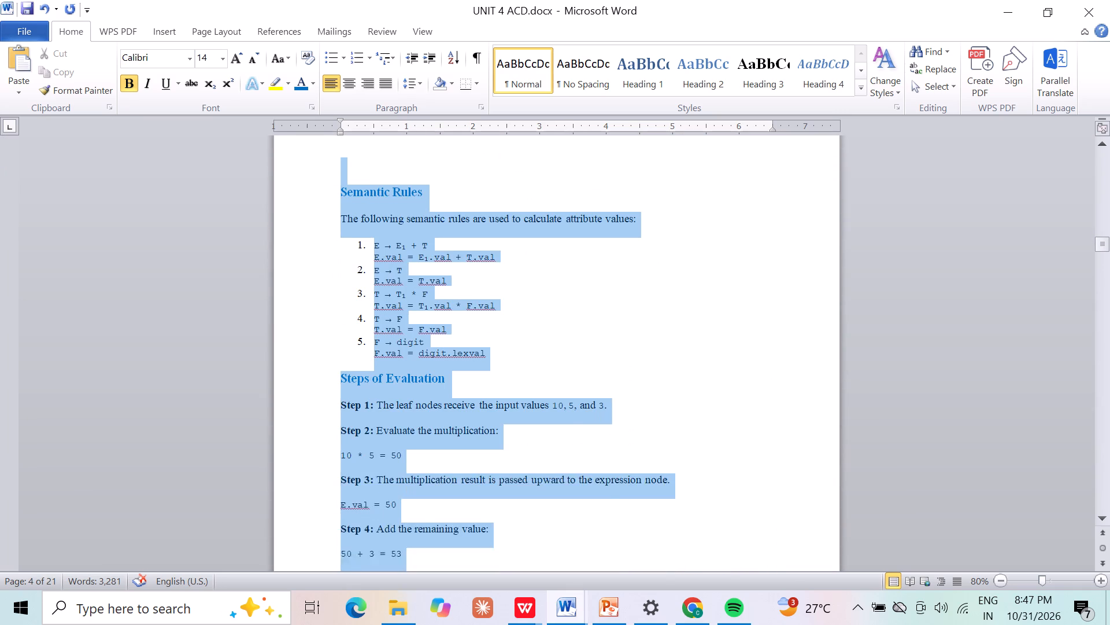
drag(578, 579, 641, 342)
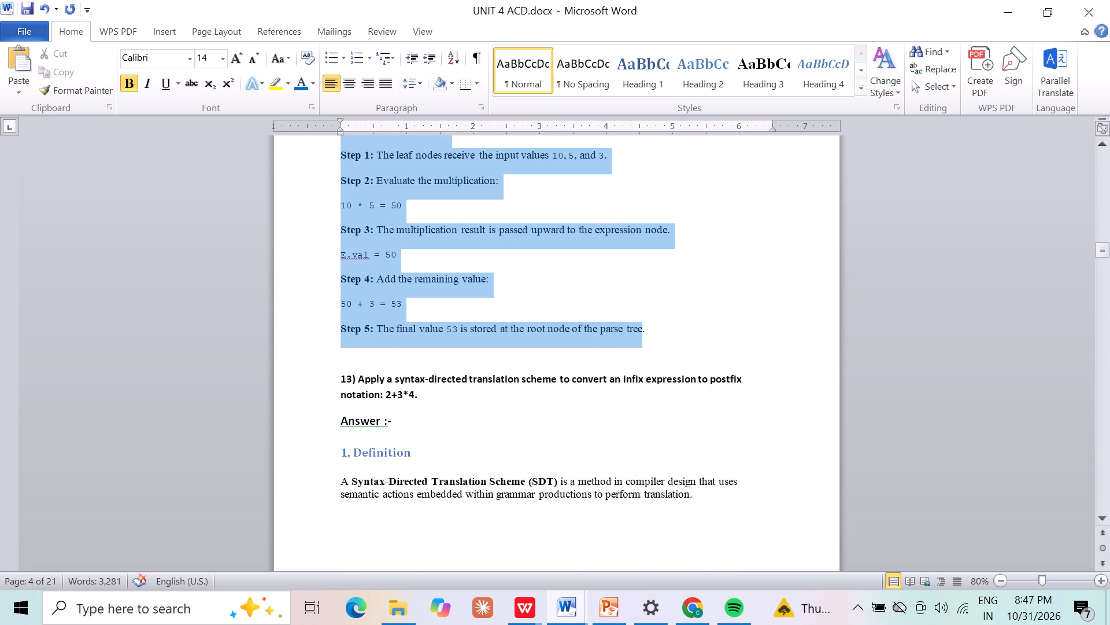
drag(641, 342, 646, 336)
key(ctrl+c)
key(ctrl+c)
key(ctrl+c)
Paste the copied answer below Q12's "Answer :-" line in ACD ANS and delete the empty line after it.
key(alt+Tab)
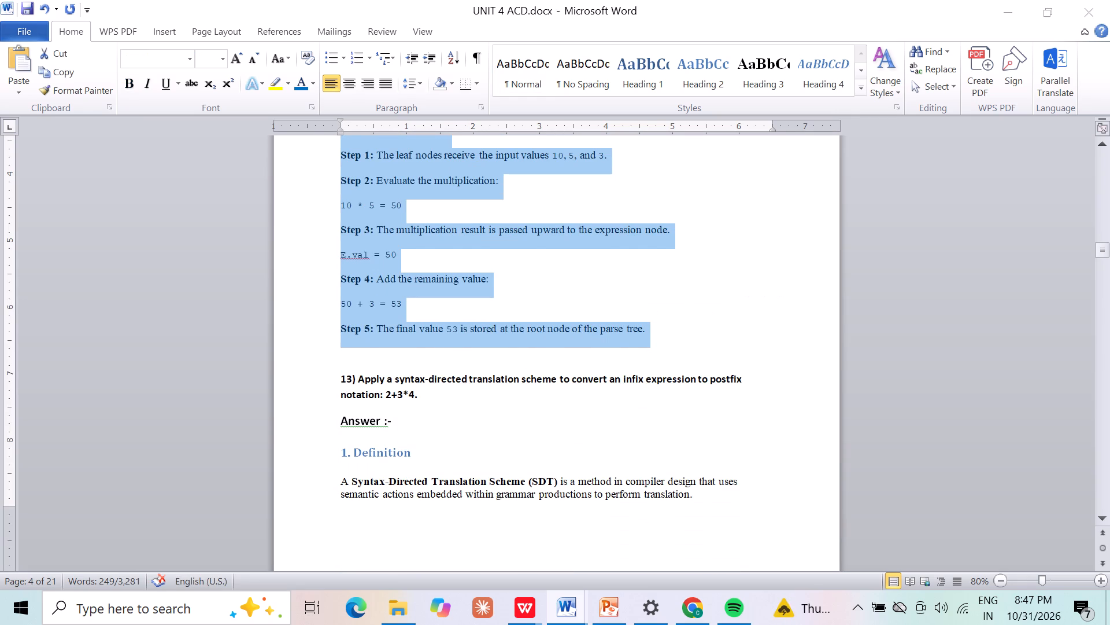
key(ctrl+v)
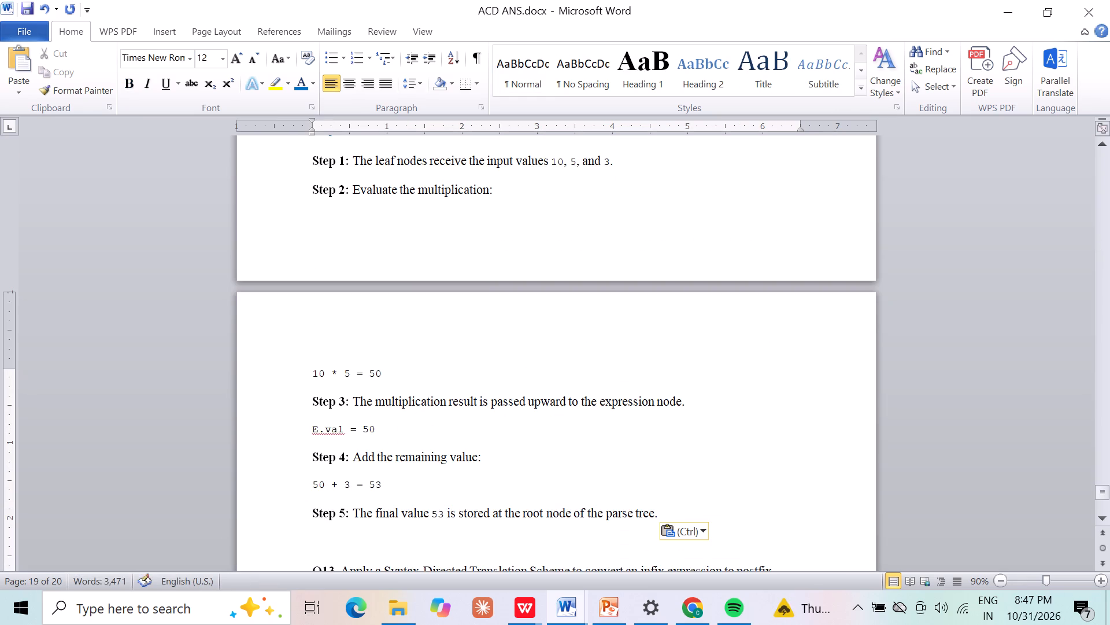
scroll(467, 359, up, 8)
key(BackSpace)
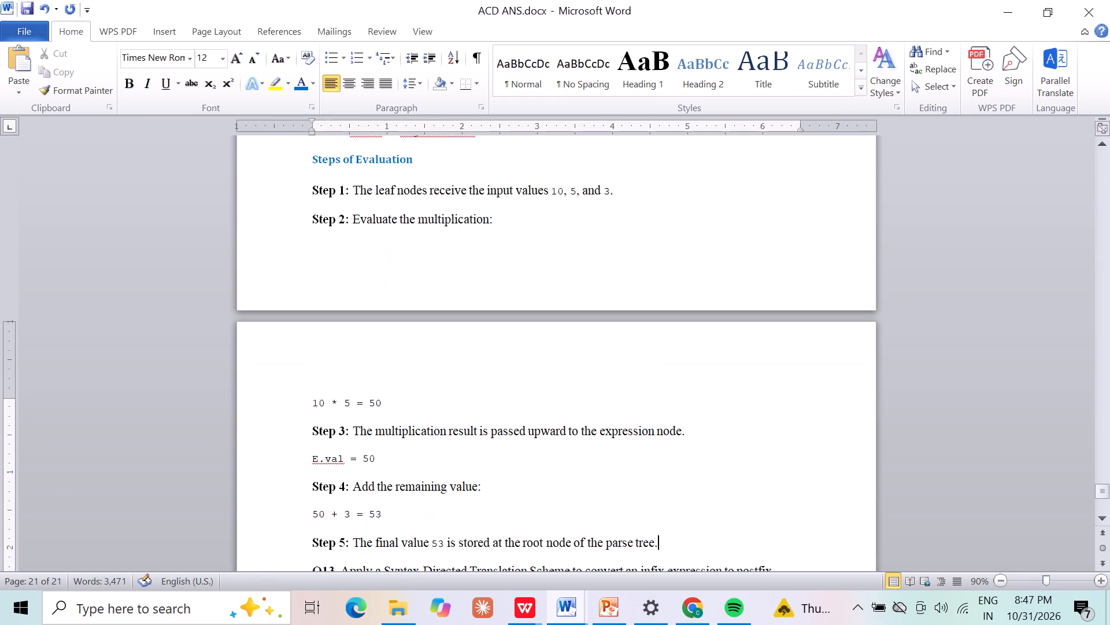
Remove the surplus blank lines above the Semantic Rules heading and add one blank line below the Annotated Parse Tree heading in Q12's answer.
scroll(424, 313, up, 10)
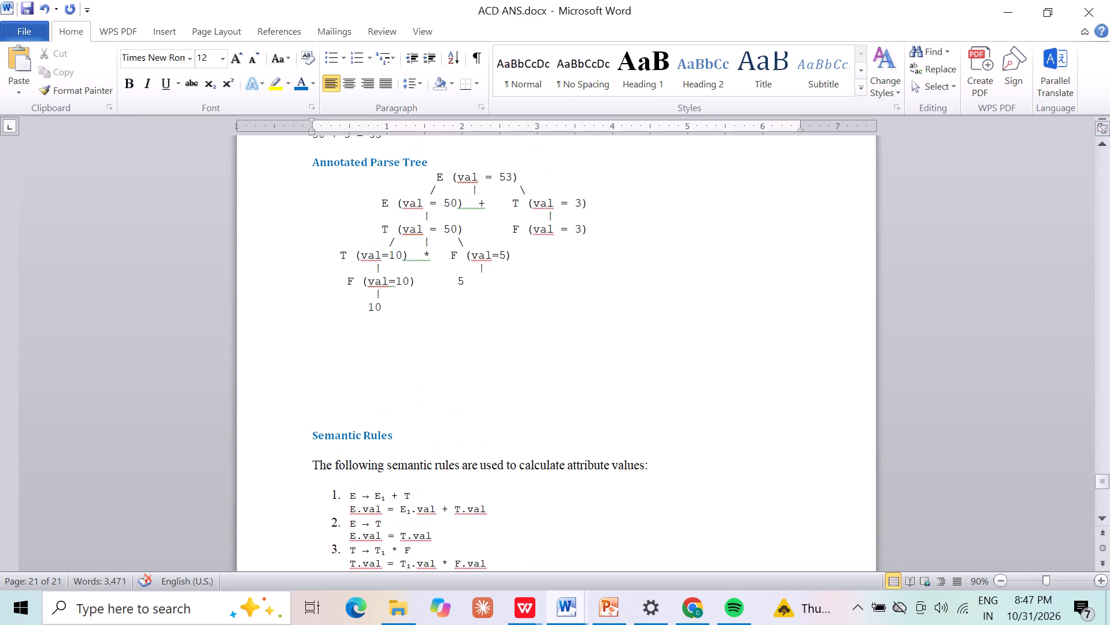
click(330, 396)
key(BackSpace)
key(BackSpace)
key(BackSpace)
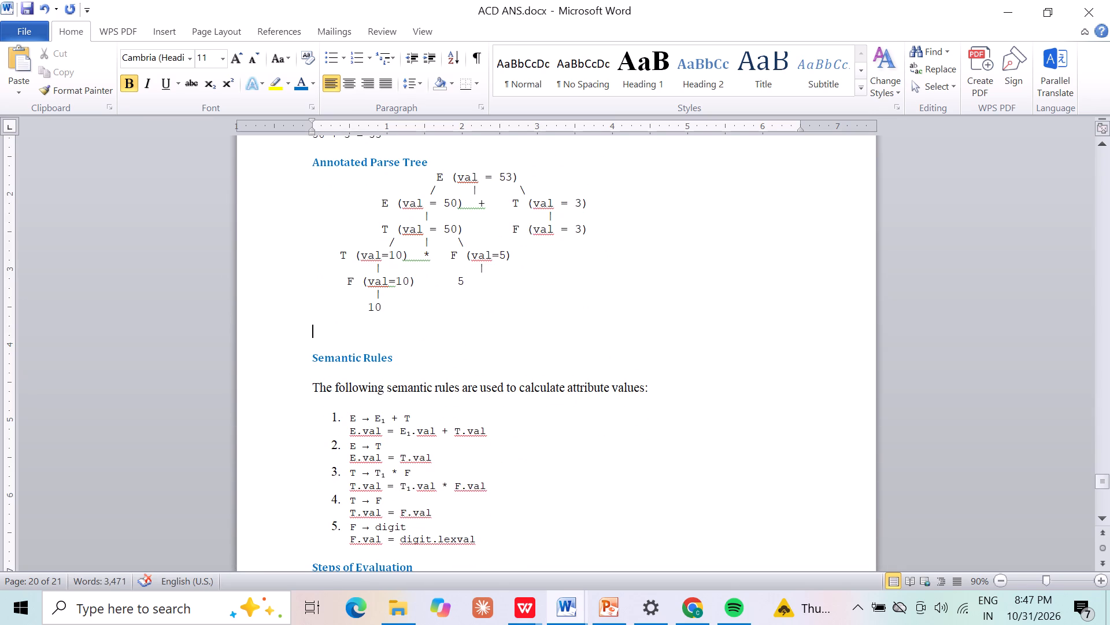
click(462, 164)
key(Return)
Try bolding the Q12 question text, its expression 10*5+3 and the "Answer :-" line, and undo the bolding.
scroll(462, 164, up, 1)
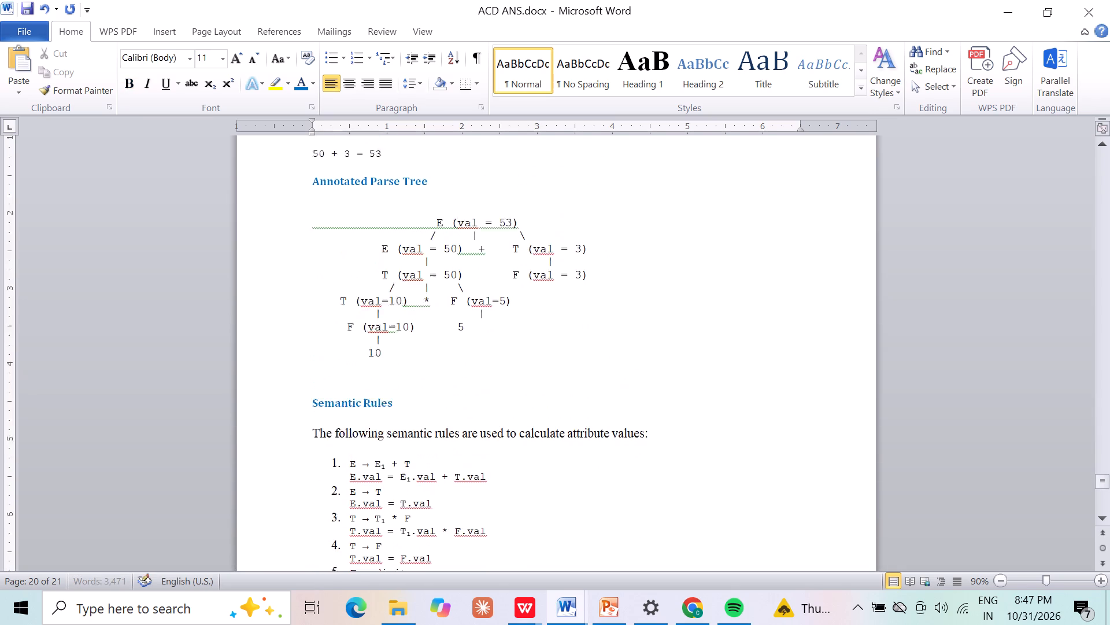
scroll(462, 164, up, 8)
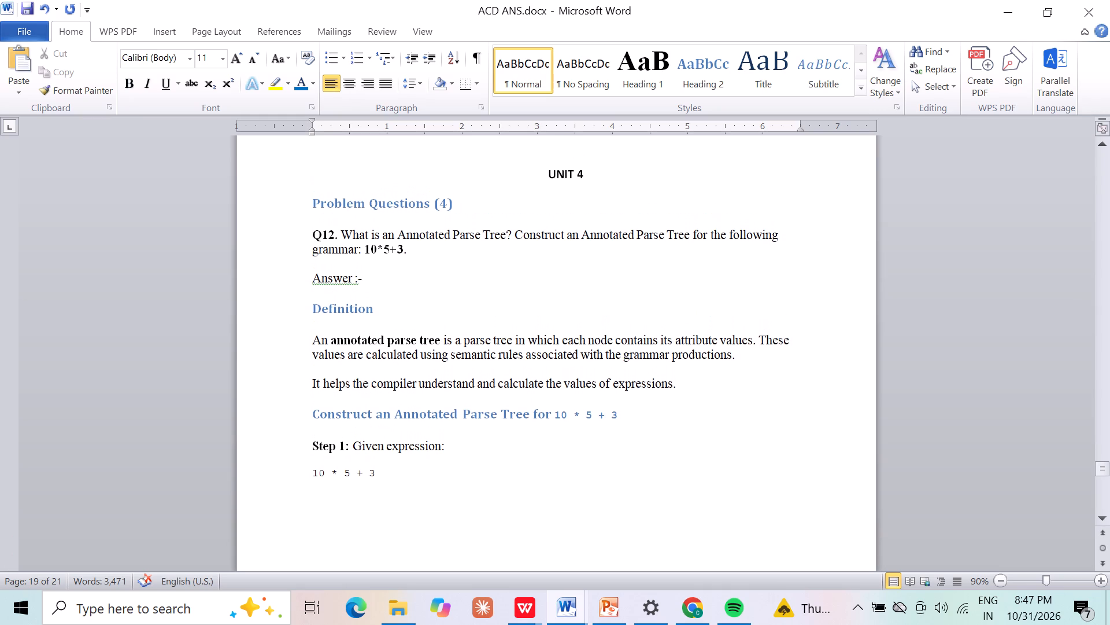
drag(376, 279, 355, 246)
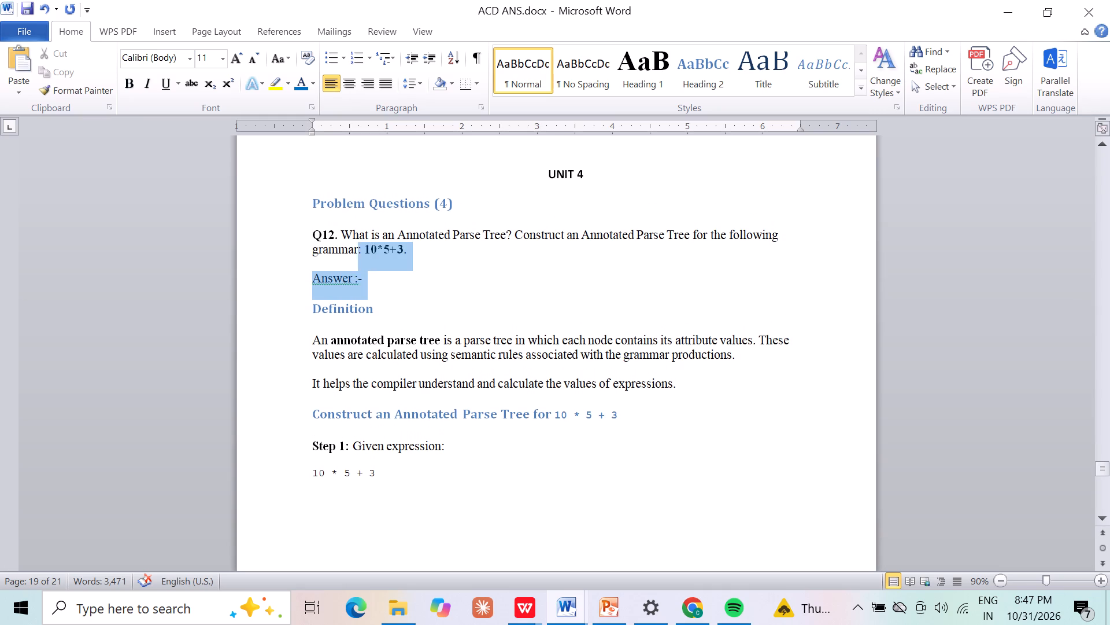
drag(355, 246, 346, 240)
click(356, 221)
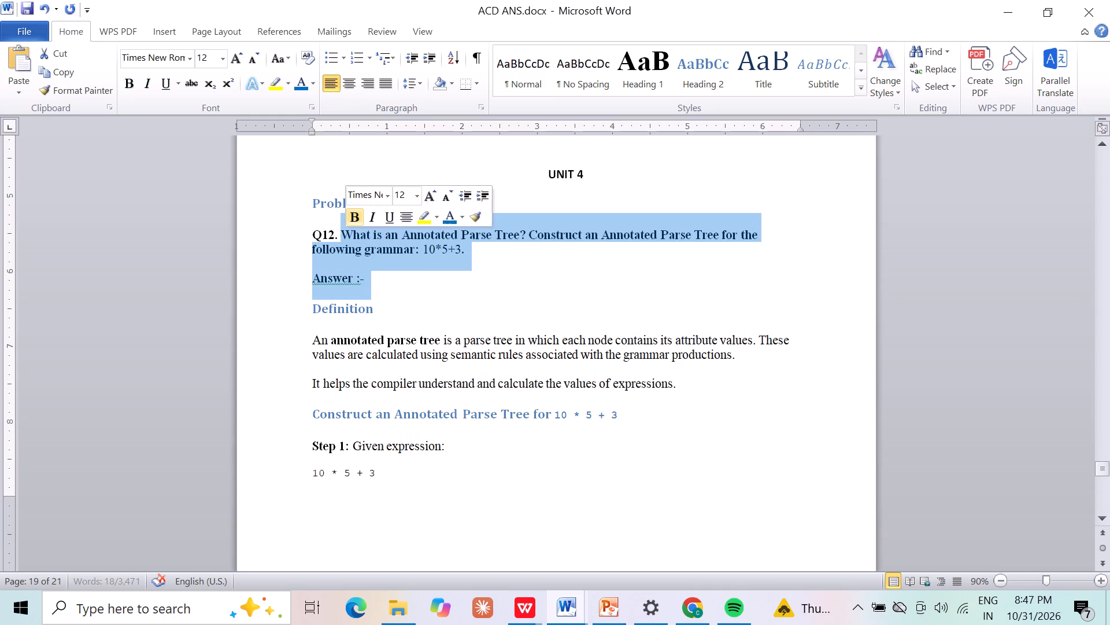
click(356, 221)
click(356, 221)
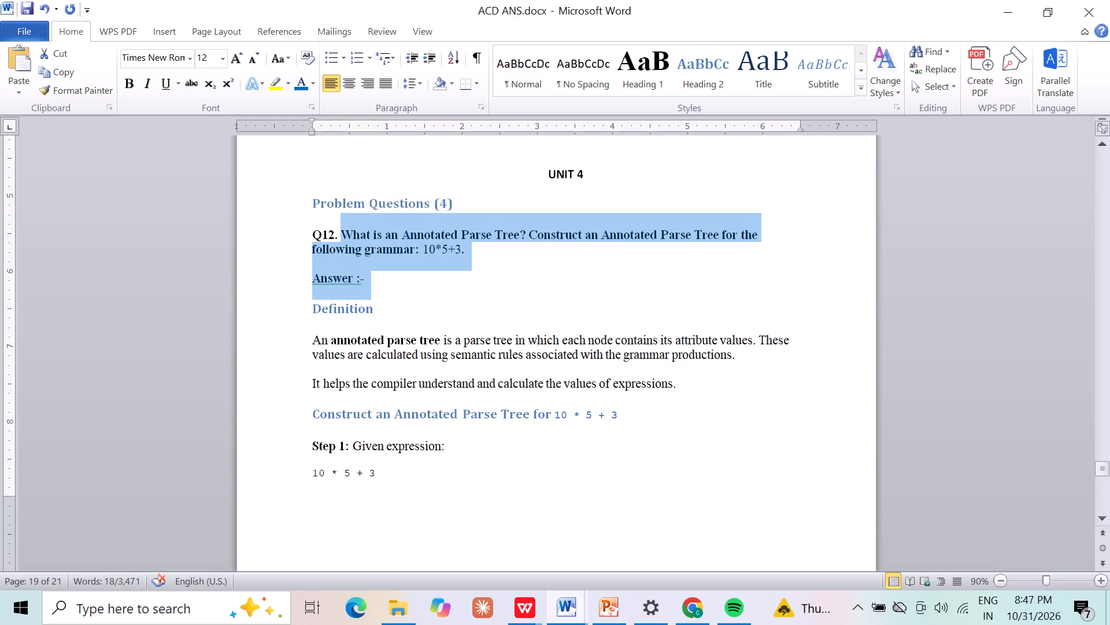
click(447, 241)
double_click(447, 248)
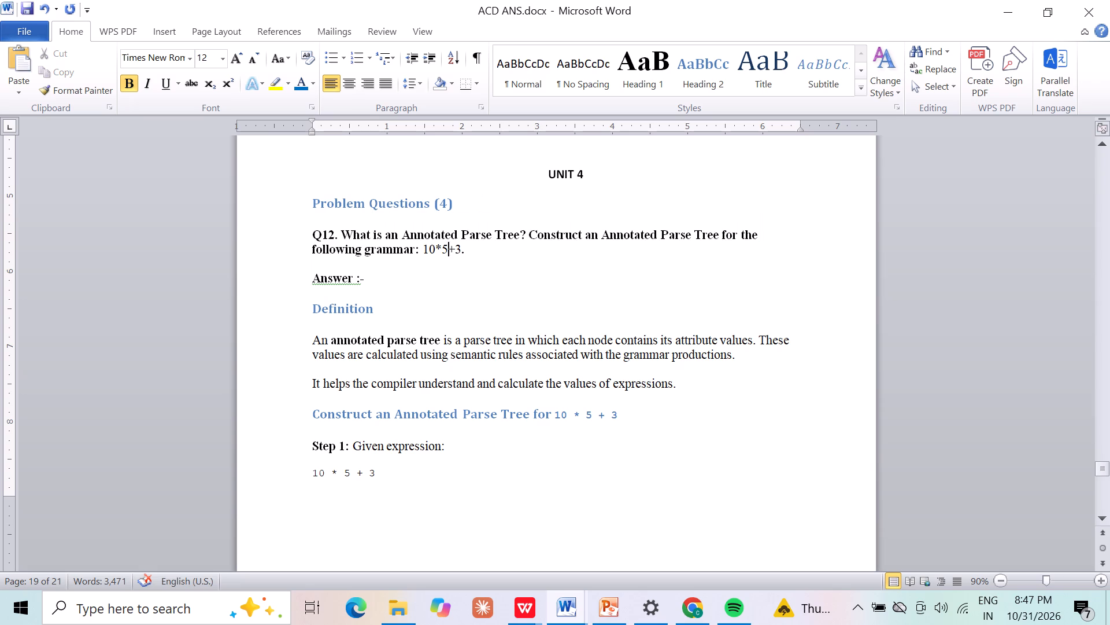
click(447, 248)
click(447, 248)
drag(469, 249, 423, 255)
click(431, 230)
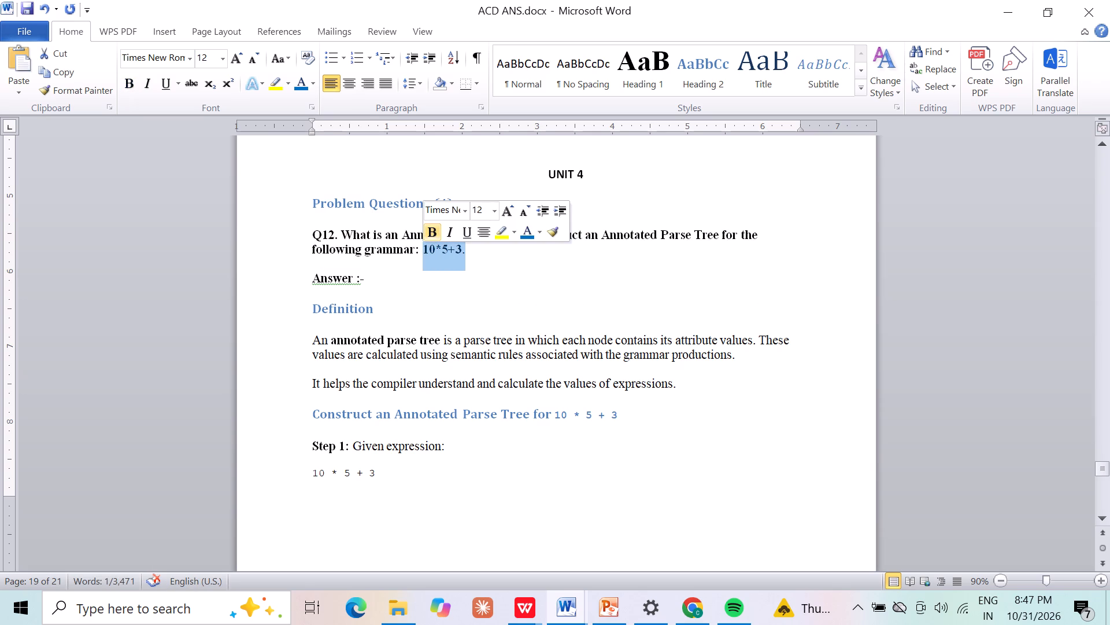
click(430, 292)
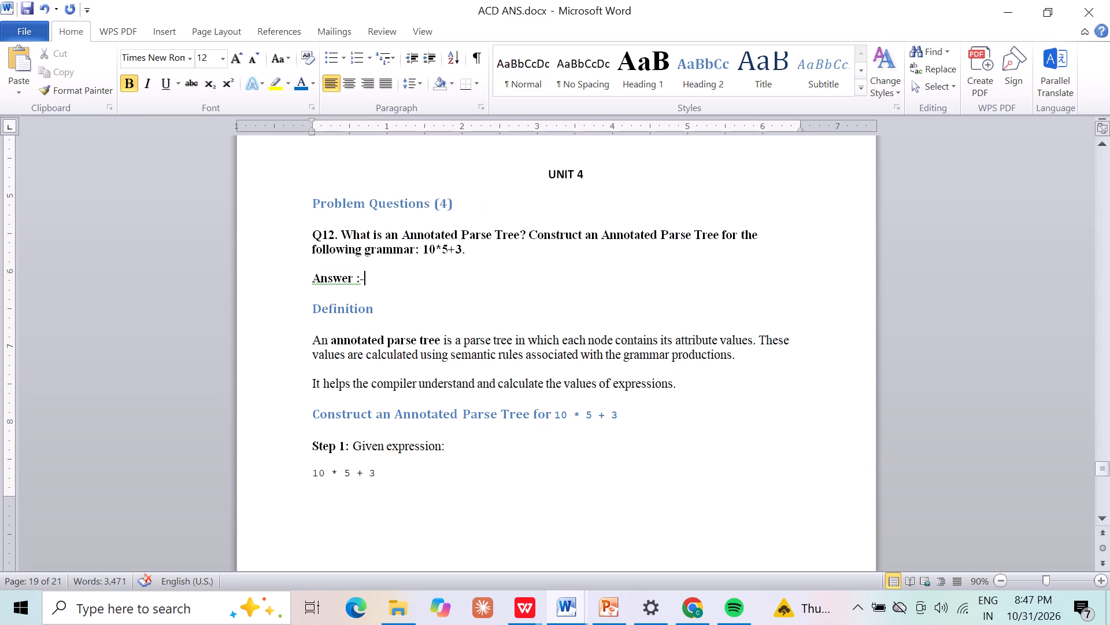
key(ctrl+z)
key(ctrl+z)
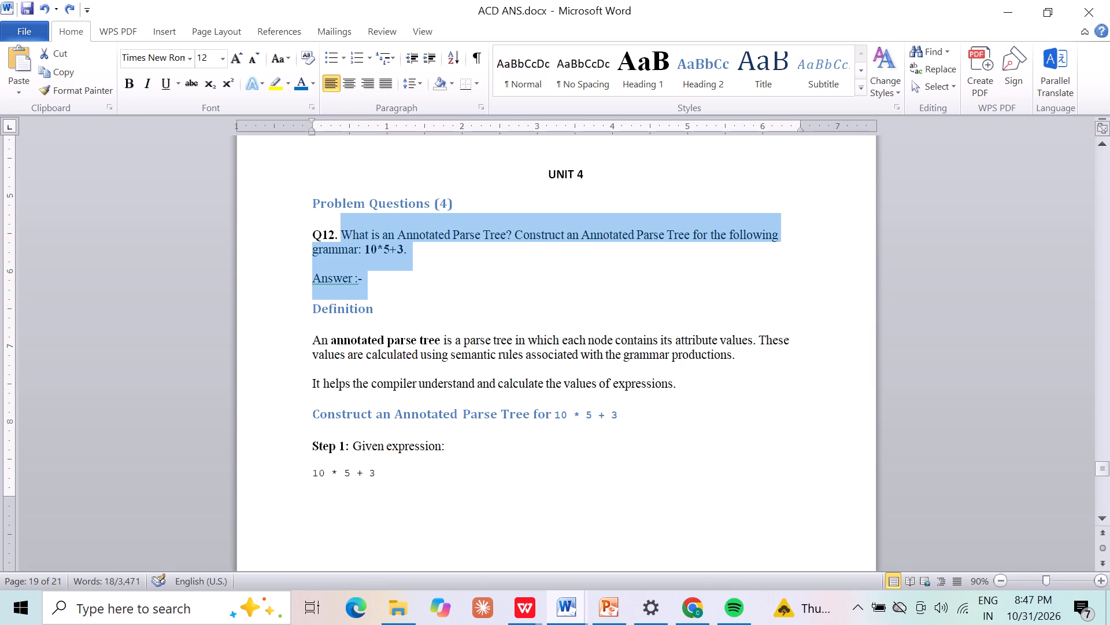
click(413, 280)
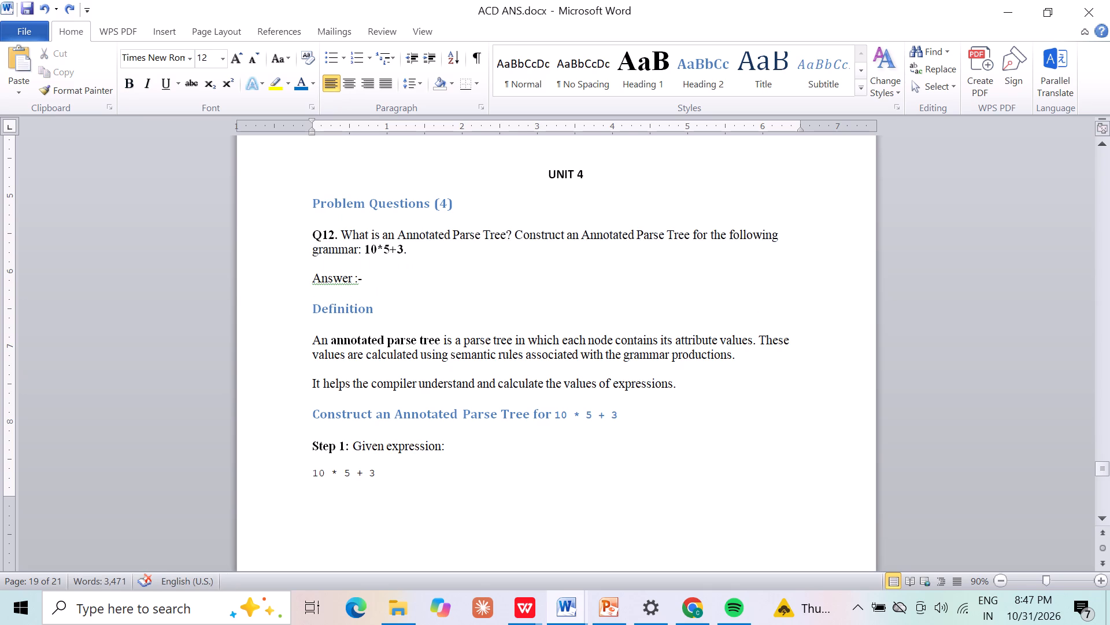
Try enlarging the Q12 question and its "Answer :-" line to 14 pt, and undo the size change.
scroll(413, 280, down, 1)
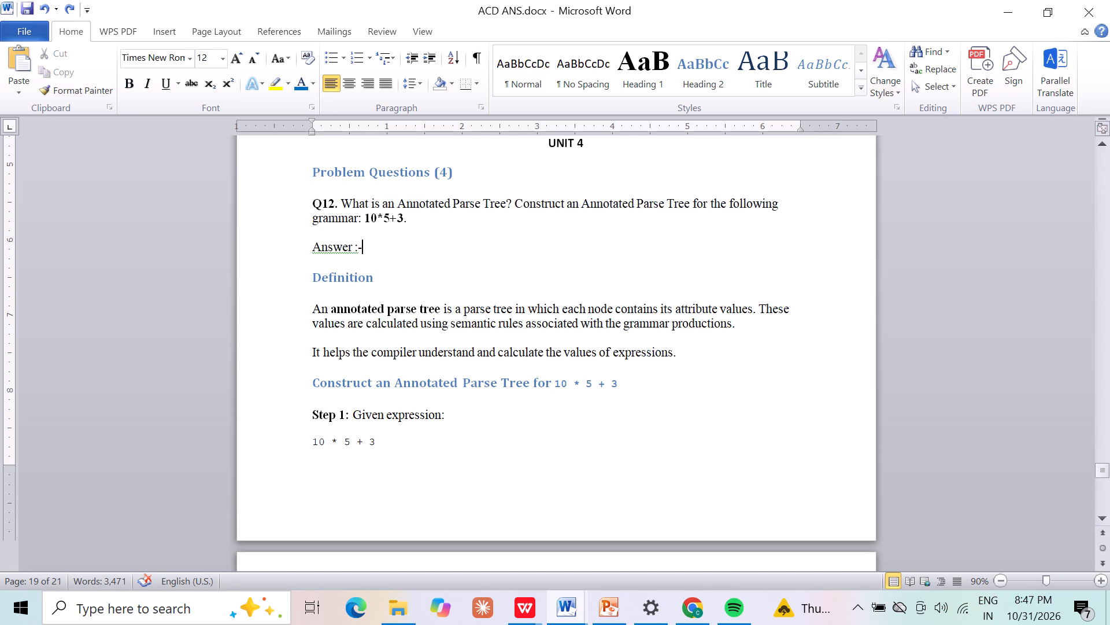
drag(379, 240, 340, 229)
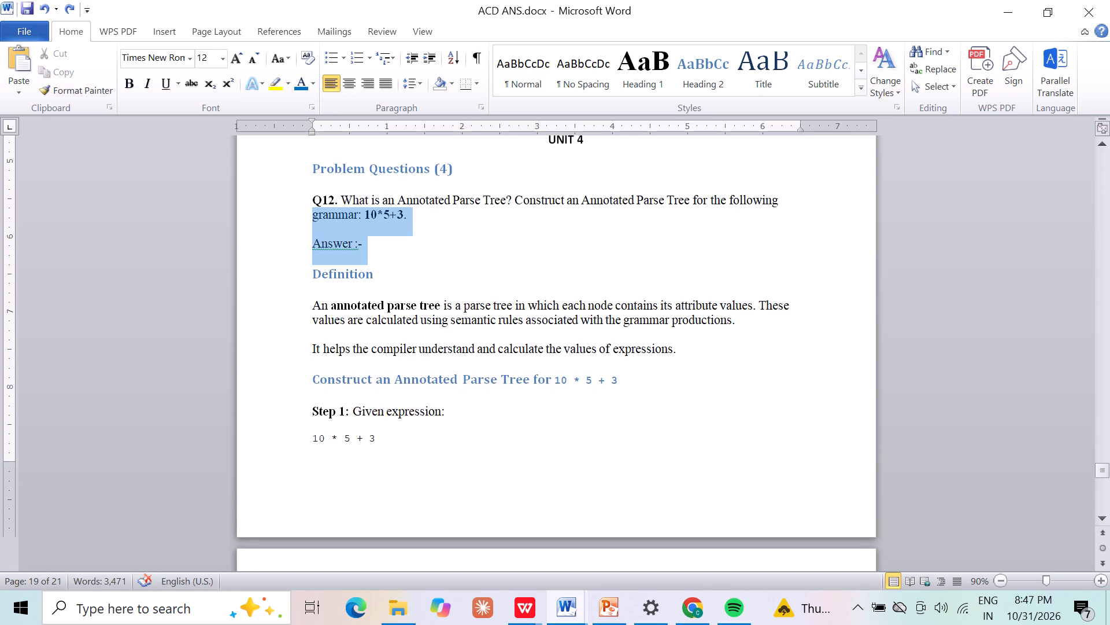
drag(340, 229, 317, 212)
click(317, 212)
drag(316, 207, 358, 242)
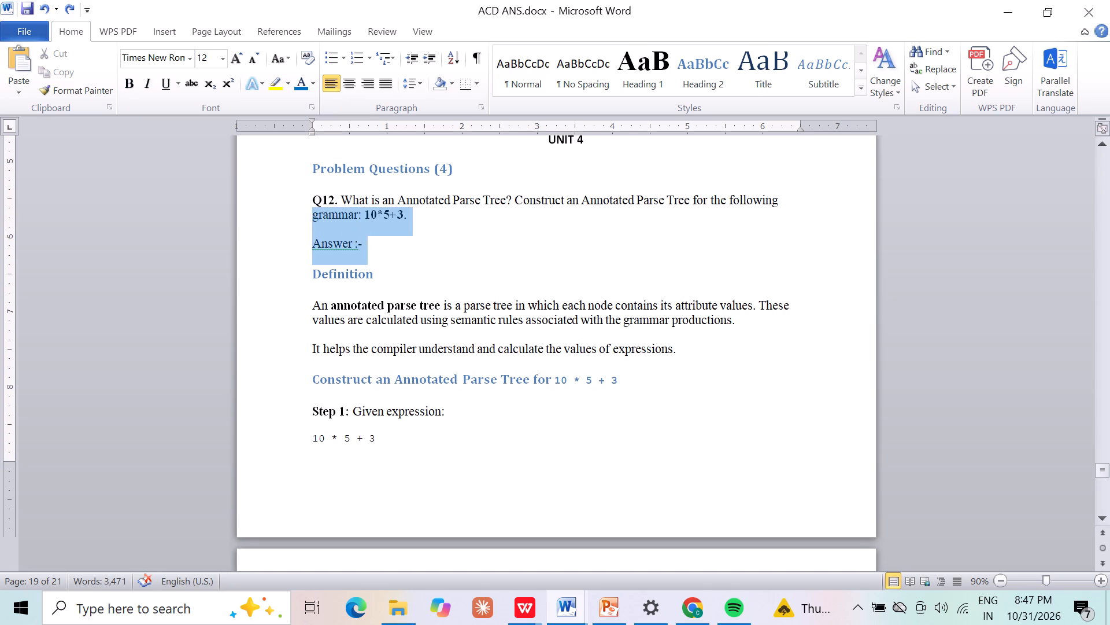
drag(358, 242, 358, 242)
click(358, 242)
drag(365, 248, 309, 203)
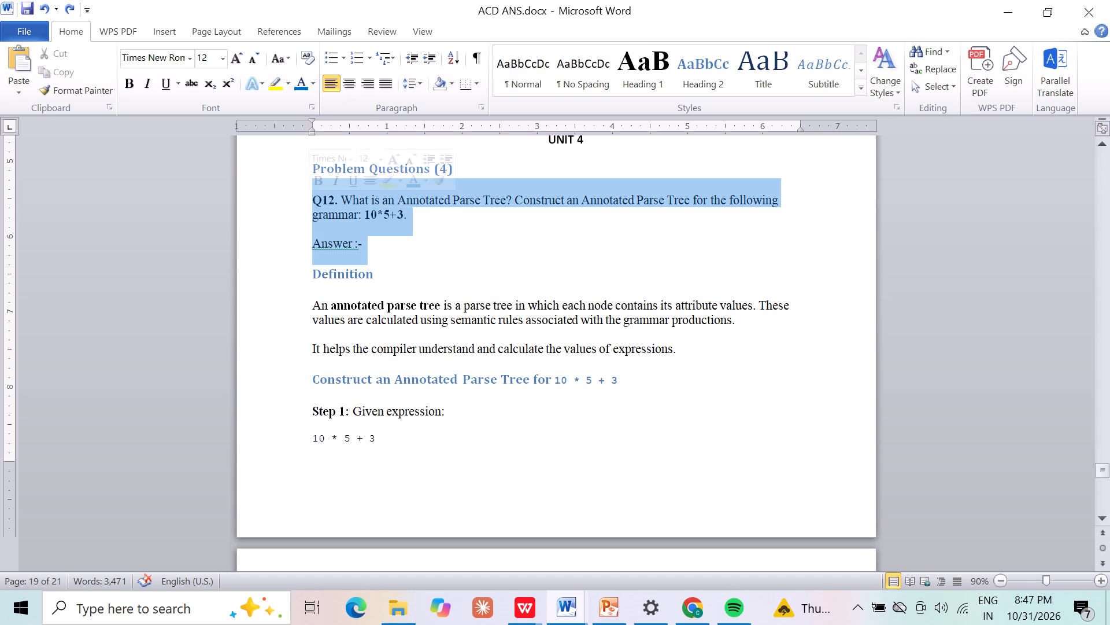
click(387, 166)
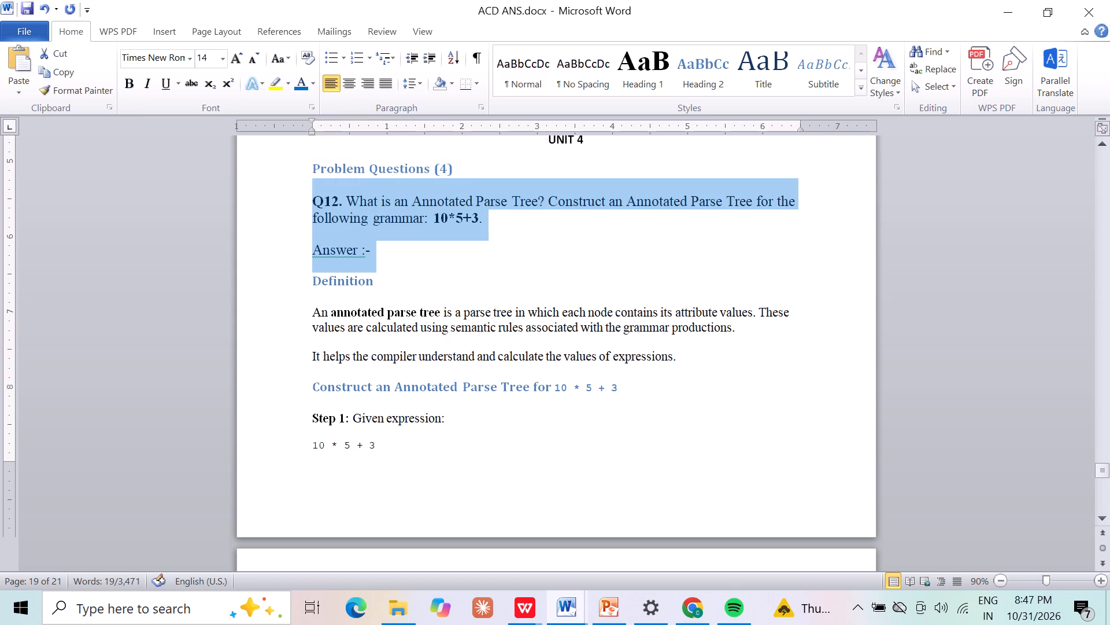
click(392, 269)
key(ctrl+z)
Insert a blank line between Step 5 of the Q12 answer and question Q13.
scroll(392, 269, down, 5)
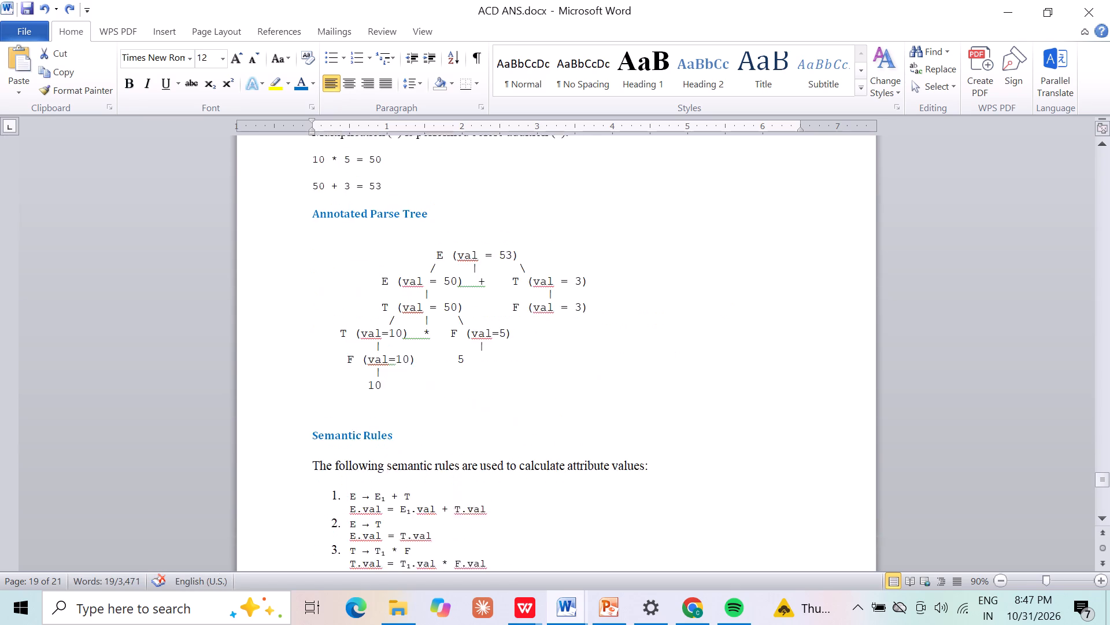
scroll(392, 269, down, 10)
scroll(392, 269, up, 2)
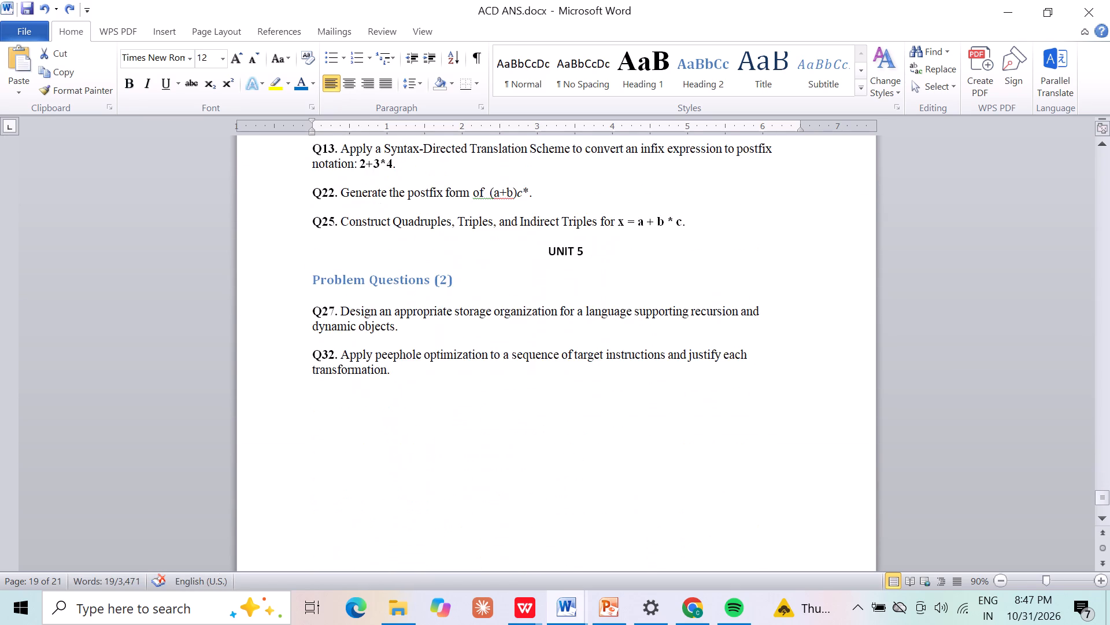
scroll(392, 269, up, 1)
click(425, 286)
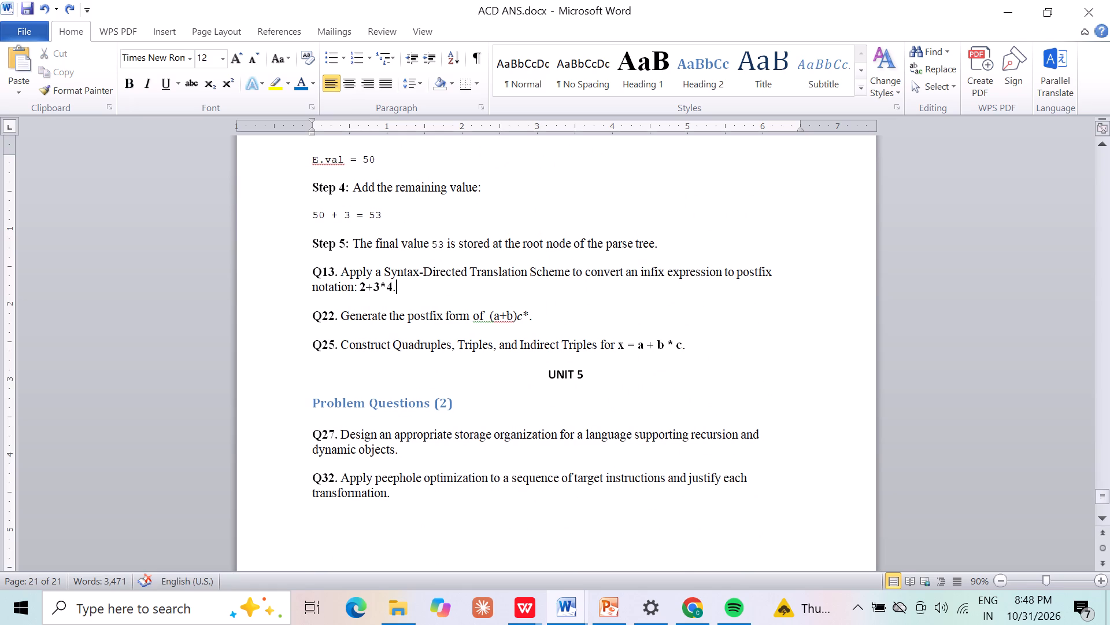
click(667, 256)
key(Return)
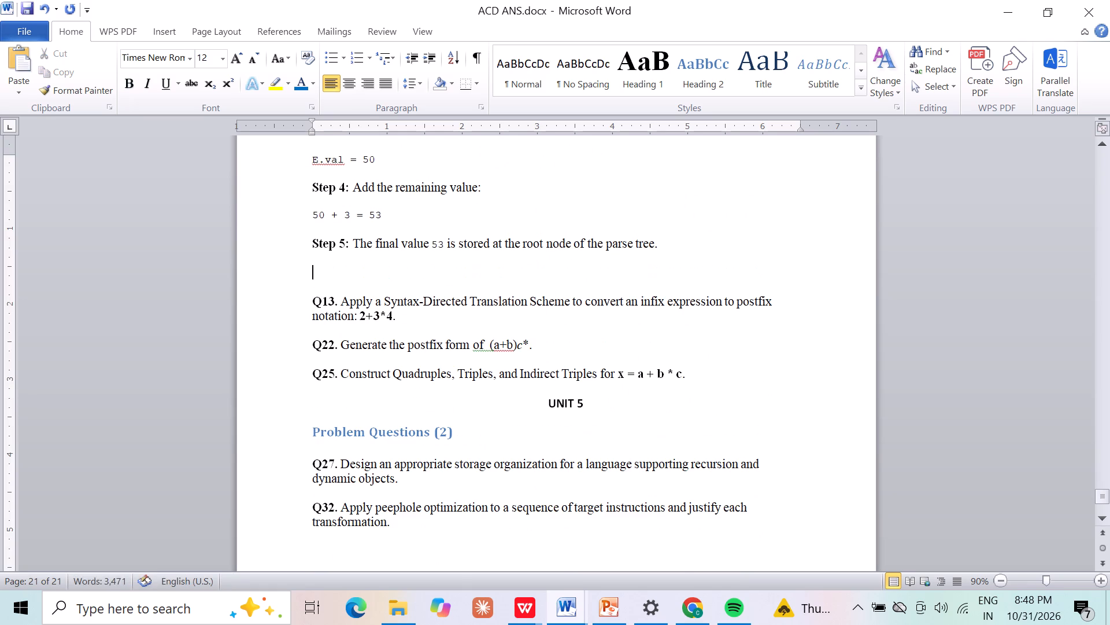
Add an "Answer:-" line below Q13, followed by a new empty line above Q22.
key(Down)
key(Down)
key(Down)
key(Return)
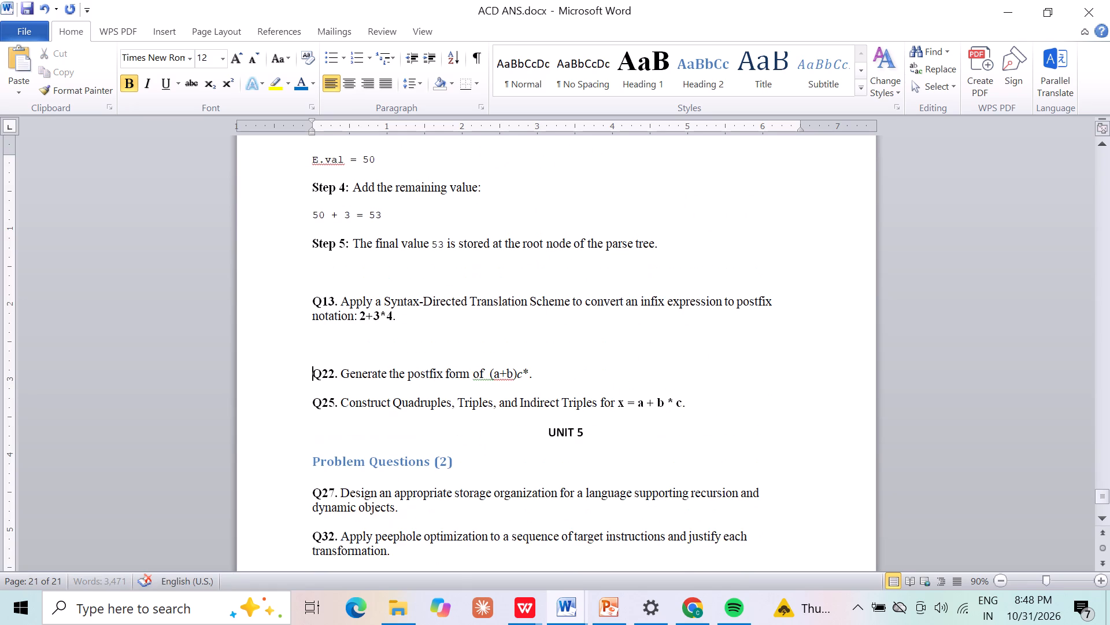
key(Up)
text(nswer)
text(:-)
key(Return)
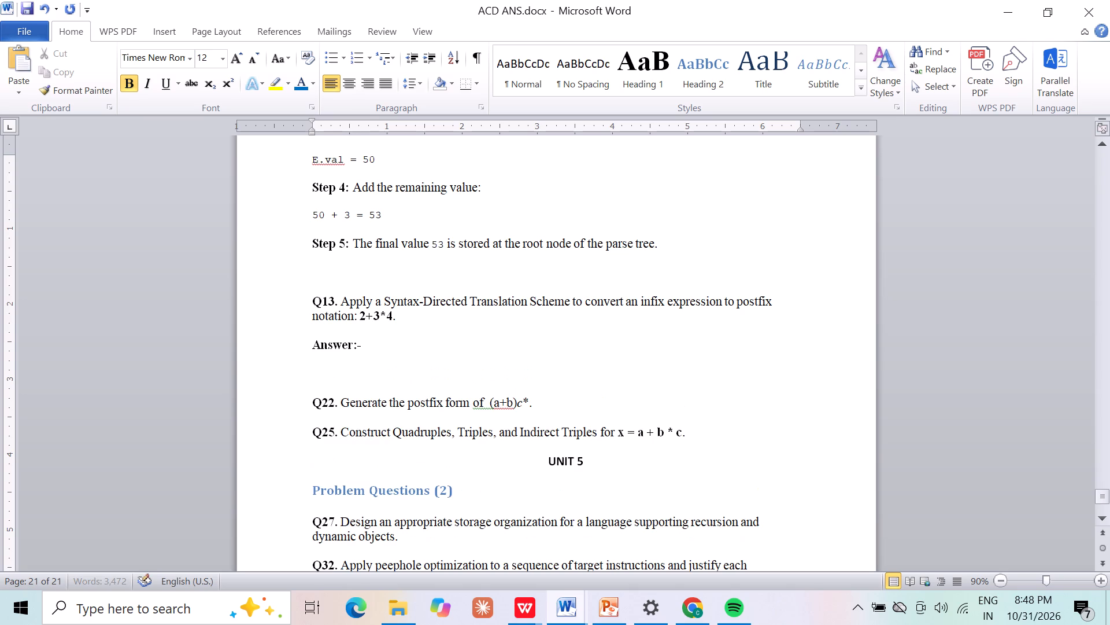
Switch to the UNIT 4 ACD document and copy the question 13 answer, from 1. Definition through the end of 5. Final Answer.
key(alt+Tab)
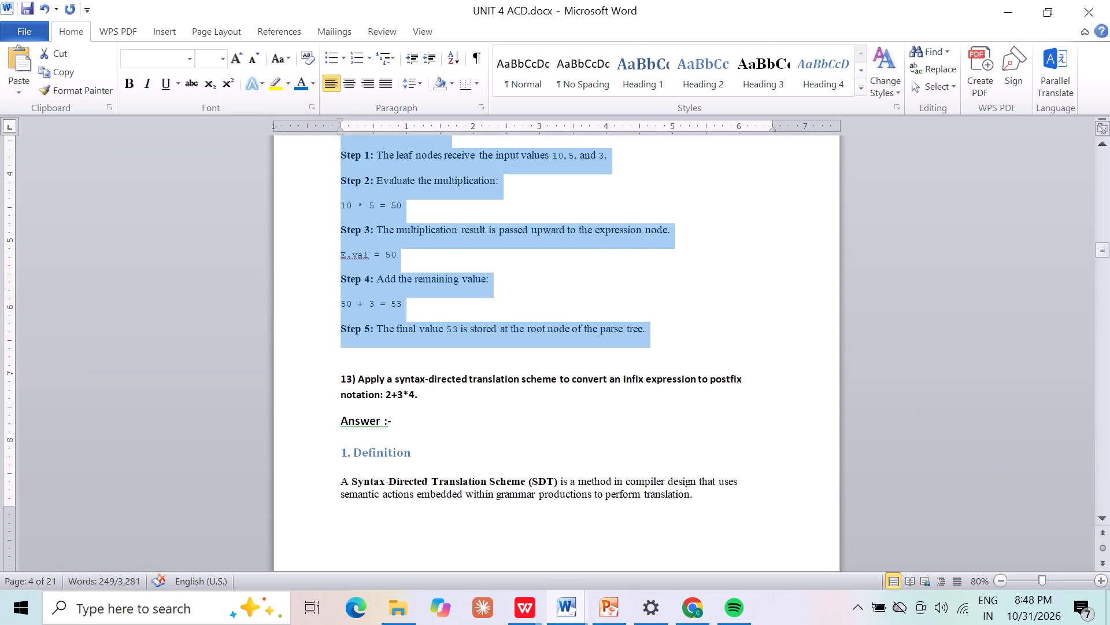
click(613, 300)
scroll(443, 378, down, 1)
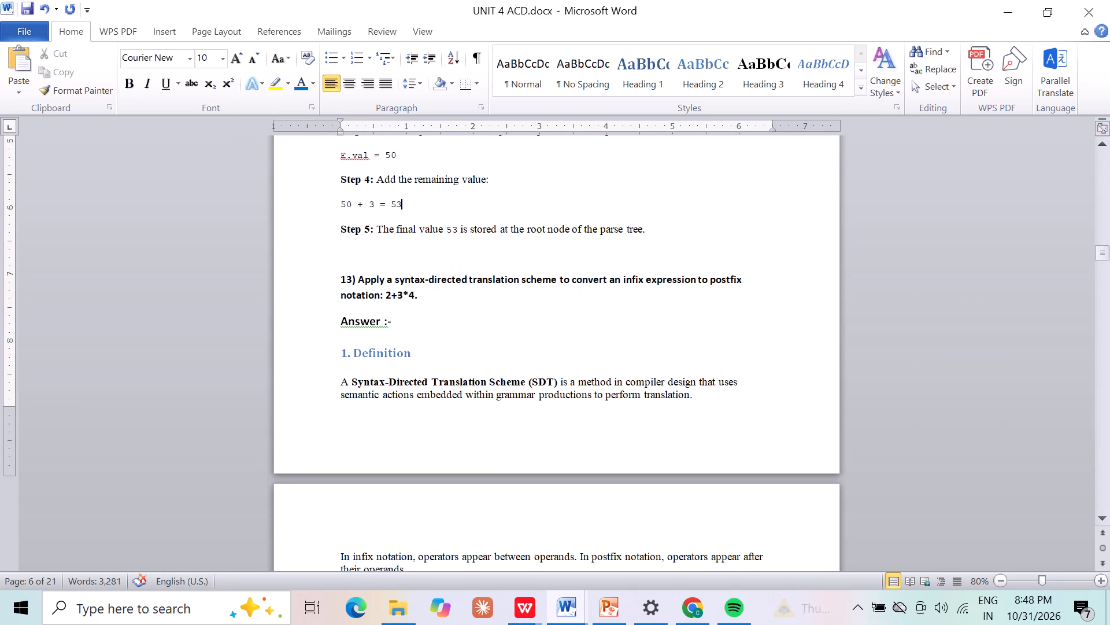
drag(341, 355, 590, 488)
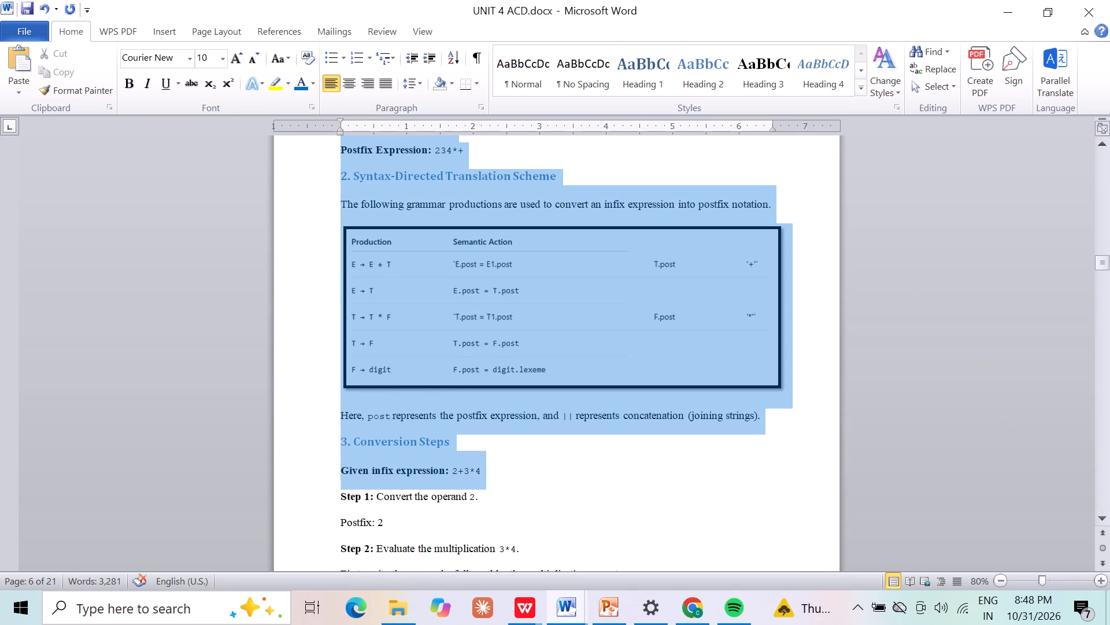
drag(590, 488, 539, 384)
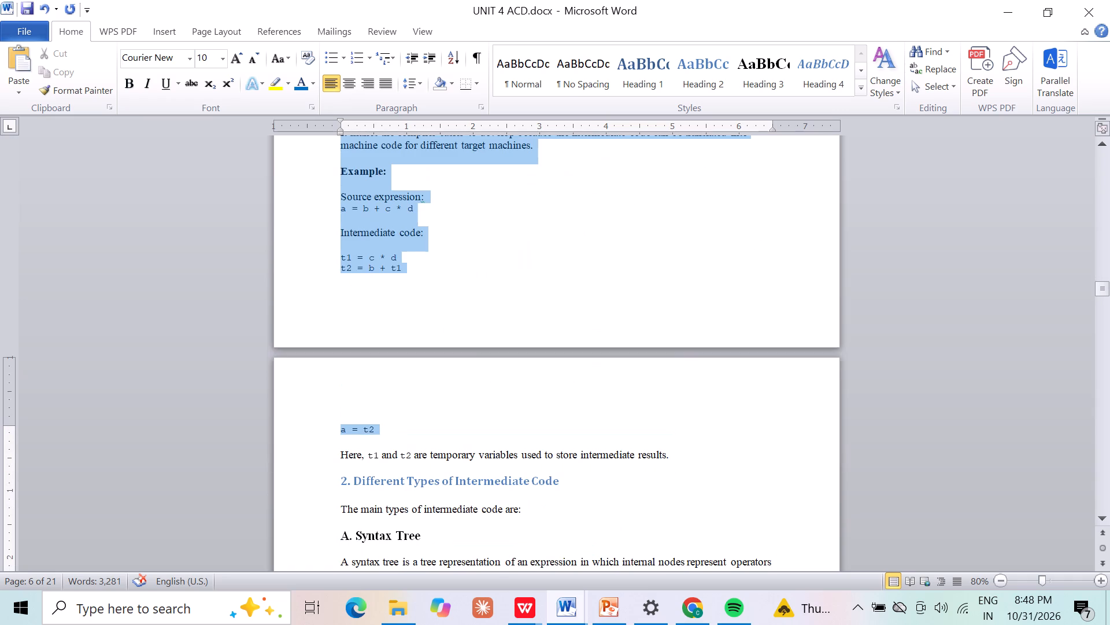
drag(539, 384, 547, 200)
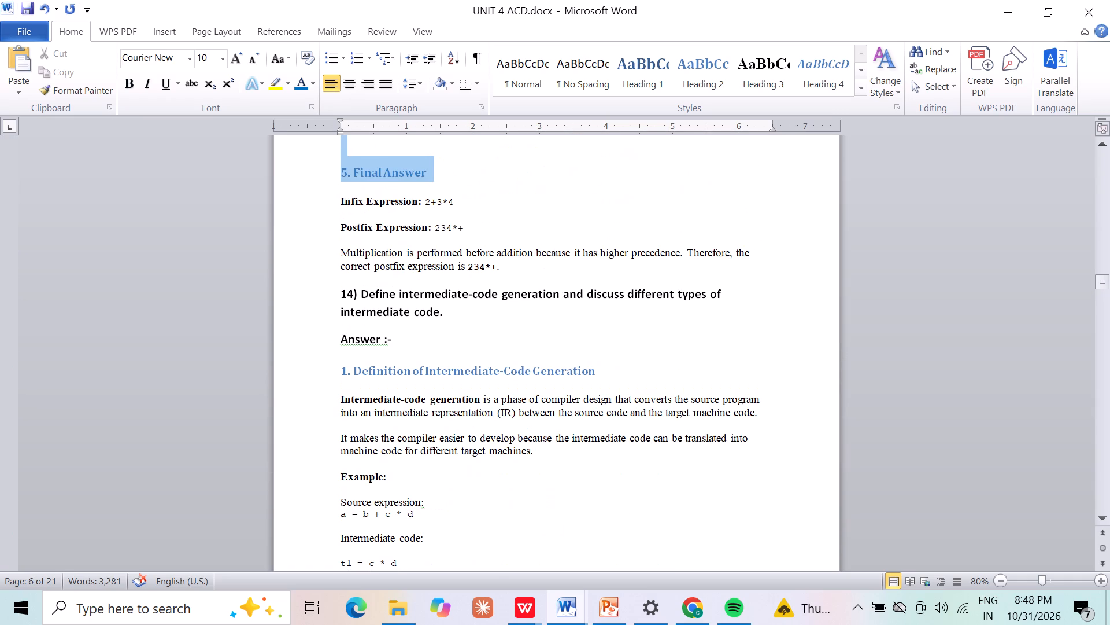
drag(547, 200, 501, 270)
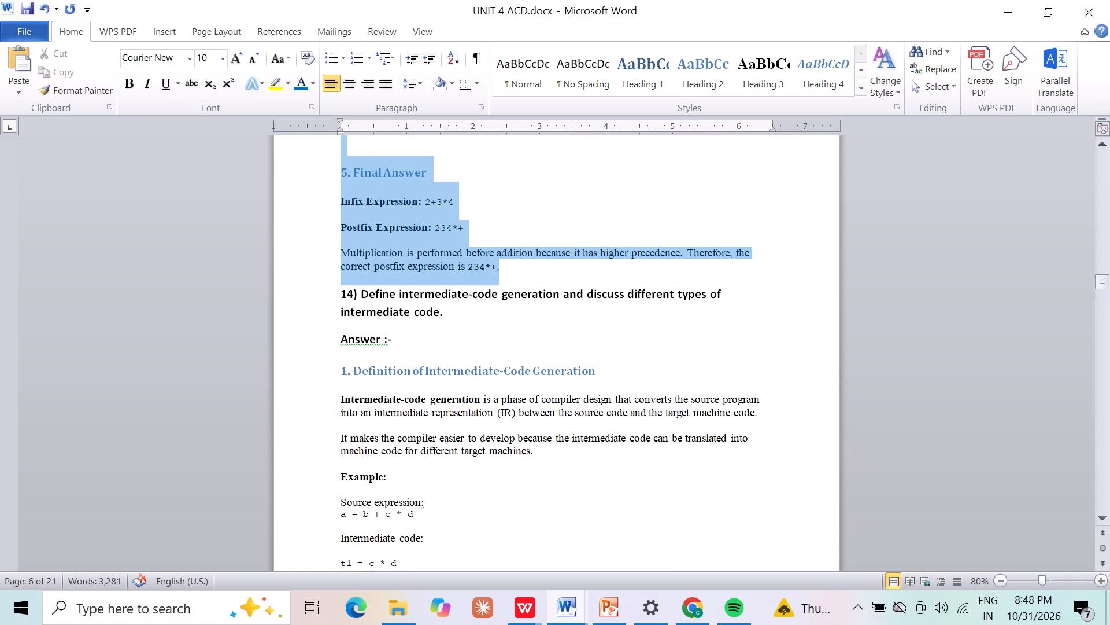
drag(501, 270, 500, 270)
key(ctrl+c)
key(ctrl+c)
key(ctrl+c)
Switch back to ACD ANS, paste the copied answer below Q13's "Answer:-" line, add a blank line after it and check the pasted content.
key(alt+Tab)
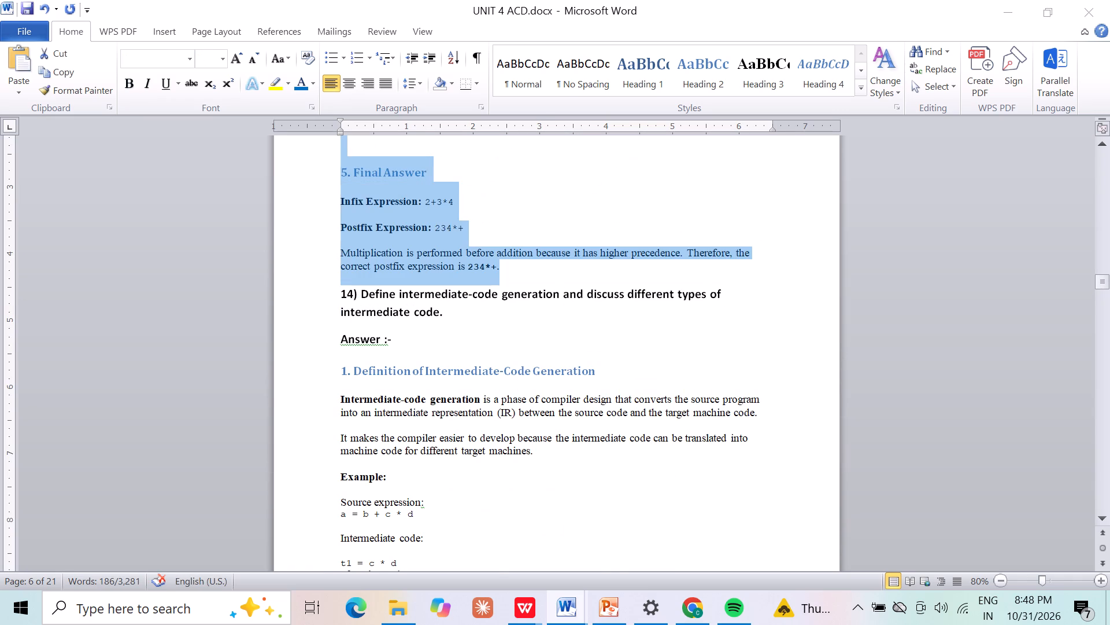
key(ctrl+v)
scroll(459, 331, down, 1)
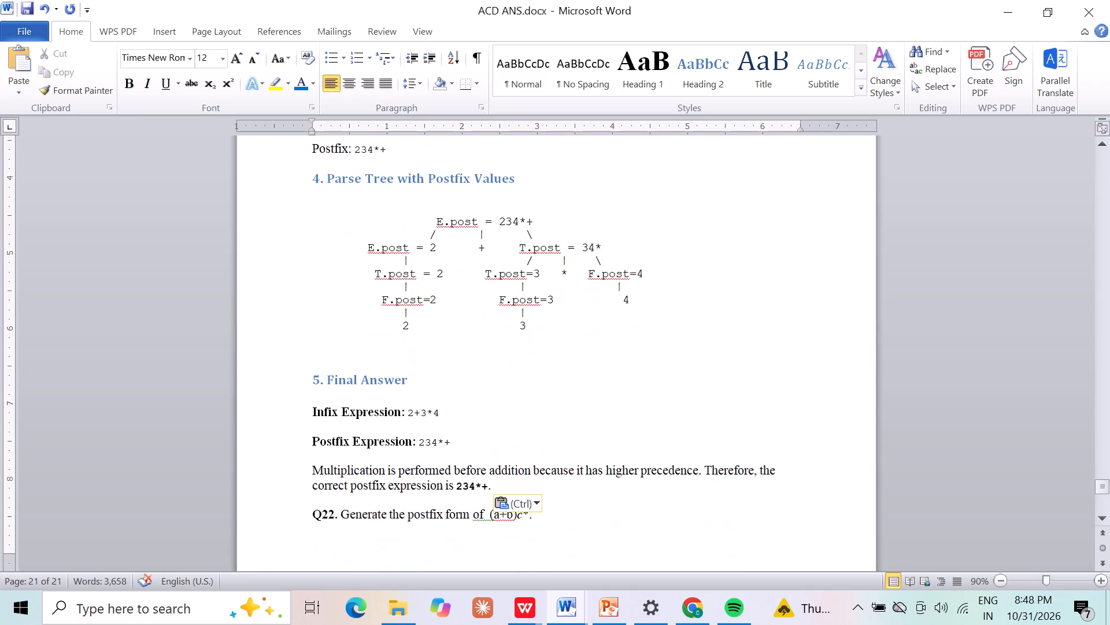
scroll(459, 331, down, 2)
key(Return)
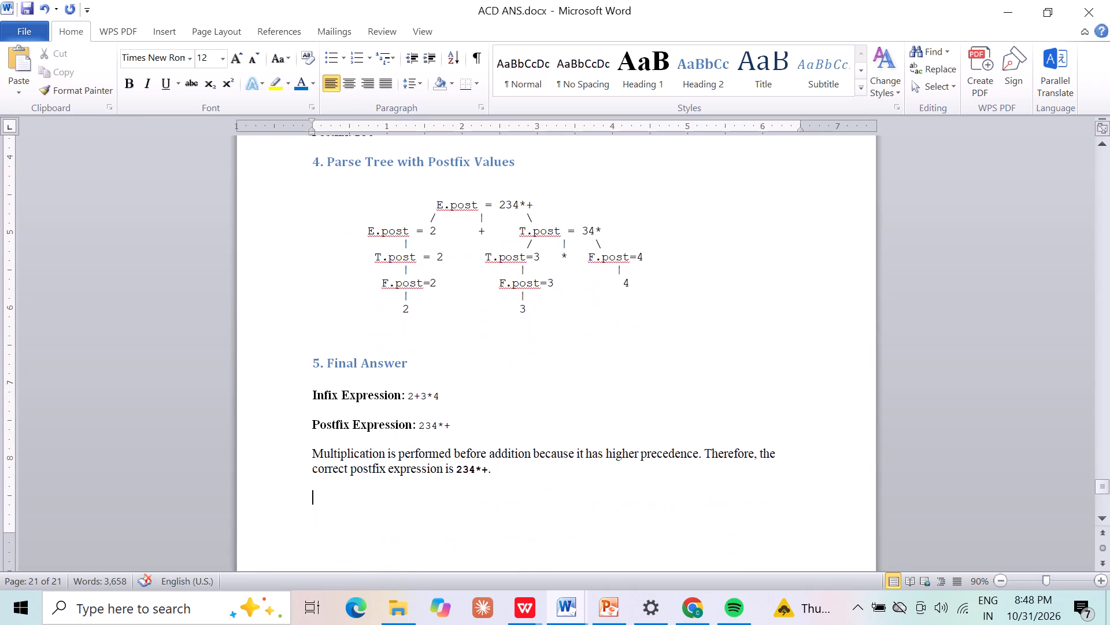
scroll(459, 331, up, 12)
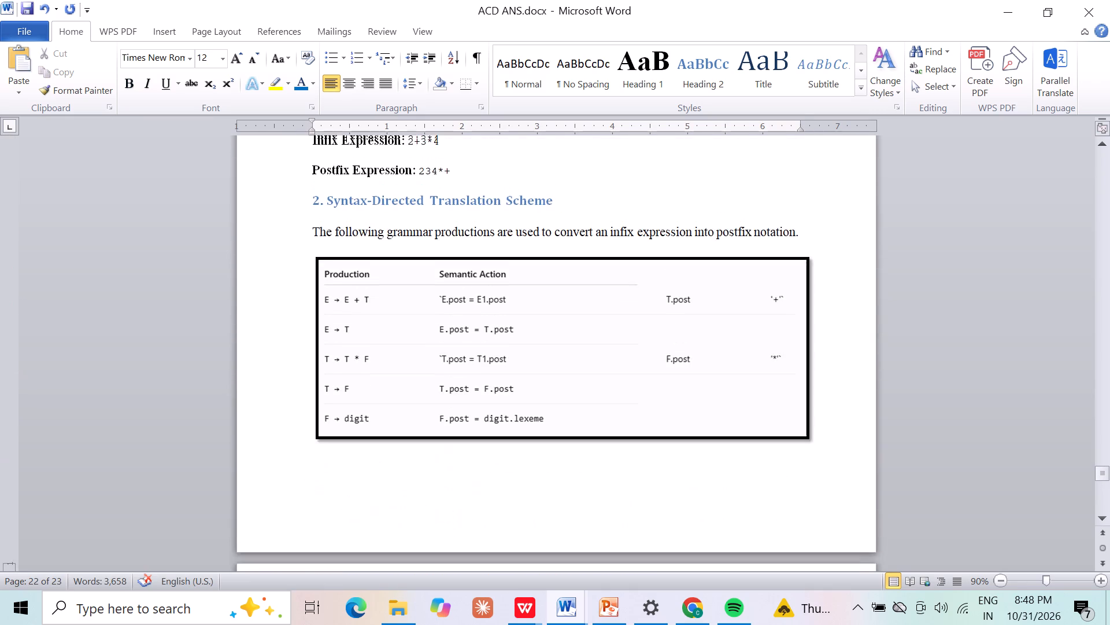
scroll(459, 331, up, 4)
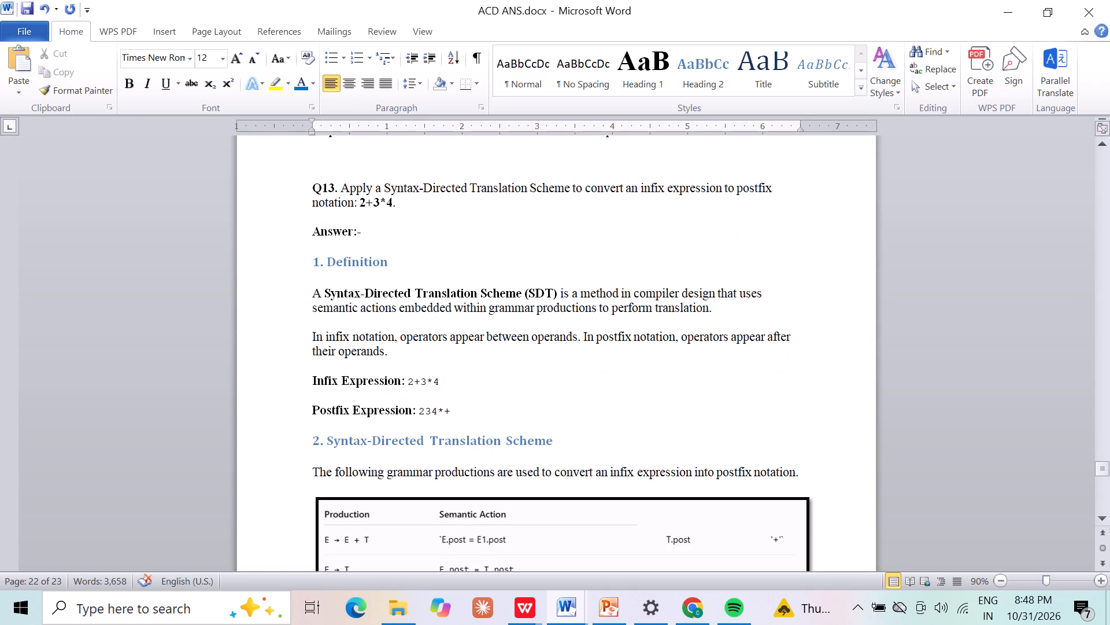
scroll(604, 410, down, 7)
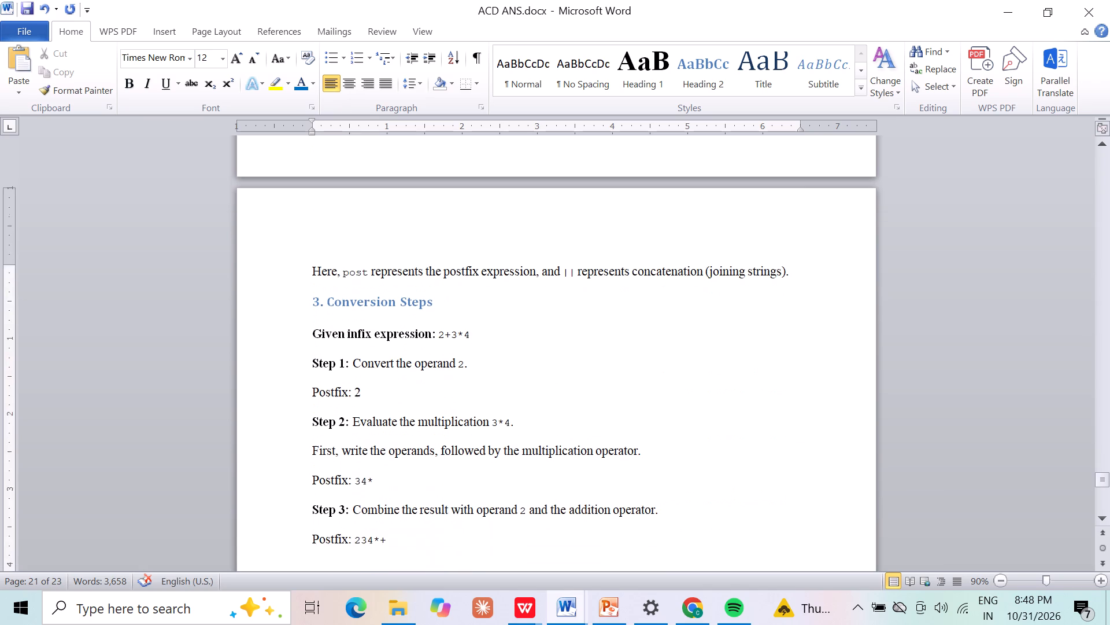
Add an "Answer :-" line below Q22, followed by a new empty line above Q25.
scroll(604, 410, down, 1)
scroll(584, 323, down, 3)
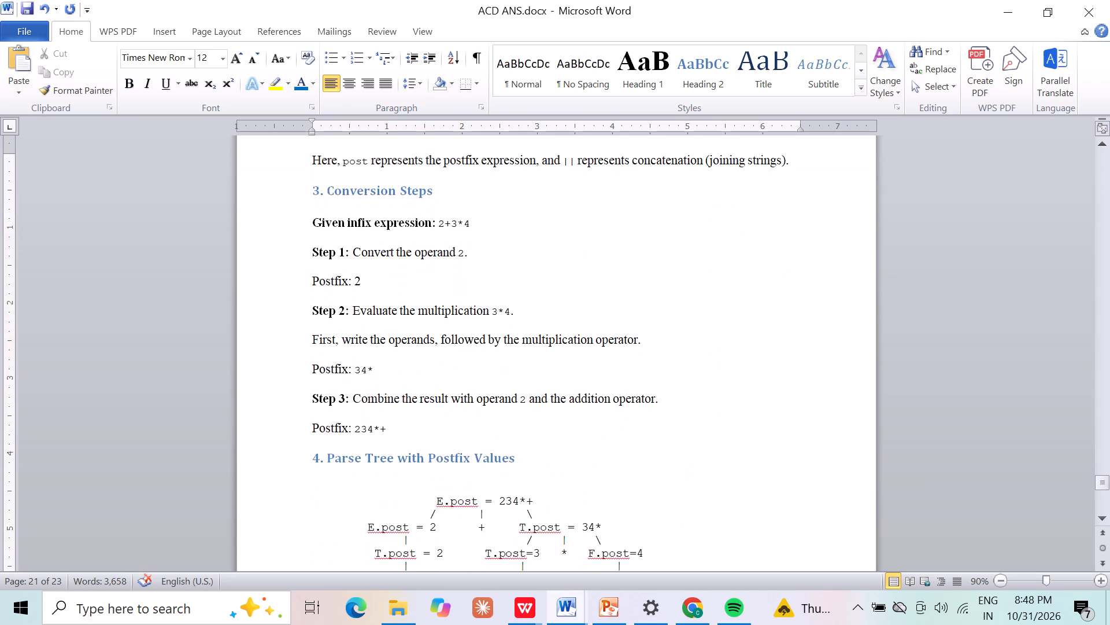
scroll(584, 323, down, 4)
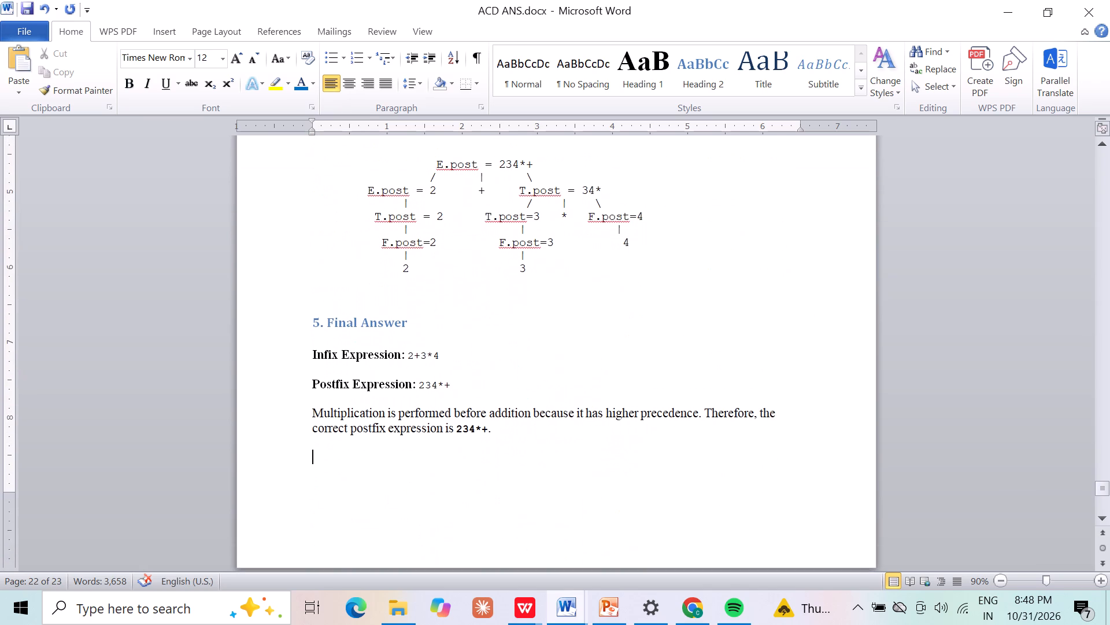
scroll(584, 323, down, 3)
click(584, 323)
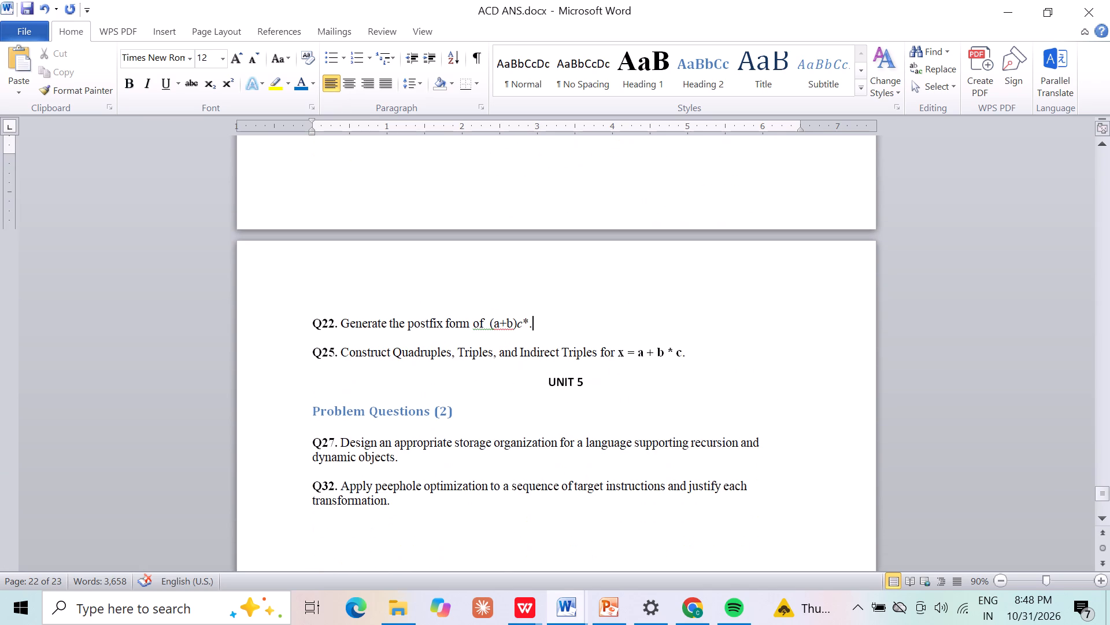
text(nswer :-)
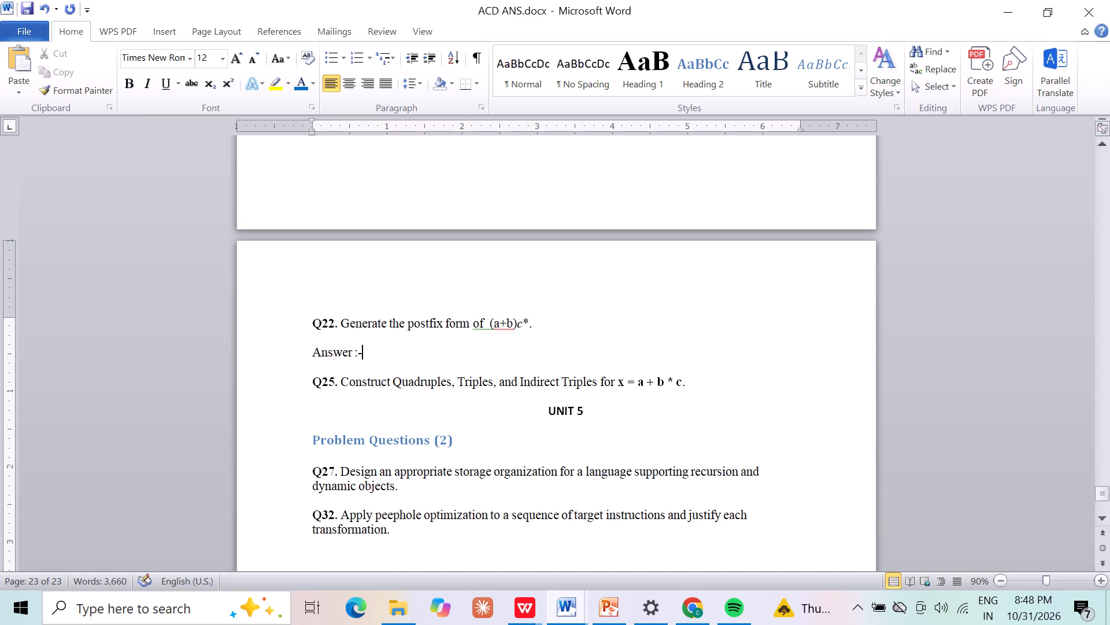
key(Return)
Switch to the UNIT 4 ACD document and copy the question 22 answer, from Definition through the Postfix line of Final Answer.
key(alt+Tab)
click(584, 323)
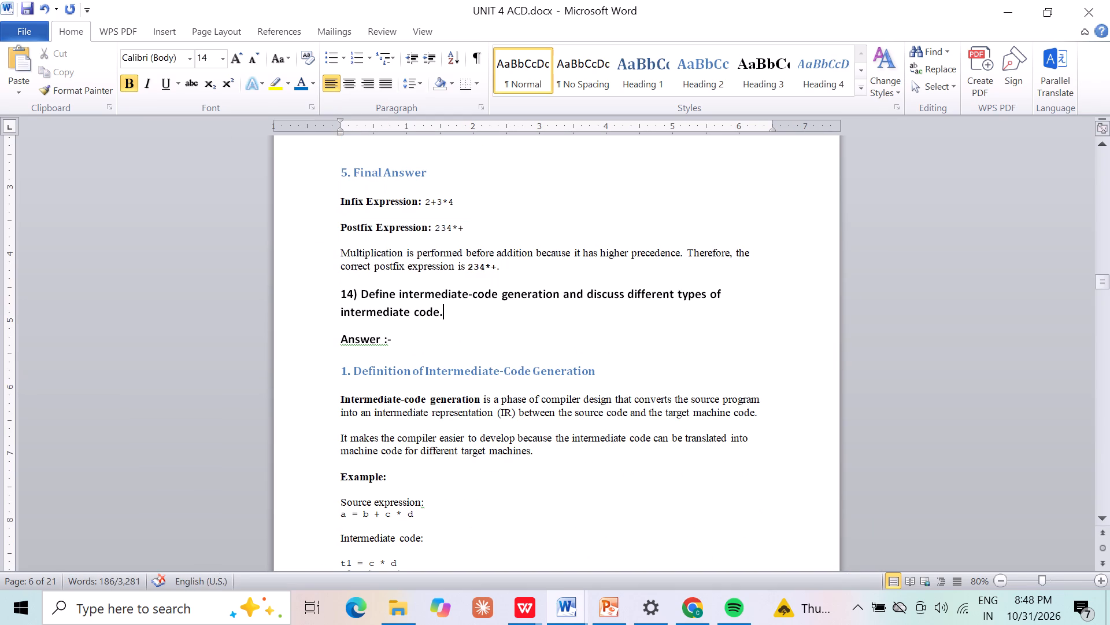
key(alt+Tab)
key(alt+Tab)
scroll(584, 323, down, 9)
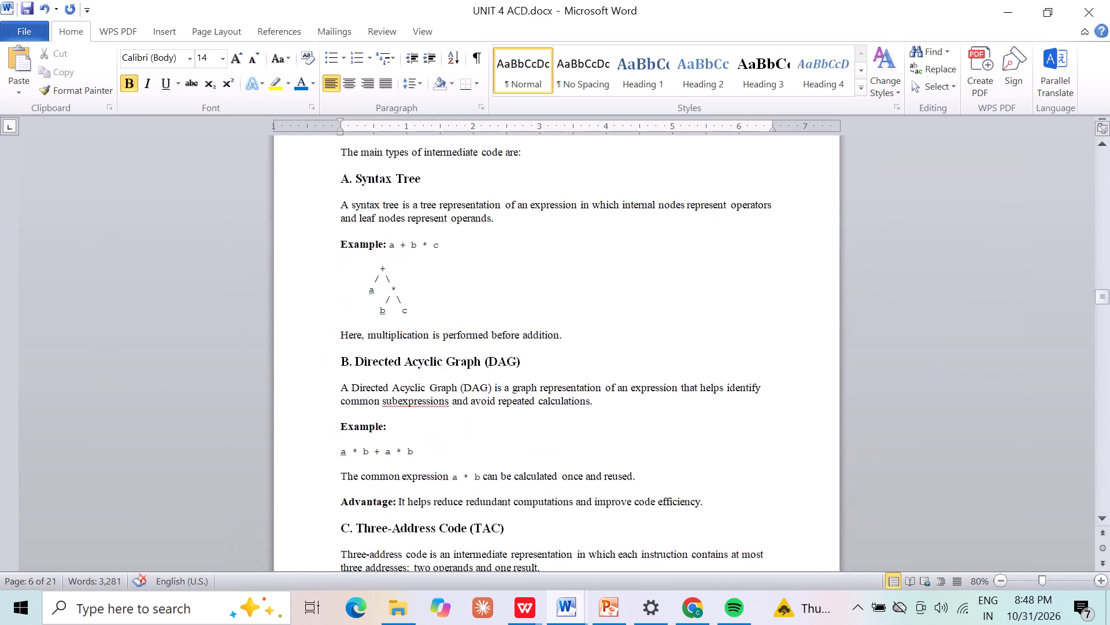
scroll(584, 323, down, 13)
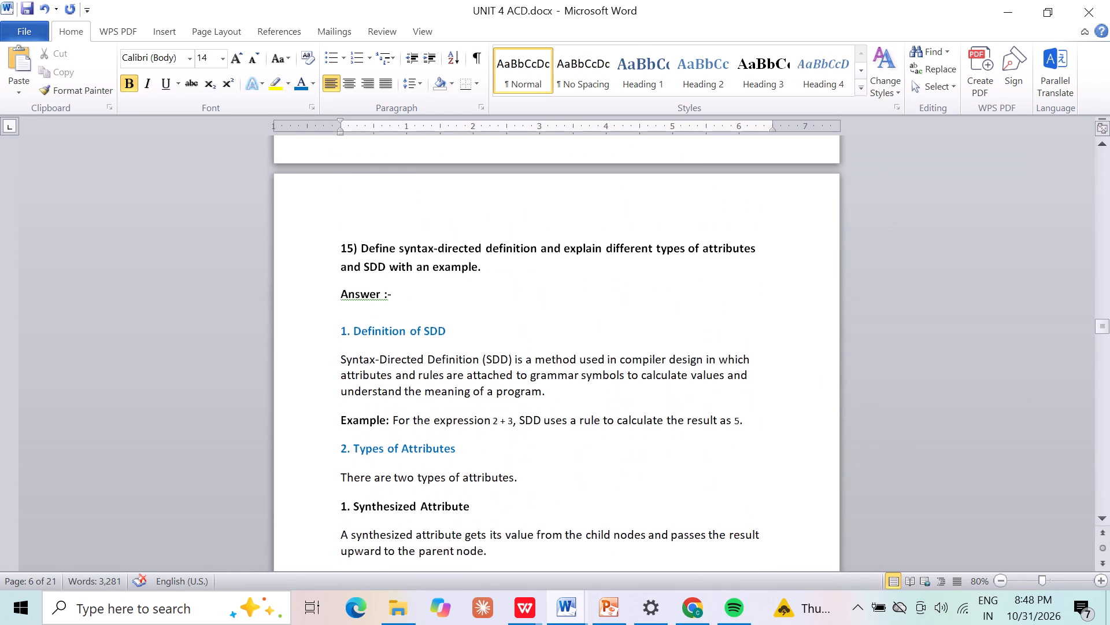
scroll(584, 323, down, 20)
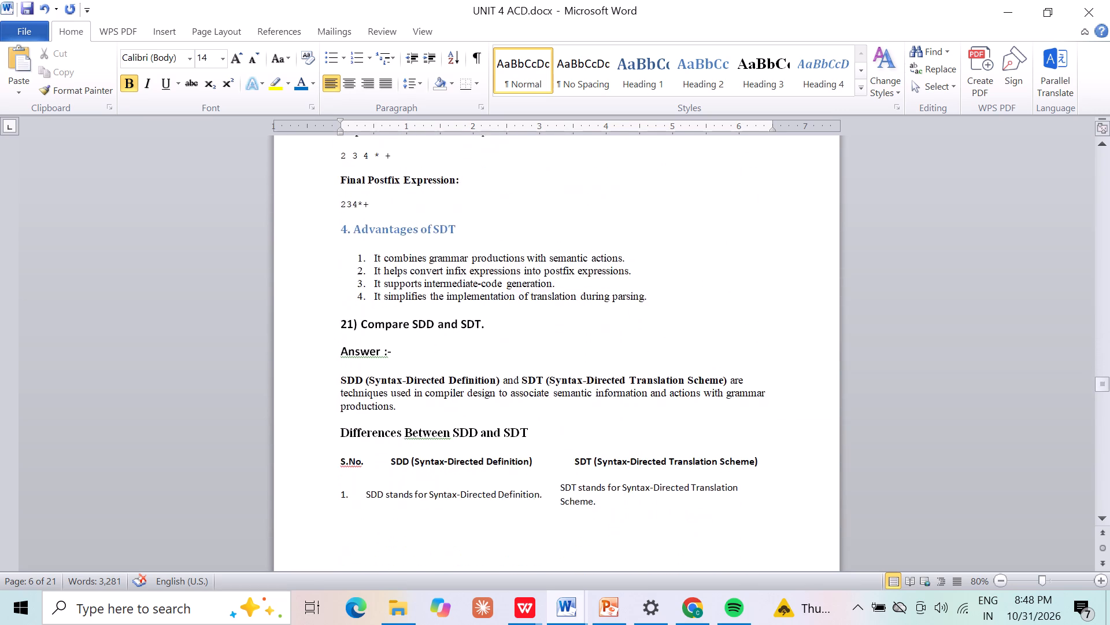
scroll(584, 323, down, 12)
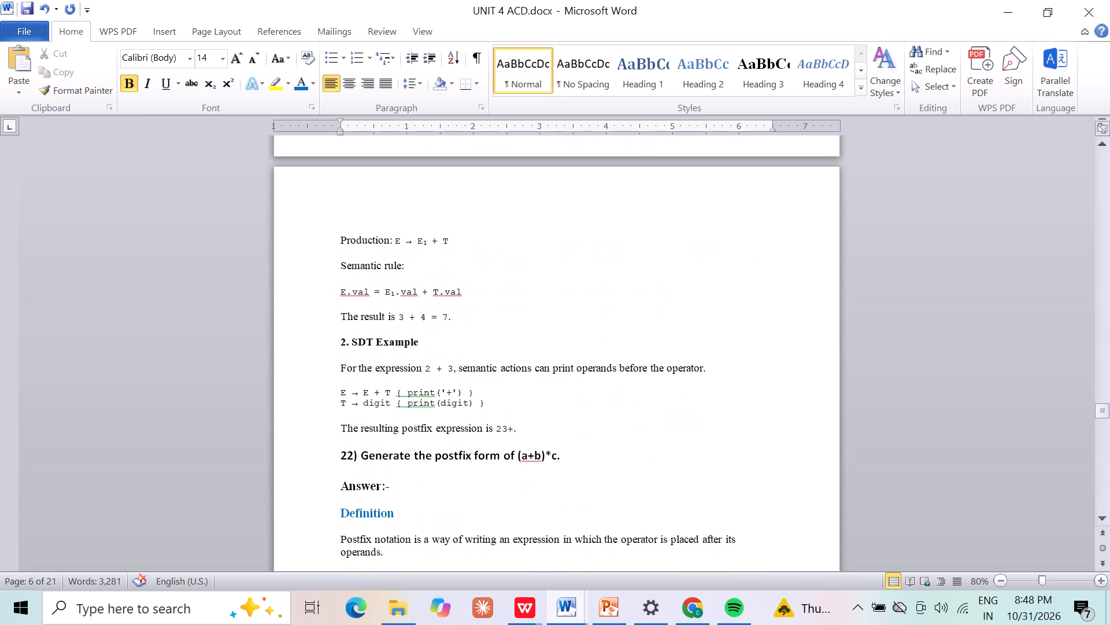
scroll(584, 323, down, 3)
scroll(584, 323, up, 1)
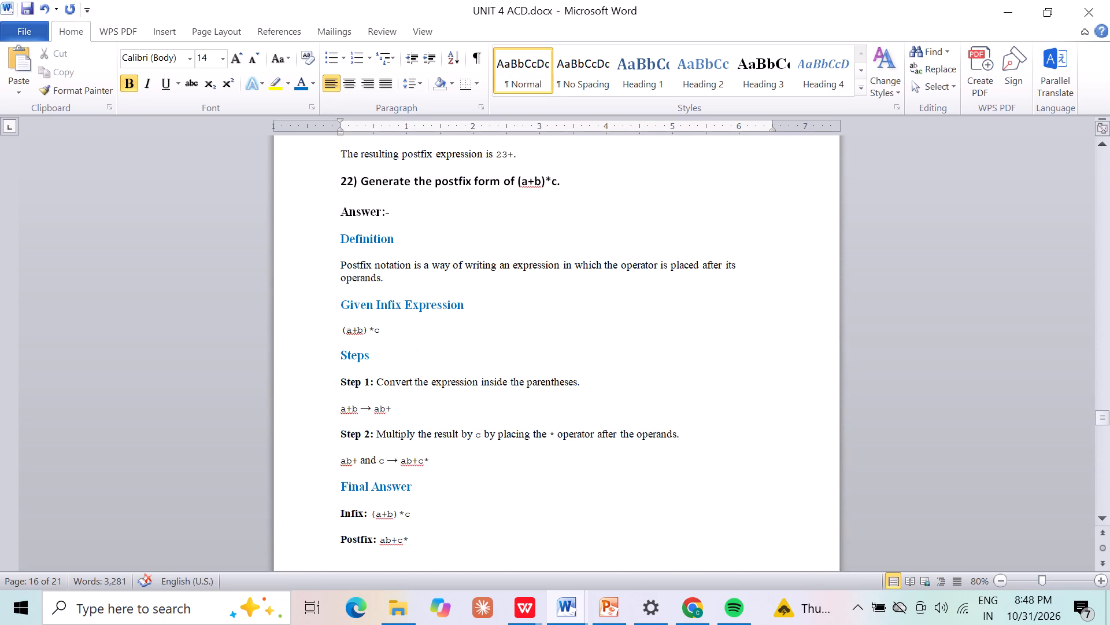
drag(342, 241, 428, 487)
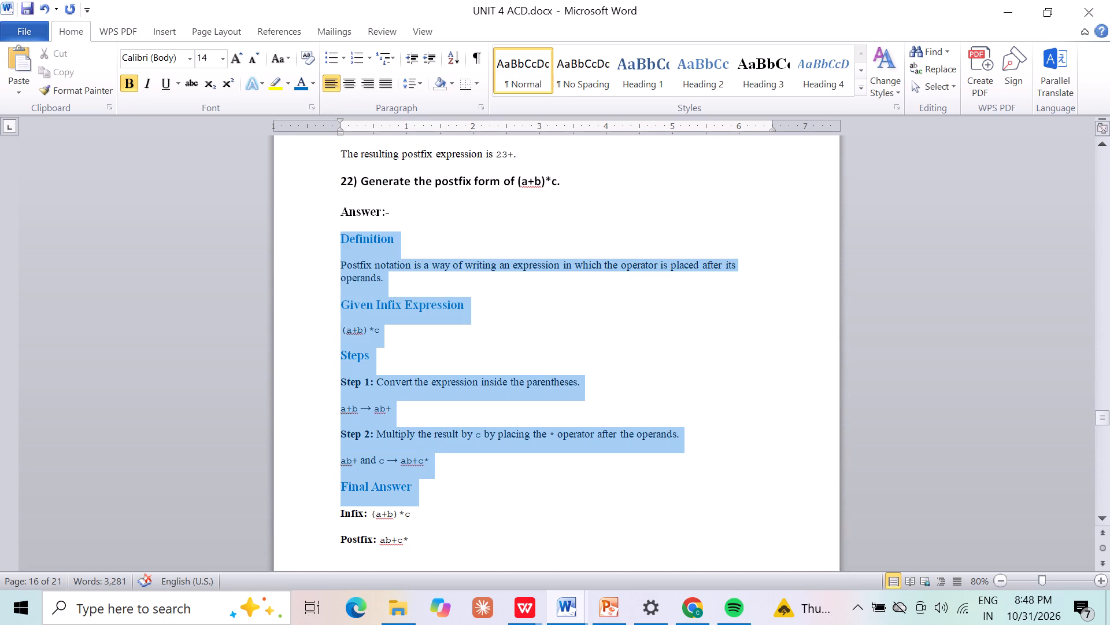
drag(428, 487, 530, 6)
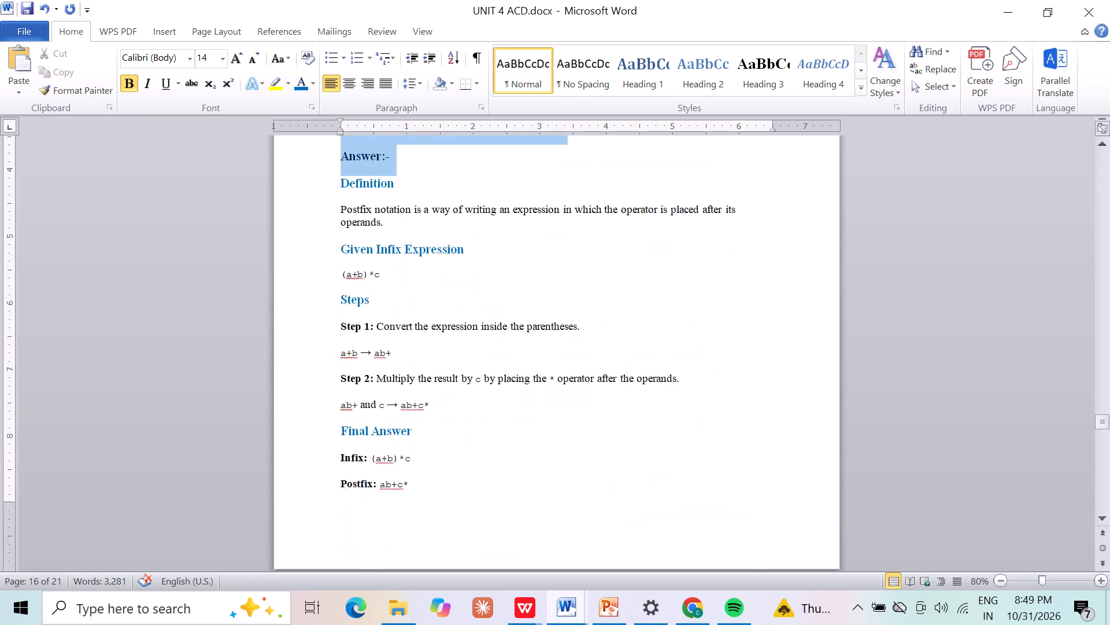
drag(530, 6, 430, 238)
key(ctrl+c)
key(ctrl+c)
Switch back to ACD ANS and paste the copied answer below Q22's "Answer :-" line.
key(alt+Tab)
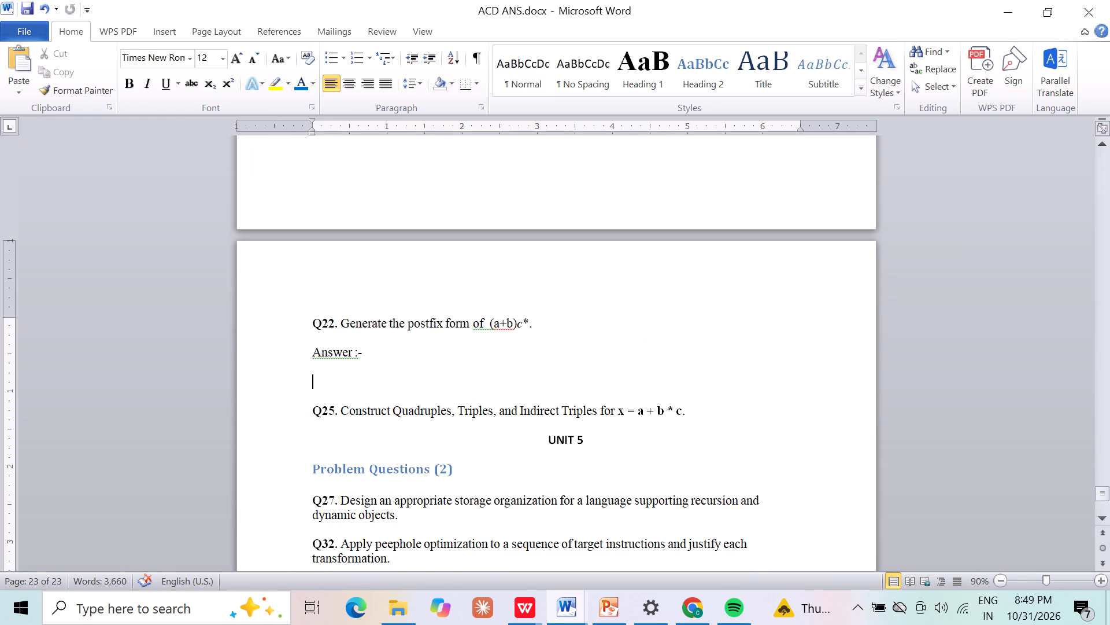
key(ctrl+v)
scroll(415, 378, down, 1)
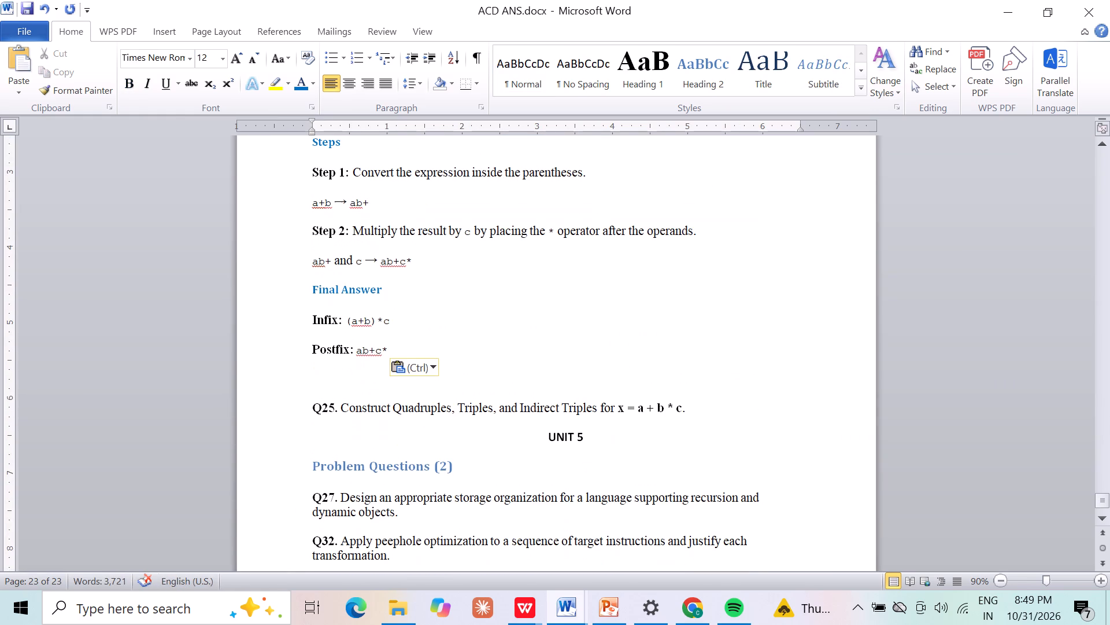
Add an "Answer :-" line below Q25, followed by a new empty line above UNIT 5.
click(686, 402)
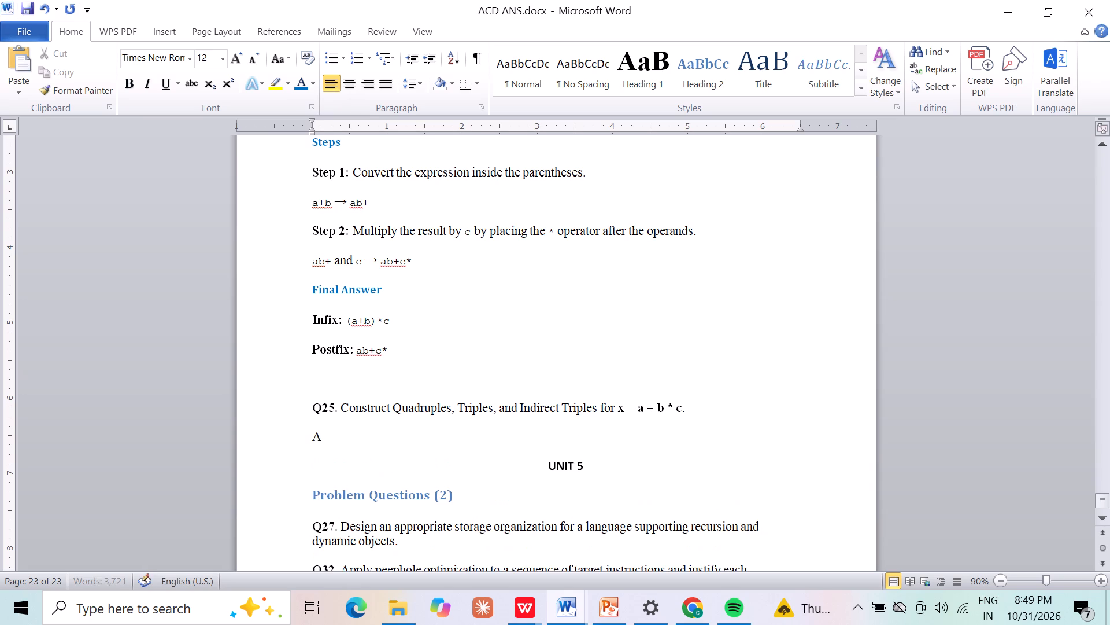
text(nswer :-)
key(Return)
Switch to the UNIT 4 ACD document and copy the question 25 answer, from Given Expression through row P2 of the Pointer Table.
key(alt+Tab)
scroll(686, 402, down, 3)
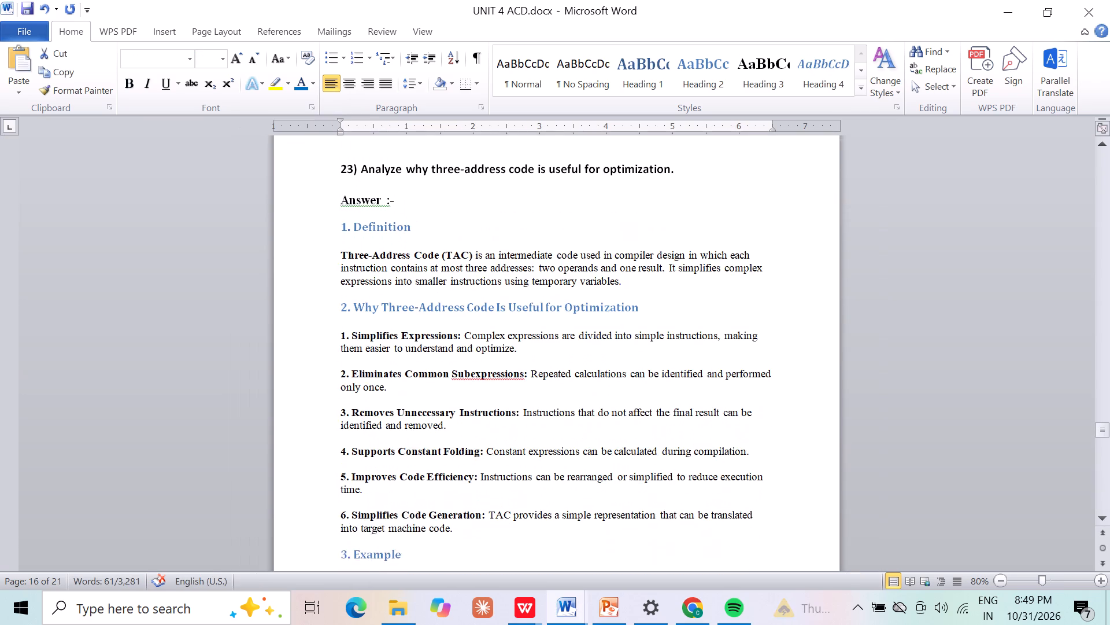
scroll(686, 402, down, 16)
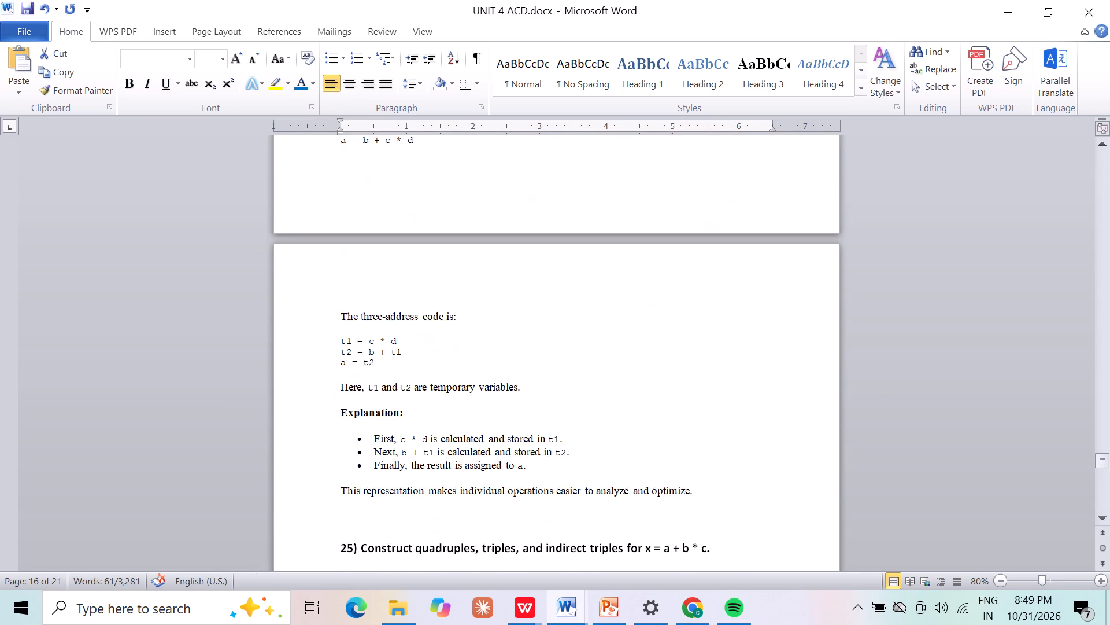
scroll(686, 402, down, 3)
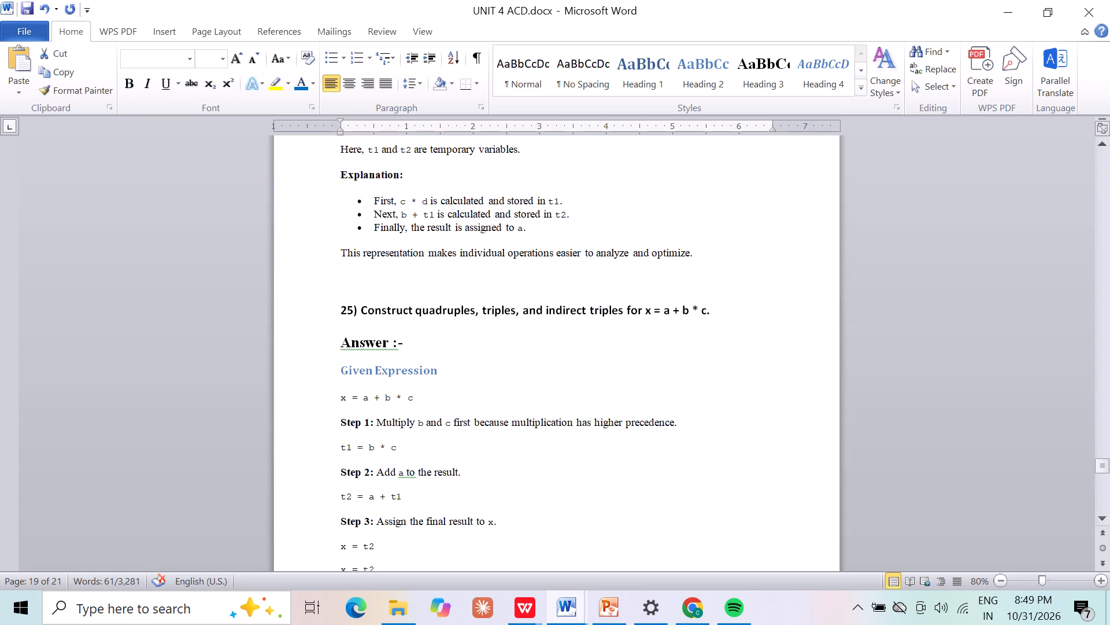
drag(335, 370, 521, 580)
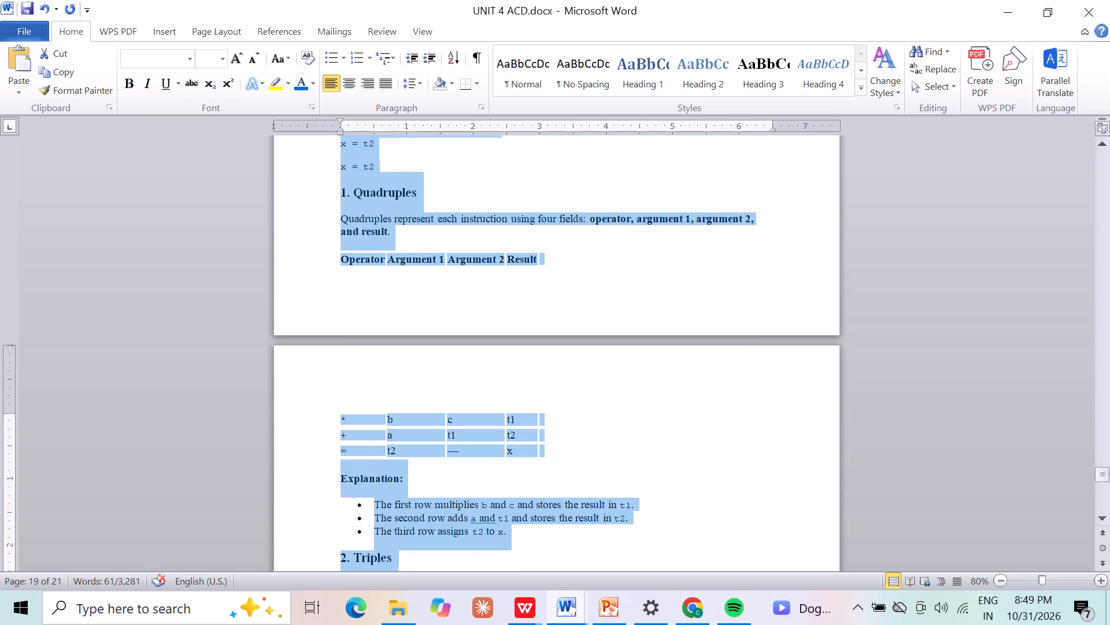
drag(521, 580, 523, 582)
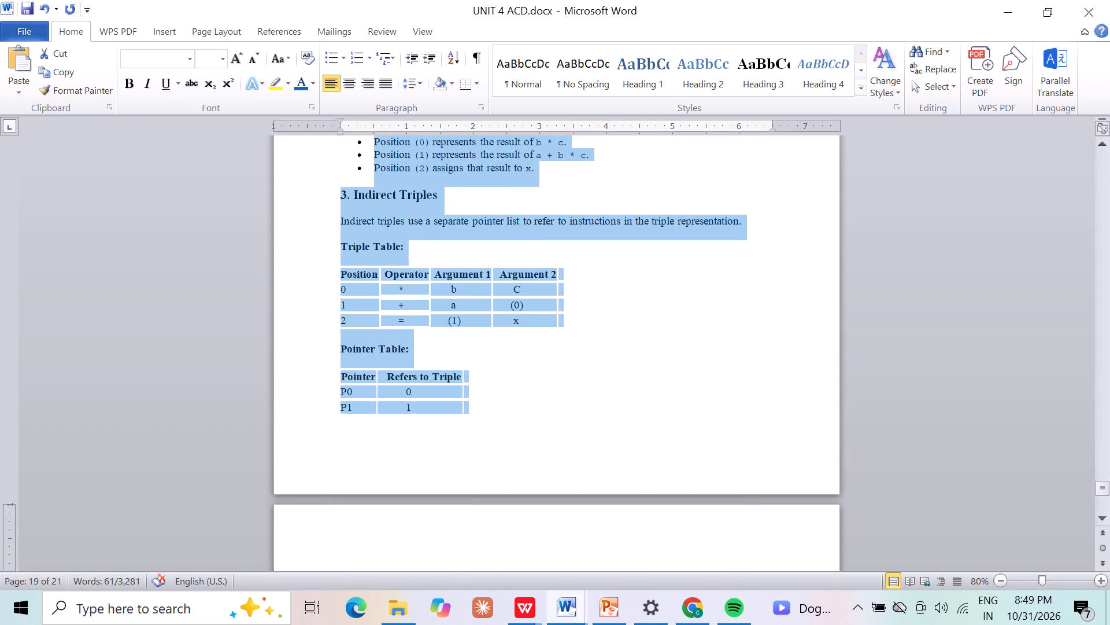
drag(523, 582, 453, 286)
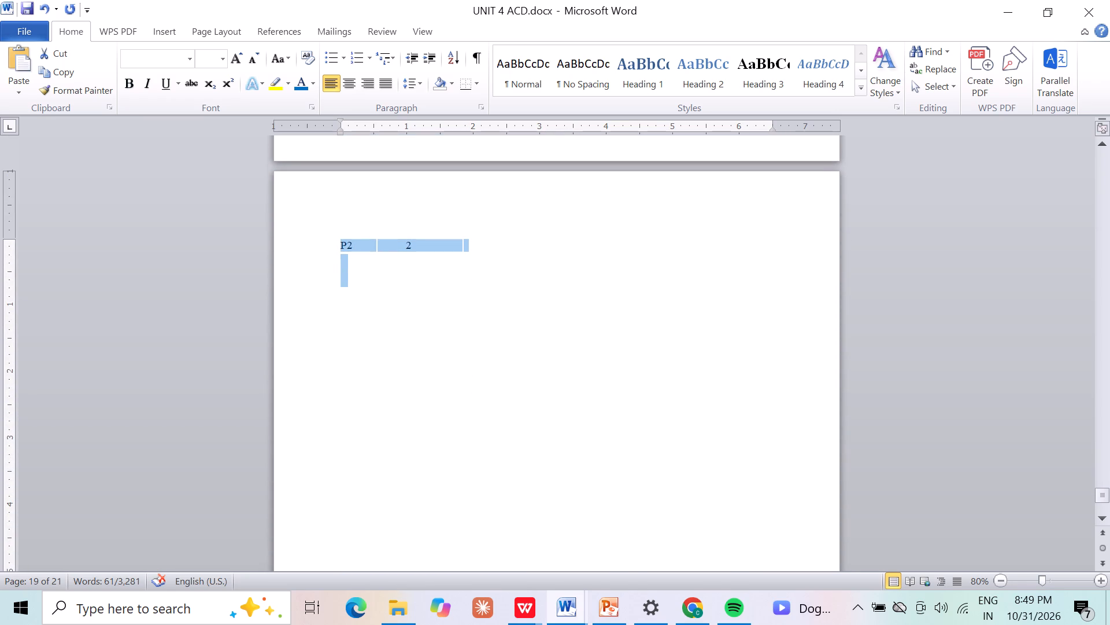
drag(453, 286, 452, 284)
key(ctrl+c)
key(ctrl+c)
click(452, 284)
Switch back to ACD ANS, paste the copied answer below Q25's "Answer :-" line and remove the extra empty line after it.
key(alt+Tab)
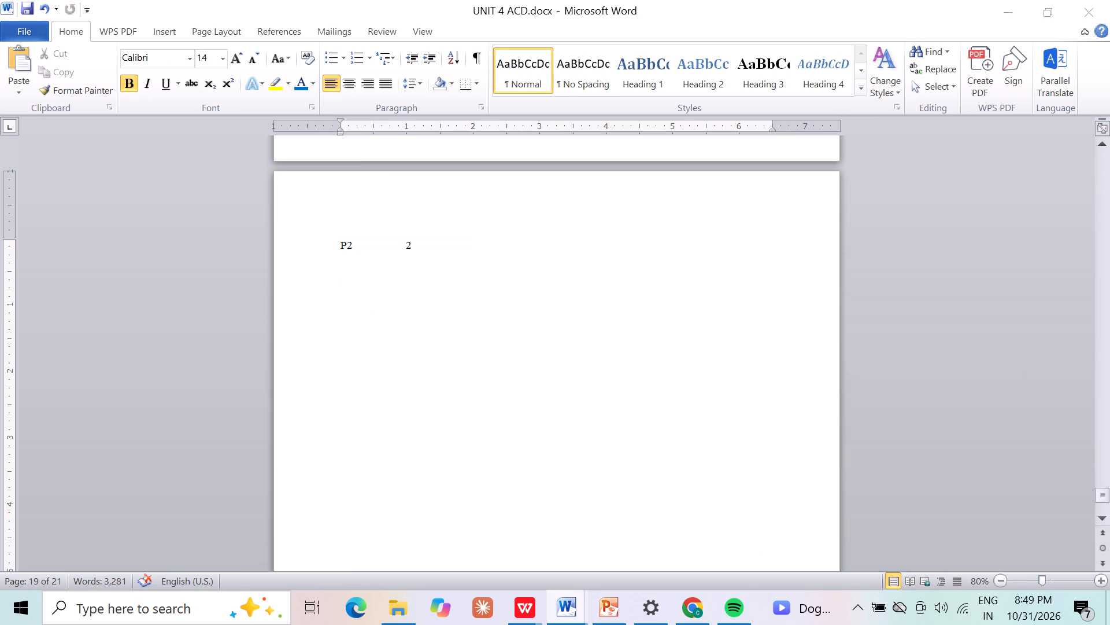
key(ctrl+v)
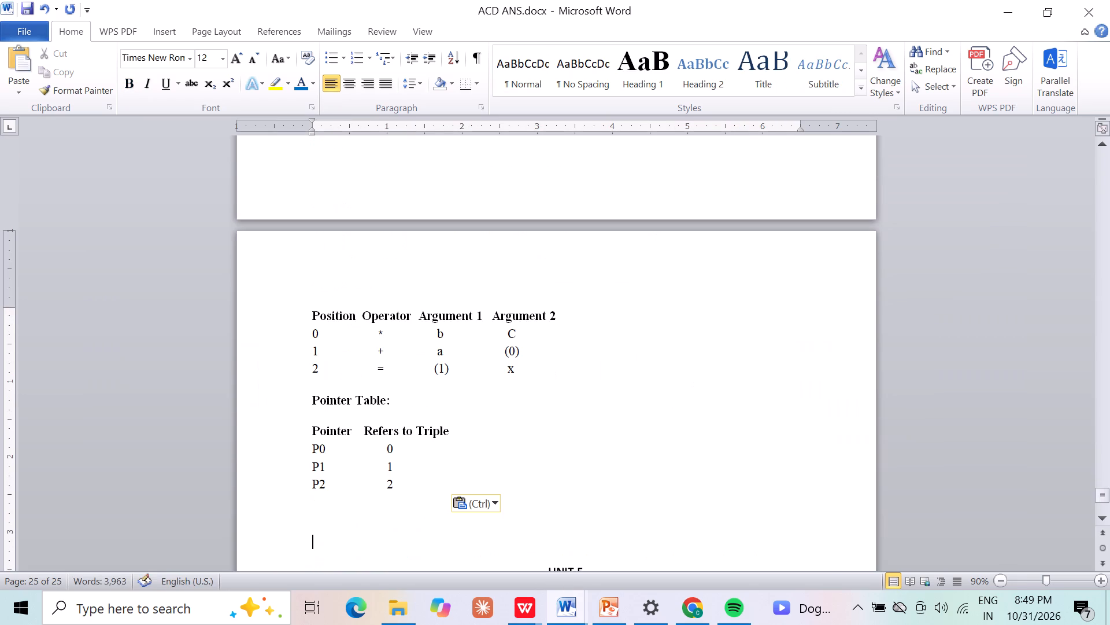
key(BackSpace)
Check the start of the pasted Q25 answer and change the "1. Quadruples" heading's font colour to blue.
scroll(466, 359, up, 4)
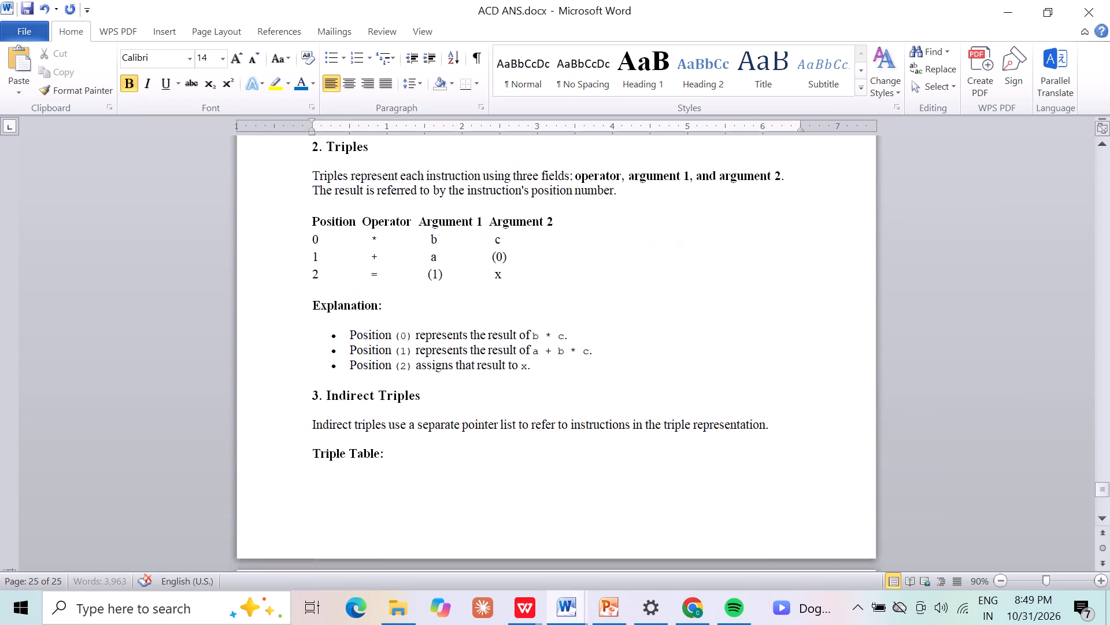
scroll(466, 359, up, 13)
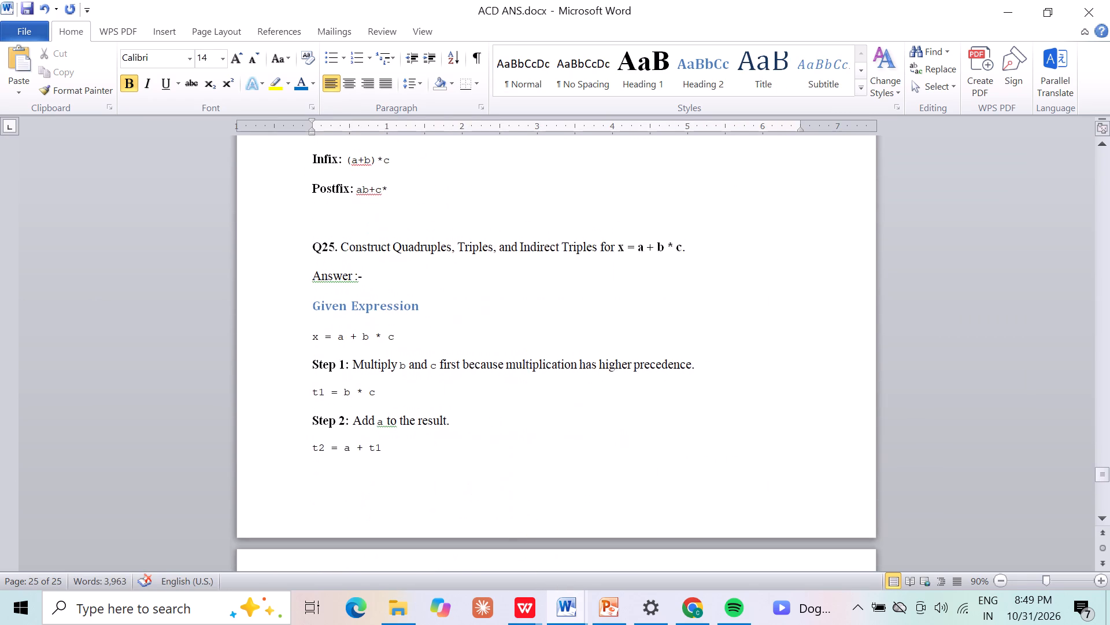
scroll(466, 359, up, 1)
scroll(466, 359, down, 3)
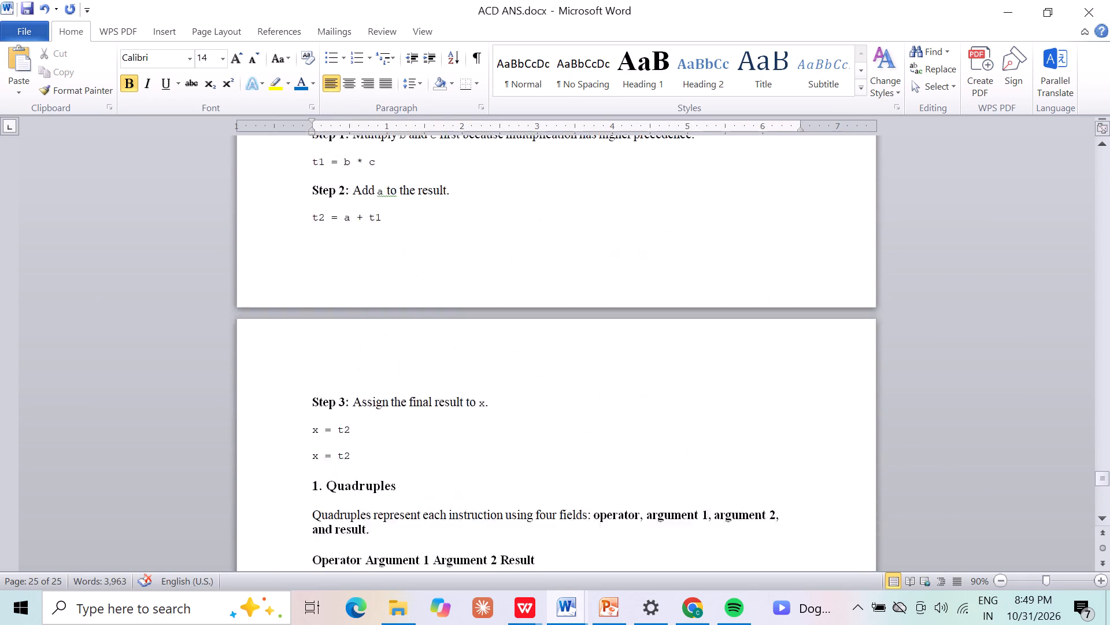
scroll(466, 359, down, 1)
scroll(466, 359, up, 4)
scroll(466, 359, down, 1)
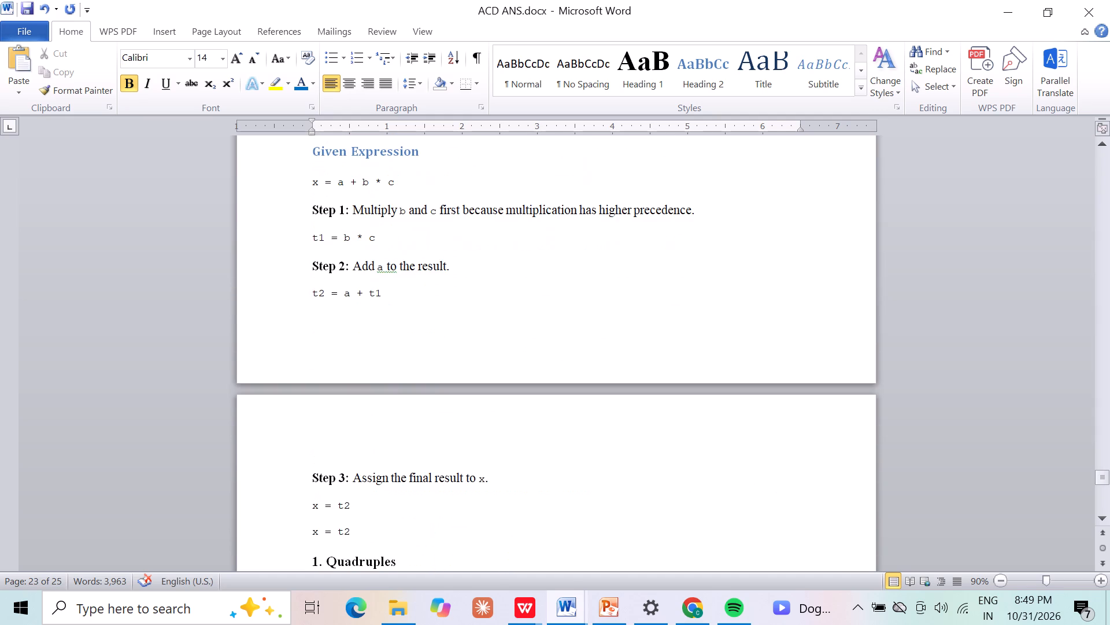
scroll(466, 359, down, 1)
triple_click(373, 425)
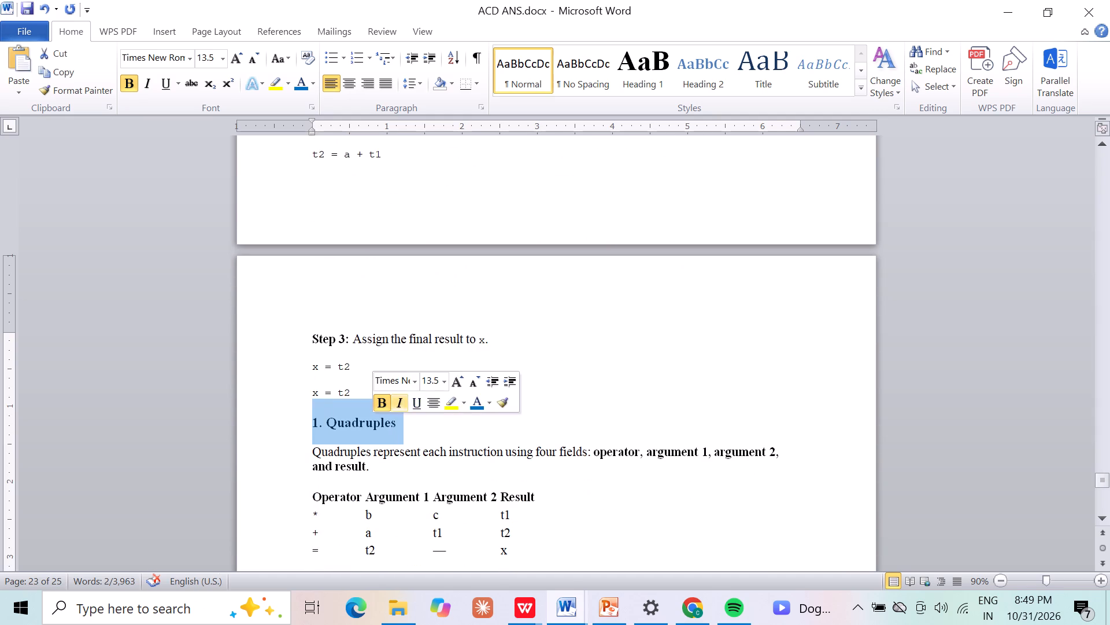
click(483, 407)
click(431, 502)
Change the font colour of the Q25 headings "2. Triples" and "3. Indirect Triples" to blue and check the rest of the answer.
scroll(431, 502, down, 1)
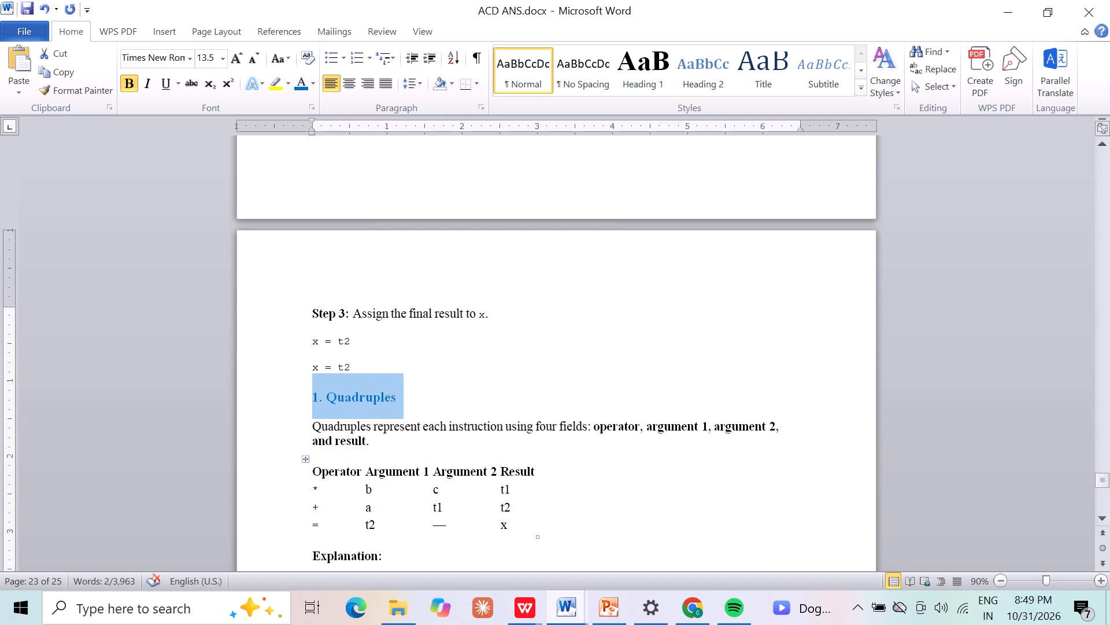
scroll(431, 502, down, 1)
click(431, 502)
scroll(431, 502, down, 3)
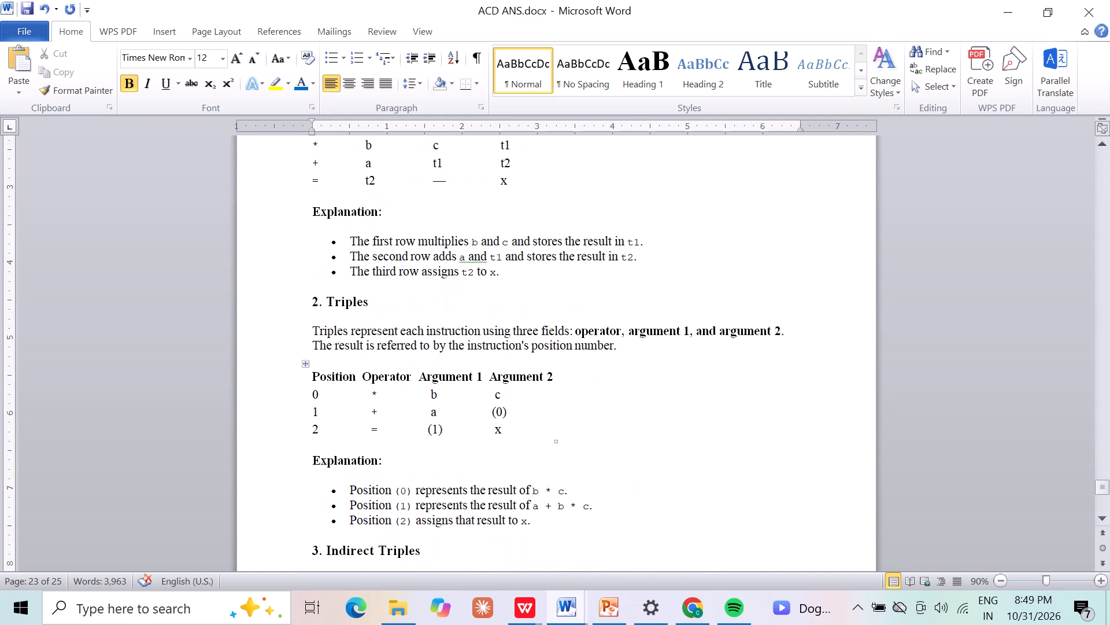
triple_click(332, 312)
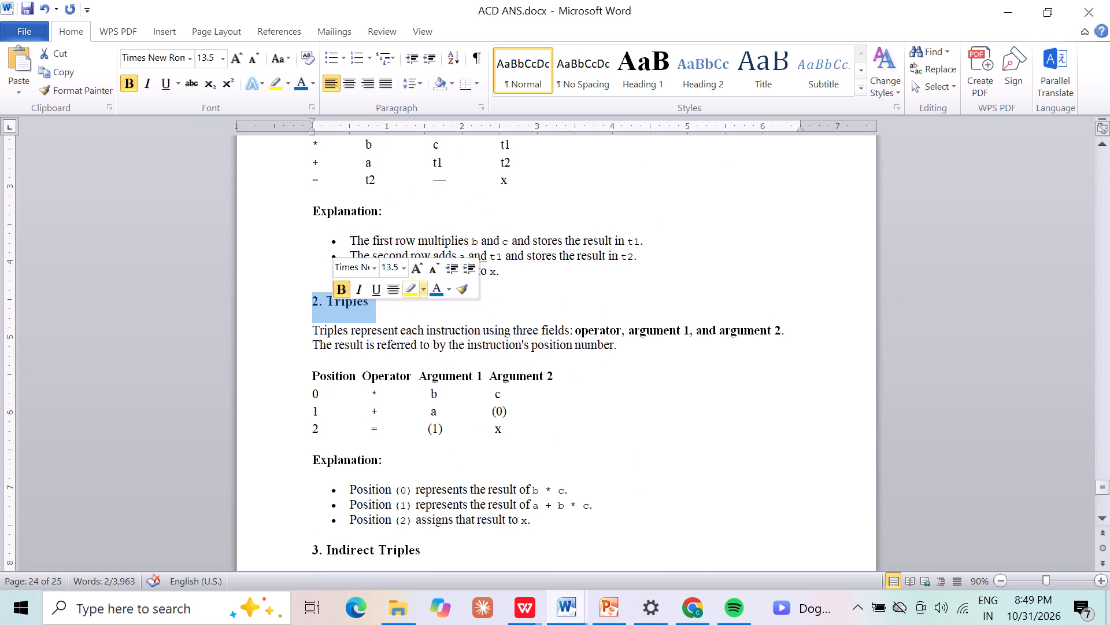
click(431, 291)
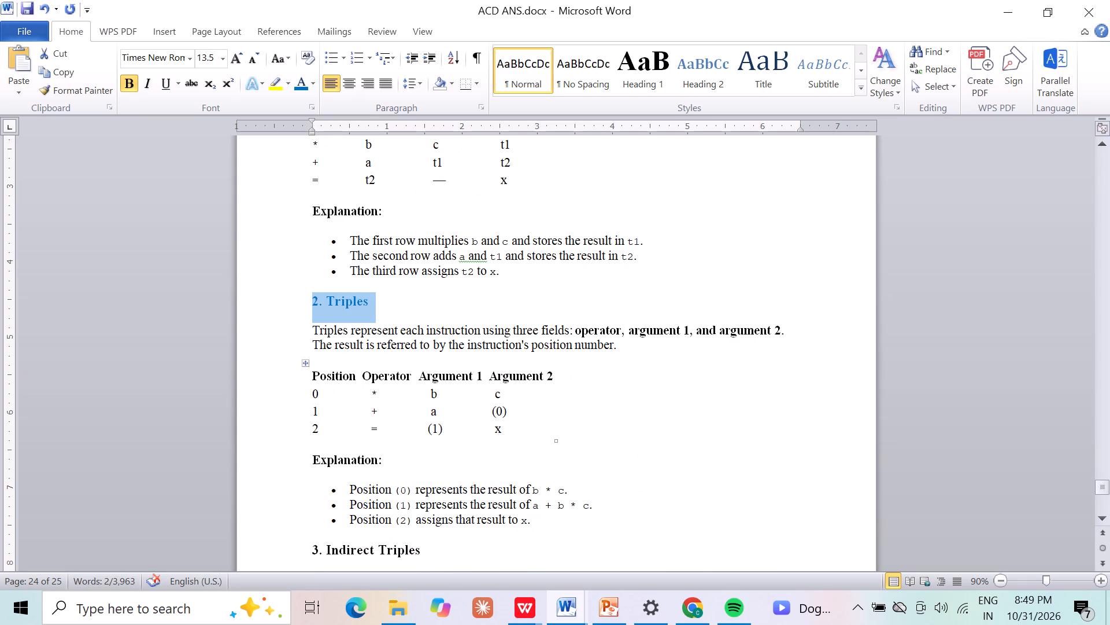
triple_click(353, 547)
click(458, 525)
scroll(458, 525, down, 1)
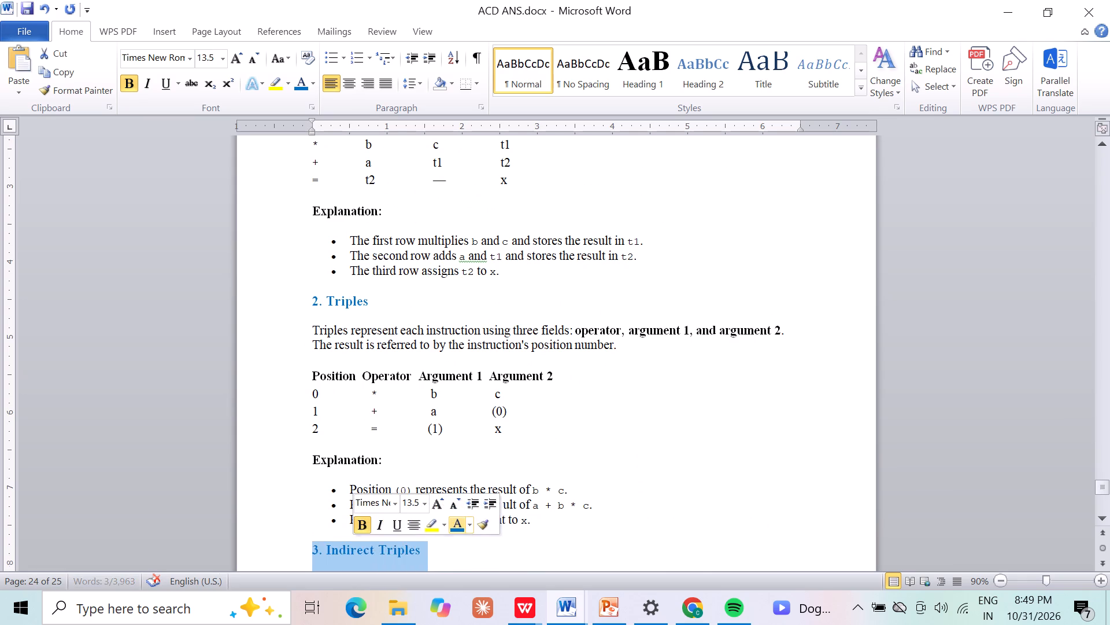
scroll(458, 525, down, 8)
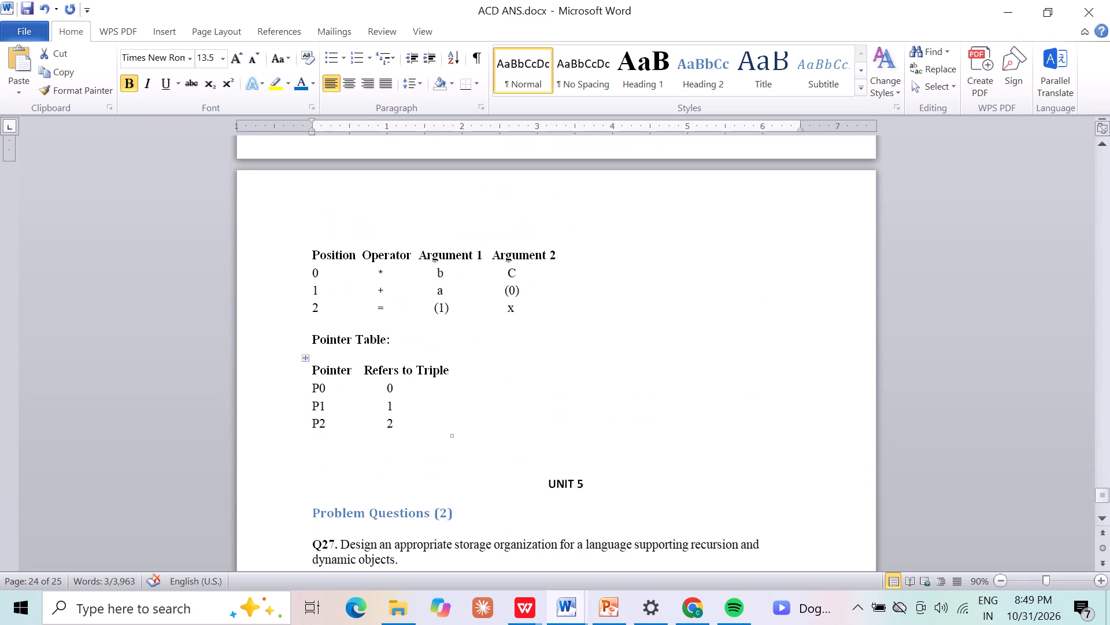
scroll(374, 281, up, 7)
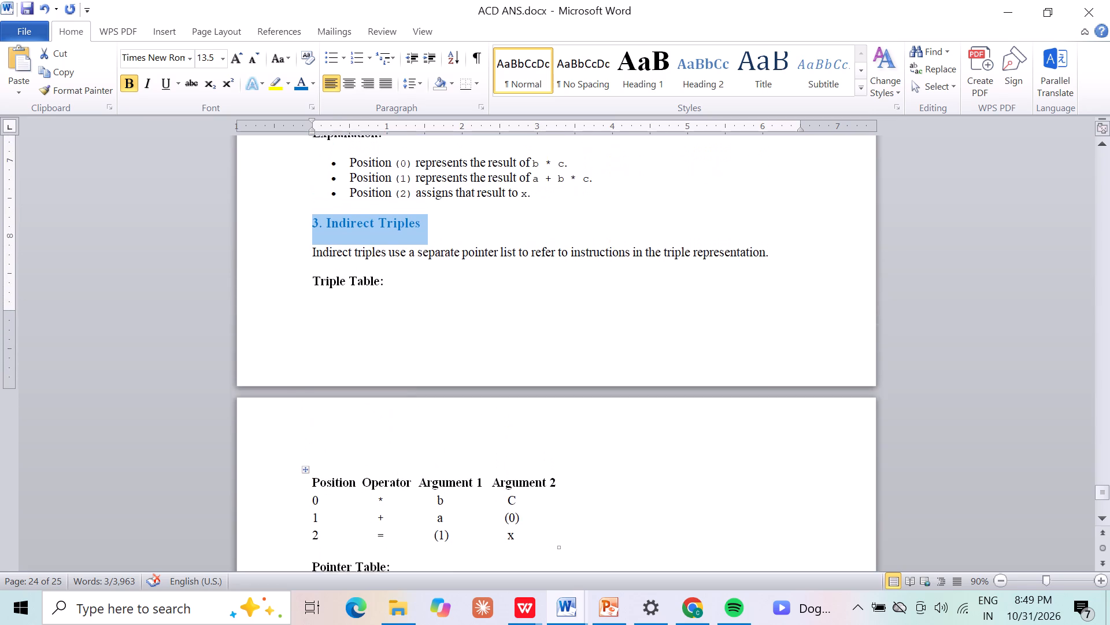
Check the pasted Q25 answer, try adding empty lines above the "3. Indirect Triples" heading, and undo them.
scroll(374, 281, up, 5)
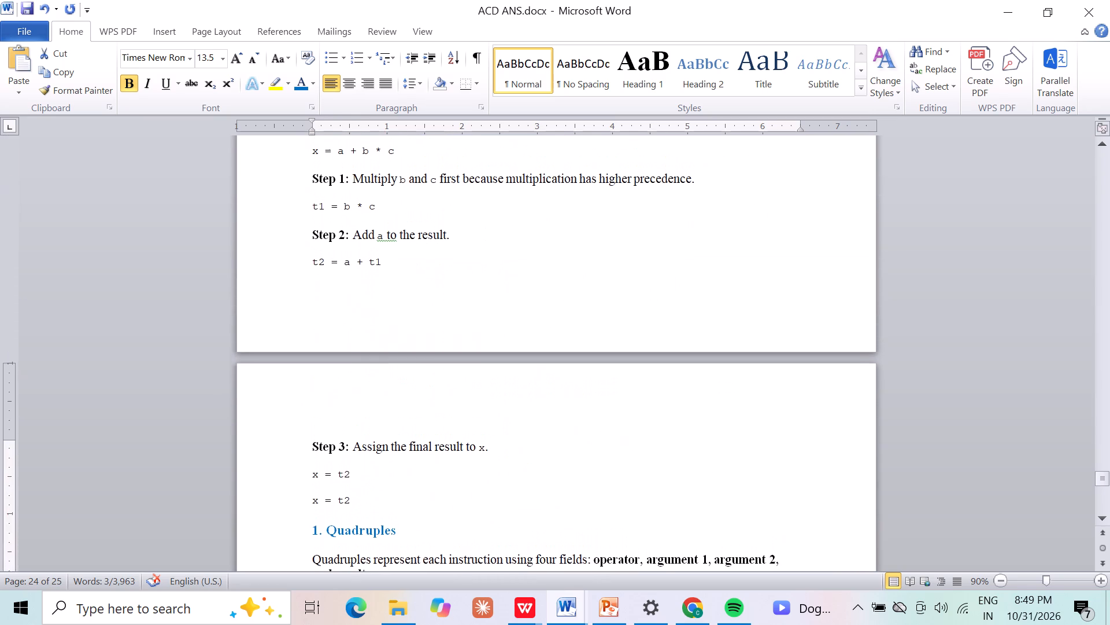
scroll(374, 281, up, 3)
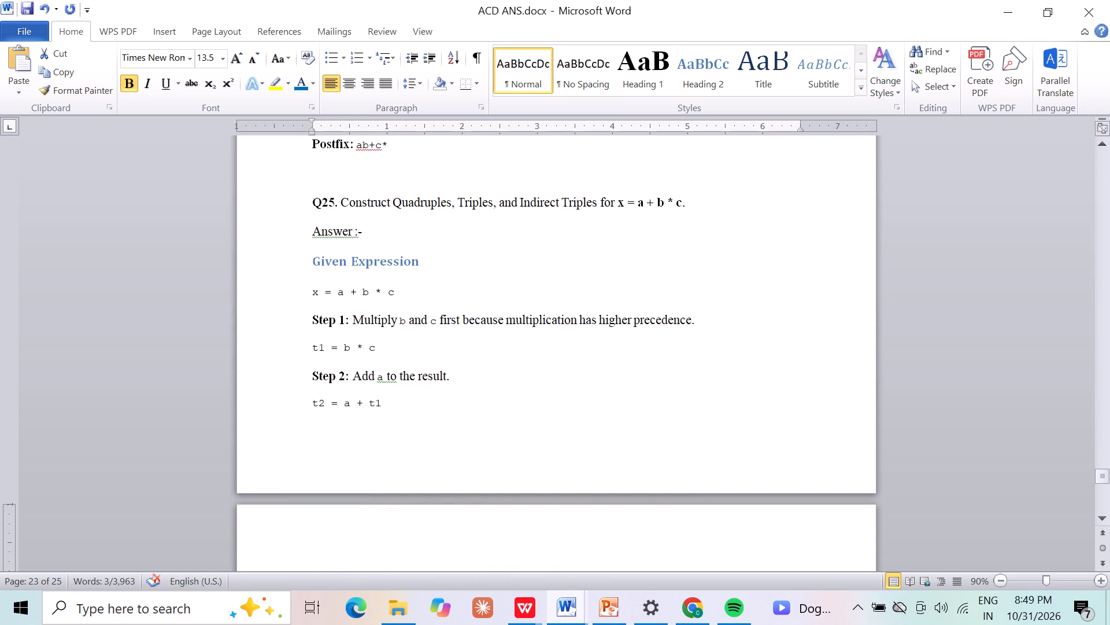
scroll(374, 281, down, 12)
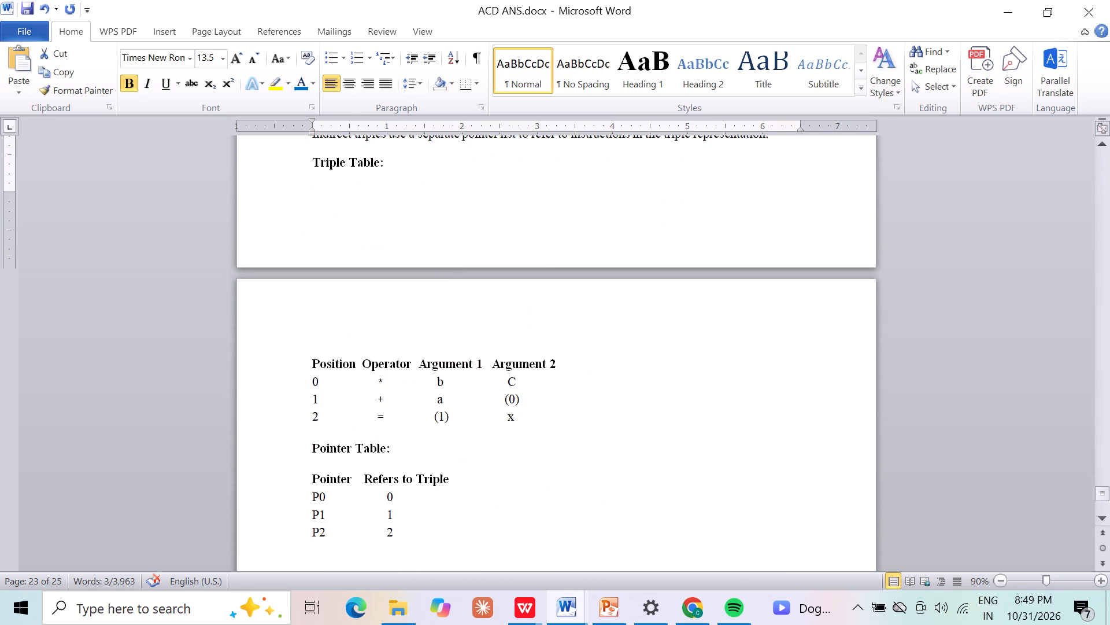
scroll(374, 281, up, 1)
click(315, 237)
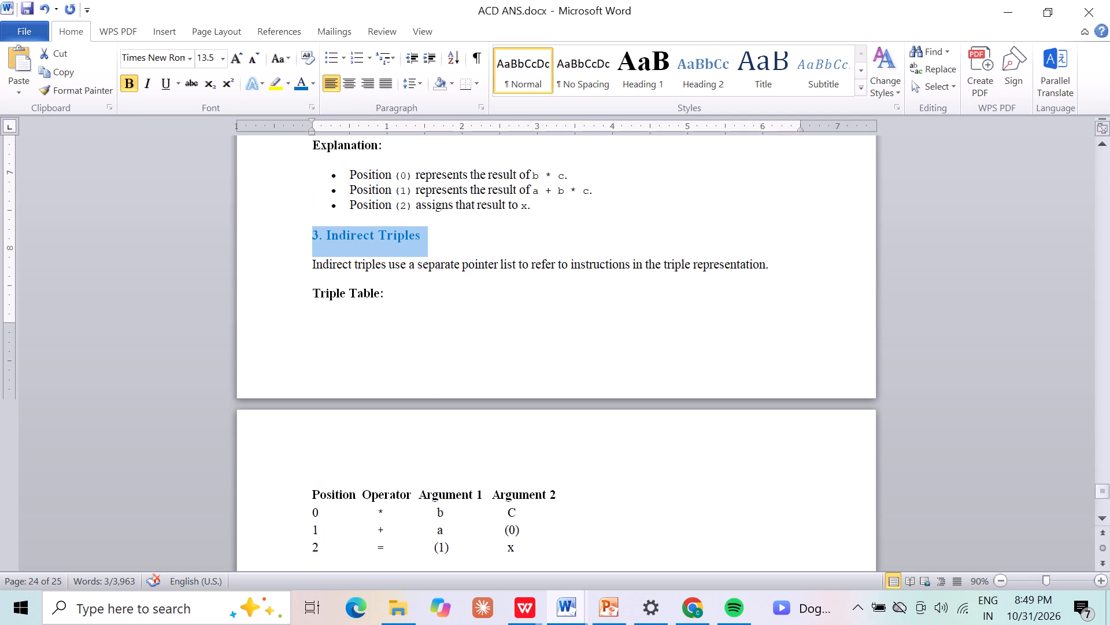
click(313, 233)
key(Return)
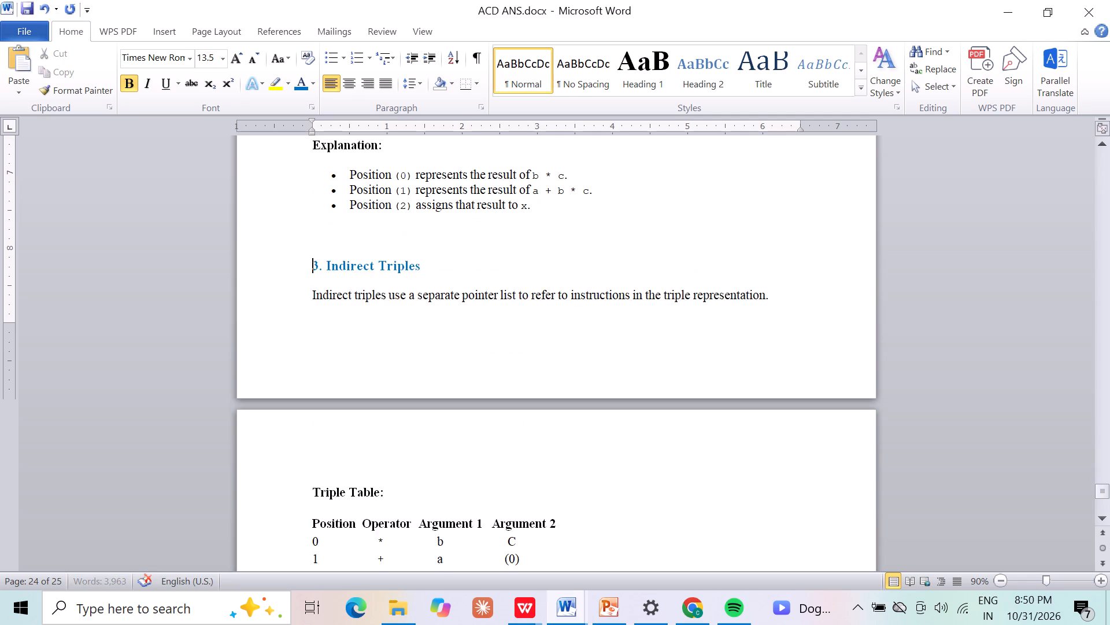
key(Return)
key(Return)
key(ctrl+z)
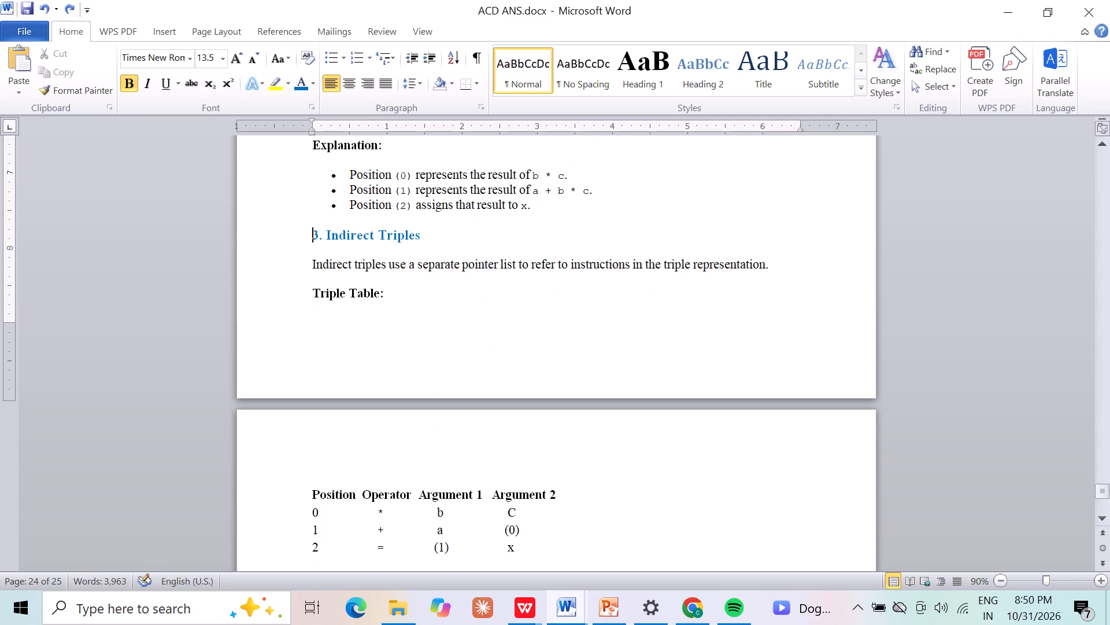
Go back to UNIT 3's Q17 and add an "Answer :-" line followed by an empty line below its grammar.
scroll(313, 233, up, 11)
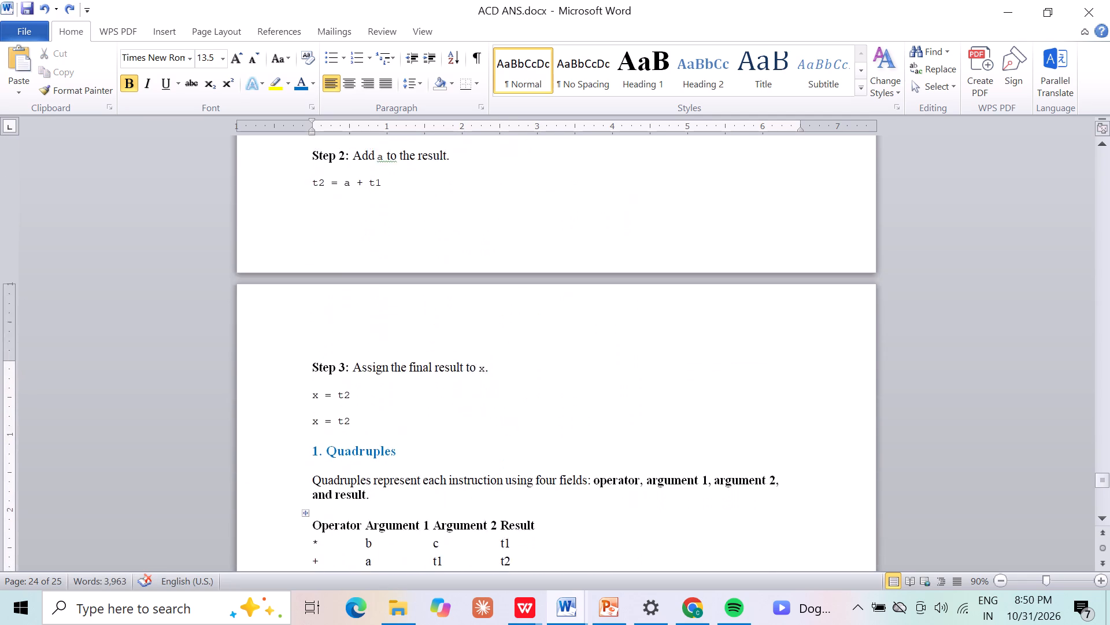
scroll(313, 233, up, 18)
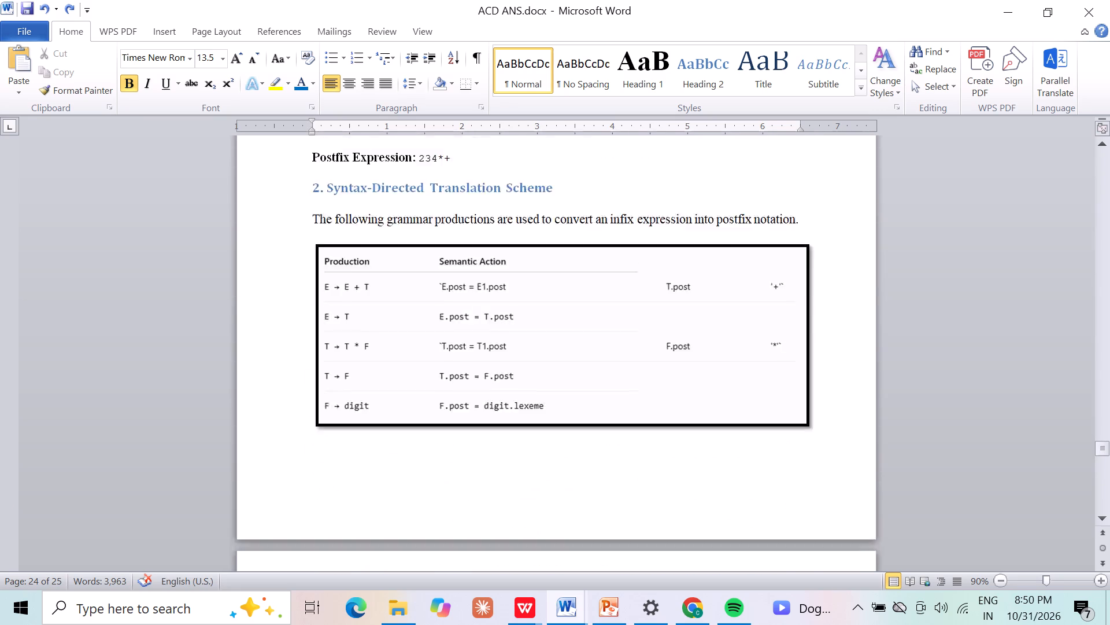
scroll(313, 233, up, 17)
scroll(313, 233, down, 3)
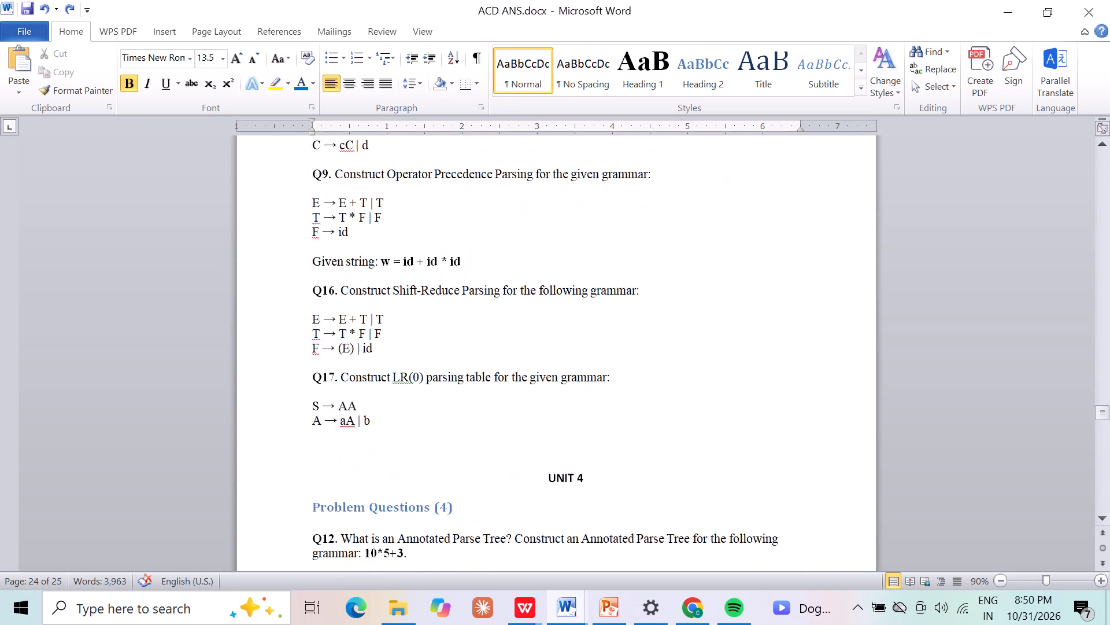
click(445, 328)
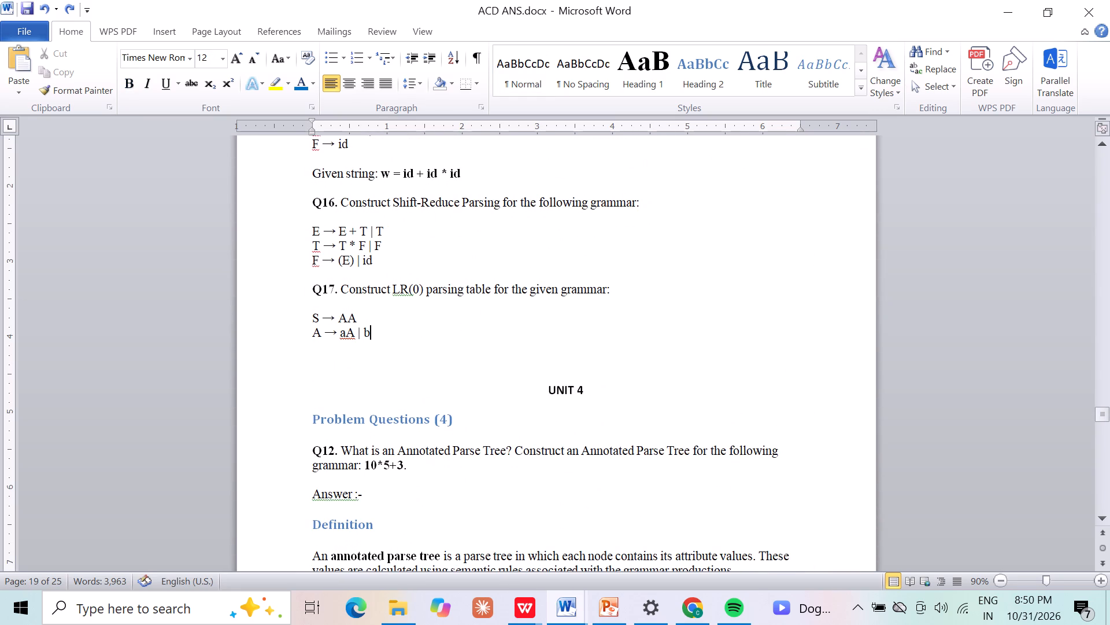
key(Return)
text(nswer :-)
key(Return)
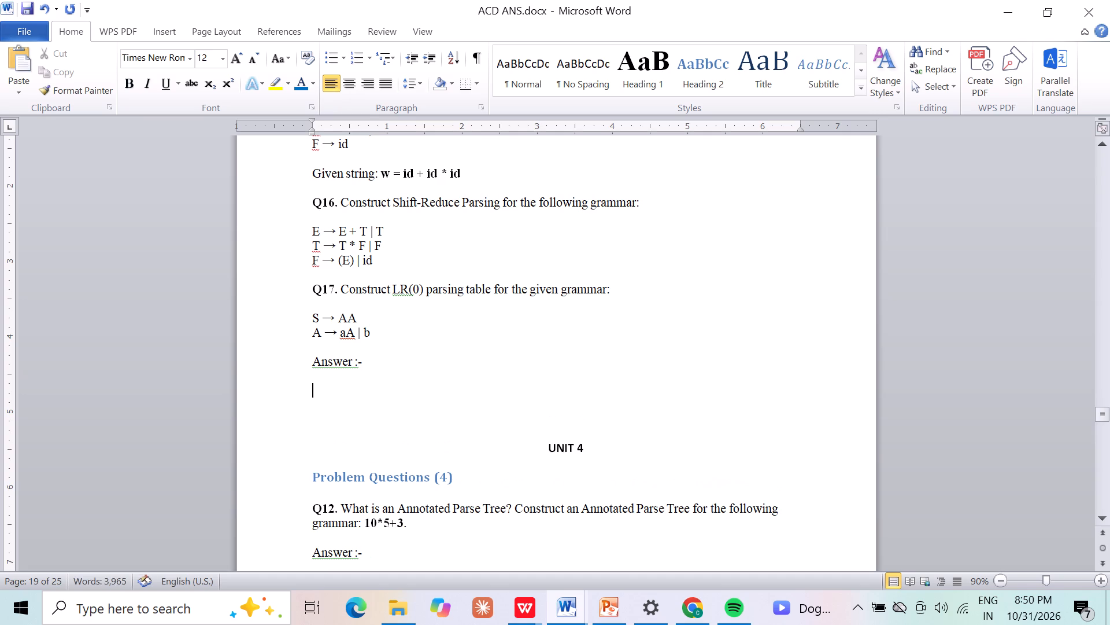
Add an "Answer :-" line followed by an empty line below the grammar of Q16.
click(432, 267)
key(Return)
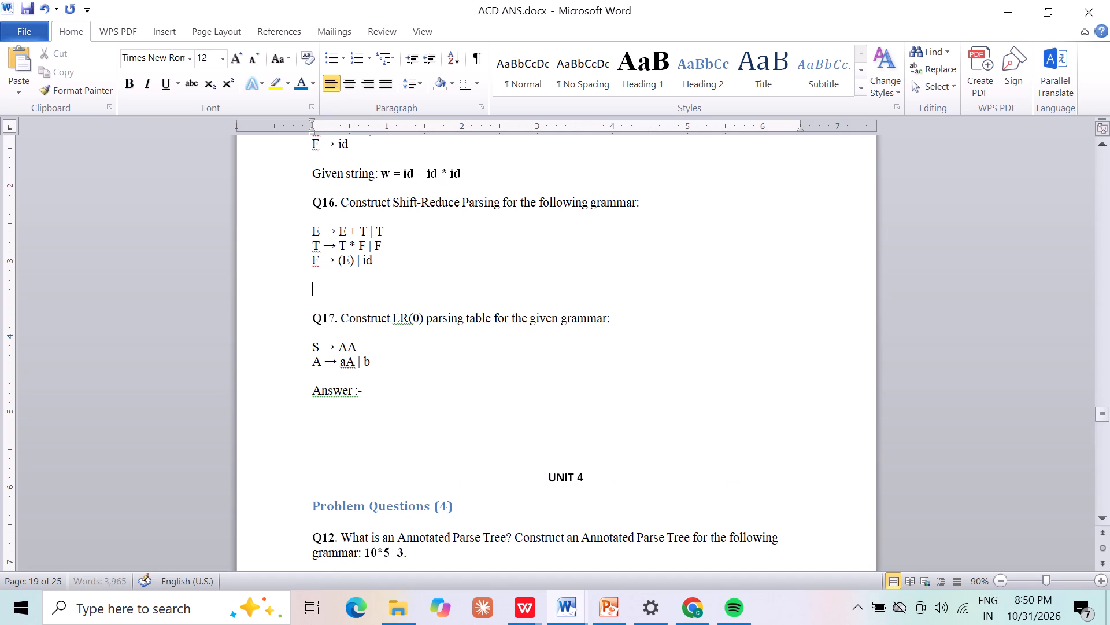
text(nswer :-)
key(Return)
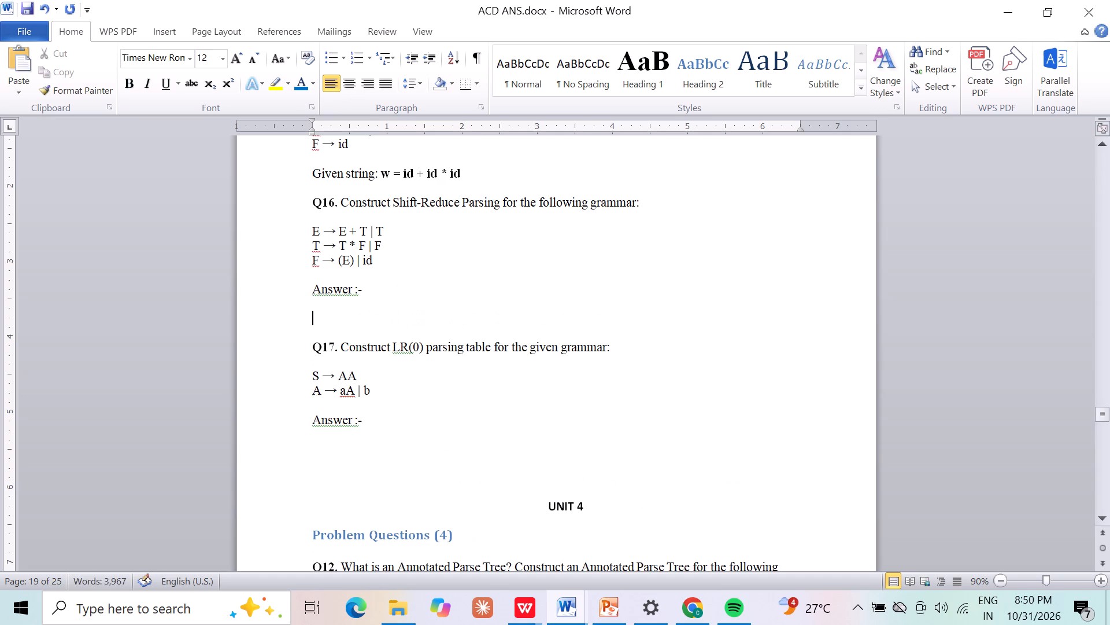
Add an "Answer:-" line followed by an empty line below the given string of Q9.
scroll(472, 230, up, 2)
click(480, 290)
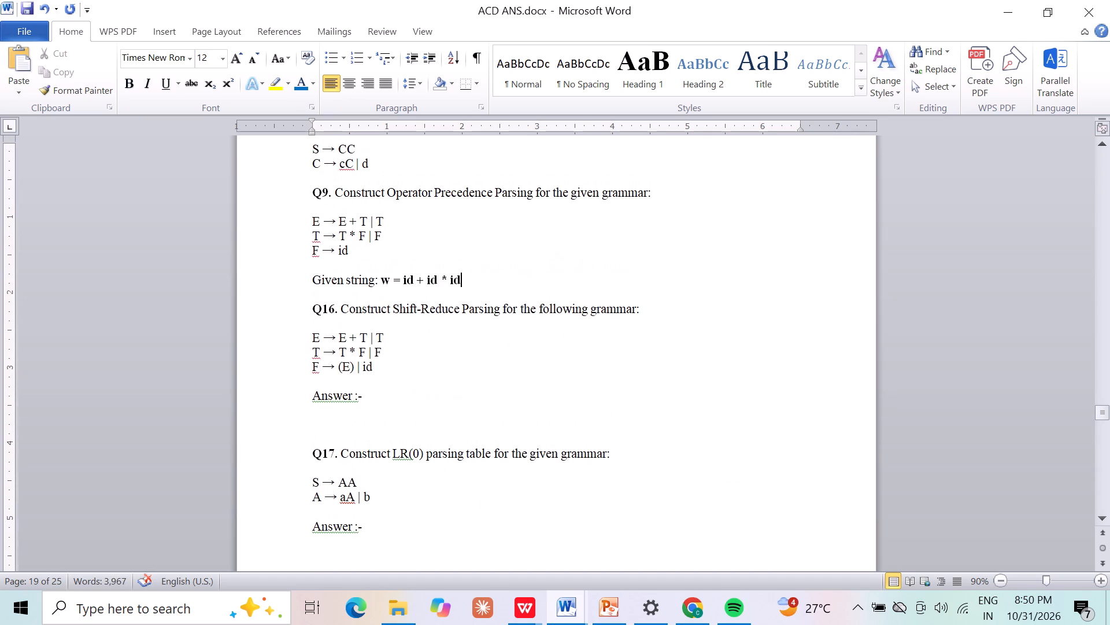
key(Return)
text(nswer:-)
key(Return)
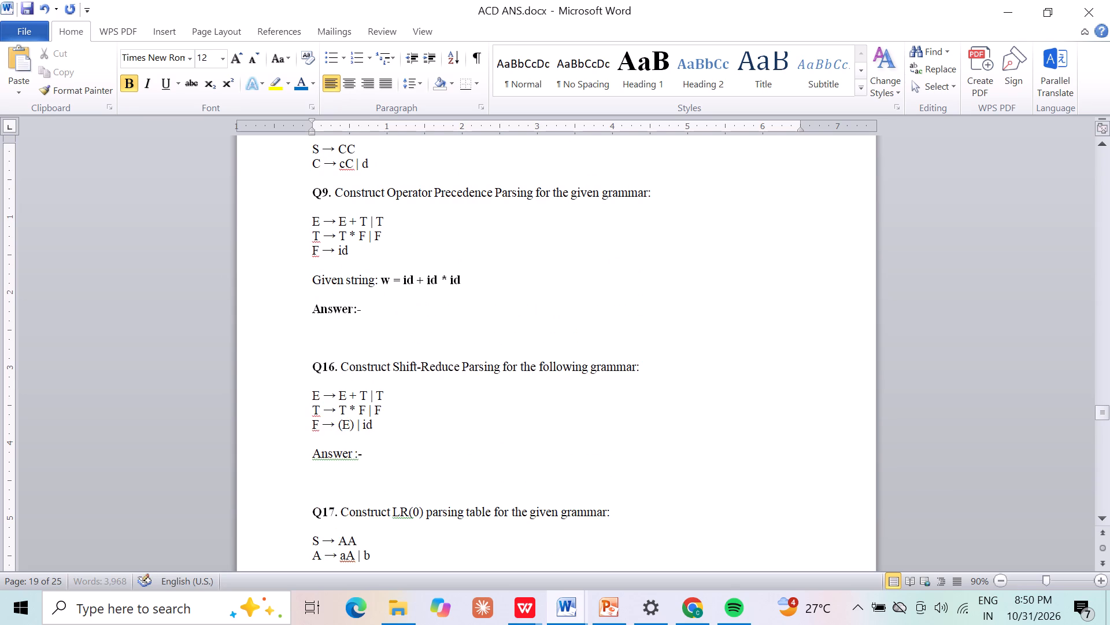
Add an "Answer :-" line followed by an empty line below Q7's grammar, after the line C → cC | d.
scroll(480, 290, up, 1)
click(472, 263)
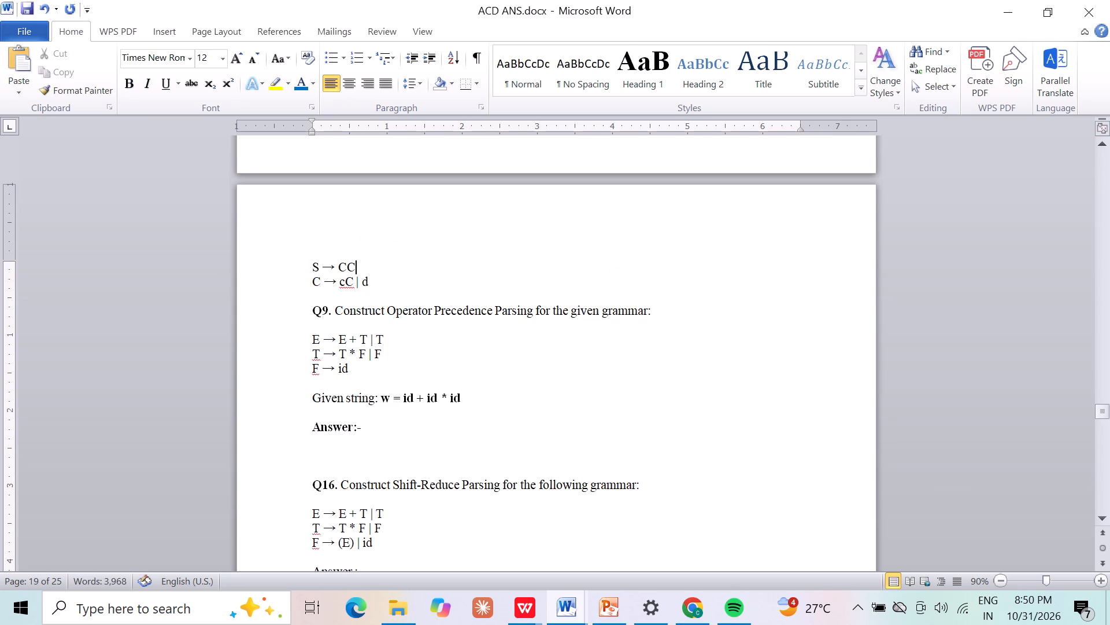
key(Right)
key(Right)
key(Right)
key(Right)
key(Right)
key(Right)
key(Right)
key(Right)
key(Right)
key(Right)
key(Right)
text(nswer :-)
key(Return)
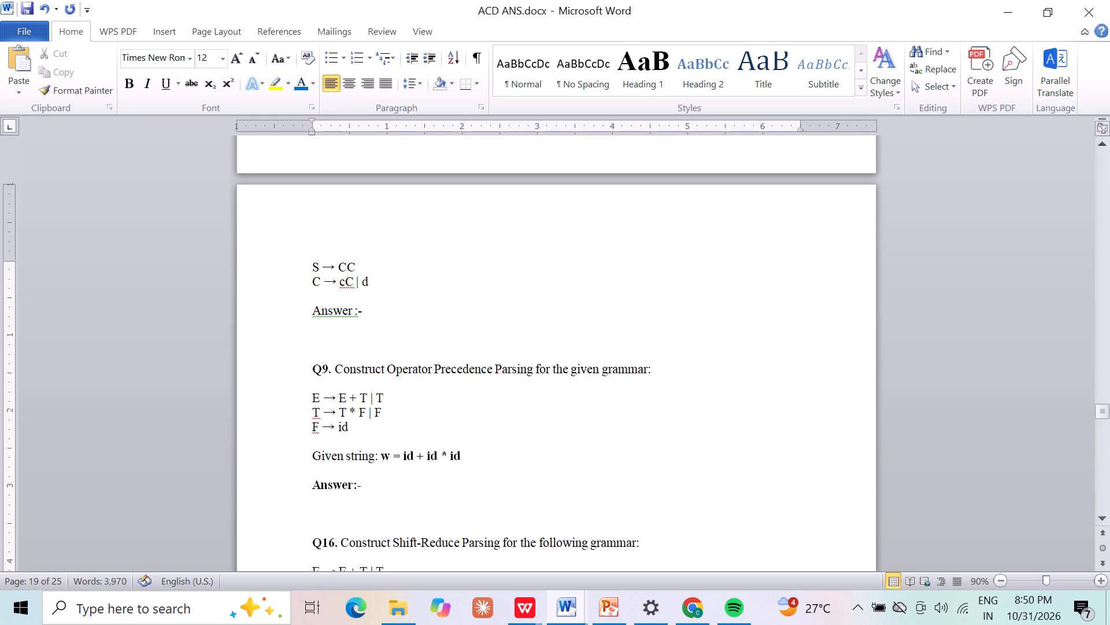
scroll(472, 263, up, 2)
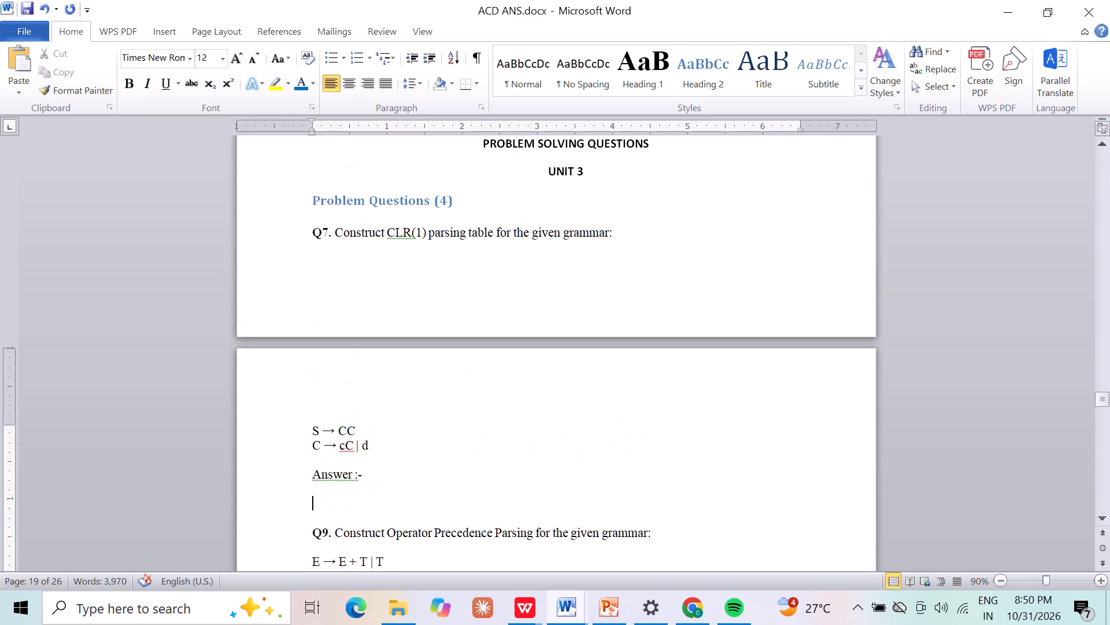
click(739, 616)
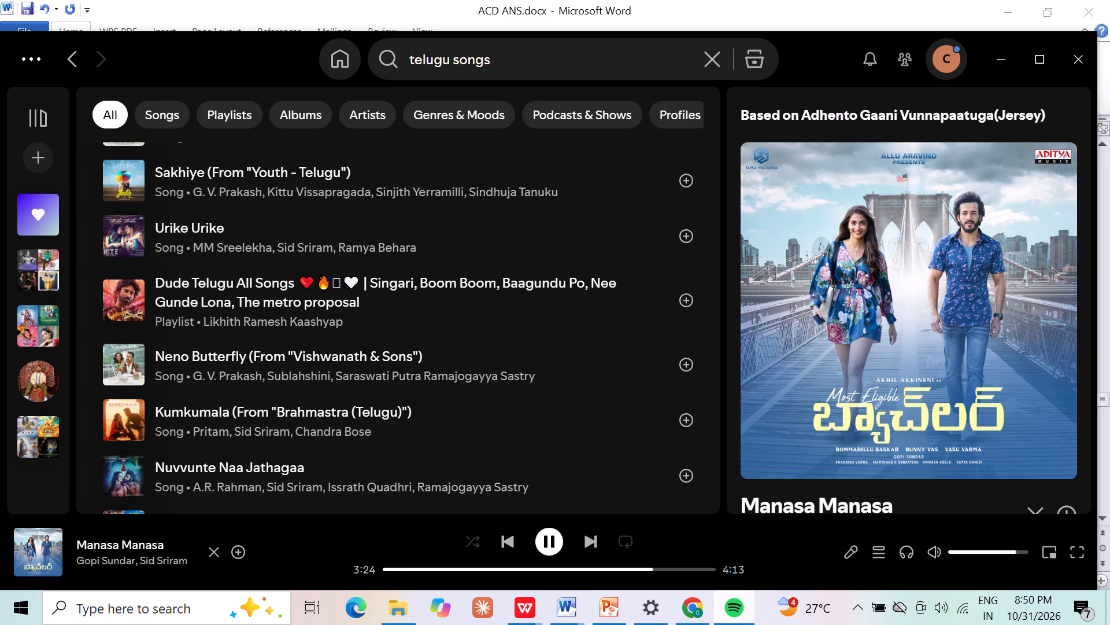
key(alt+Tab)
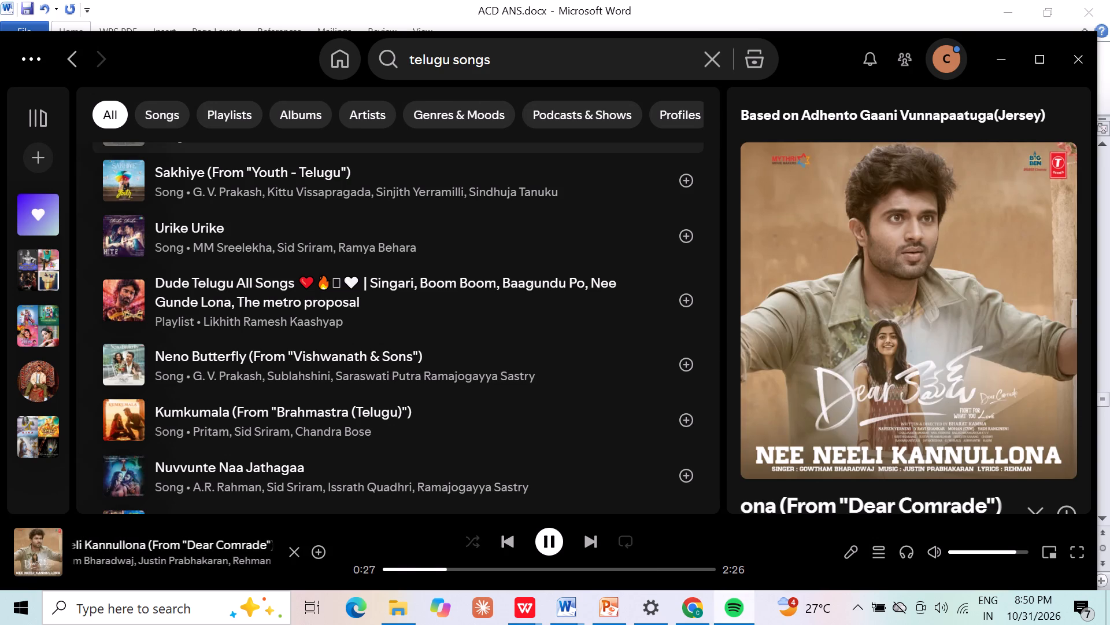
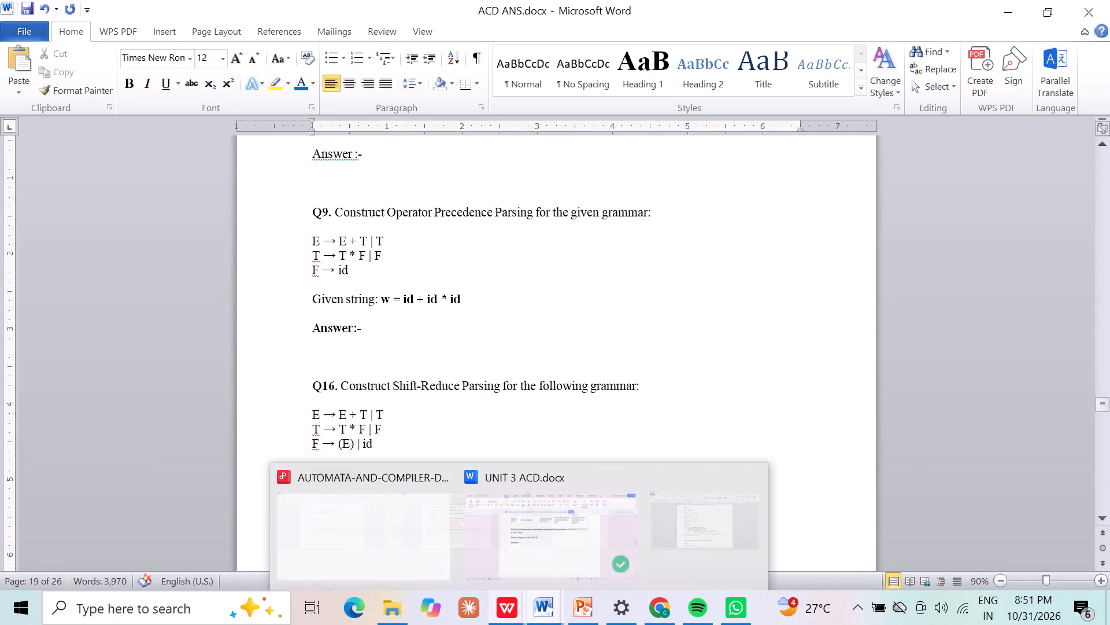
Switch to UNIT 3 ACD in WPS Office and examine its existing answers to questions 9, 16 and 17.
click(613, 539)
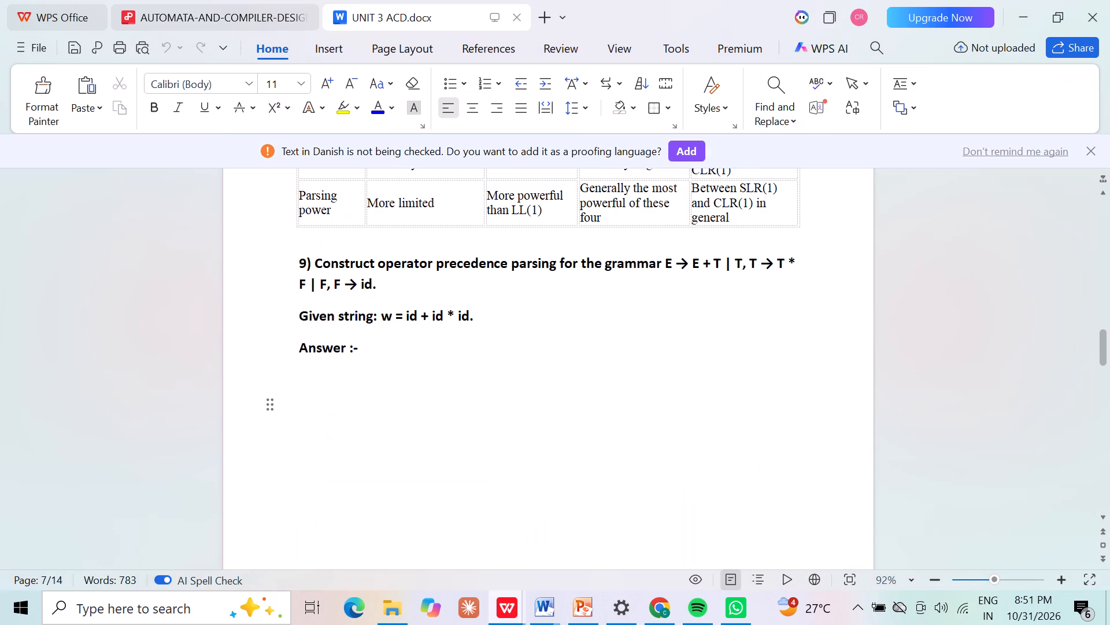
scroll(635, 451, up, 6)
scroll(635, 451, down, 19)
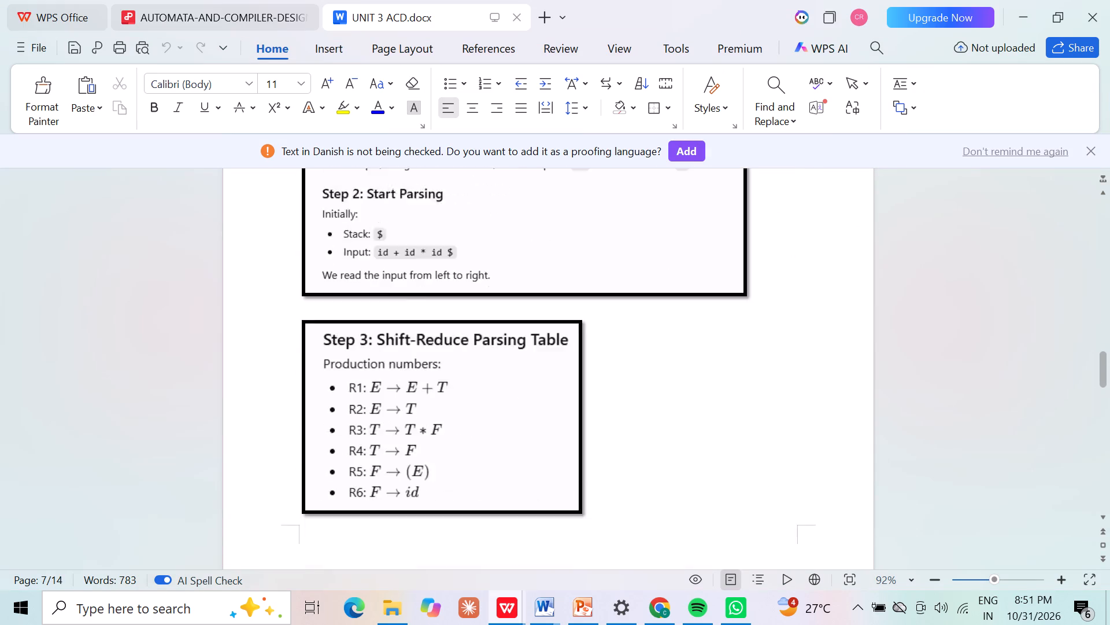
scroll(635, 451, down, 19)
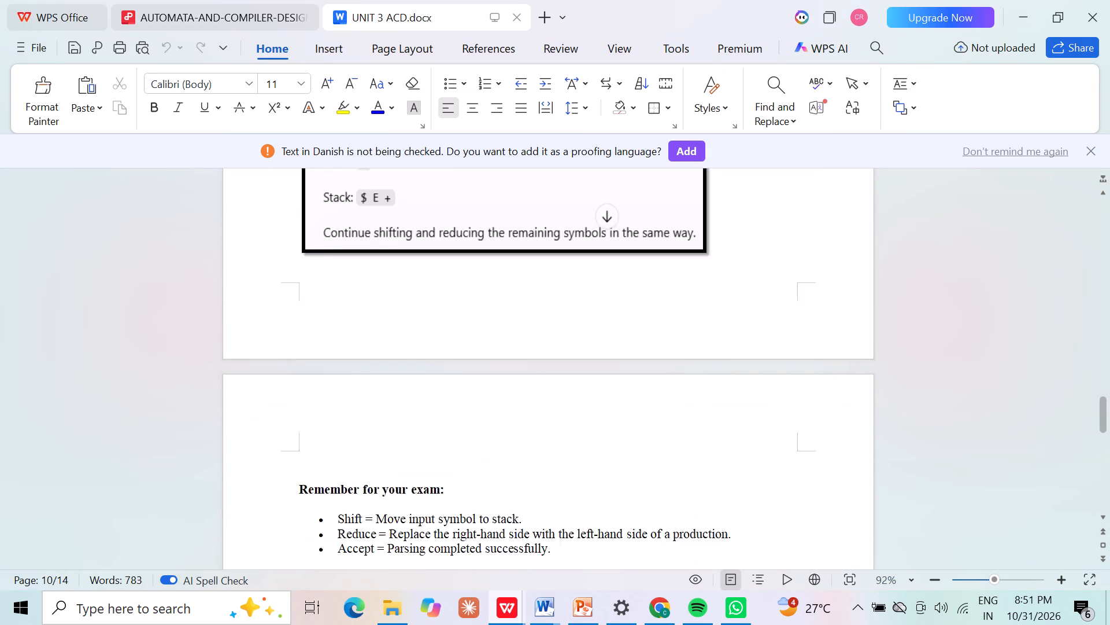
scroll(635, 451, down, 6)
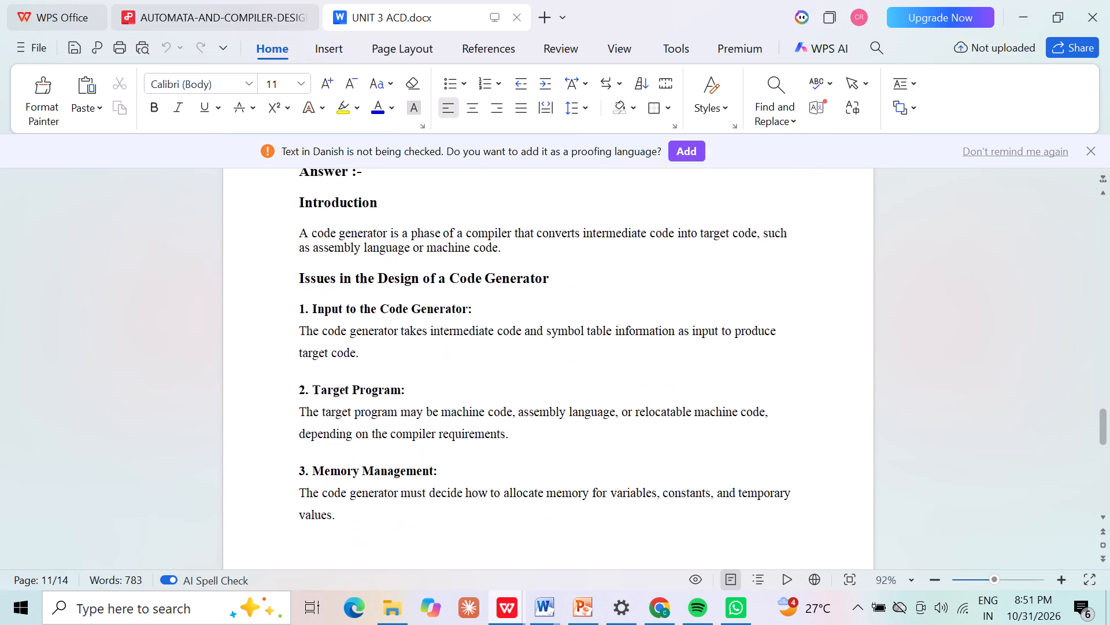
scroll(635, 451, up, 3)
scroll(635, 451, down, 1)
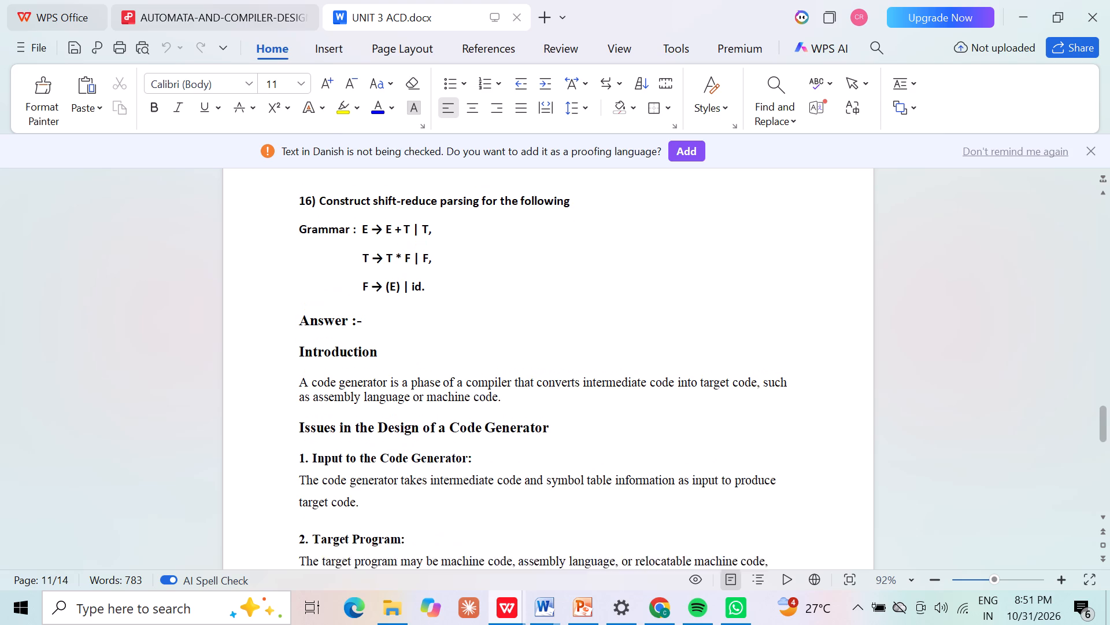
scroll(635, 451, down, 11)
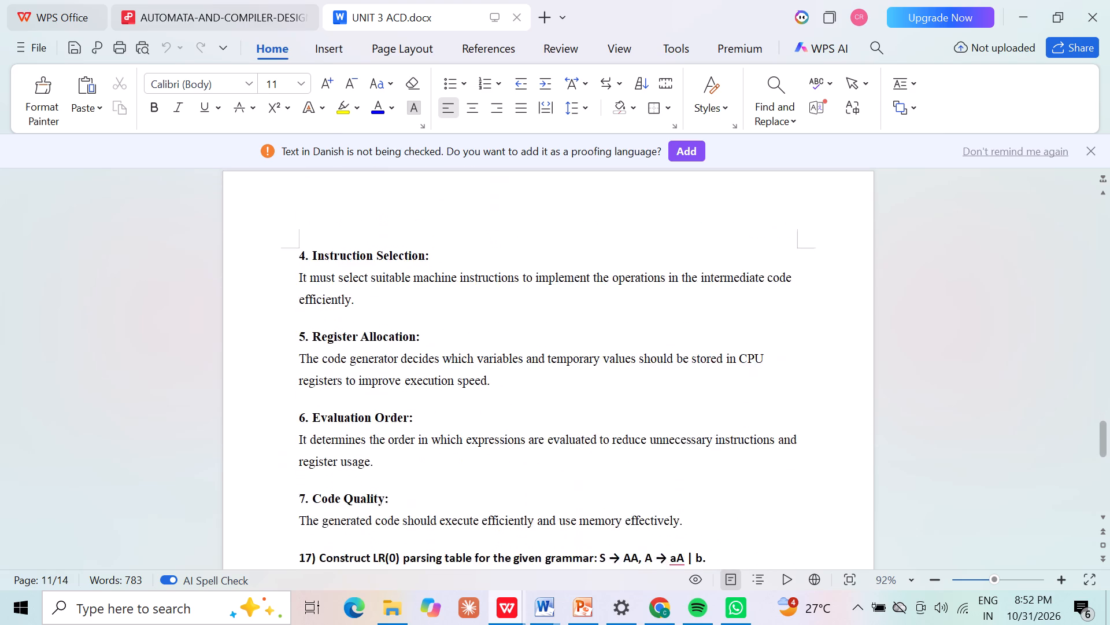
scroll(635, 451, down, 3)
scroll(635, 451, up, 8)
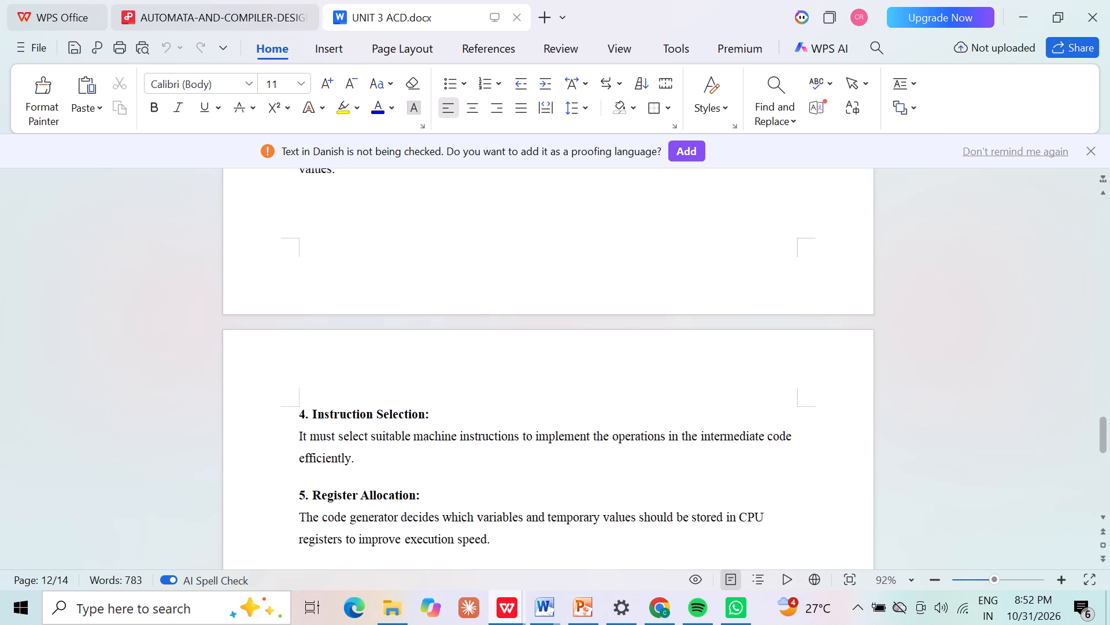
scroll(635, 451, up, 8)
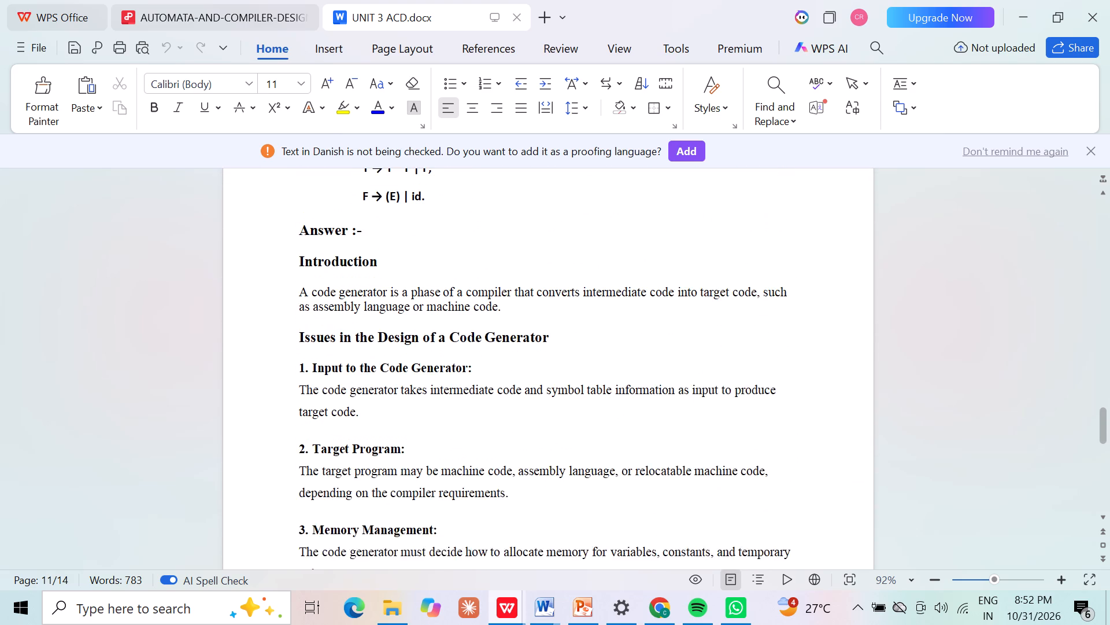
scroll(635, 451, up, 4)
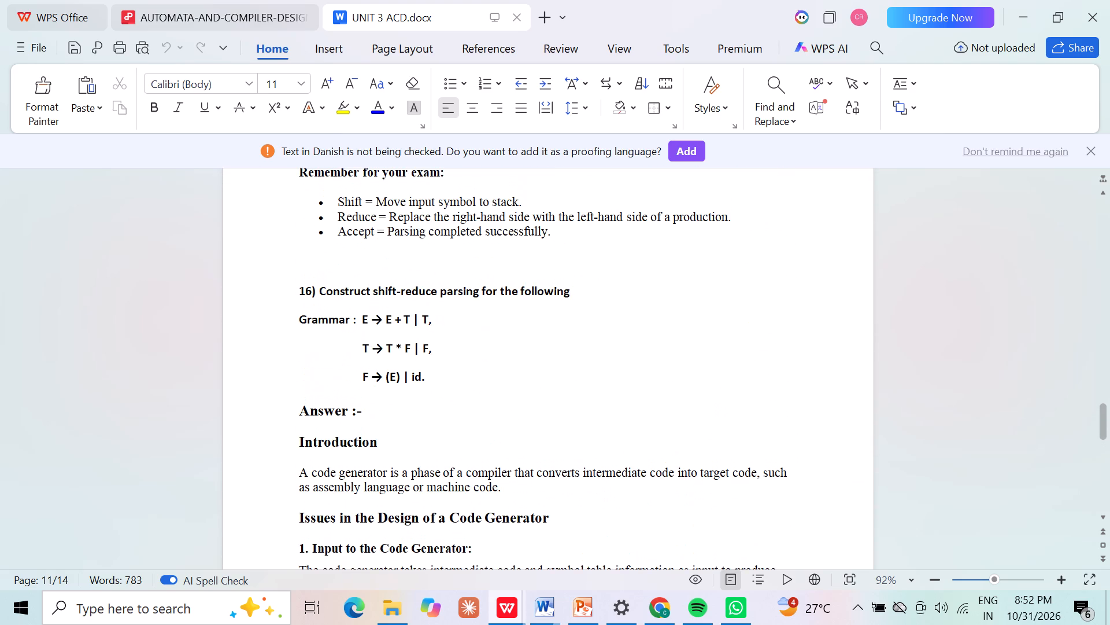
scroll(635, 451, down, 12)
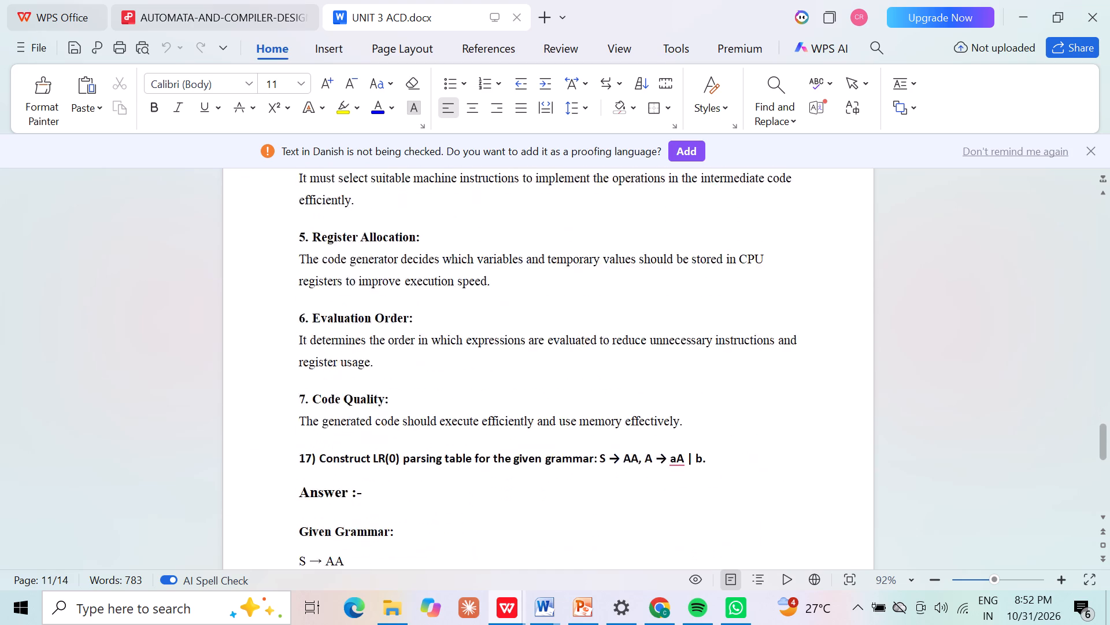
scroll(635, 451, down, 1)
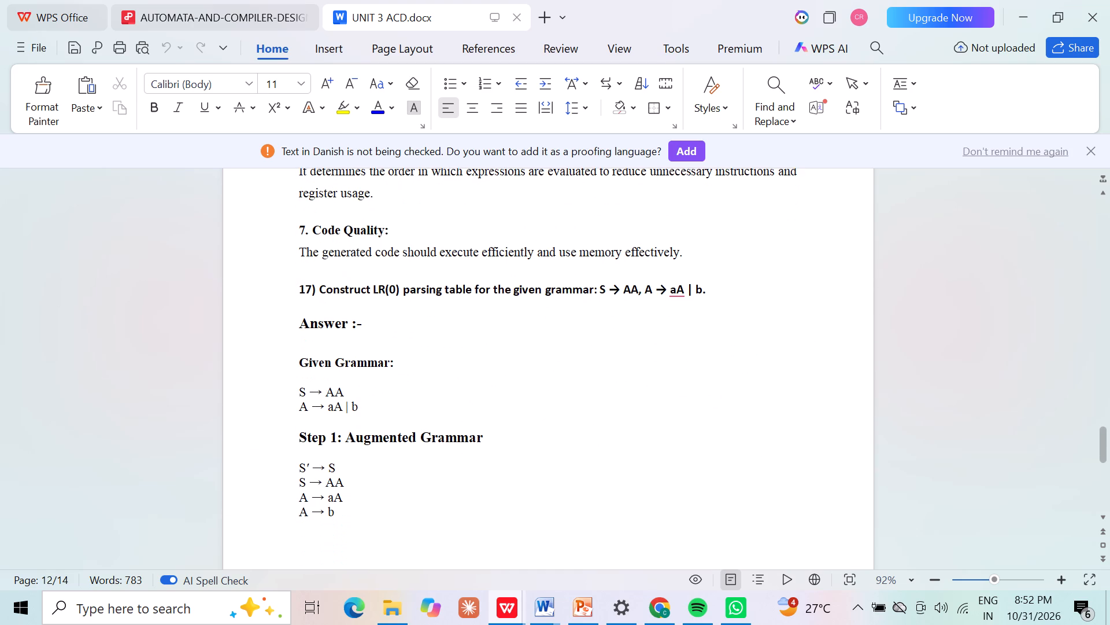
Copy question 16 on shift-reduce parsing together with its three-line grammar from UNIT 3 ACD.
scroll(635, 451, up, 14)
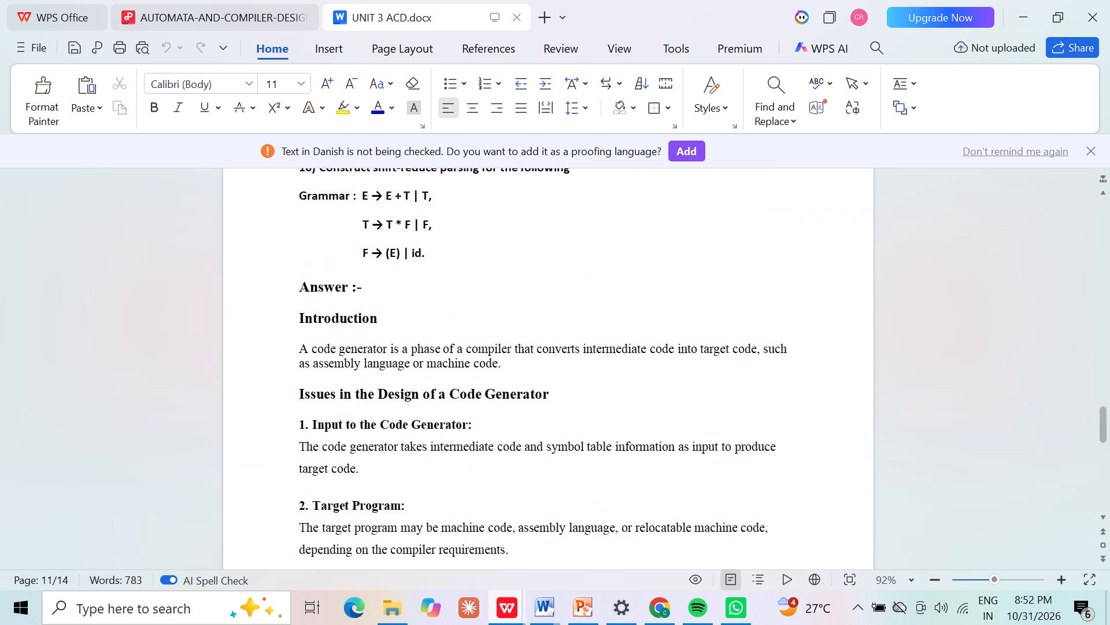
drag(456, 304, 303, 232)
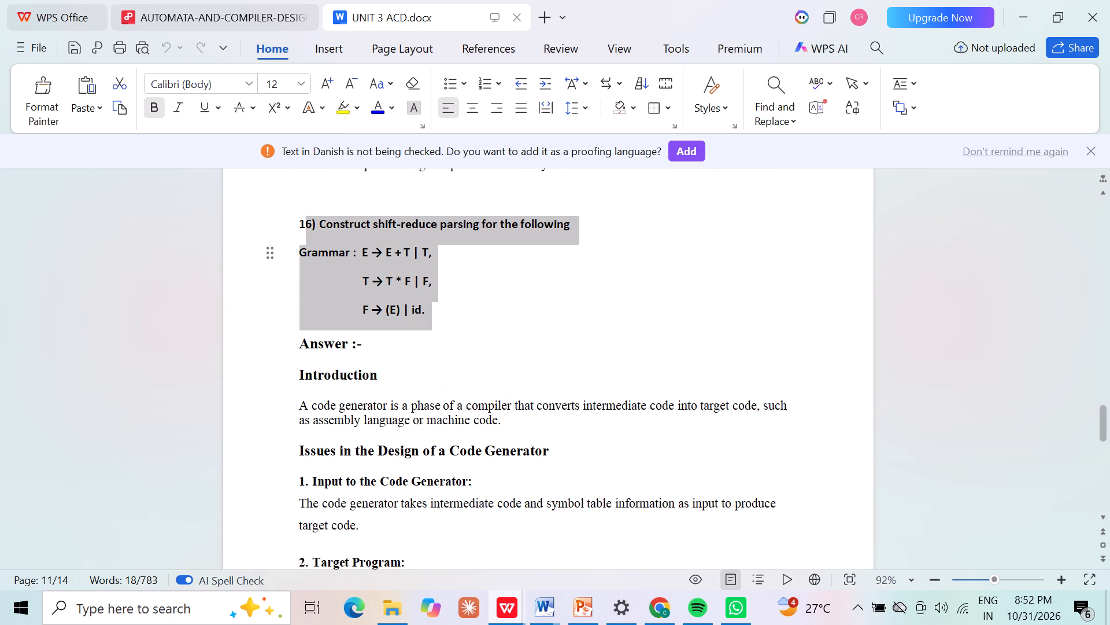
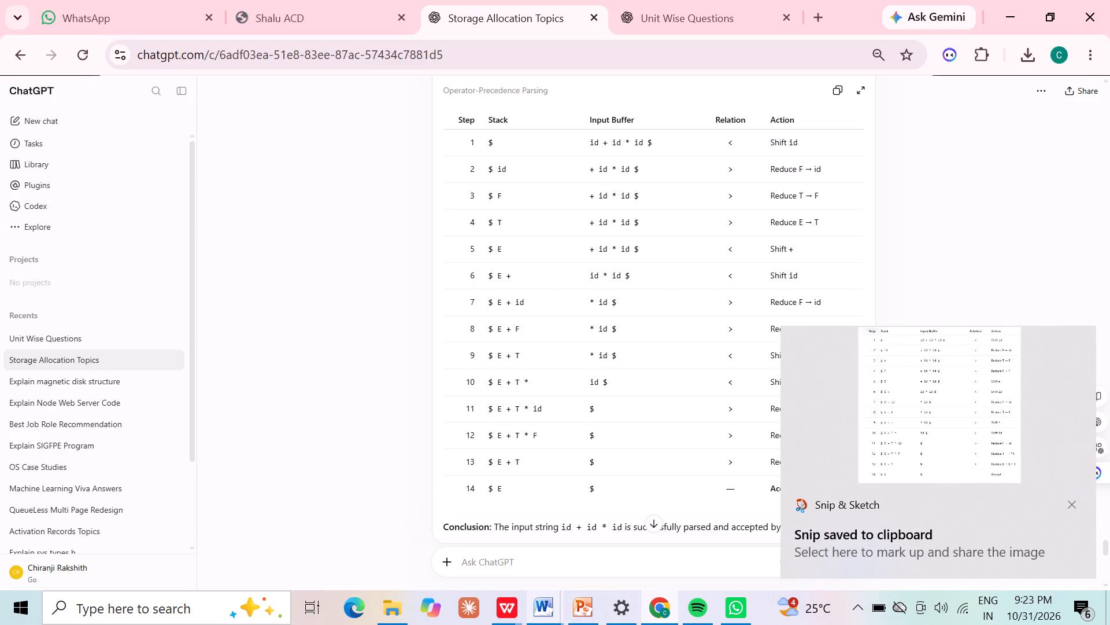
Switch to ACD ANS.docx in Word and paste the captured parsing table on the empty line below Q9's precedence rules.
click(305, 538)
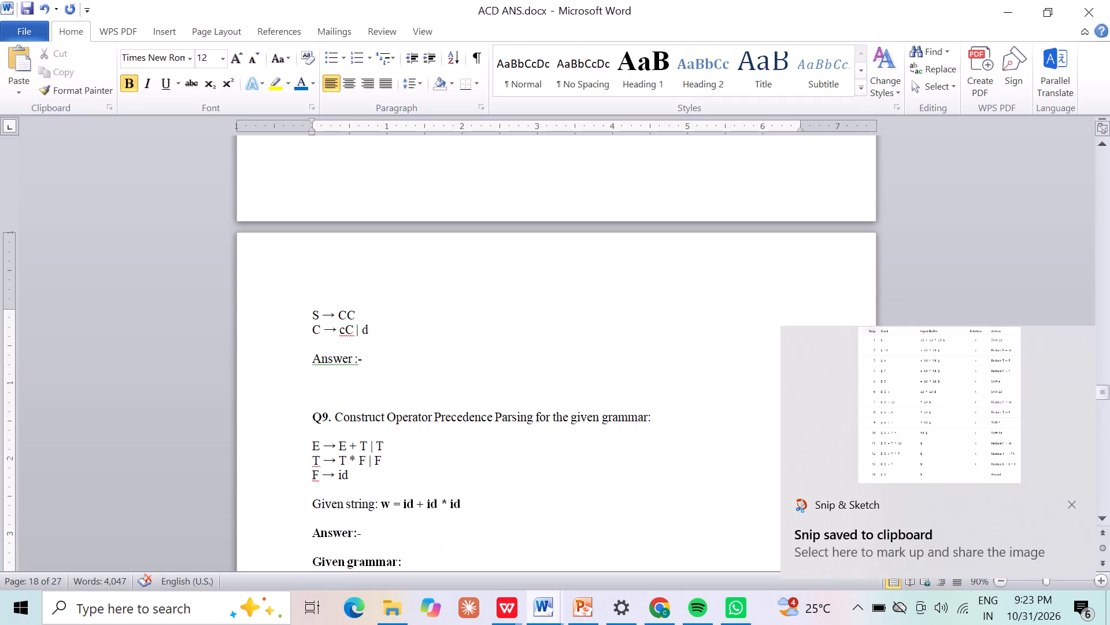
scroll(383, 514, up, 4)
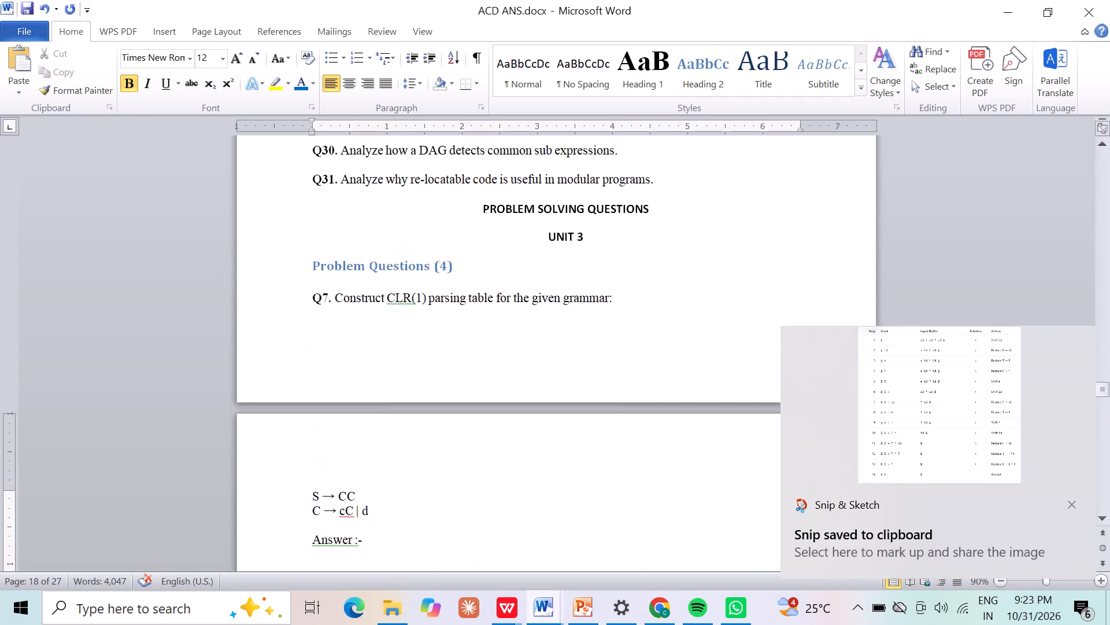
scroll(383, 514, down, 5)
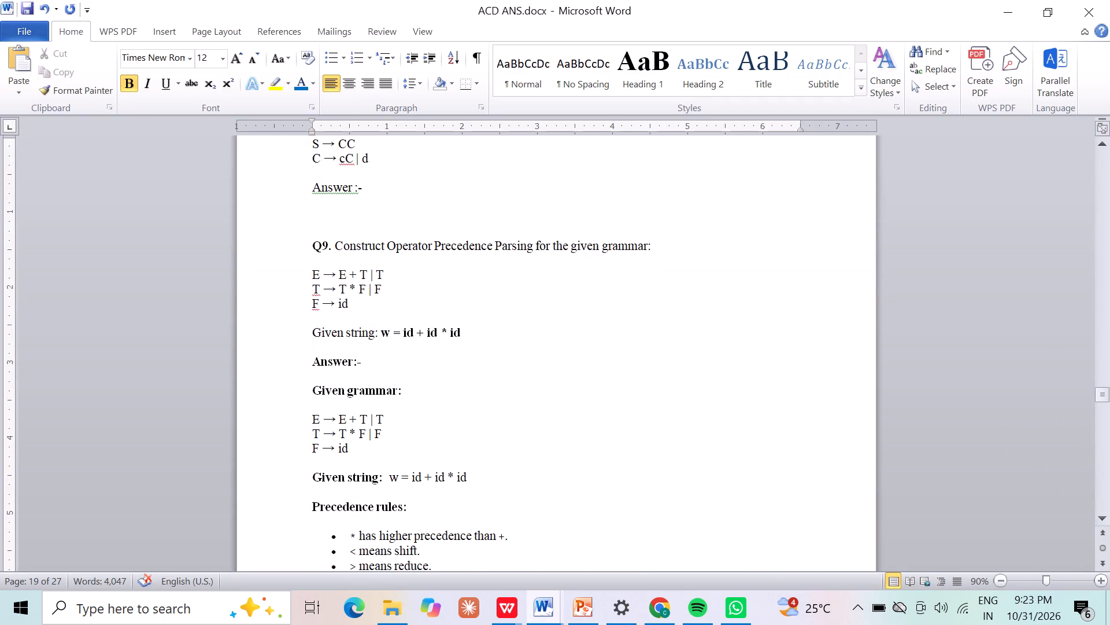
scroll(472, 494, down, 1)
click(378, 473)
key(ctrl+v)
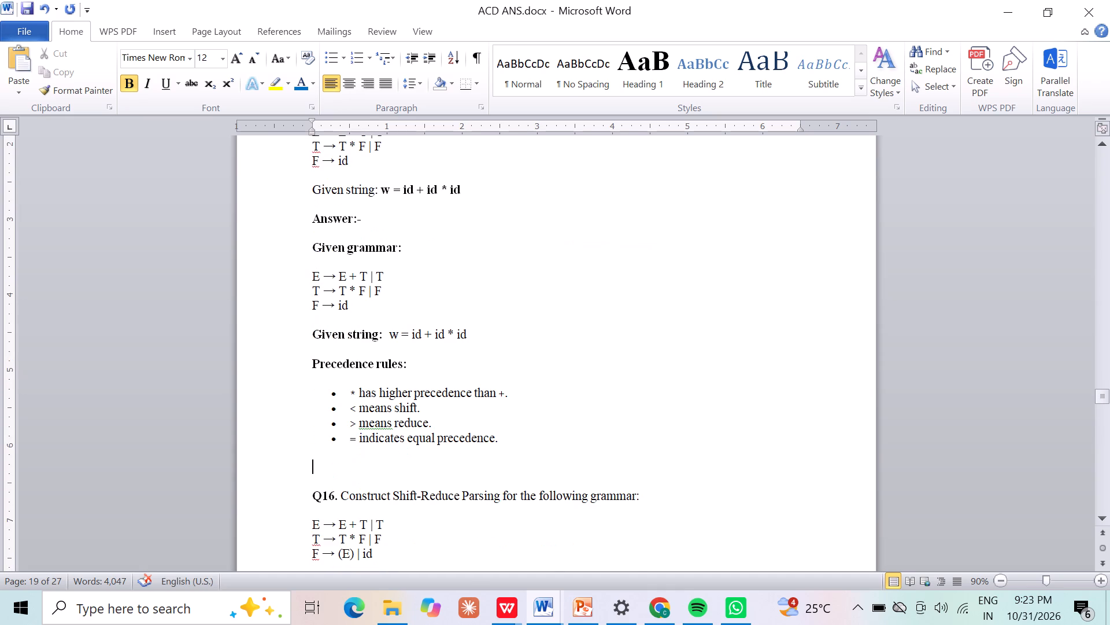
Apply the picture style with a thick black frame and shadow to the pasted parsing table image.
click(426, 473)
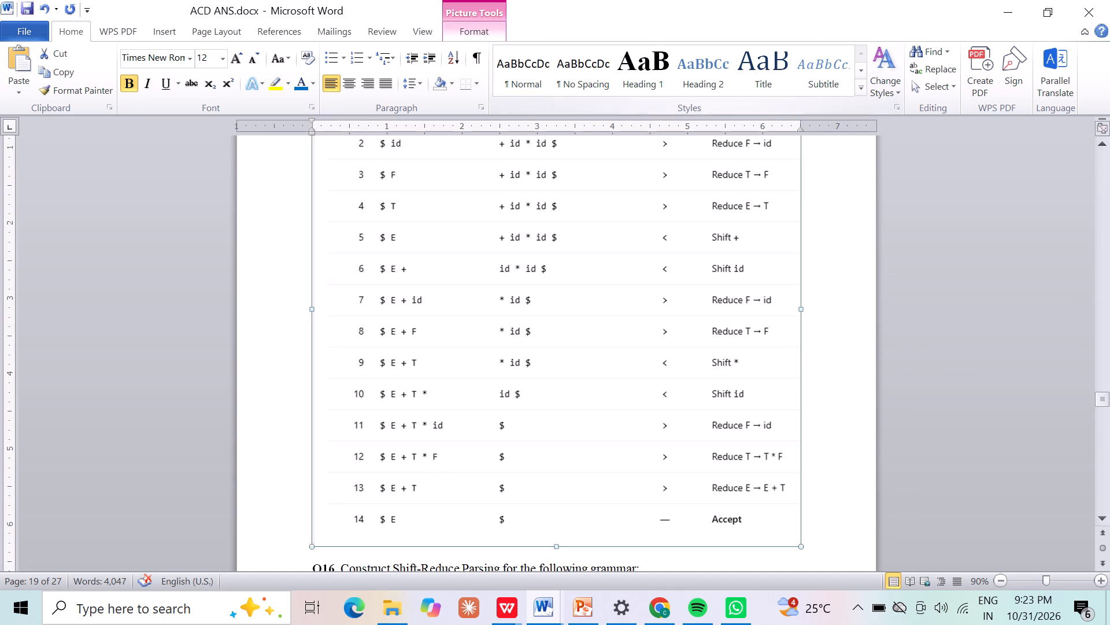
click(487, 38)
click(604, 72)
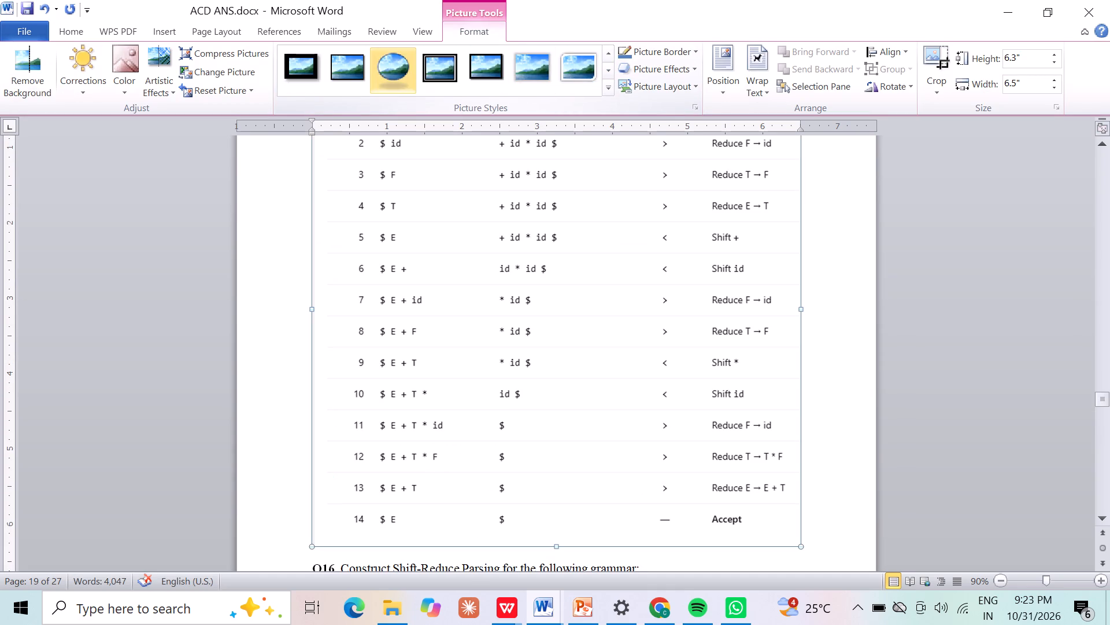
click(358, 80)
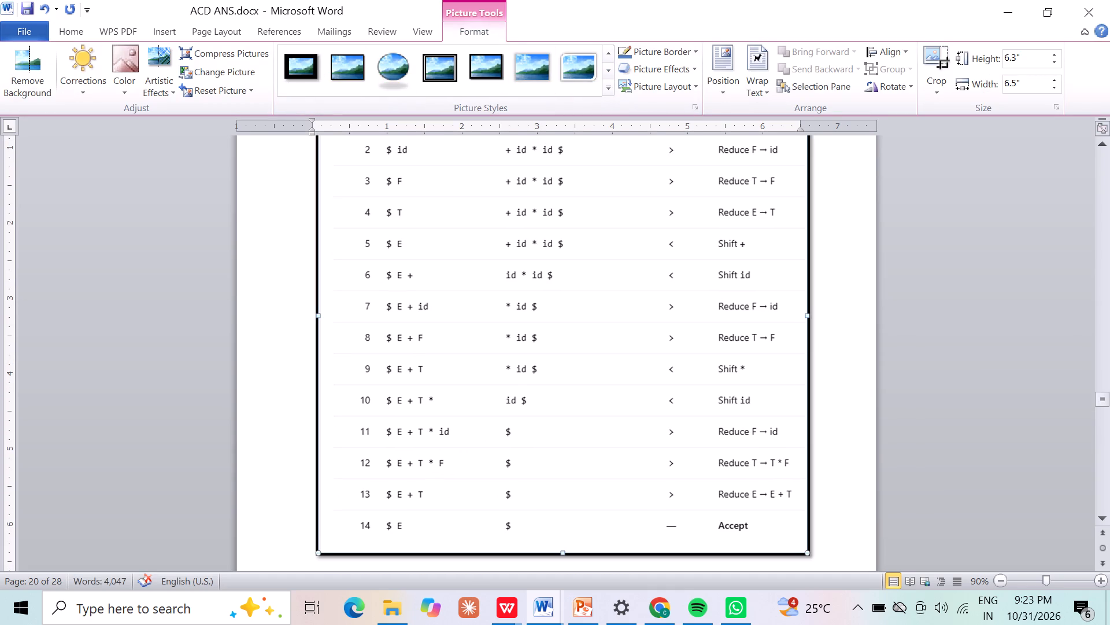
Shrink the framed parsing table image slightly in proportion from its lower corner, then deselect it.
drag(805, 554, 743, 535)
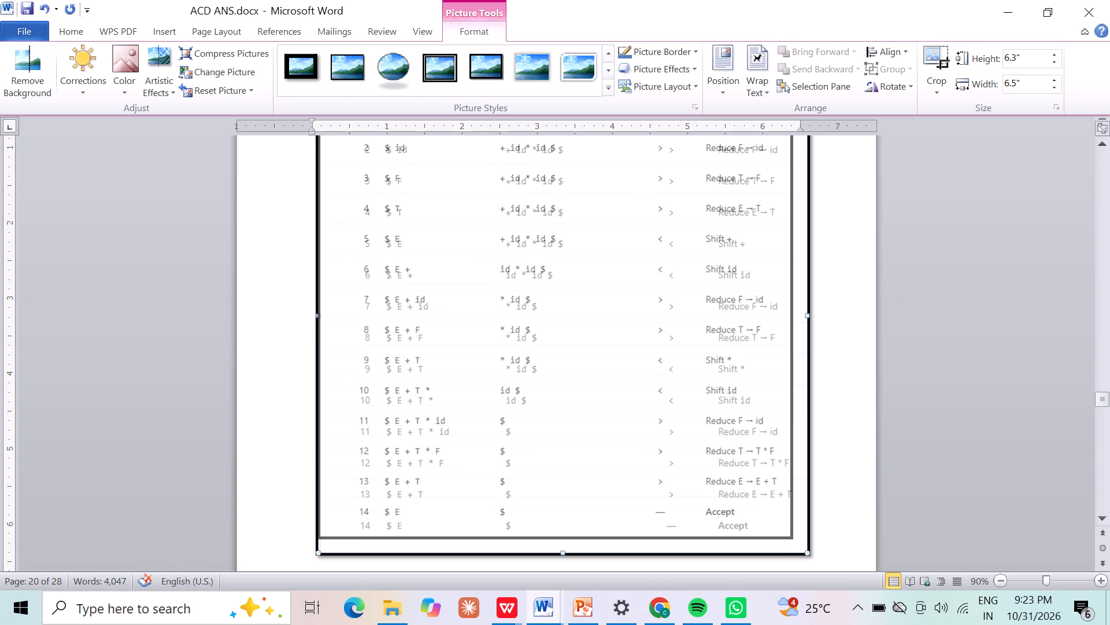
drag(743, 535, 722, 523)
click(834, 506)
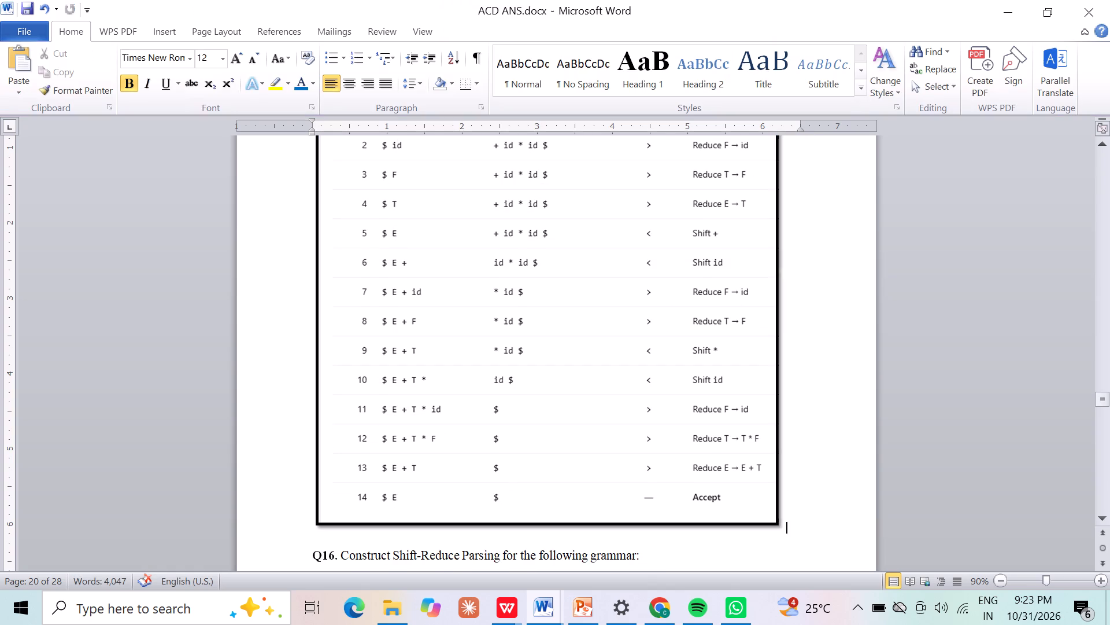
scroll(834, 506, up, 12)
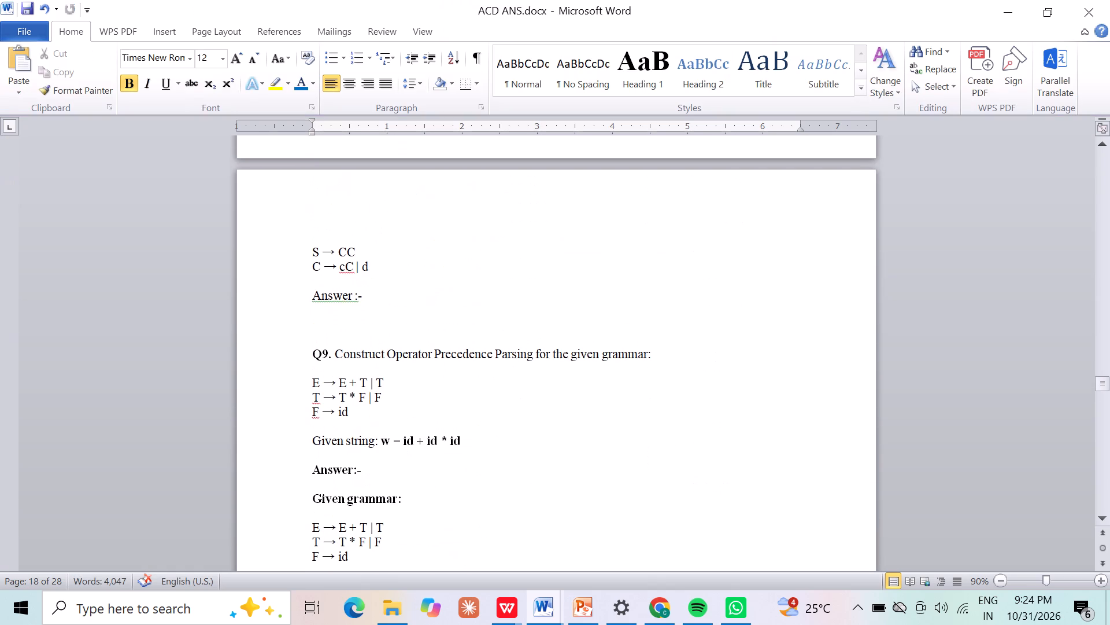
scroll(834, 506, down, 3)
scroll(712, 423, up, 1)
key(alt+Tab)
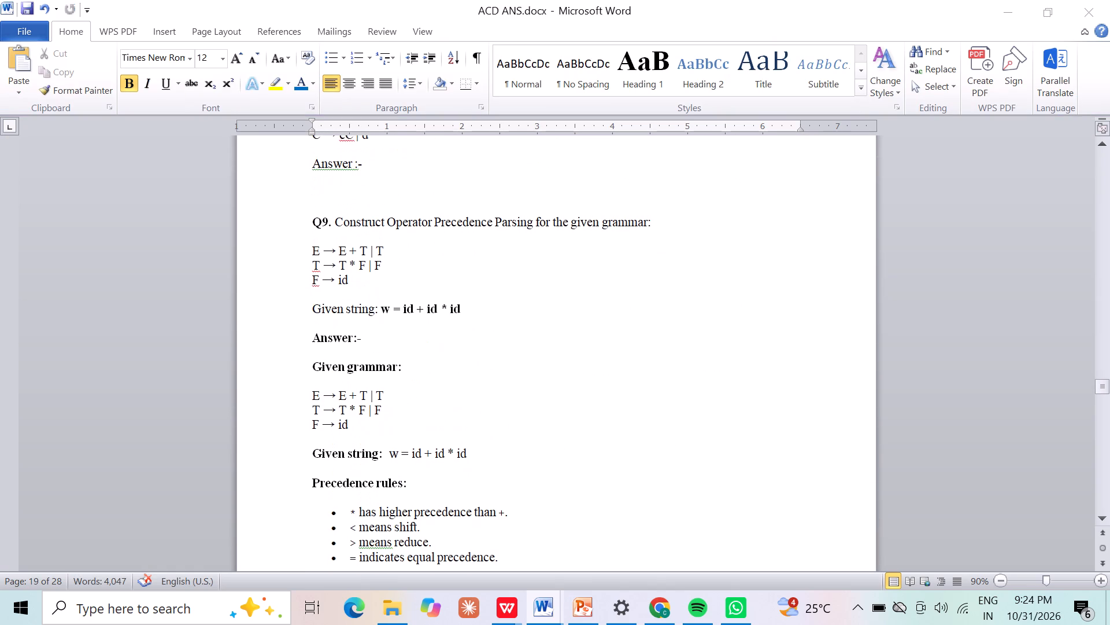
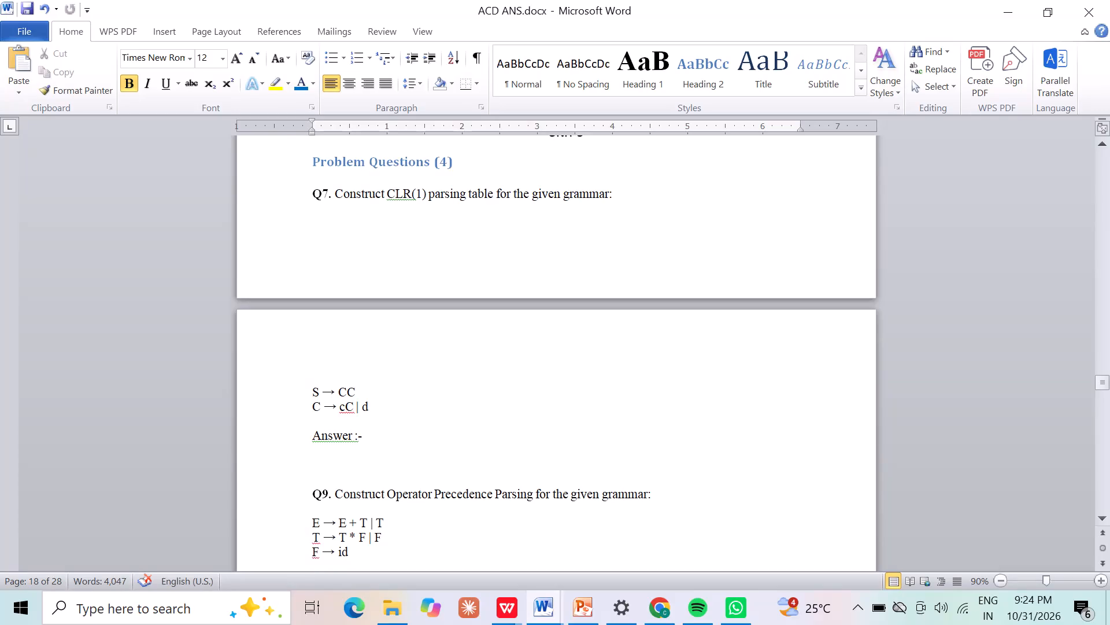
Place the text cursor on the empty line between Q7's Answer label and the Q9 question.
scroll(349, 411, up, 1)
scroll(349, 411, down, 2)
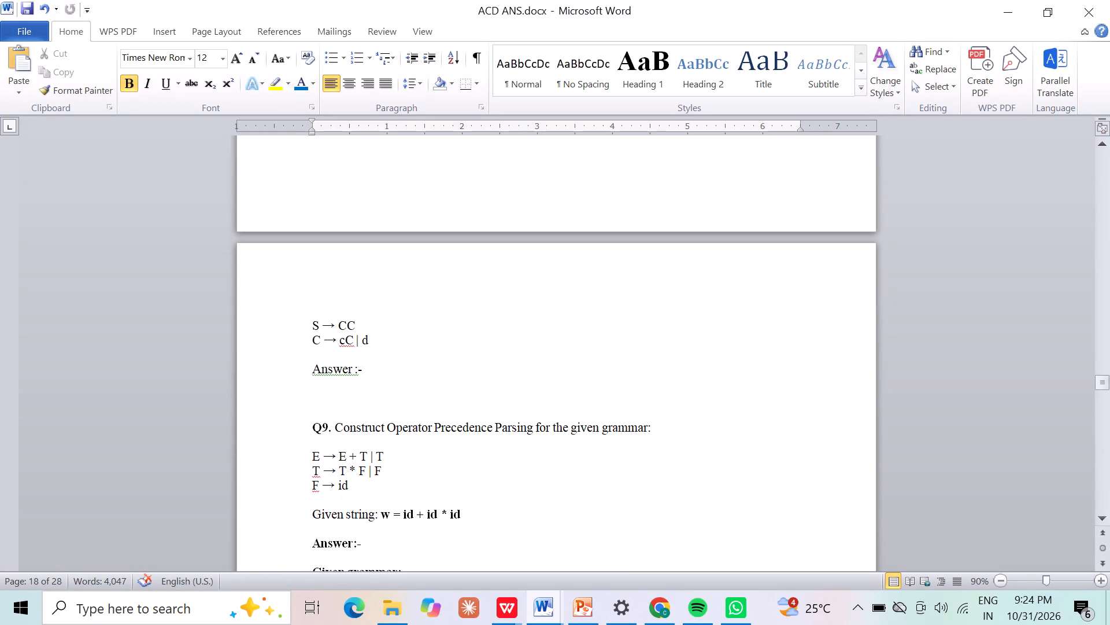
click(349, 411)
scroll(349, 411, up, 1)
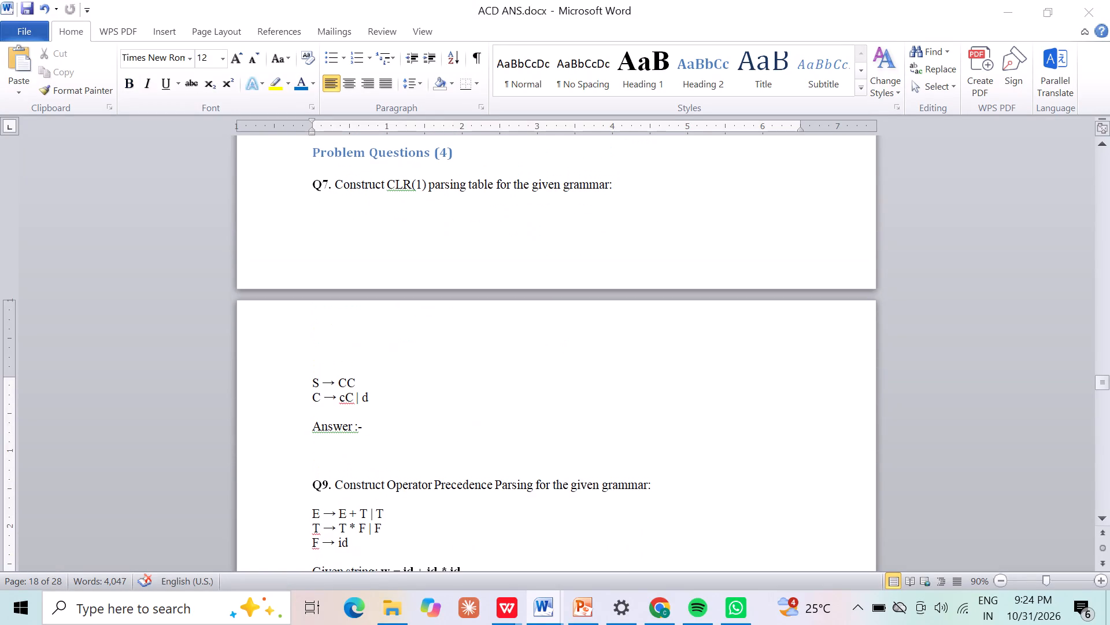
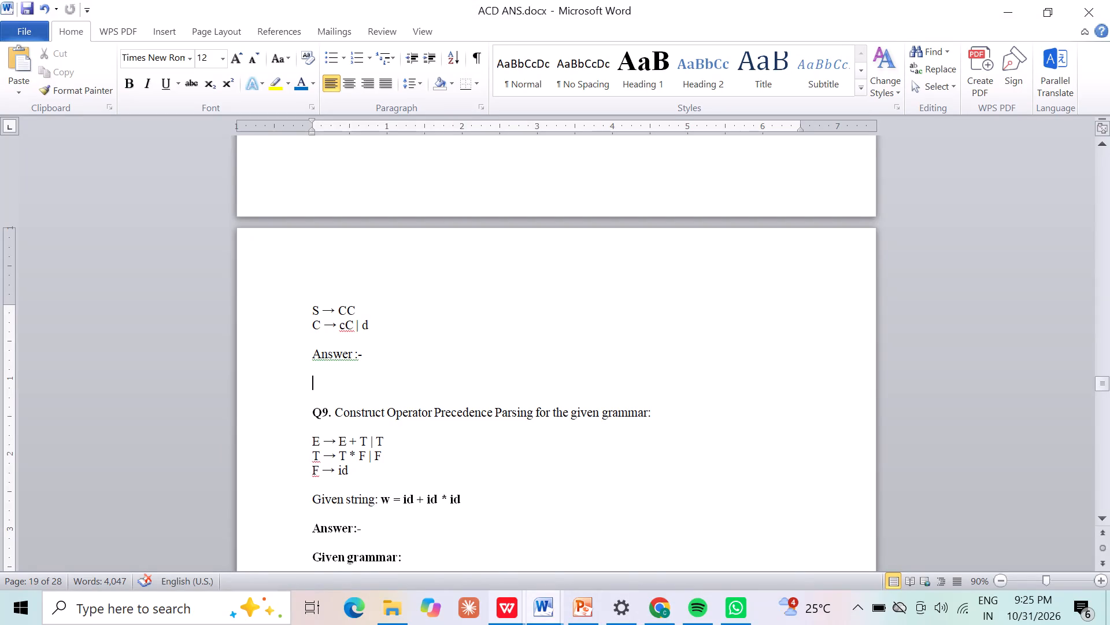
Switch to UNIT 3 ACD.docx in WPS Office and find question 7's CLR(1) parsing table answer, checking against Q7 in ACD ANS.docx.
click(528, 549)
scroll(528, 549, up, 1)
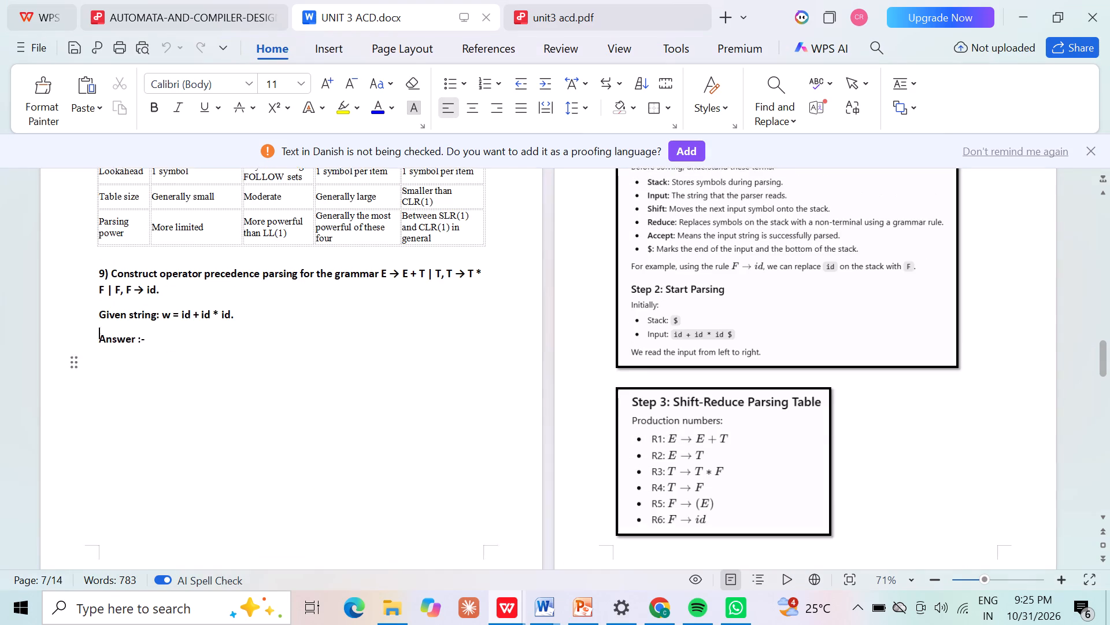
scroll(528, 549, up, 11)
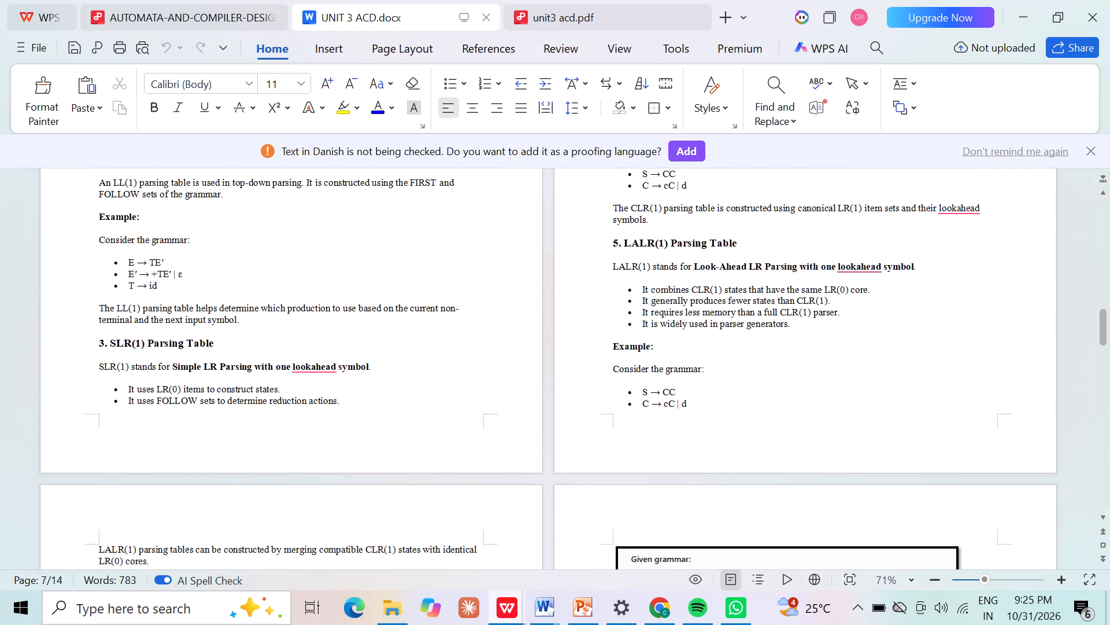
scroll(528, 549, up, 2)
scroll(528, 549, down, 2)
key(alt+Tab)
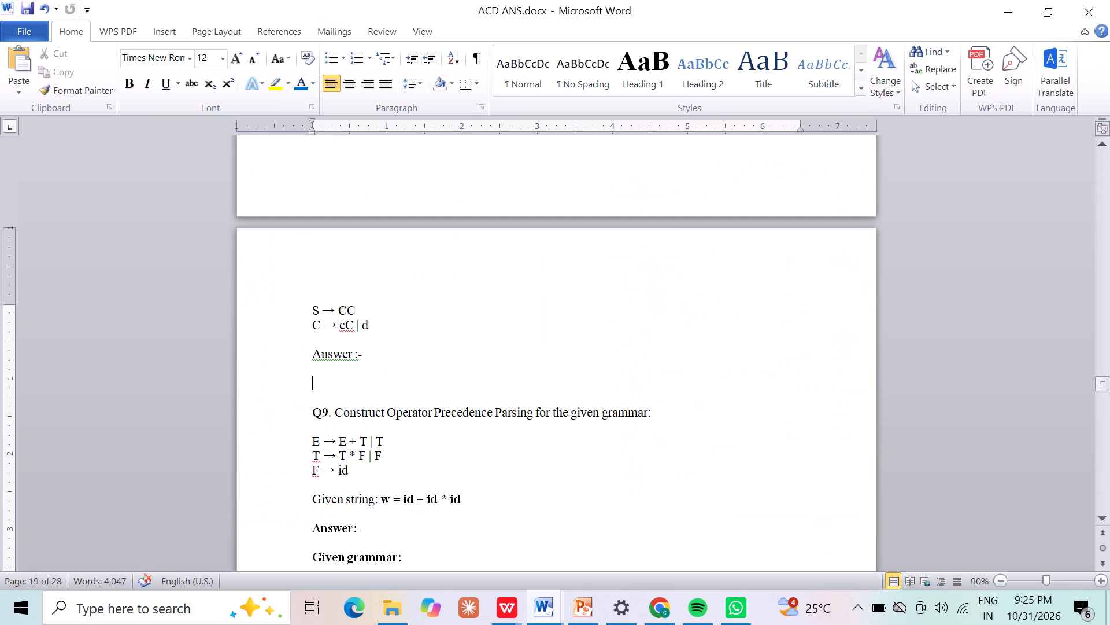
scroll(528, 549, up, 3)
key(alt+Tab)
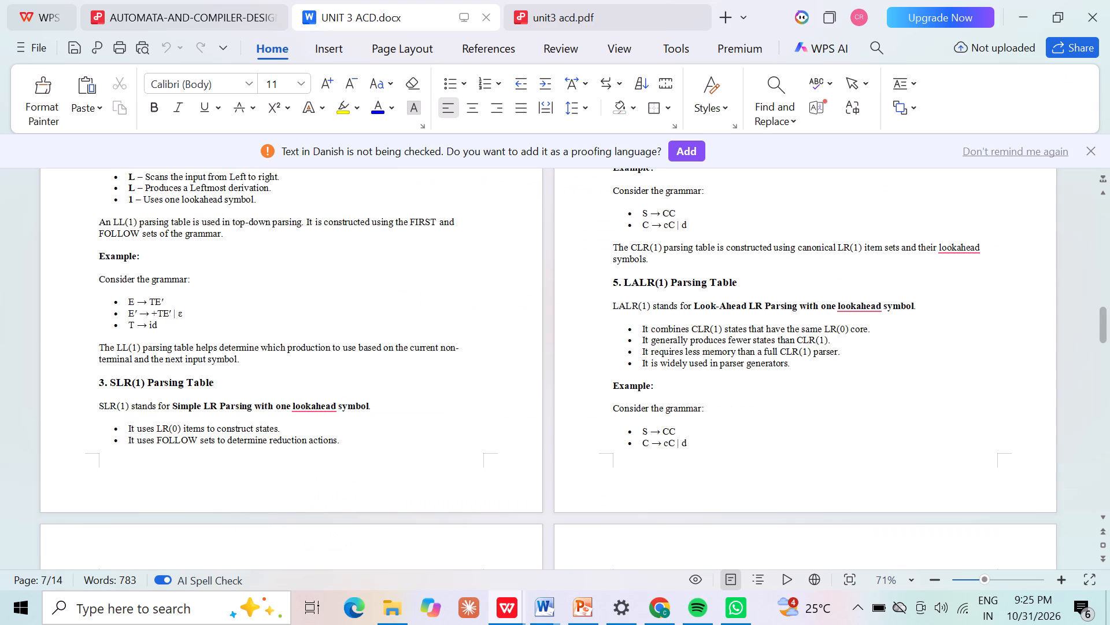
scroll(528, 549, up, 11)
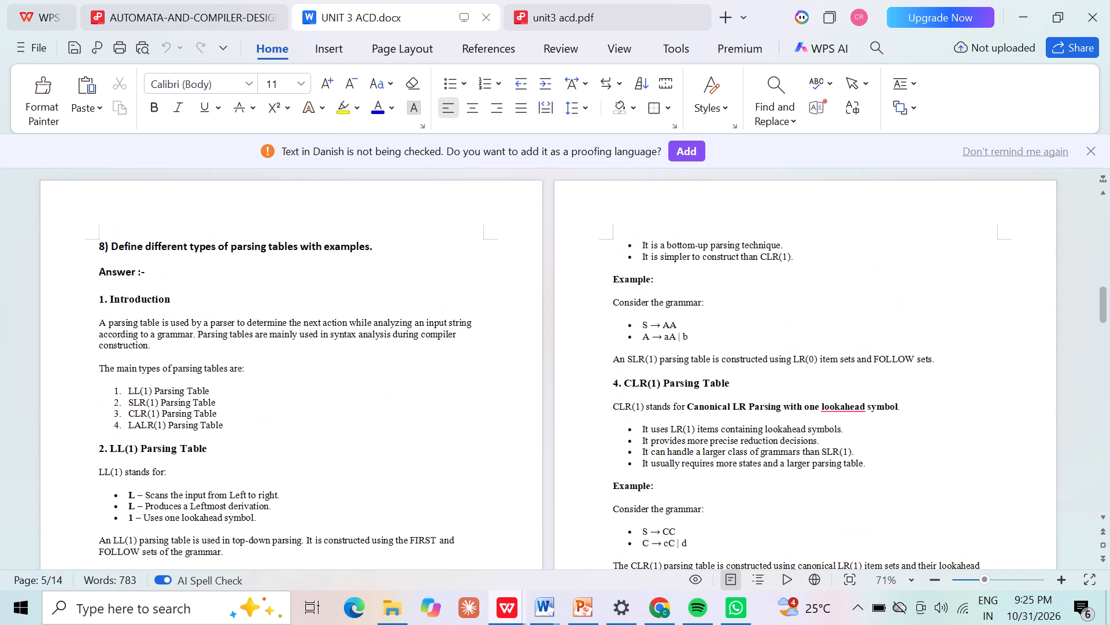
scroll(528, 549, up, 9)
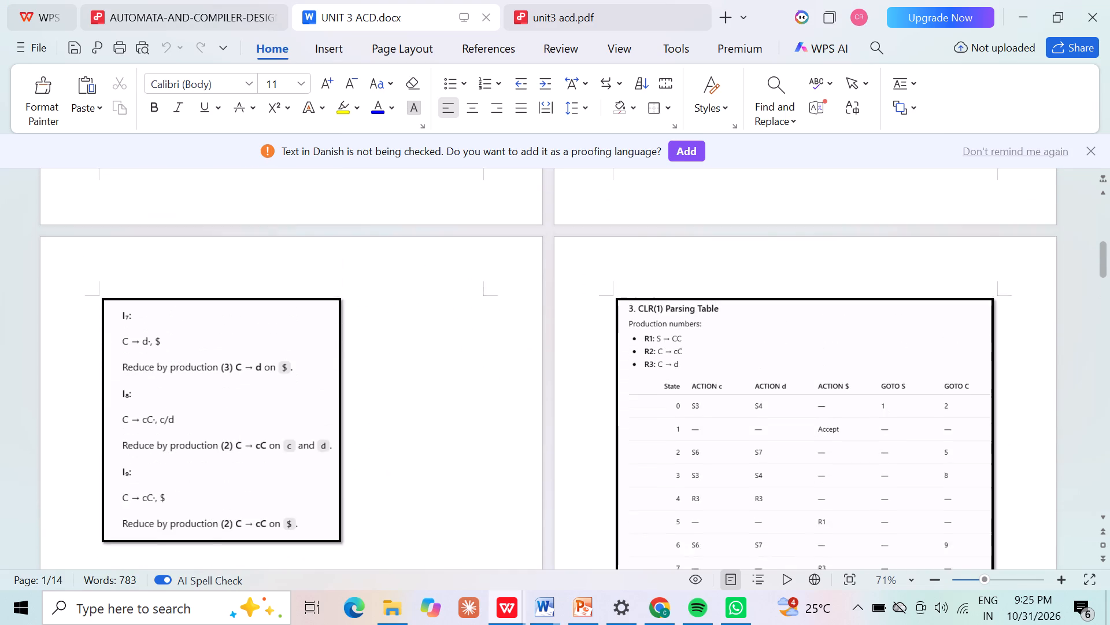
scroll(528, 549, up, 10)
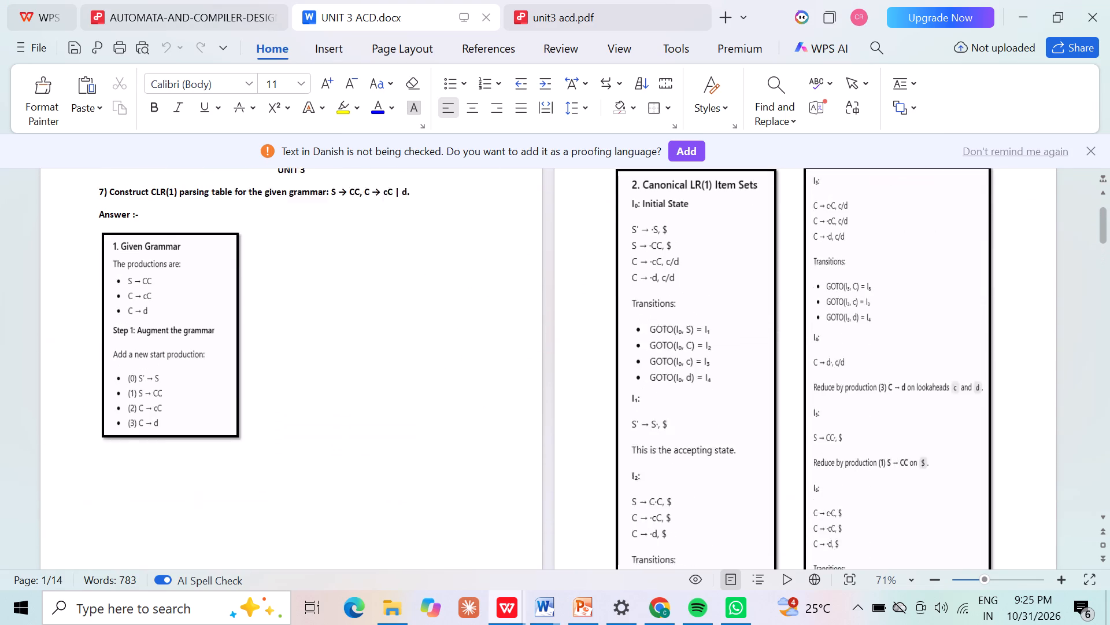
scroll(528, 549, up, 1)
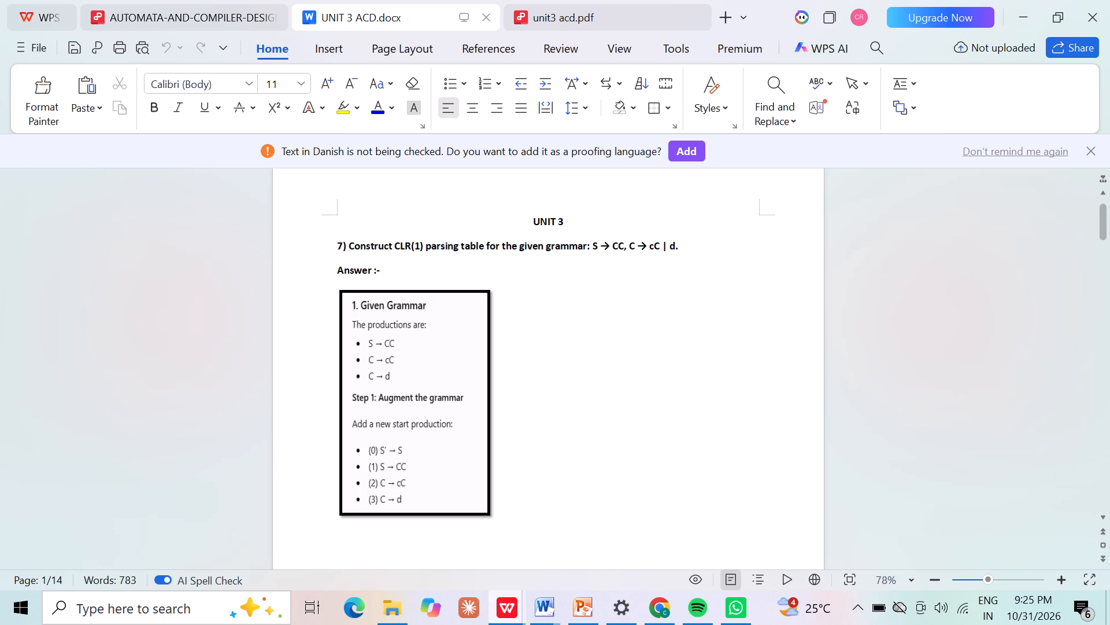
Examine question 7's canonical LR(1) item sets in UNIT 3 ACD.docx and switch back to Q7 in ACD ANS.docx in Word.
scroll(580, 398, down, 11)
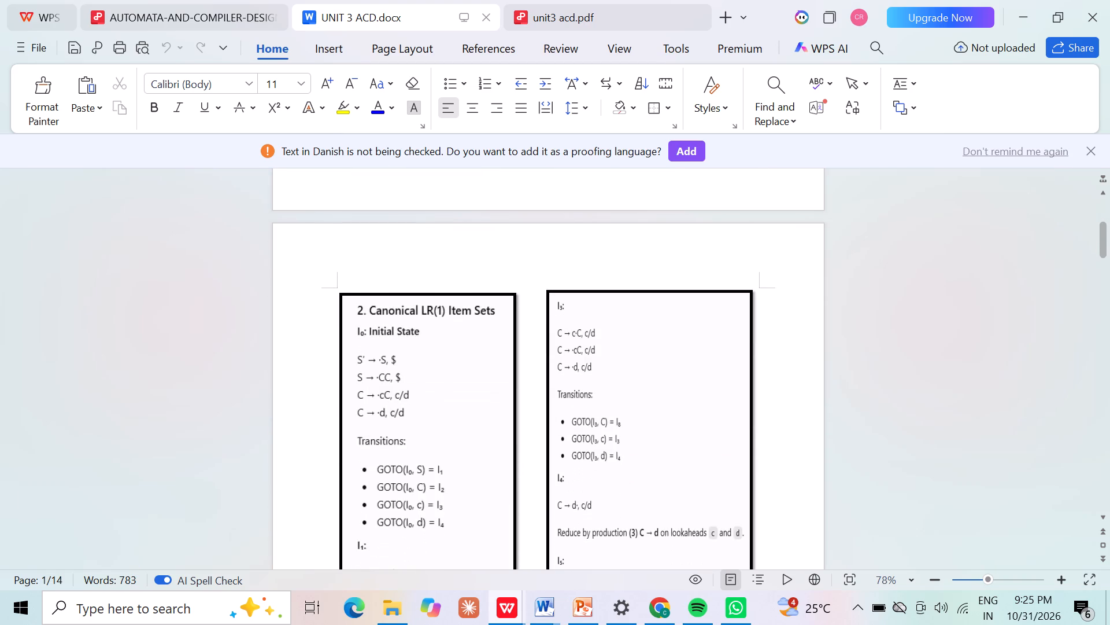
scroll(580, 398, down, 3)
key(alt+Tab)
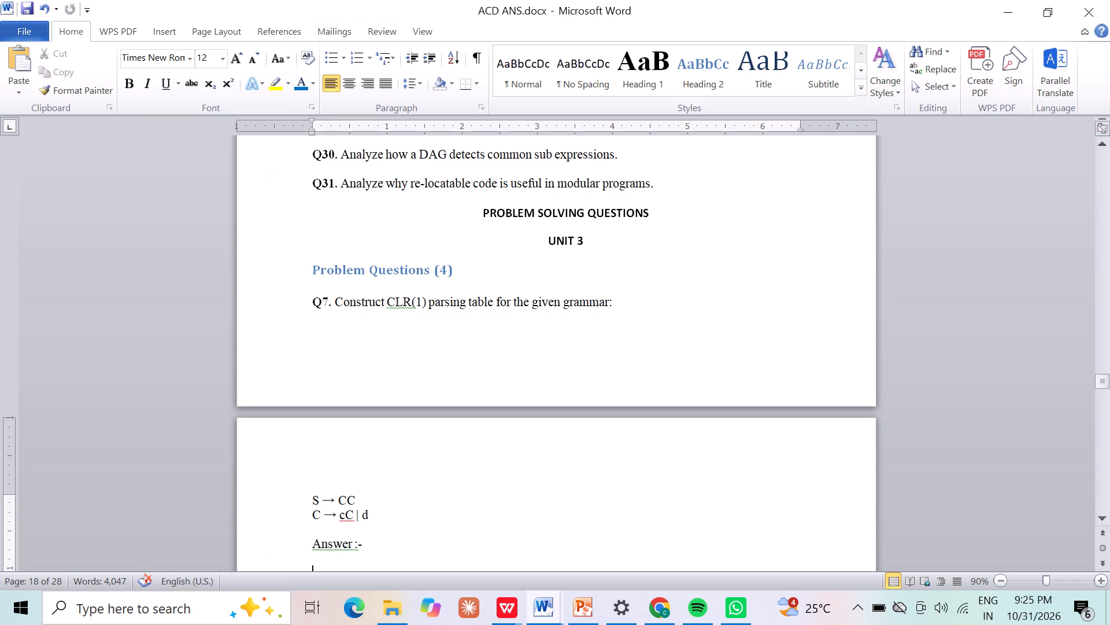
key(alt+Tab)
key(alt+Tab)
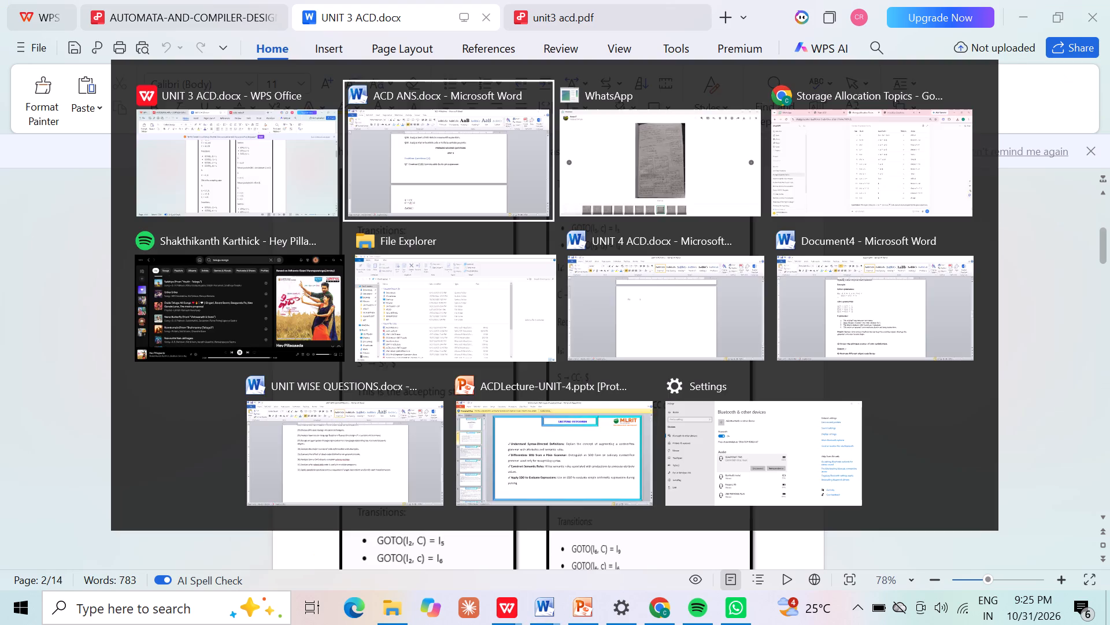
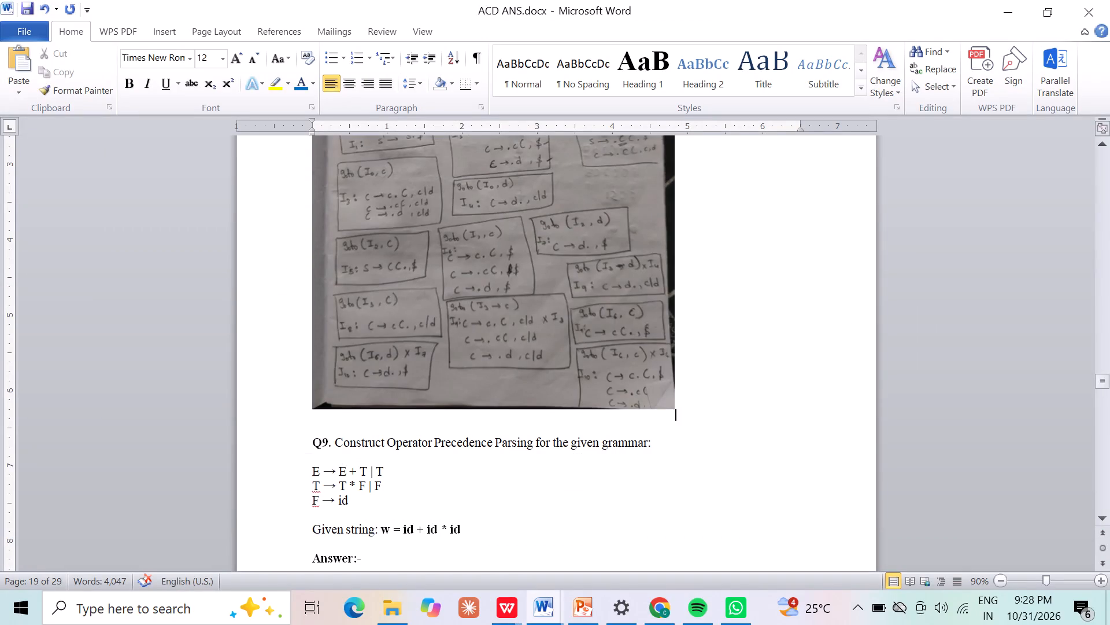
Add an empty line below the handwritten item-set image, above Q9, and try to paste the CLR(1) parsing table picture there.
key(Return)
key(ctrl+v)
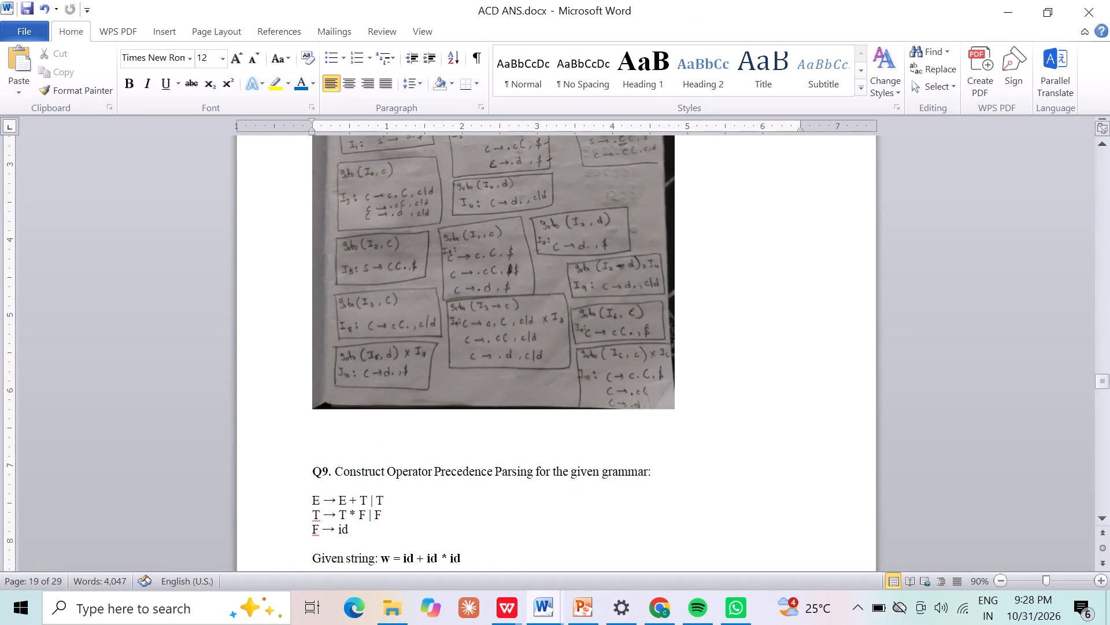
key(ctrl+v)
click(617, 441)
Copy the CLR(1) Parsing Table picture from UNIT 3 ACD.docx in WPS Office and switch back to ACD ANS.docx in Word.
key(alt+Tab)
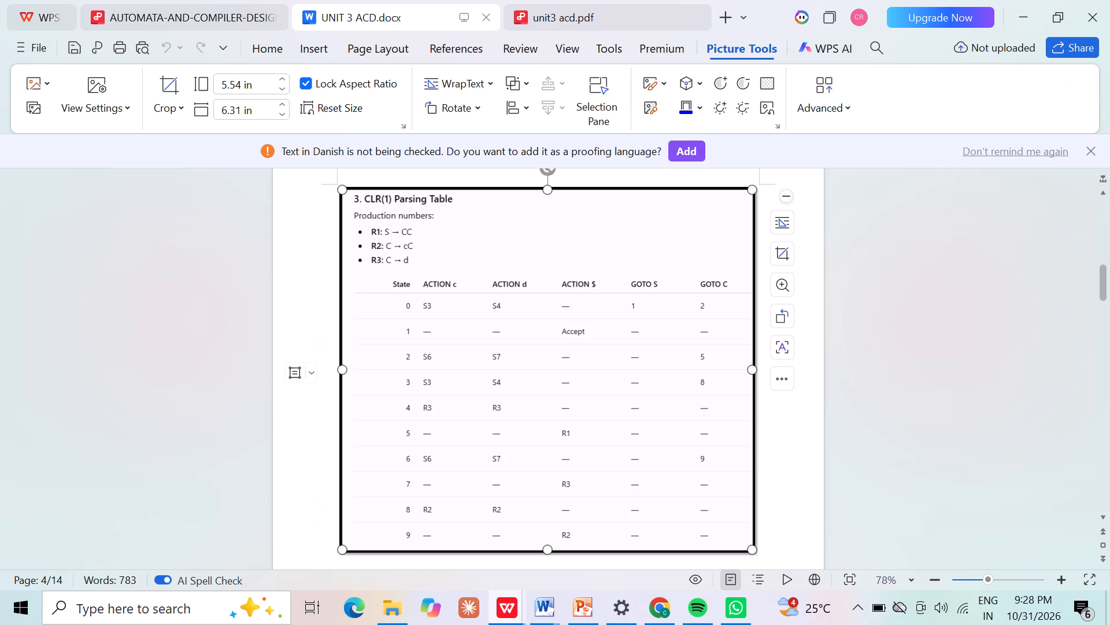
click(595, 413)
key(ctrl+c)
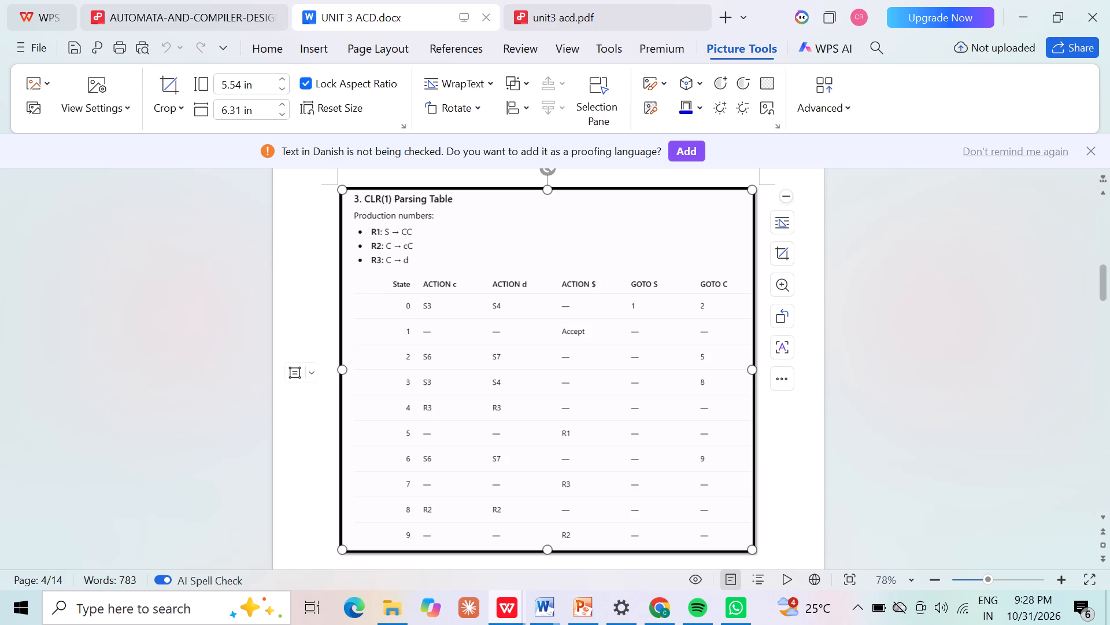
key(ctrl+c)
right_click(595, 413)
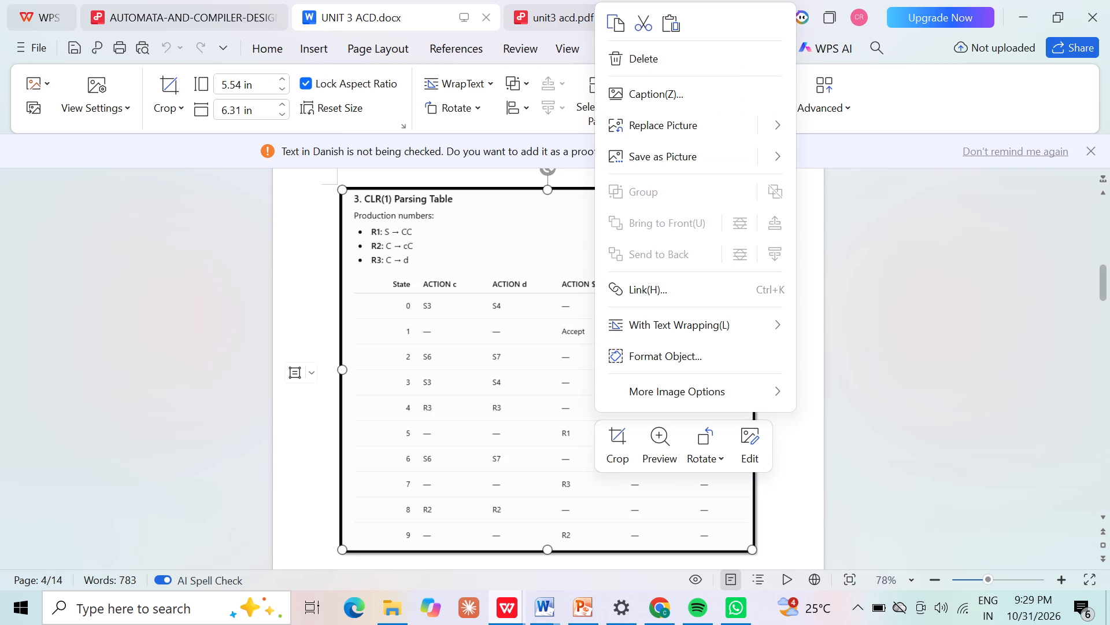
click(609, 32)
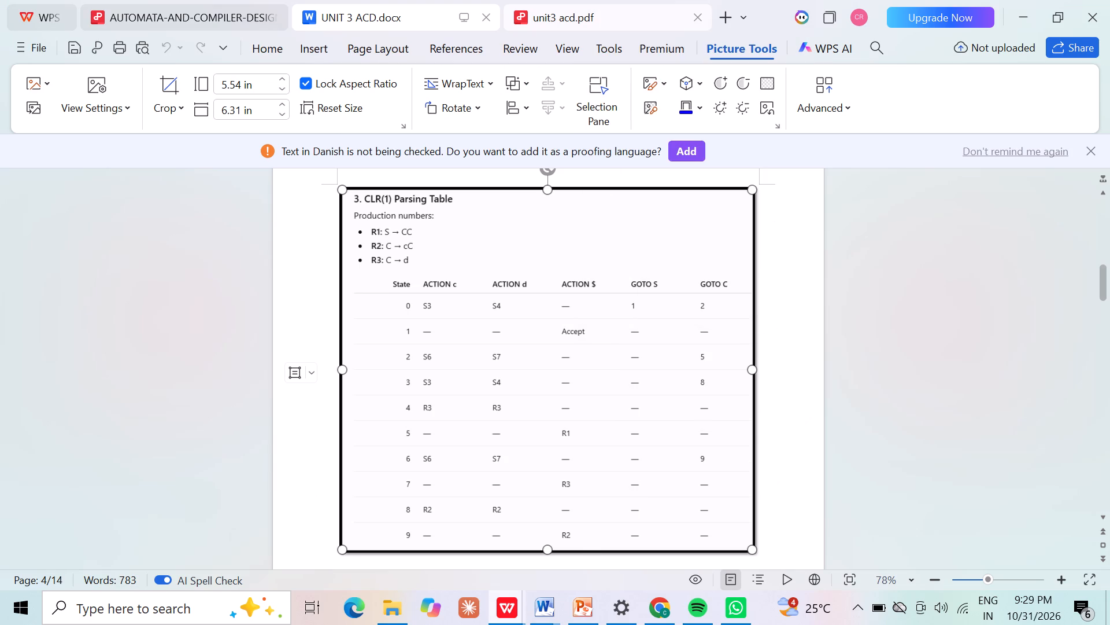
key(alt+Tab)
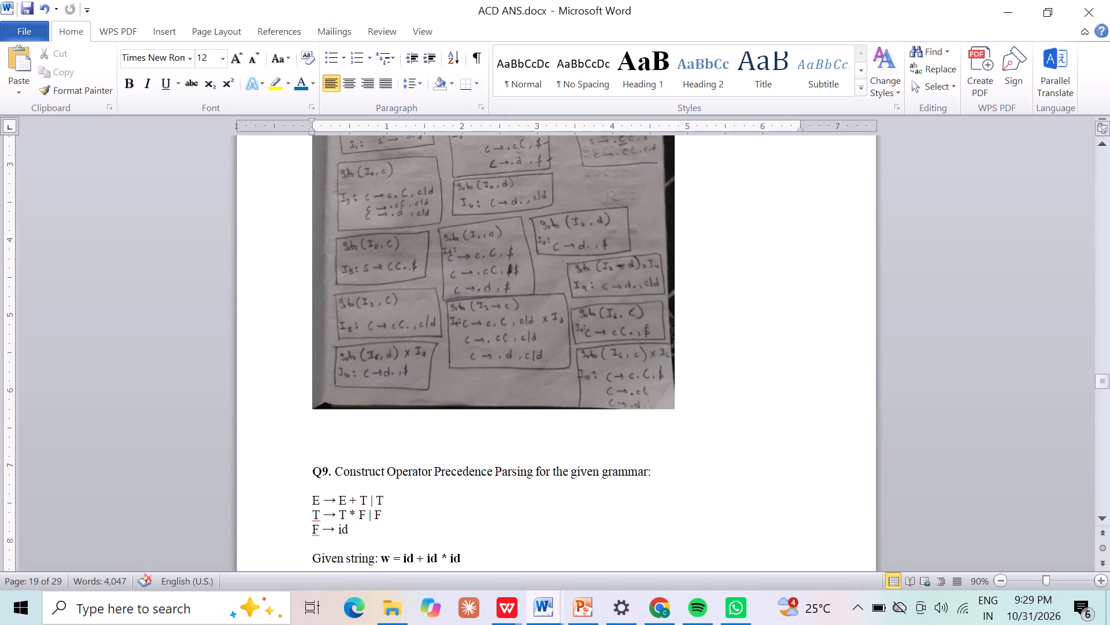
Paste the copied parsing table picture below the handwritten item sets, shrink it to about 5.9 inches wide, and add a blank line after it.
key(ctrl+v)
click(513, 356)
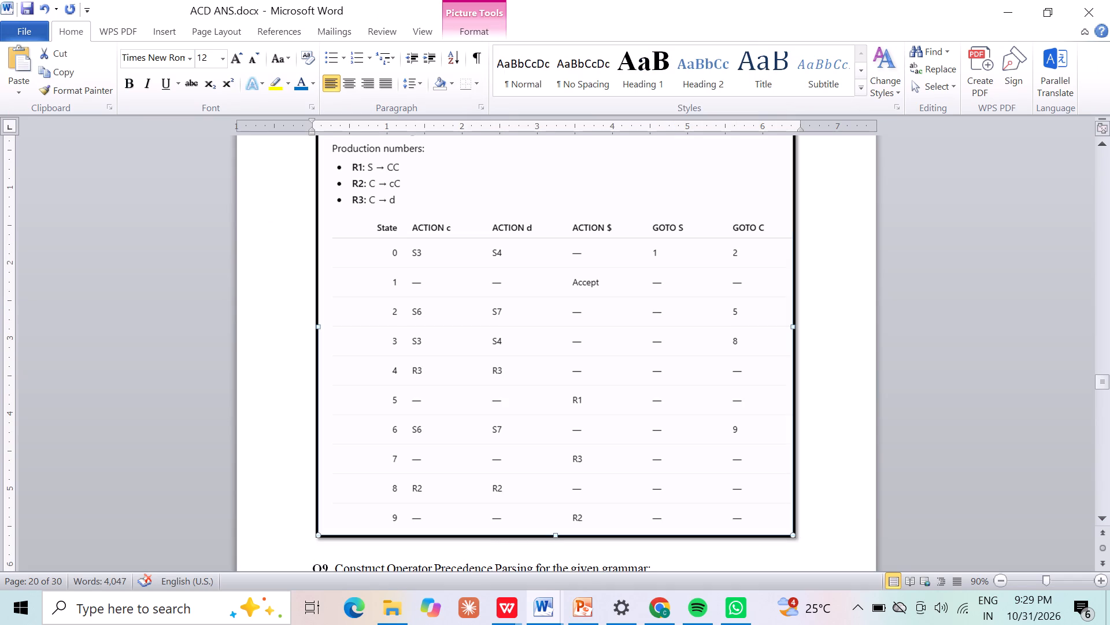
drag(790, 533, 761, 515)
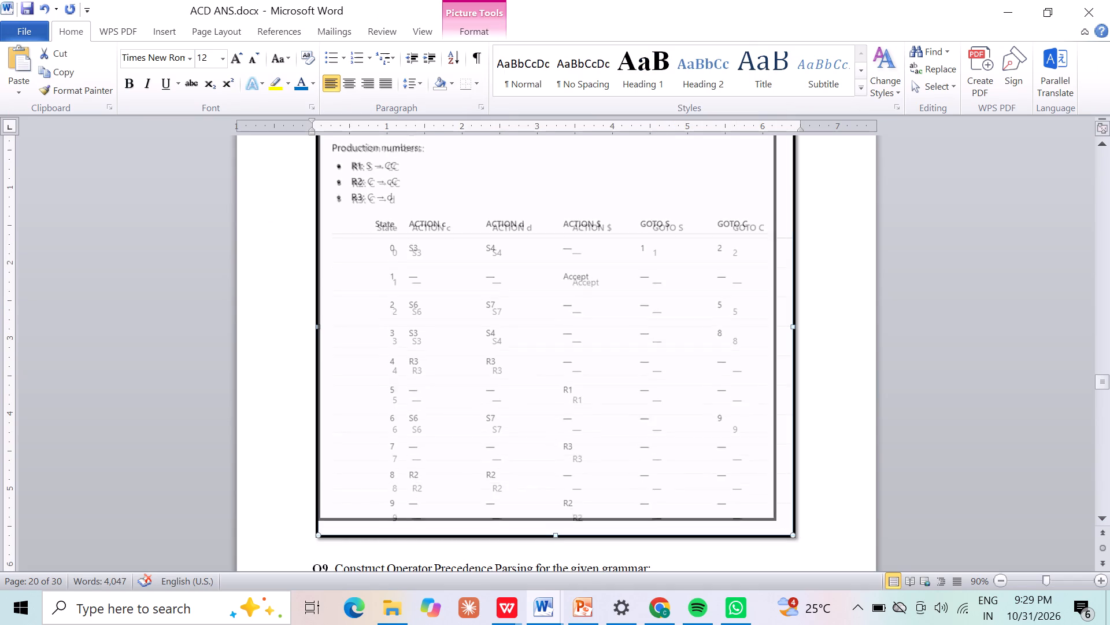
drag(761, 515, 747, 505)
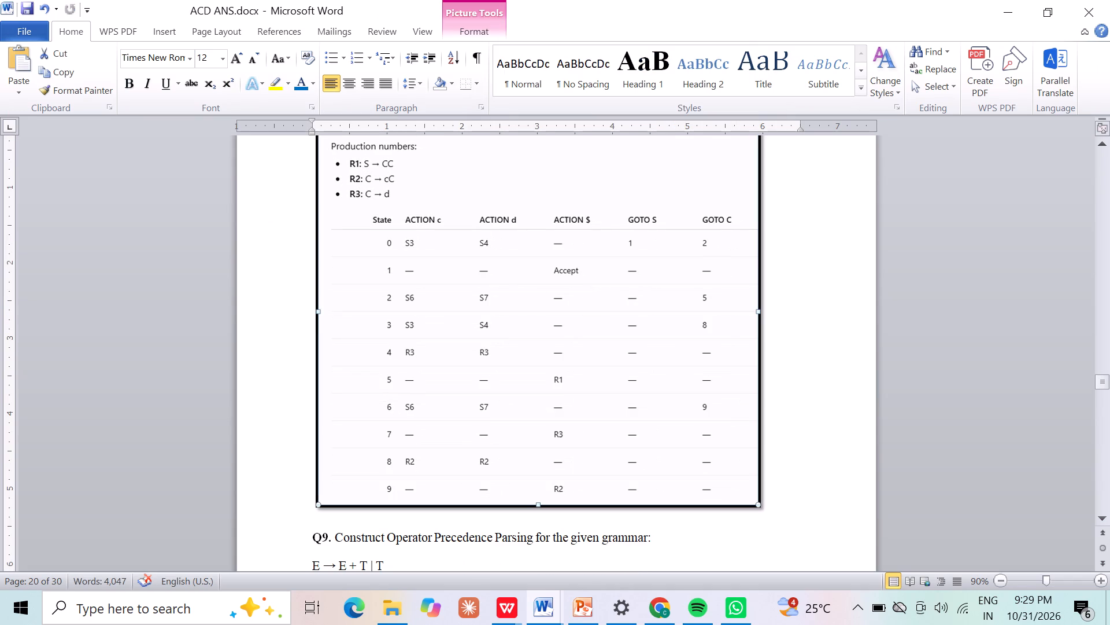
click(816, 484)
key(Return)
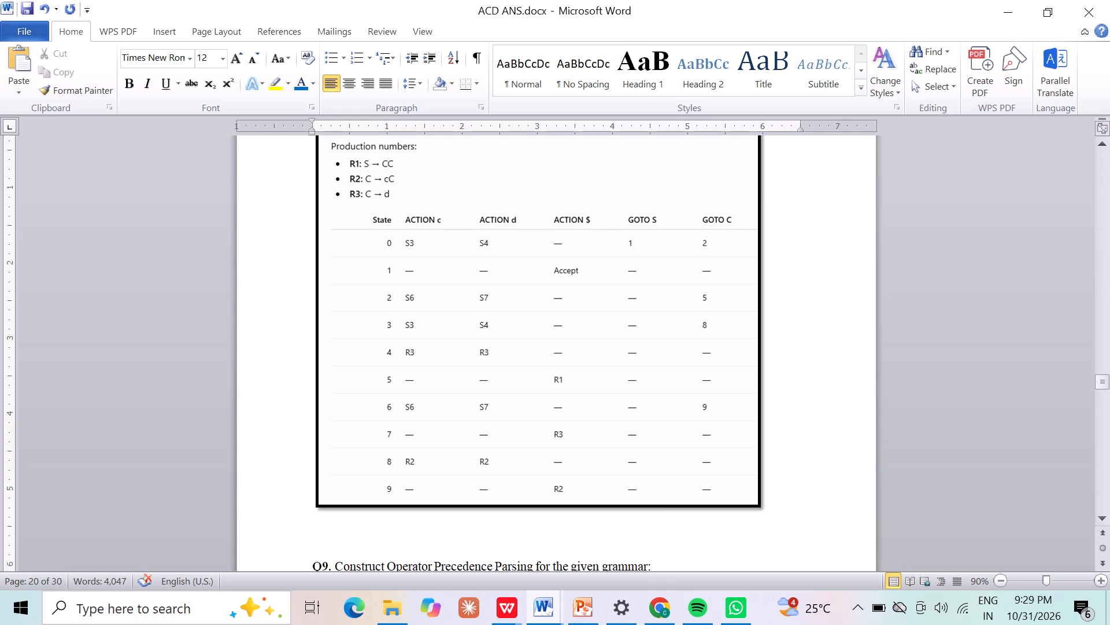
Switch to UNIT 3 ACD.docx in WPS Office.
key(alt+Tab)
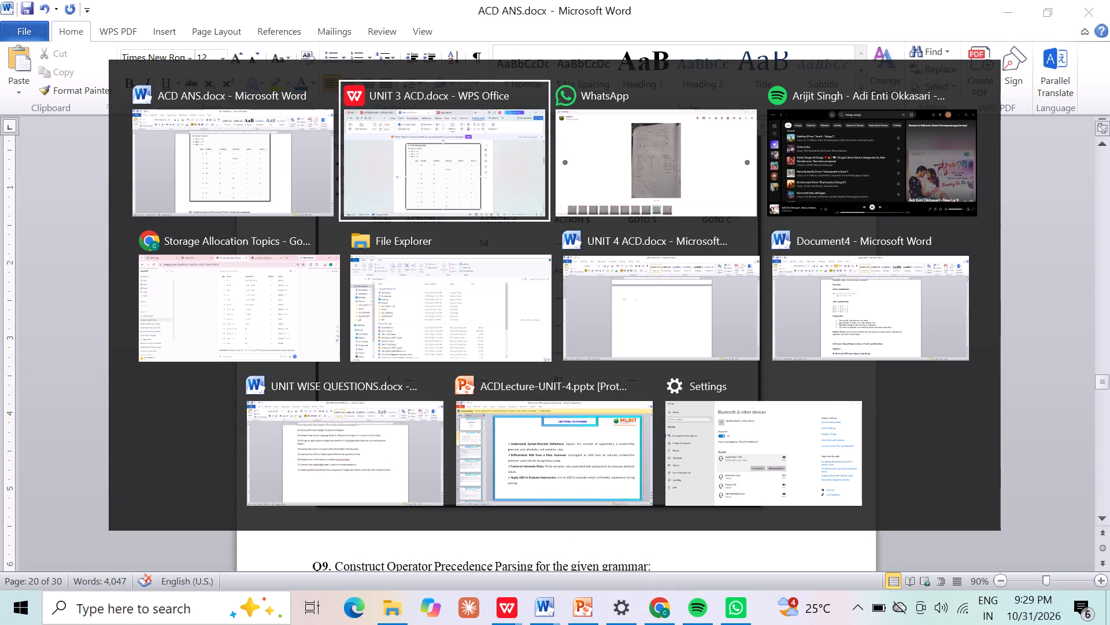
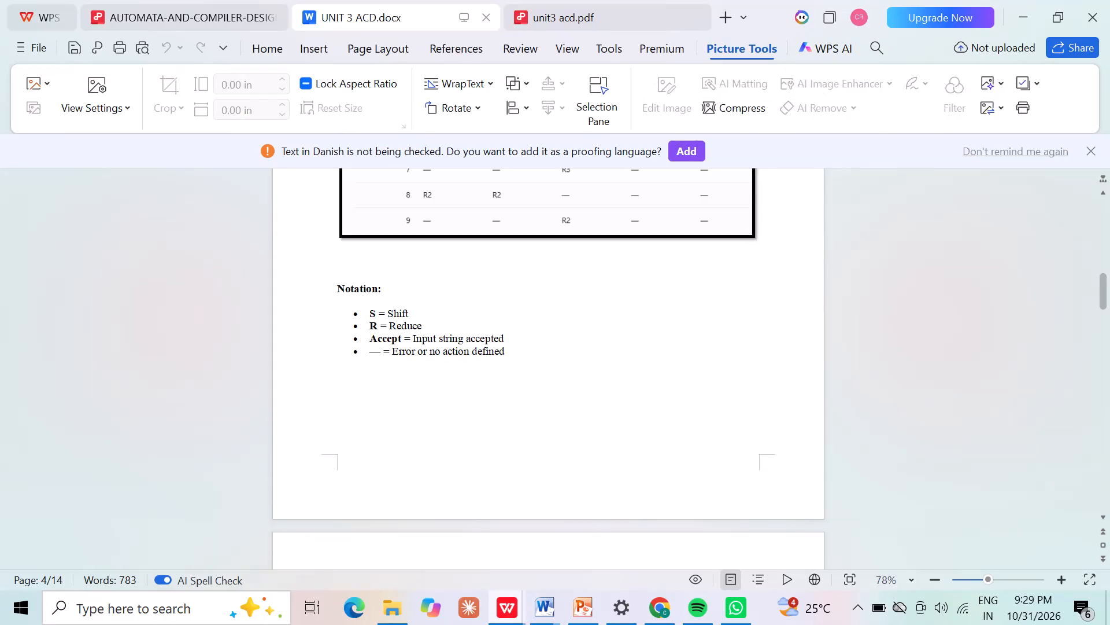
Copy the Notation heading and its four bullet points from UNIT 3 ACD.docx and paste them below the parsing table picture in ACD ANS.docx.
drag(523, 351, 343, 285)
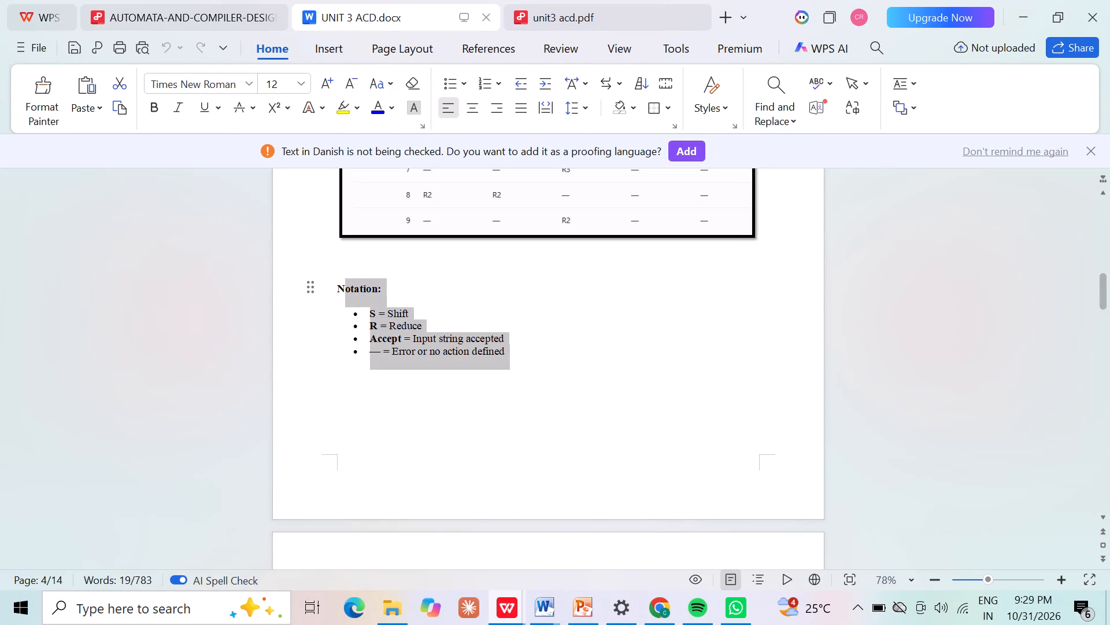
drag(343, 285, 337, 285)
key(ctrl+c)
key(ctrl+c)
key(alt+Tab)
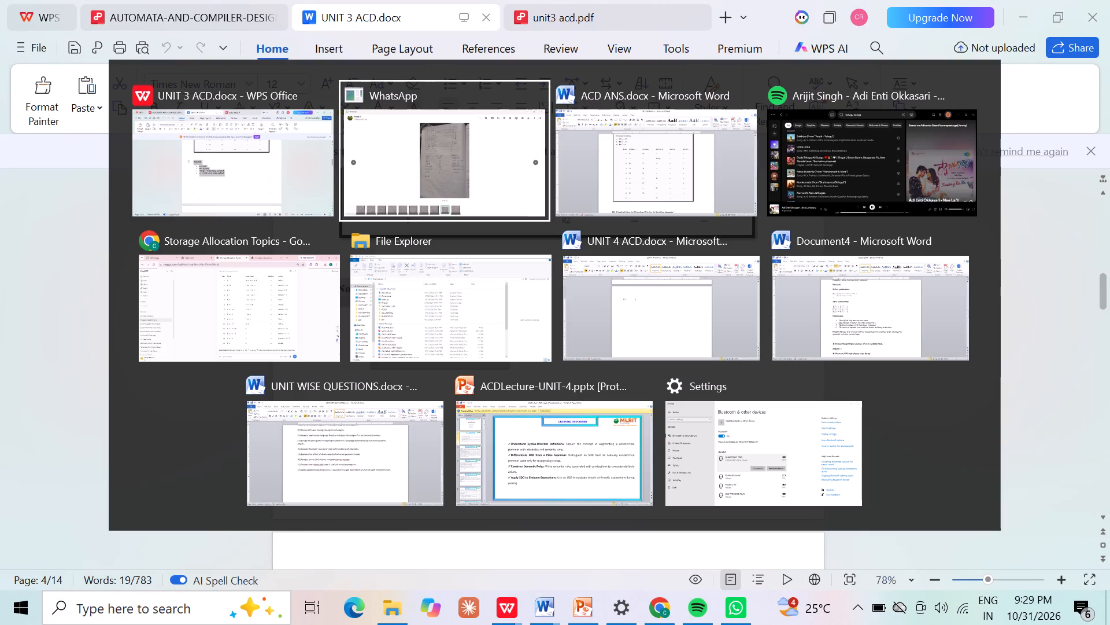
key(alt+Tab)
key(ctrl+v)
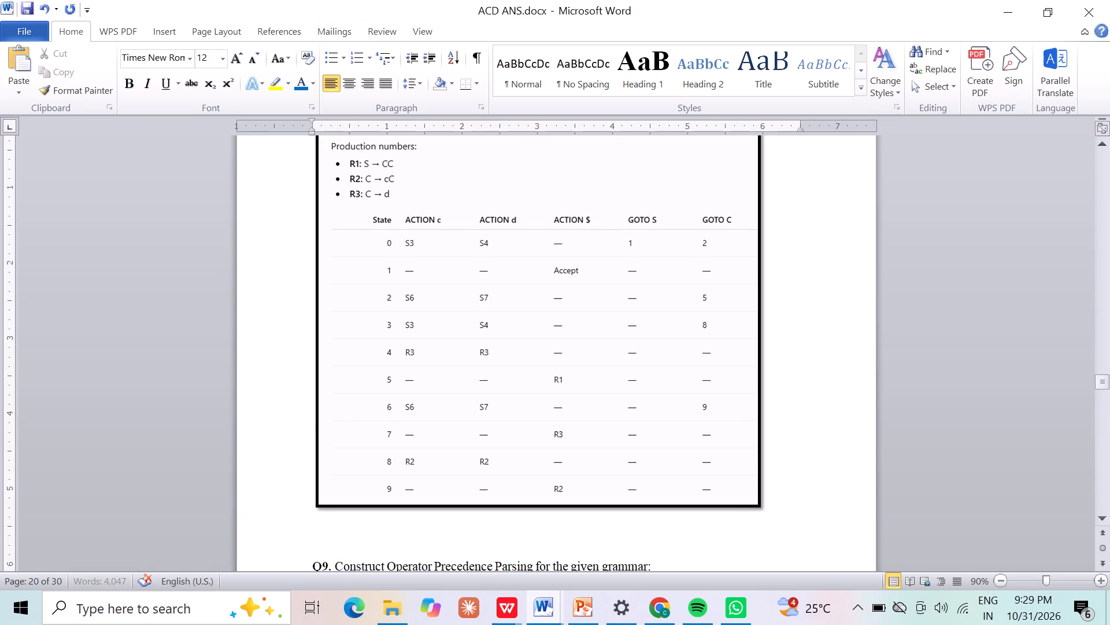
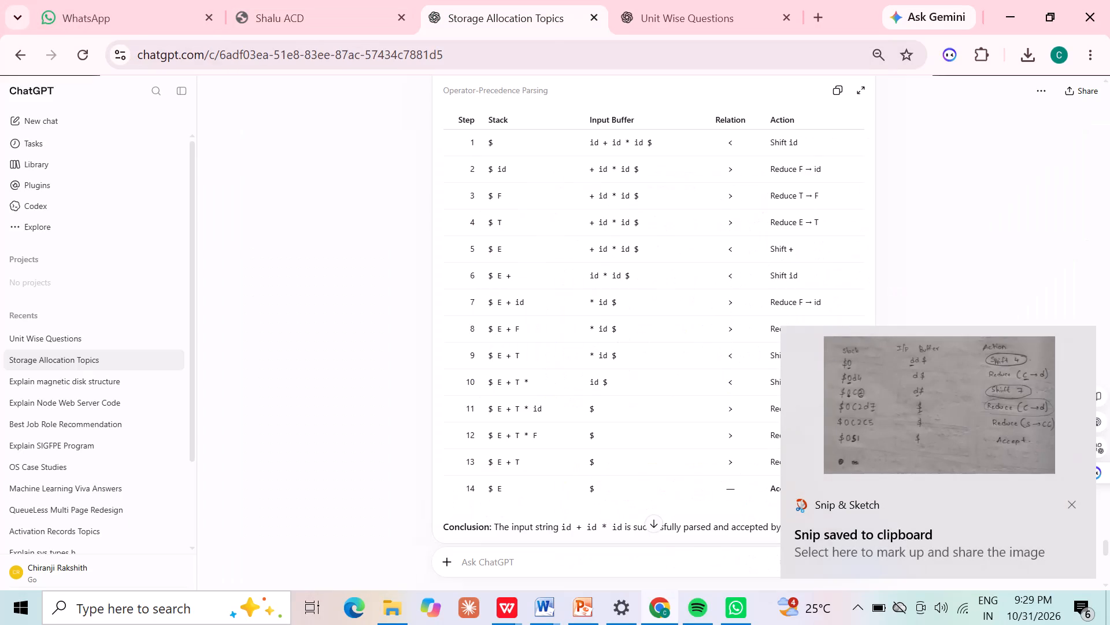
Attach the copied snip of the handwritten parsing table to a new message in the Storage Allocation Topics chat.
click(499, 565)
key(ctrl+v)
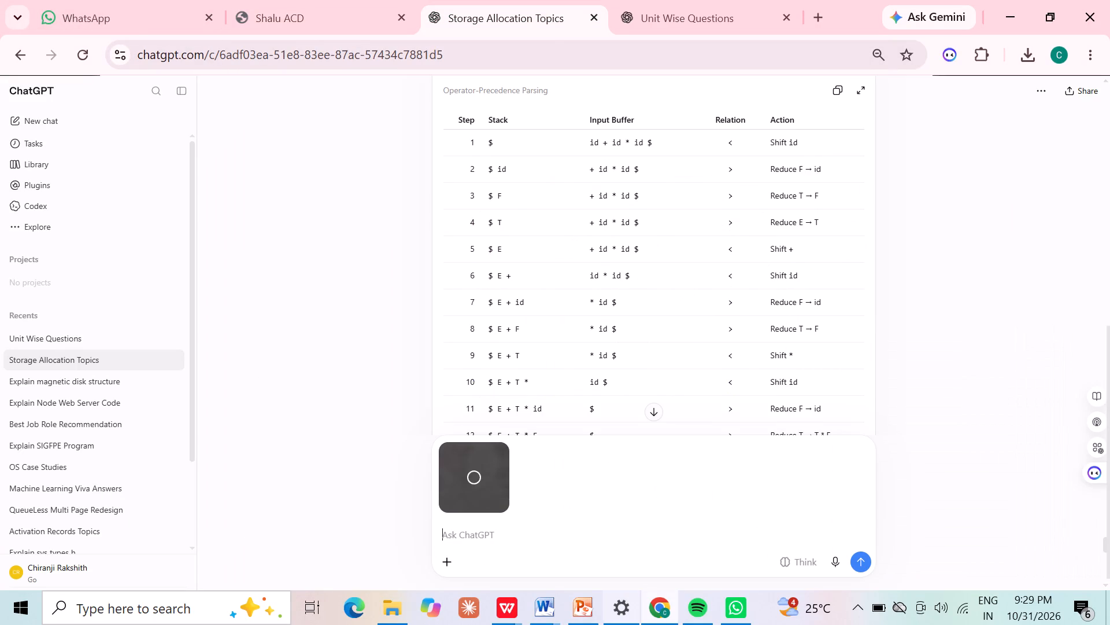
Copy the Q9 answer's given grammar, string and precedence rules from ACD ANS.docx in Word into the ChatGPT message.
click(546, 605)
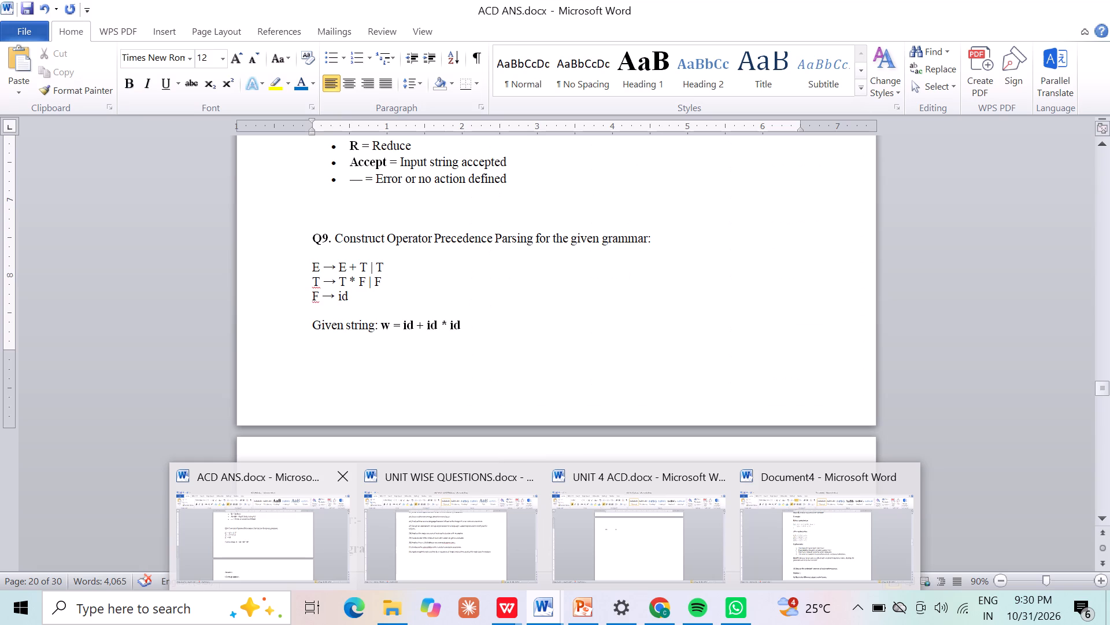
click(313, 532)
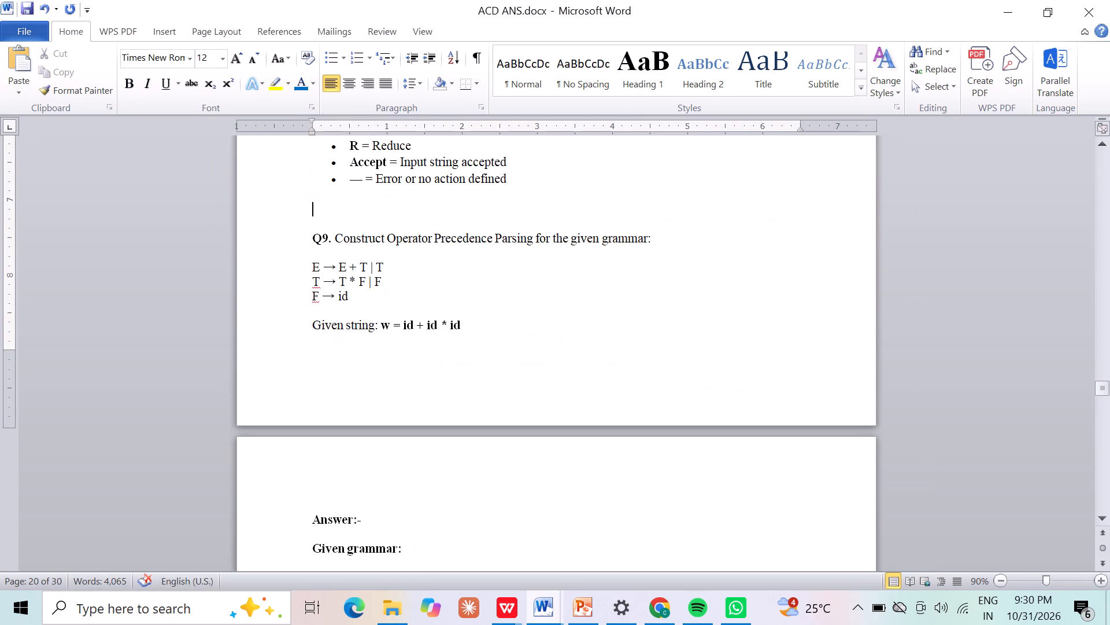
drag(472, 356, 373, 414)
click(373, 414)
scroll(373, 414, down, 2)
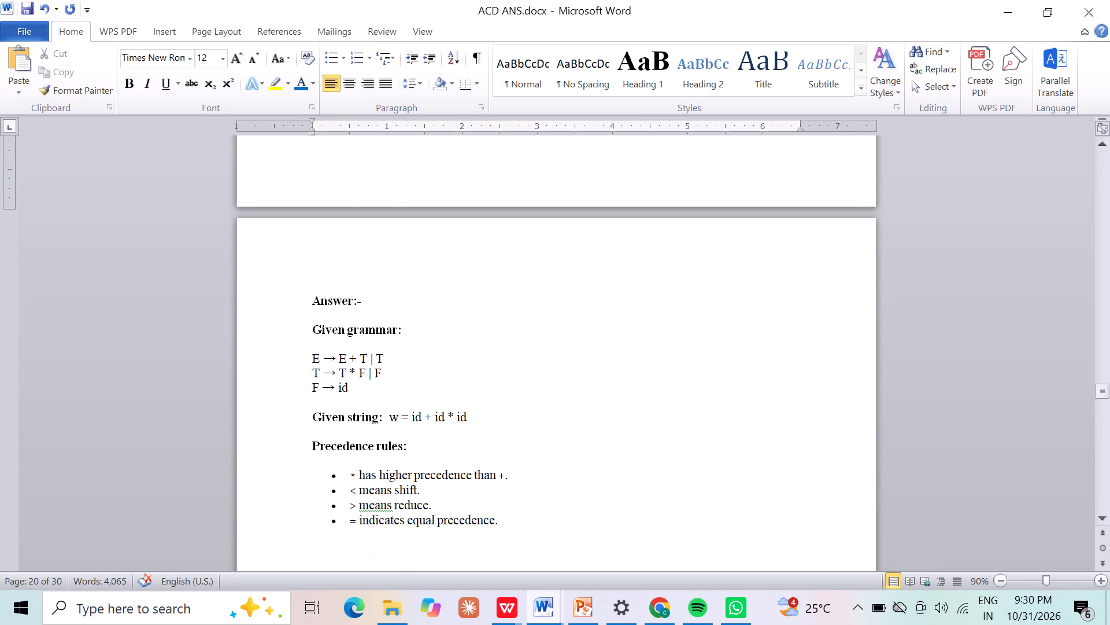
drag(306, 328, 558, 583)
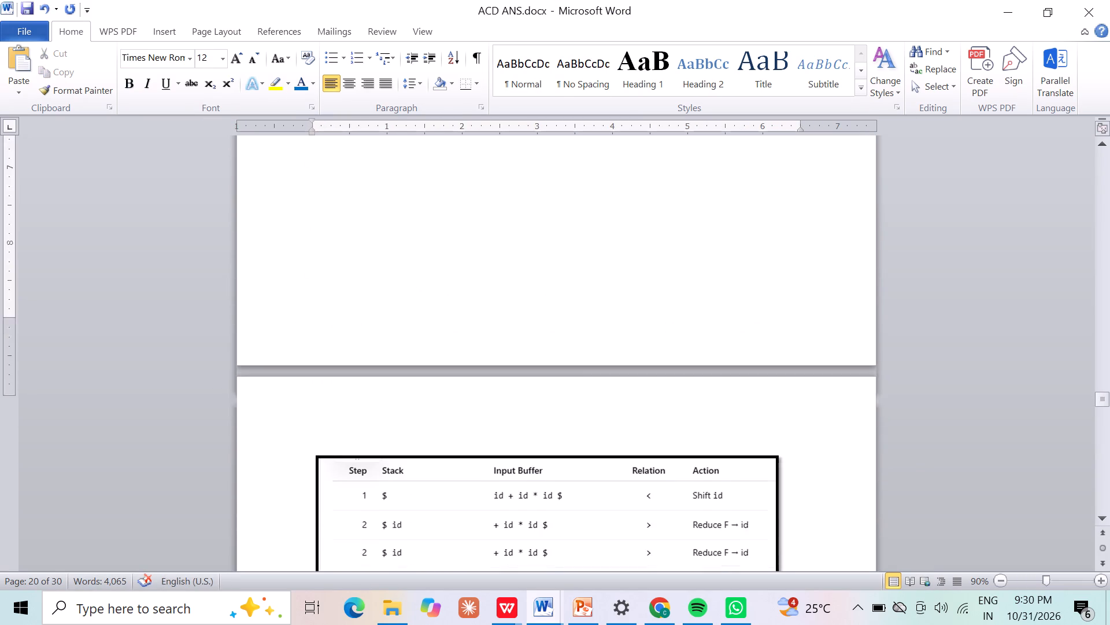
drag(558, 583, 612, 462)
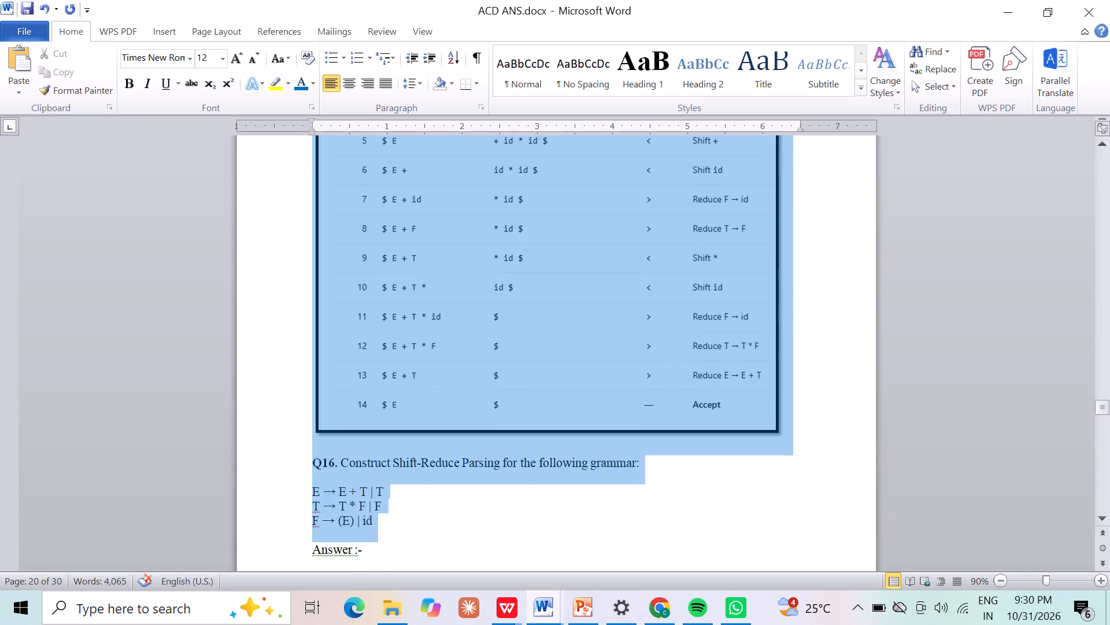
drag(612, 462, 774, 491)
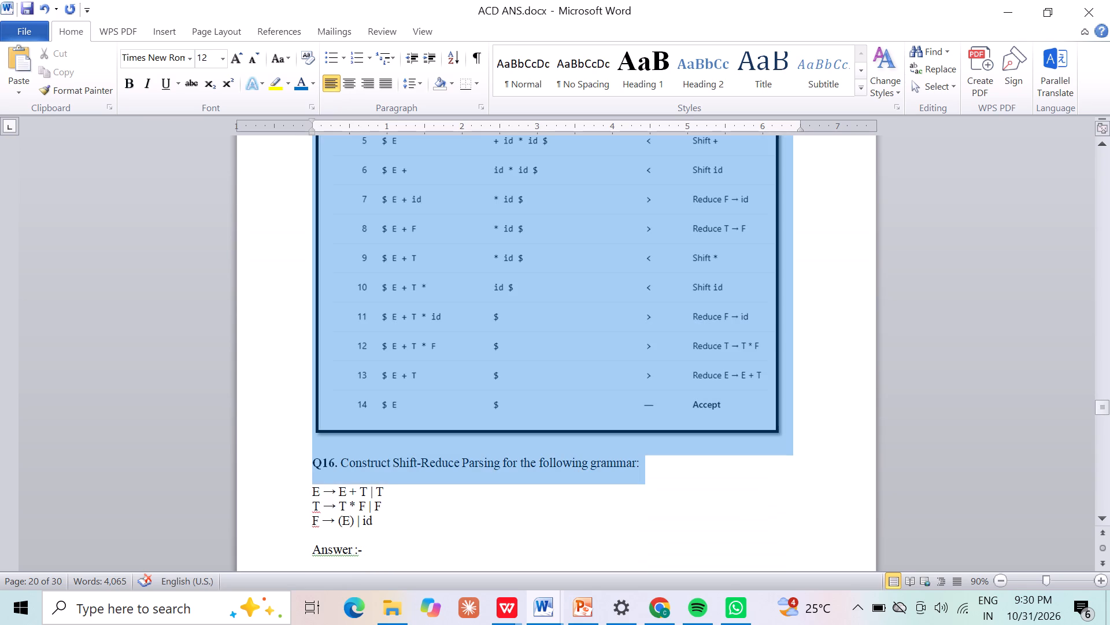
drag(774, 491, 750, 423)
key(ctrl+c)
key(ctrl+c)
ctrl+scroll(750, 423, up, 10)
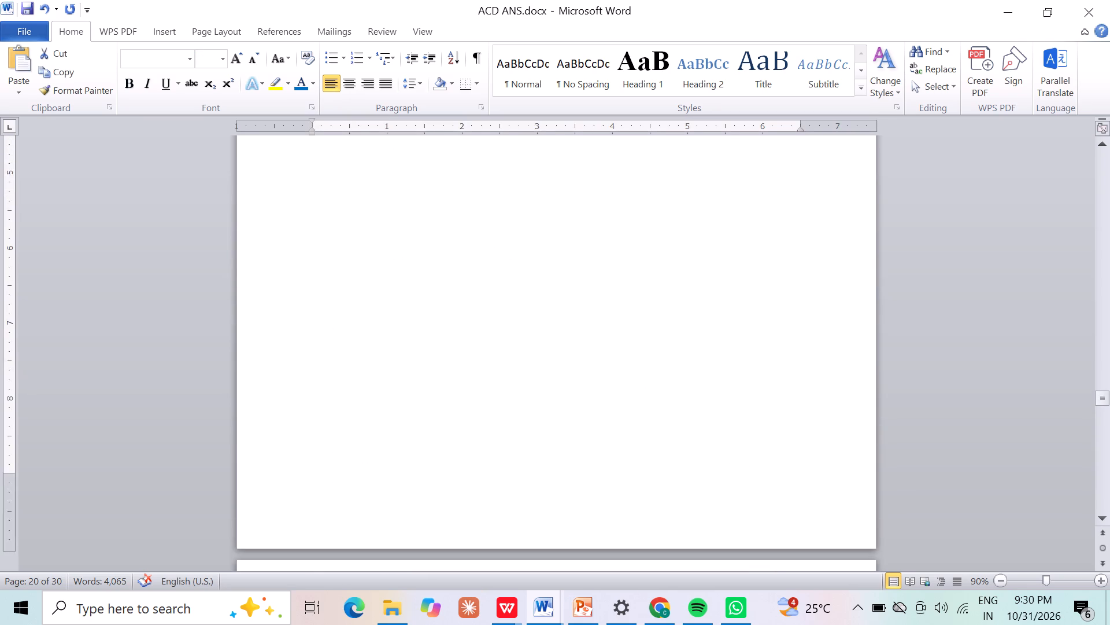
ctrl+scroll(750, 423, up, 6)
key(alt+Tab)
key(ctrl+v)
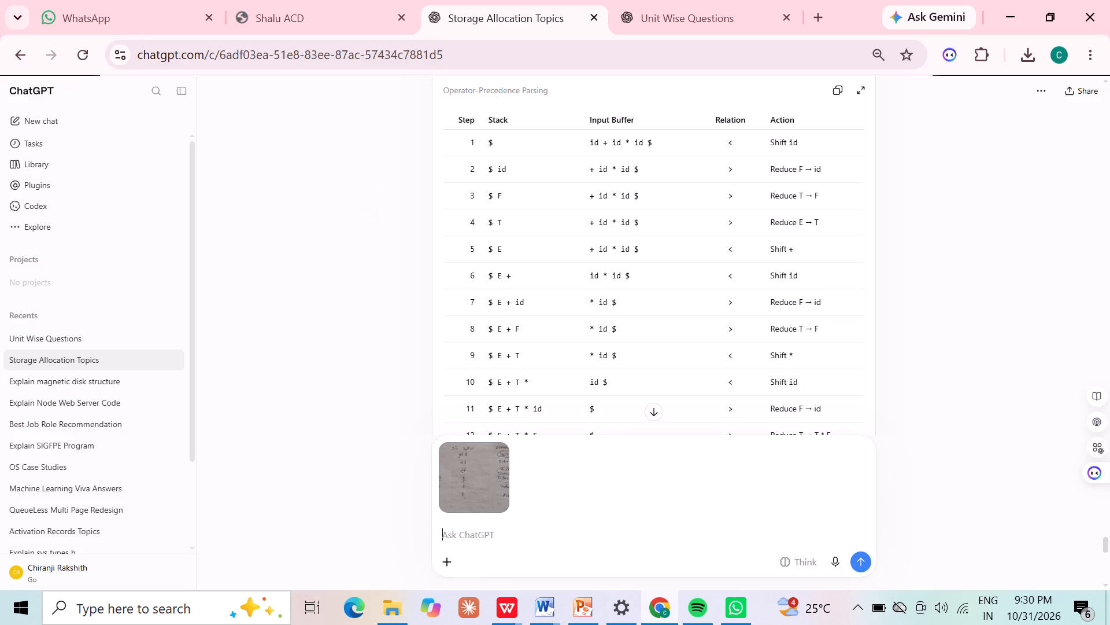
key(alt+Tab)
scroll(750, 423, down, 4)
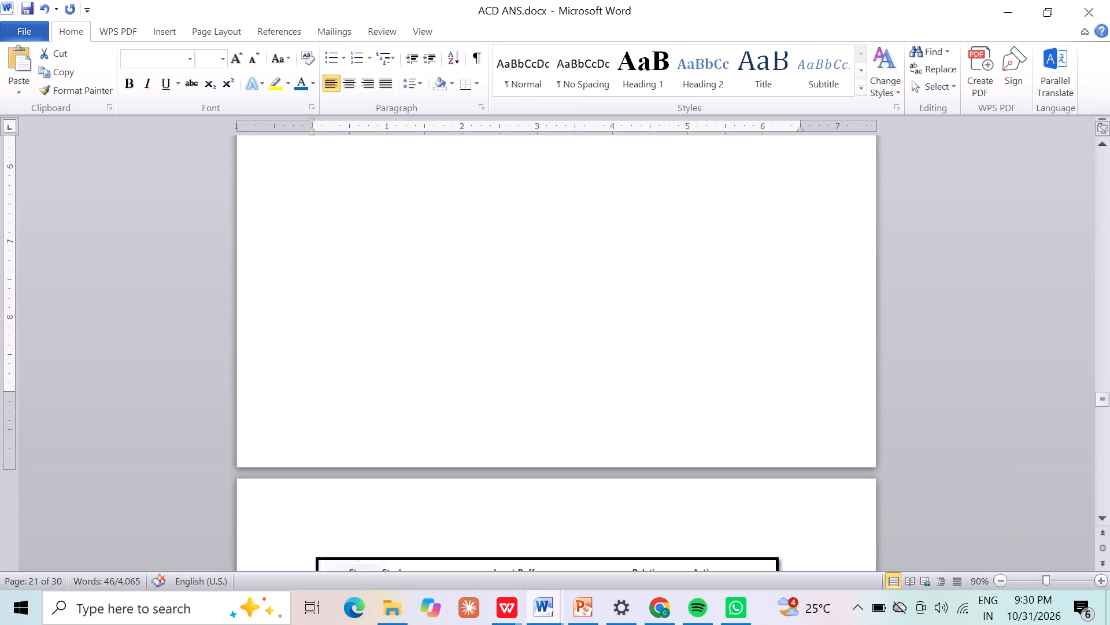
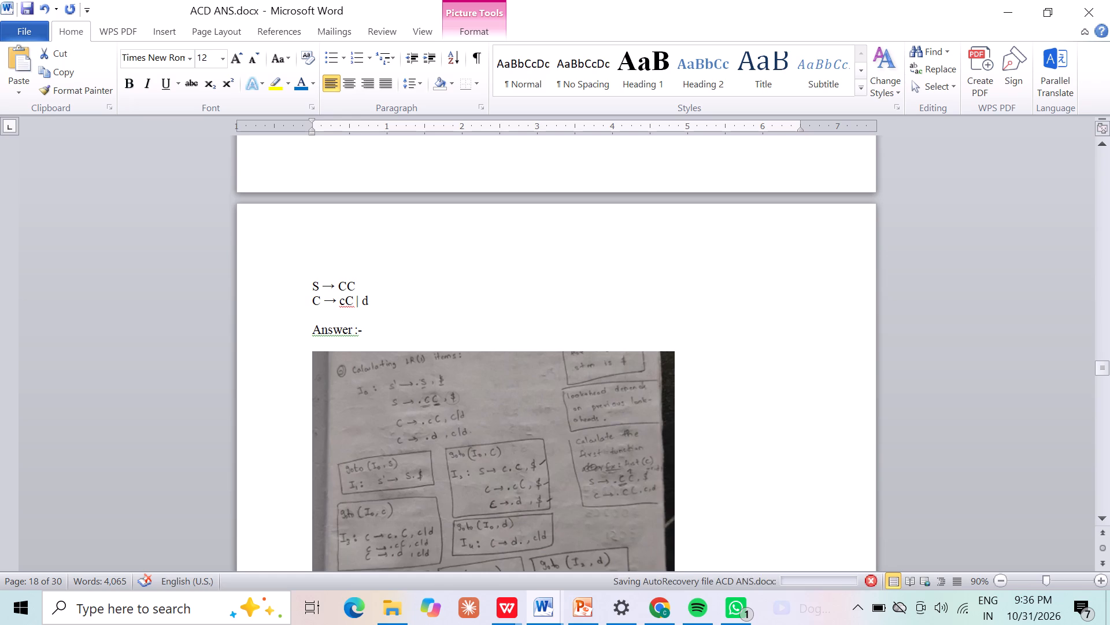
click(560, 396)
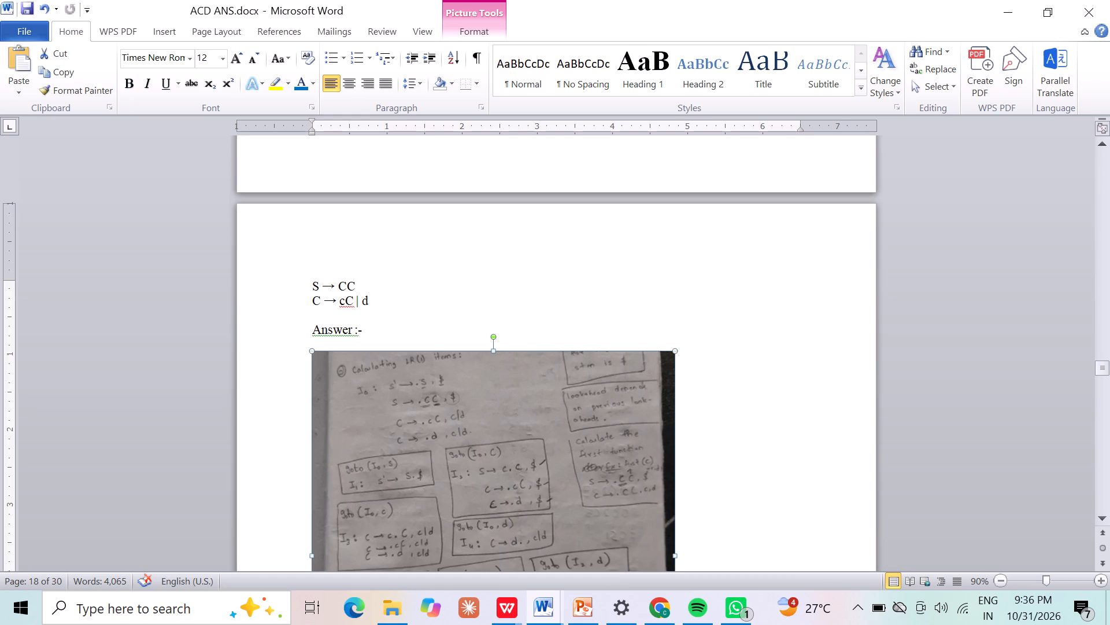
scroll(560, 396, down, 1)
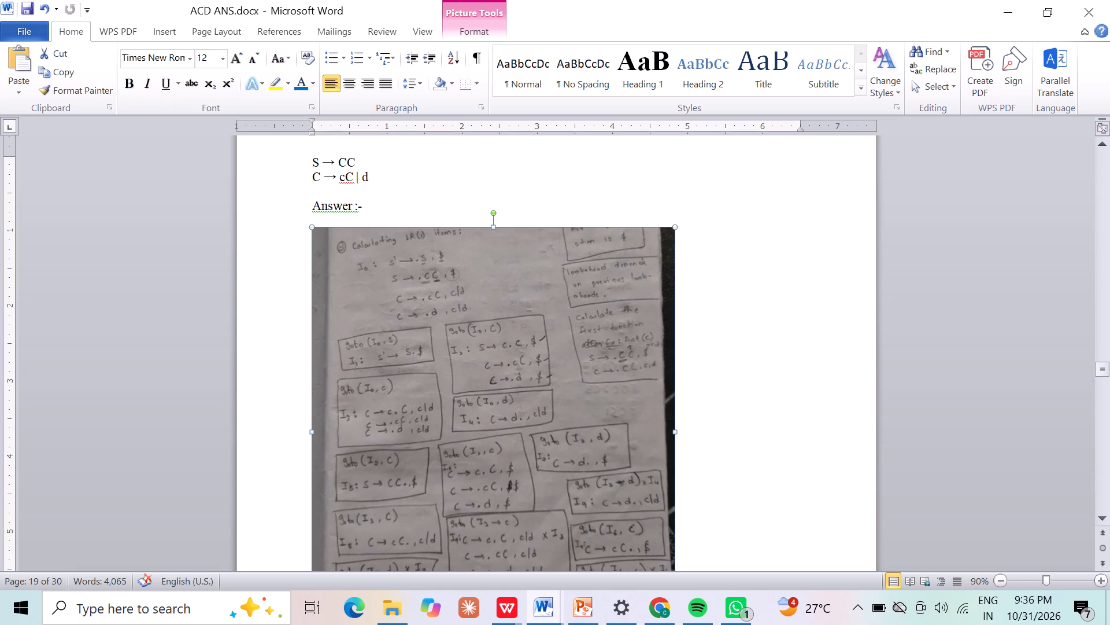
scroll(568, 367, down, 1)
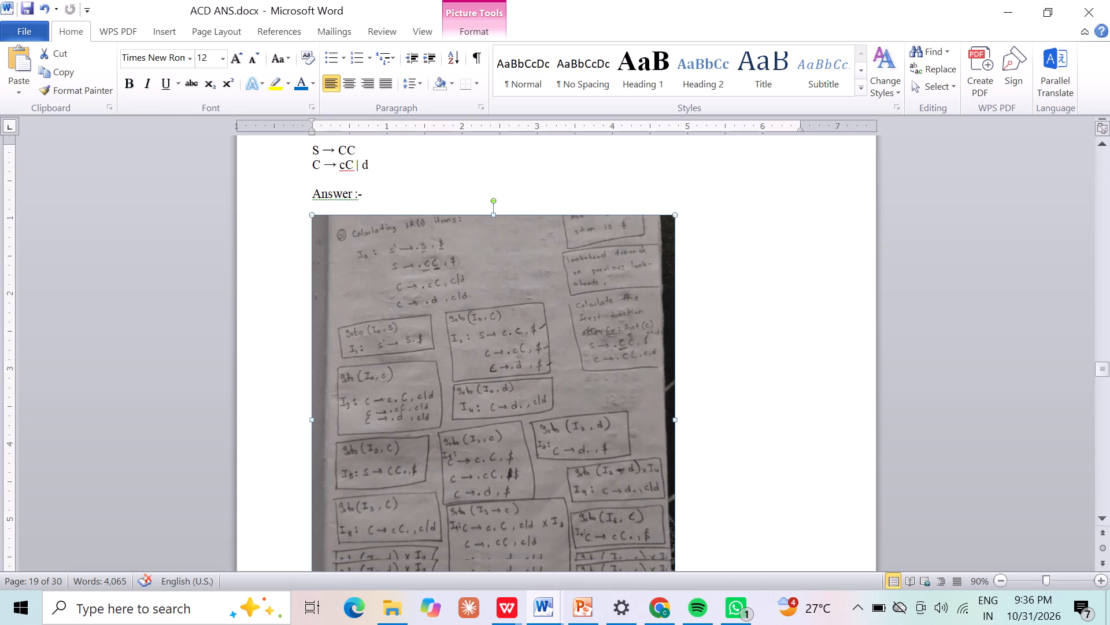
scroll(568, 367, down, 1)
click(755, 422)
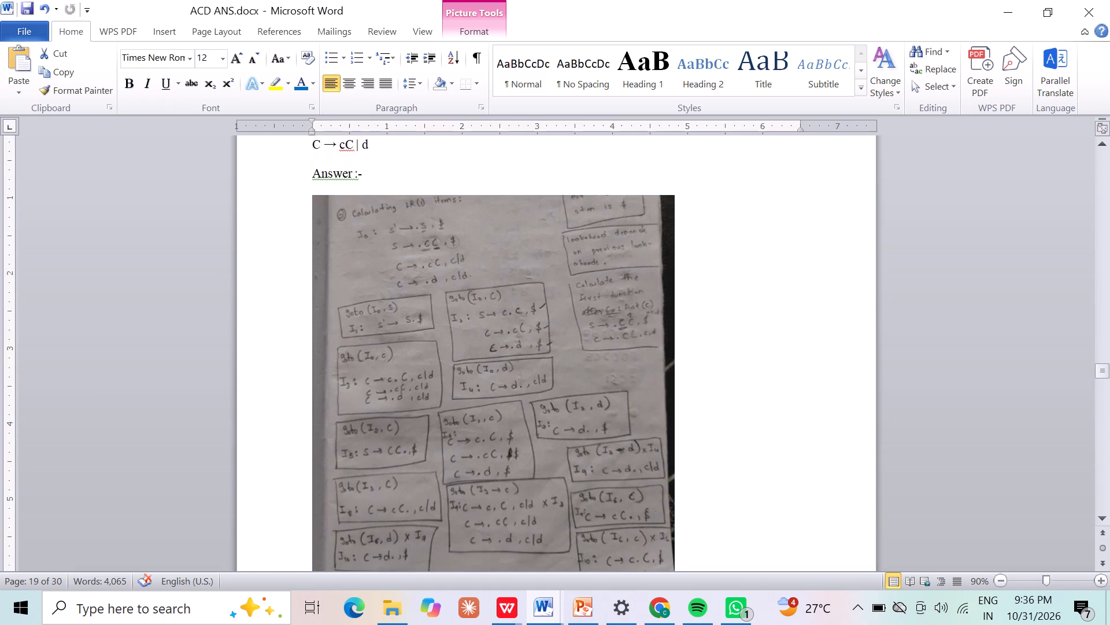
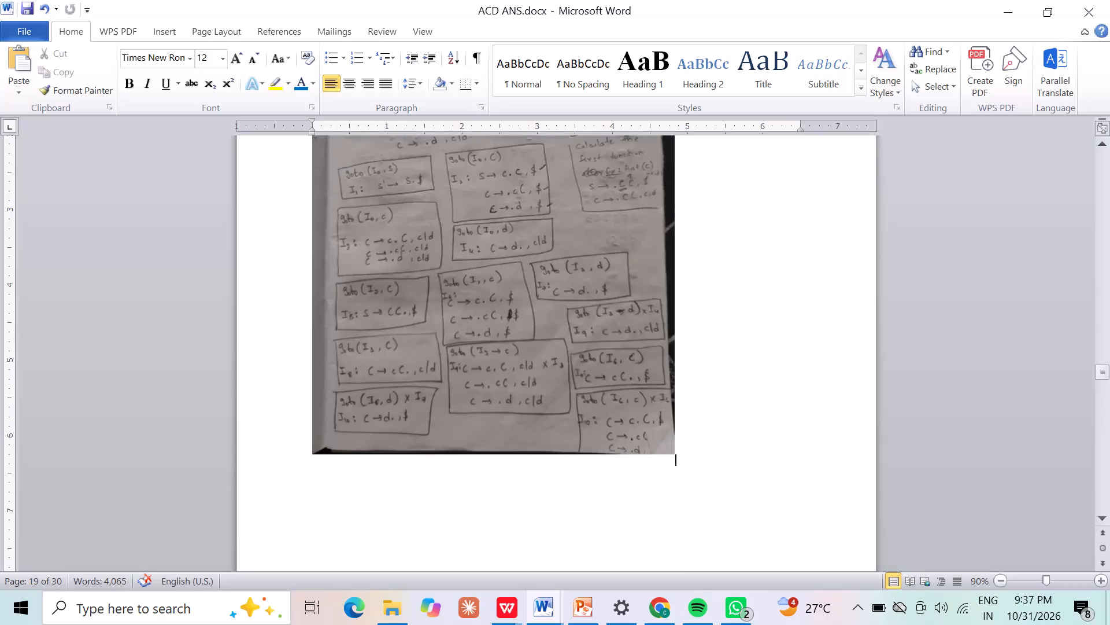
scroll(755, 422, up, 3)
scroll(755, 422, down, 5)
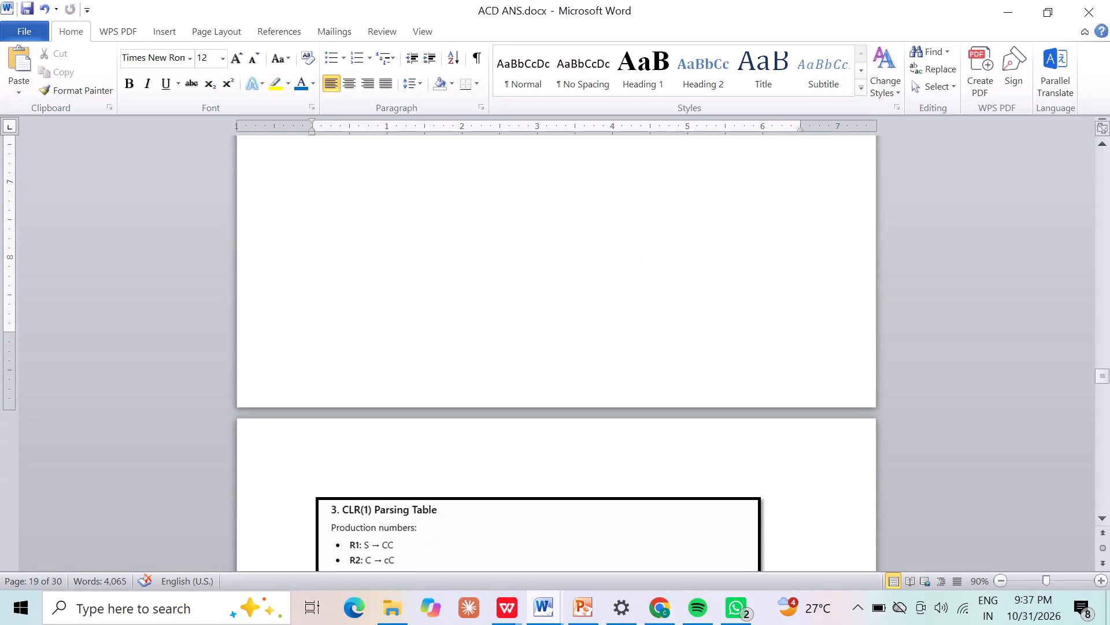
scroll(755, 422, down, 2)
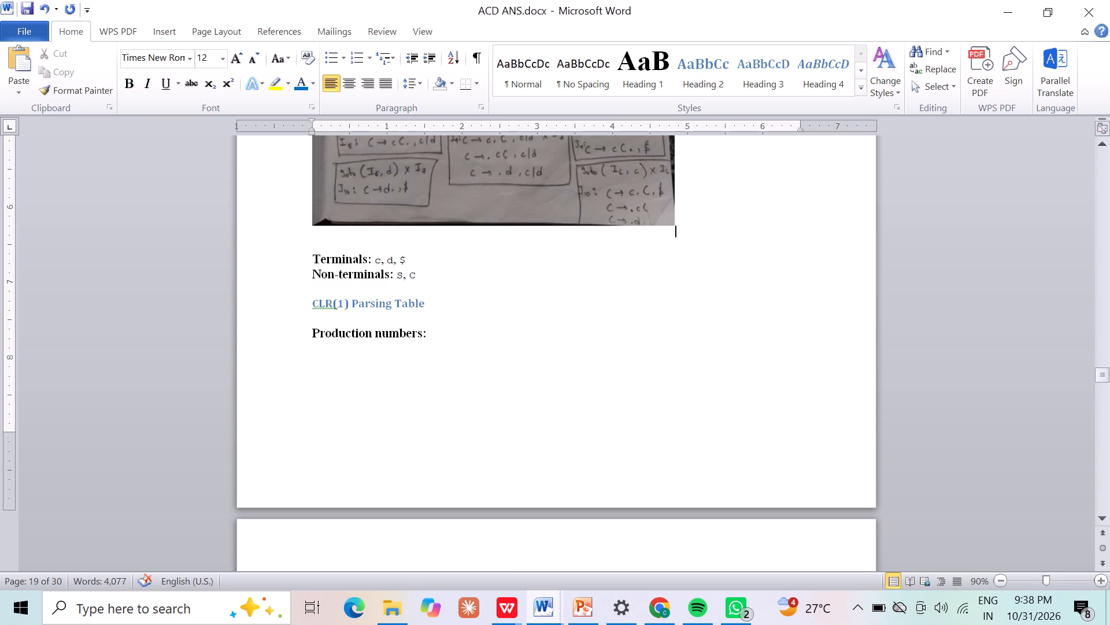
scroll(441, 412, down, 1)
scroll(441, 412, up, 2)
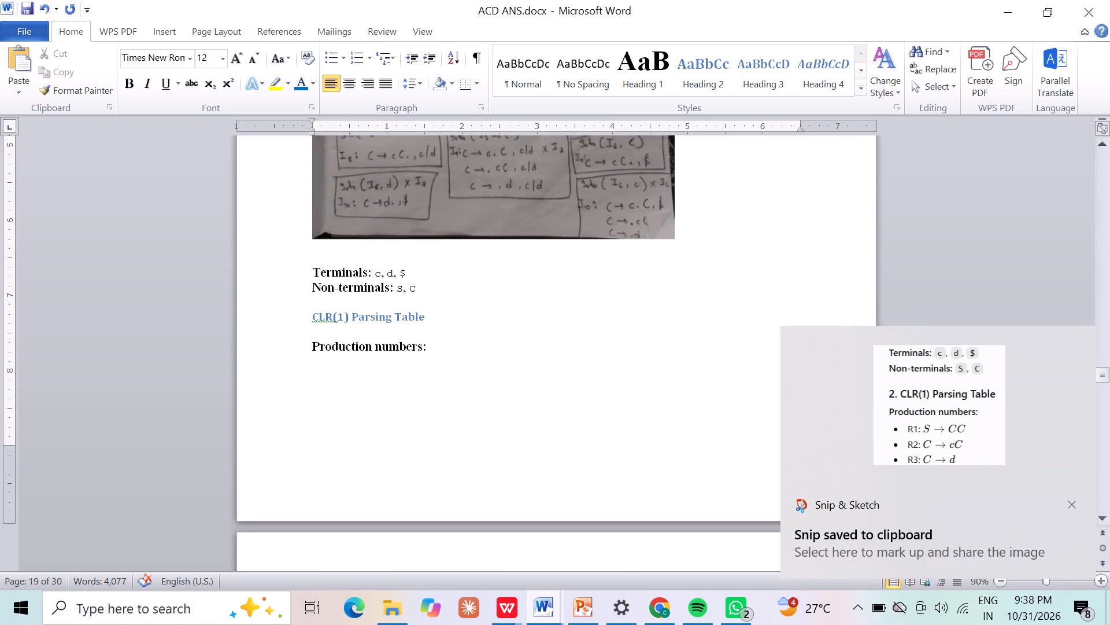
drag(433, 381, 314, 278)
key(BackSpace)
key(ctrl+v)
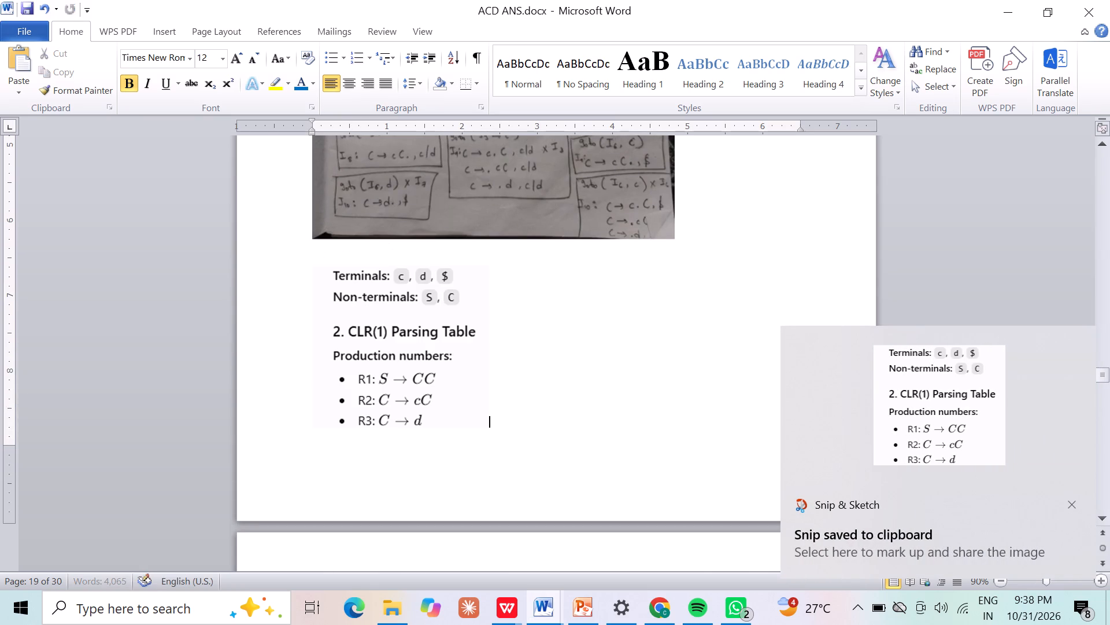
Apply a thick black frame picture style to the pasted snip, matching the CLR(1) parsing table picture.
click(382, 311)
click(486, 23)
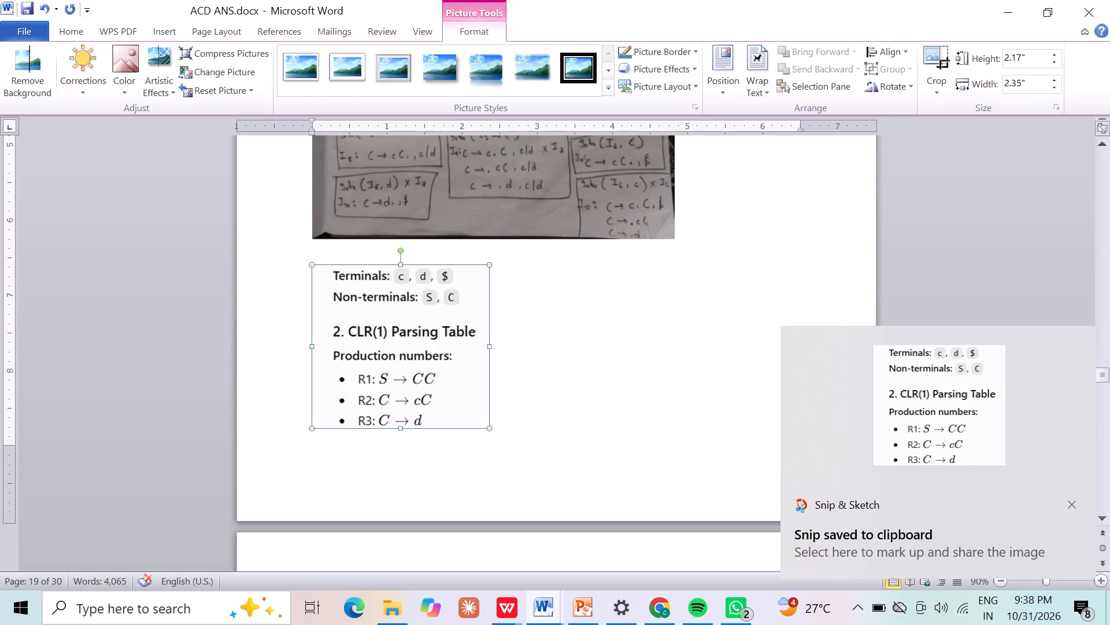
click(608, 71)
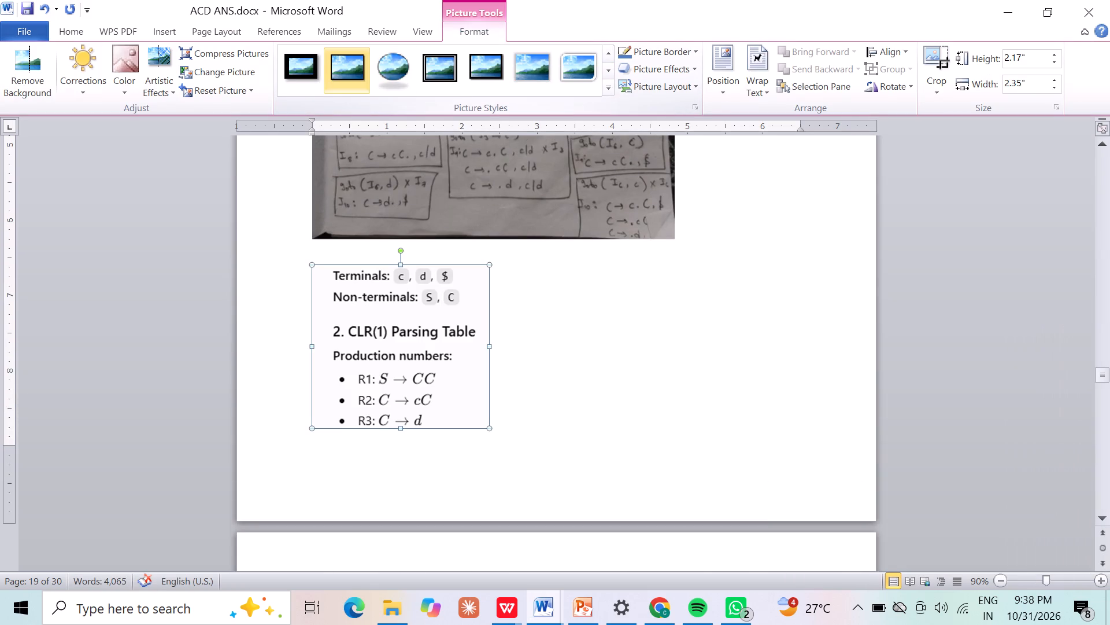
click(364, 74)
click(619, 355)
Review the rest of the Q7 answer, through the CLR(1) parsing table and the Notation list.
scroll(619, 355, down, 4)
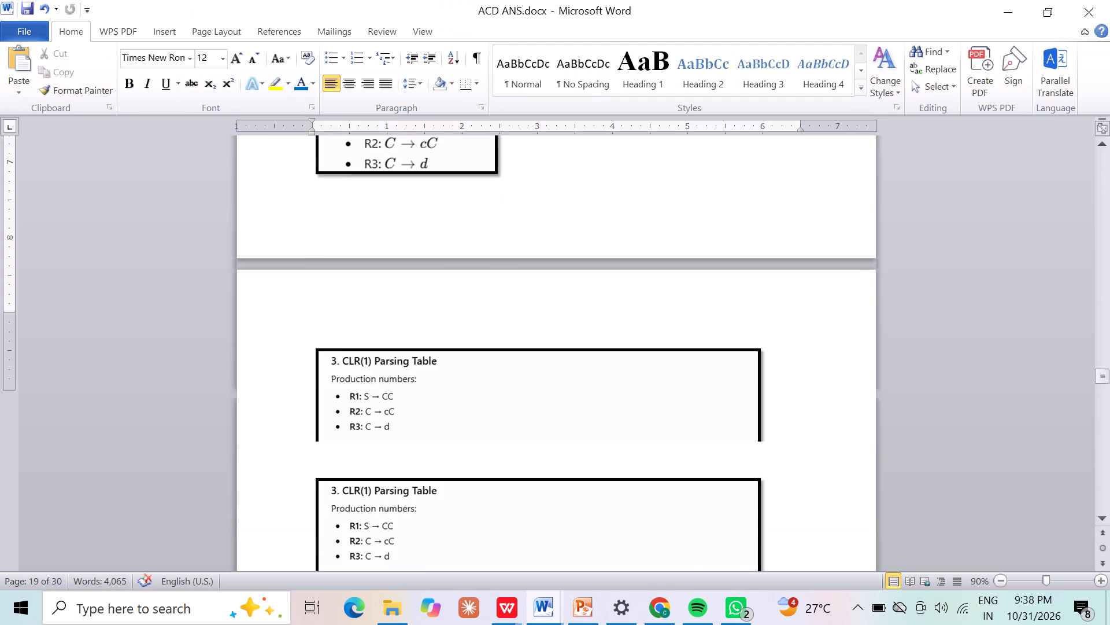
scroll(619, 355, down, 11)
scroll(619, 355, up, 2)
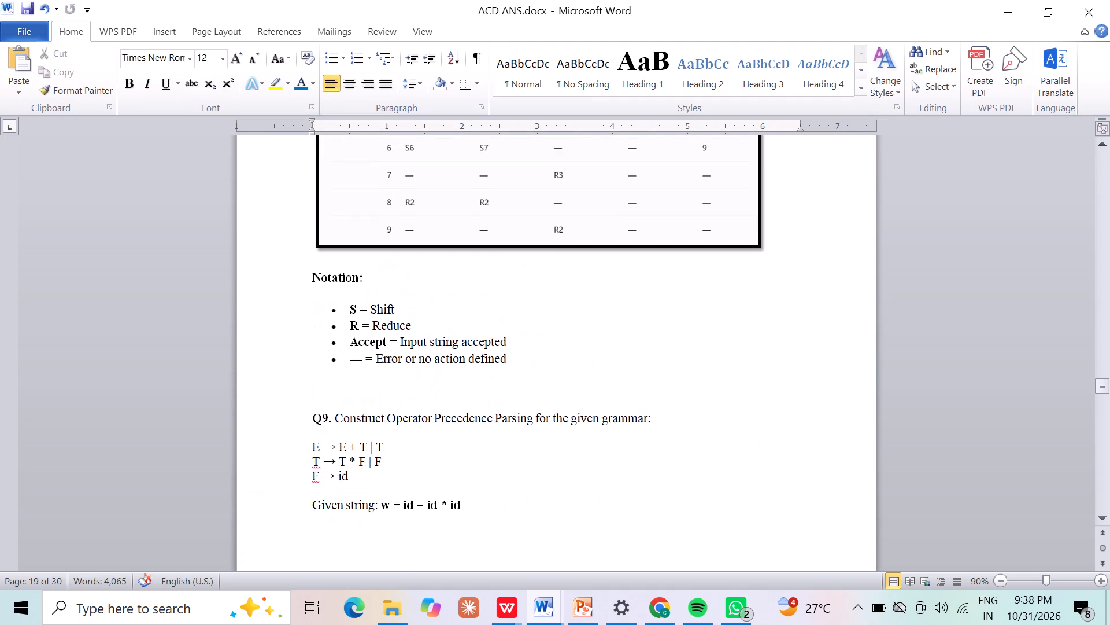
Insert four blank lines before the PROBLEM SOLVING QUESTIONS heading to push it, with UNIT 3, onto a new page.
scroll(619, 355, up, 1)
click(530, 402)
scroll(530, 402, down, 3)
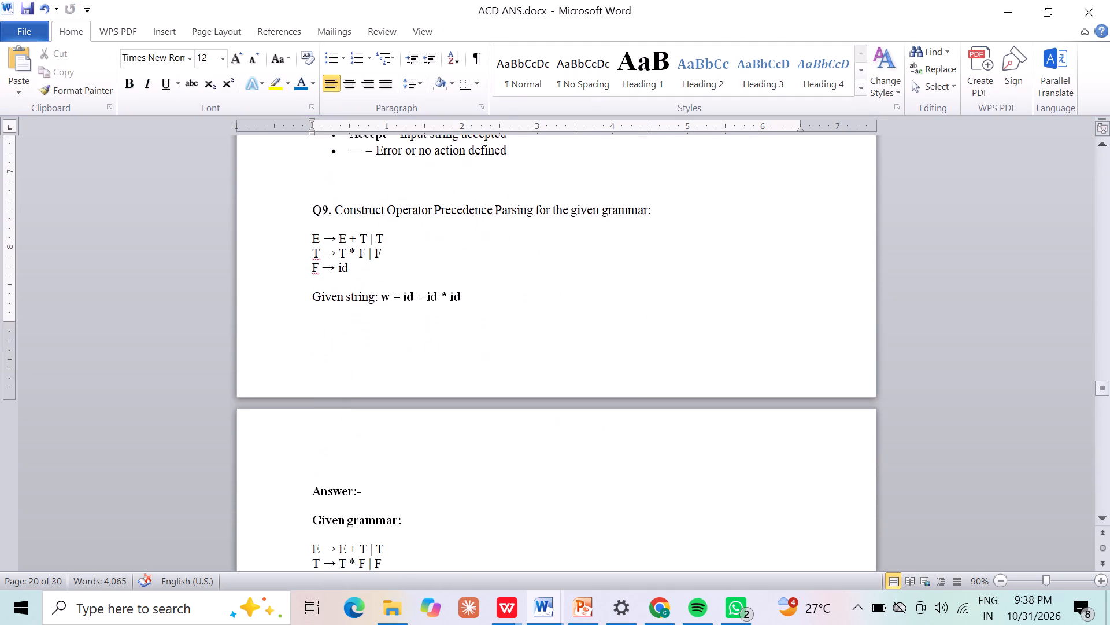
scroll(530, 402, up, 20)
scroll(530, 402, up, 1)
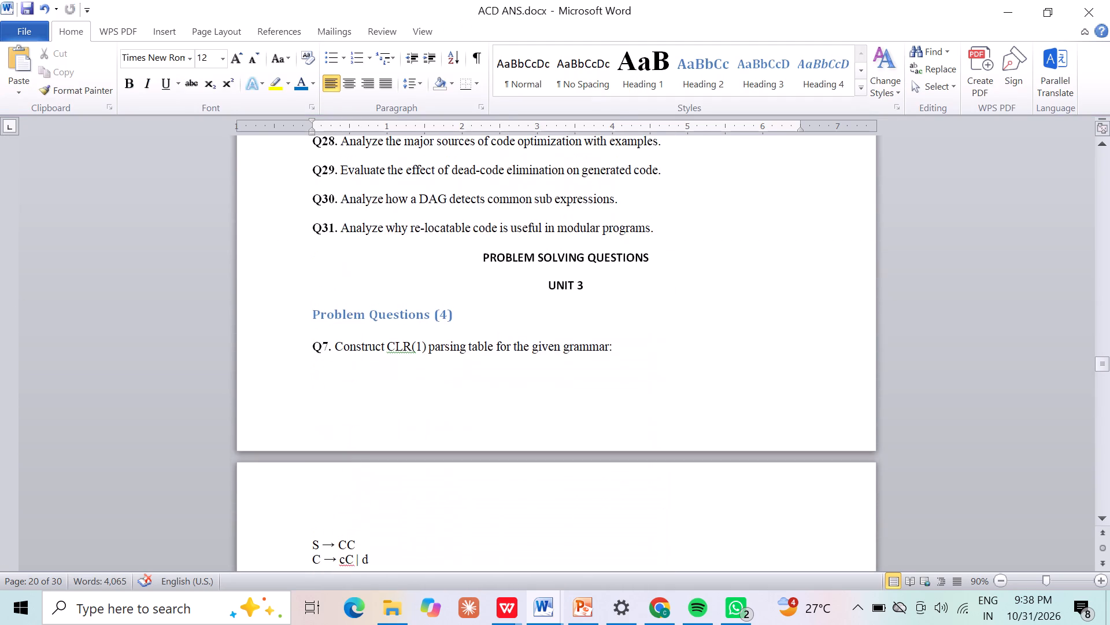
scroll(530, 402, down, 2)
scroll(530, 402, up, 1)
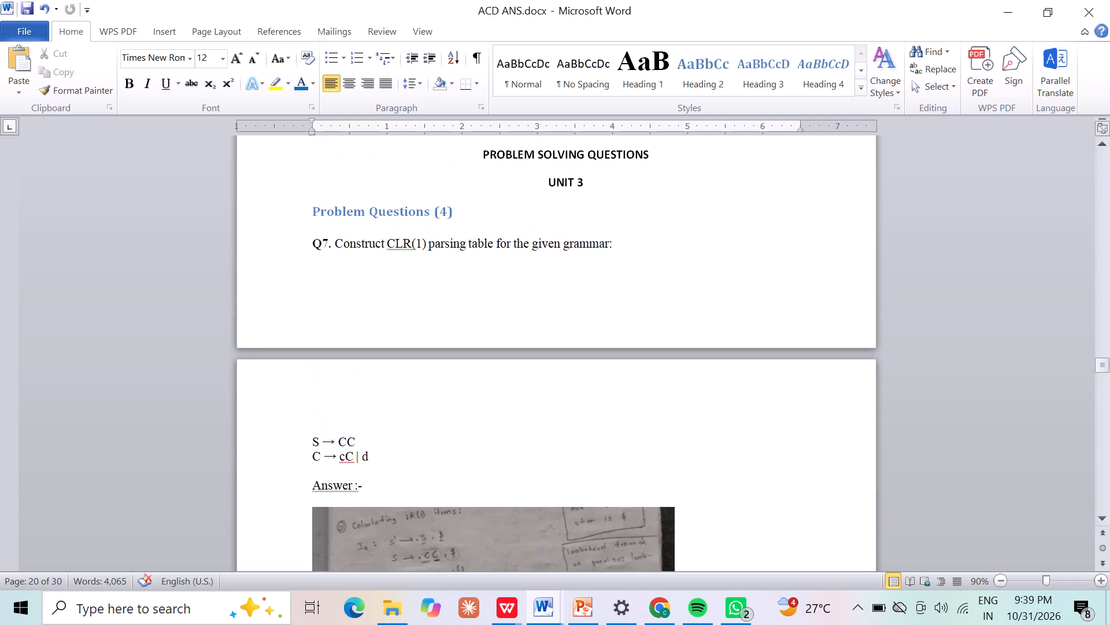
click(484, 154)
key(Return)
key(Return)
key(Return)
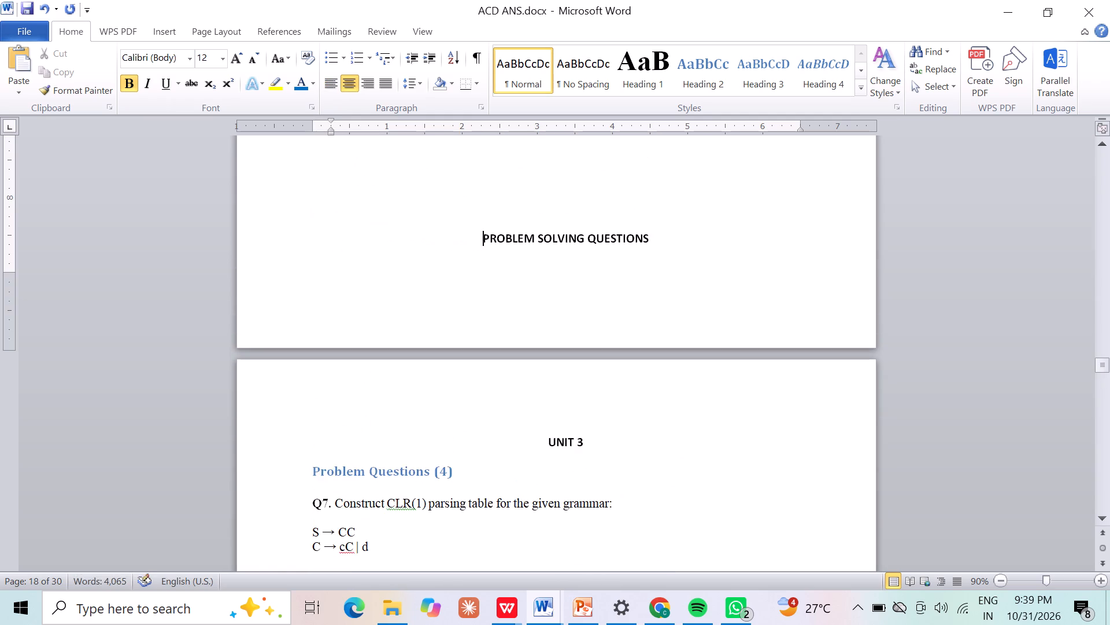
key(Return)
Review the Unit 3 problem answers for Q7, Q9 and Q16, continuing down to Q12 in Unit 4.
scroll(484, 154, down, 10)
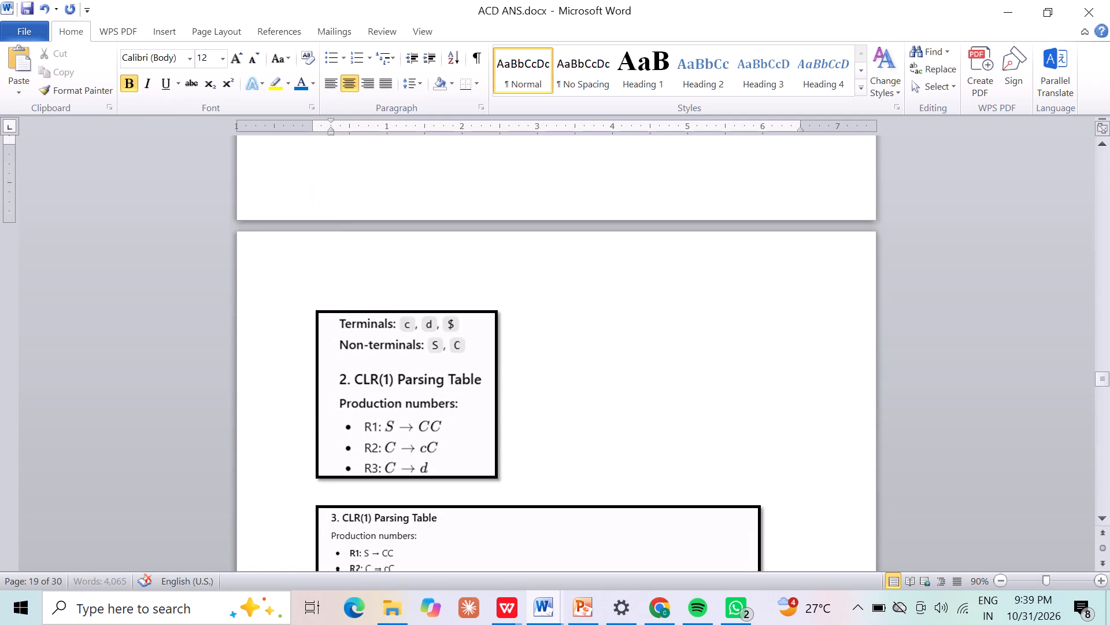
scroll(484, 154, down, 16)
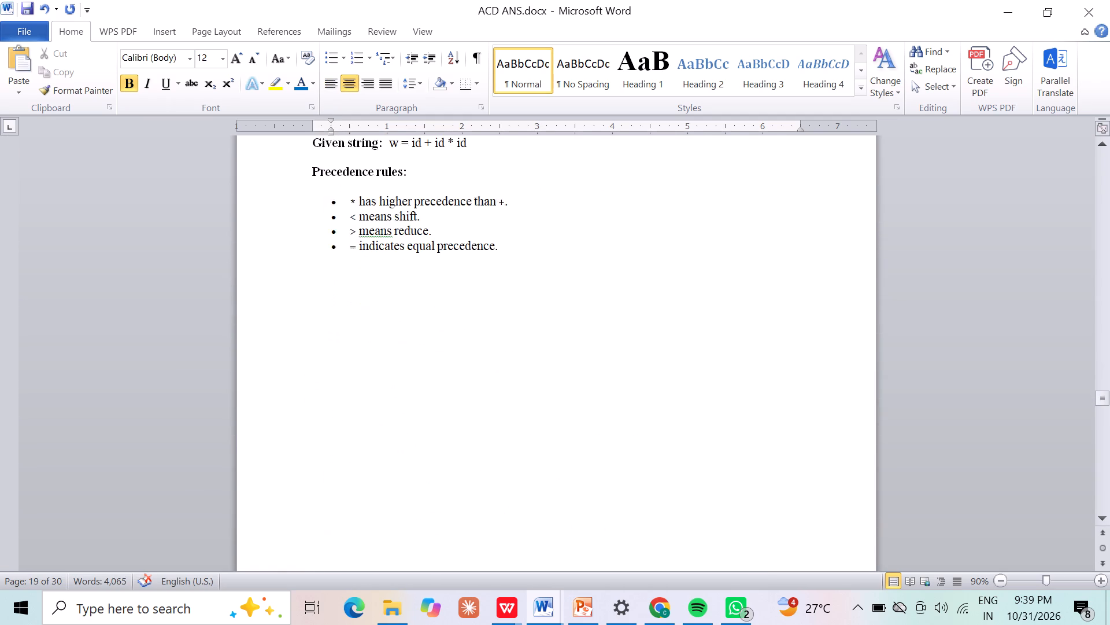
scroll(484, 154, down, 10)
scroll(484, 154, up, 1)
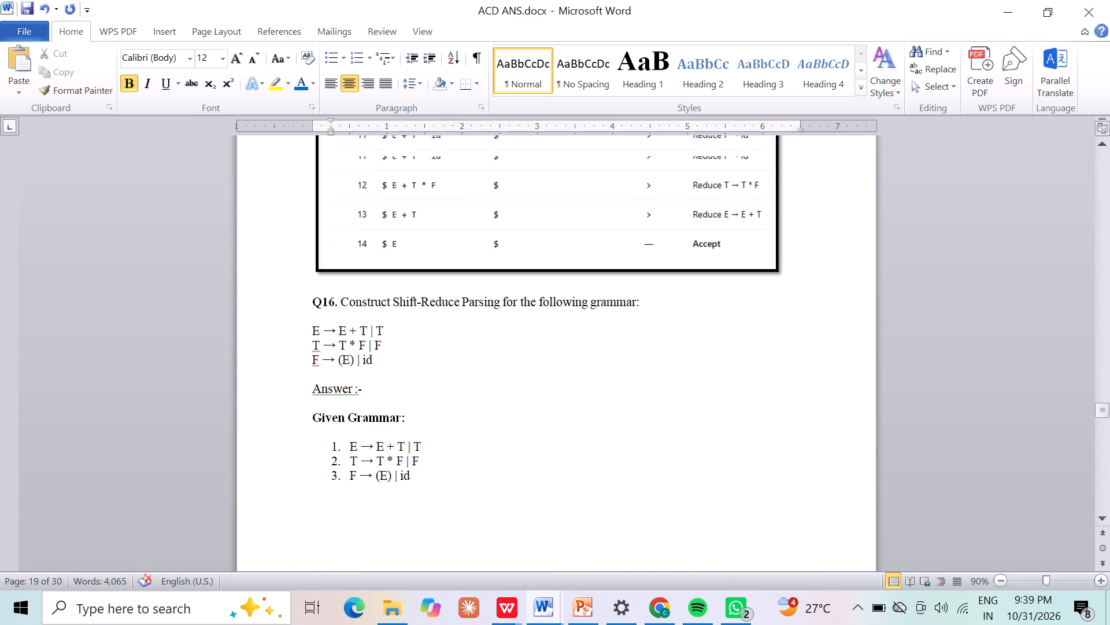
scroll(484, 154, up, 1)
scroll(484, 154, up, 20)
scroll(484, 154, up, 13)
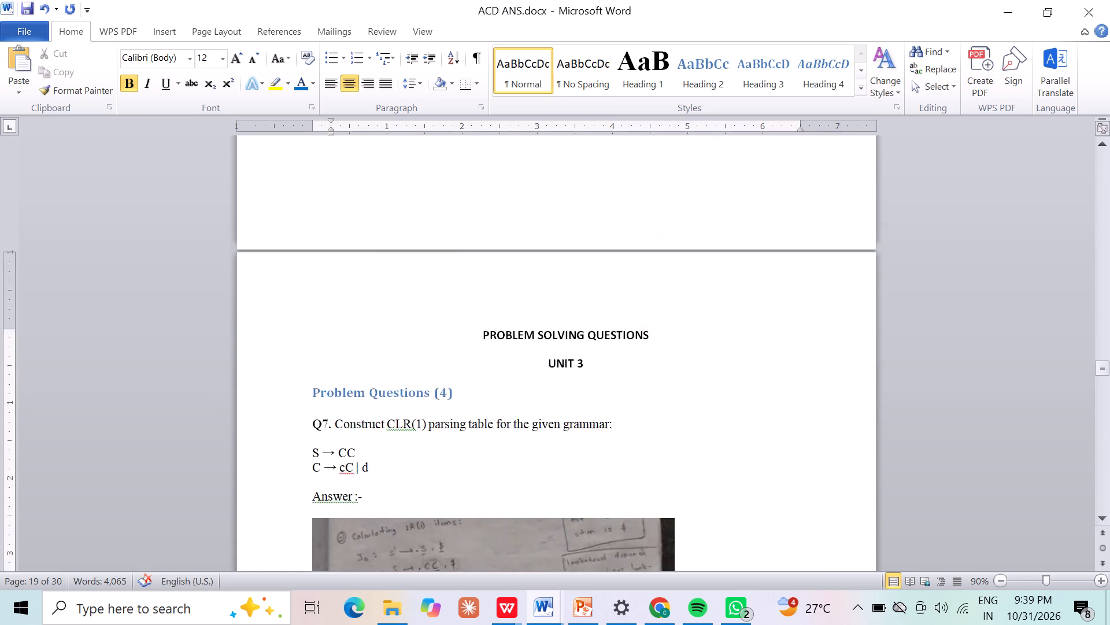
scroll(484, 154, down, 16)
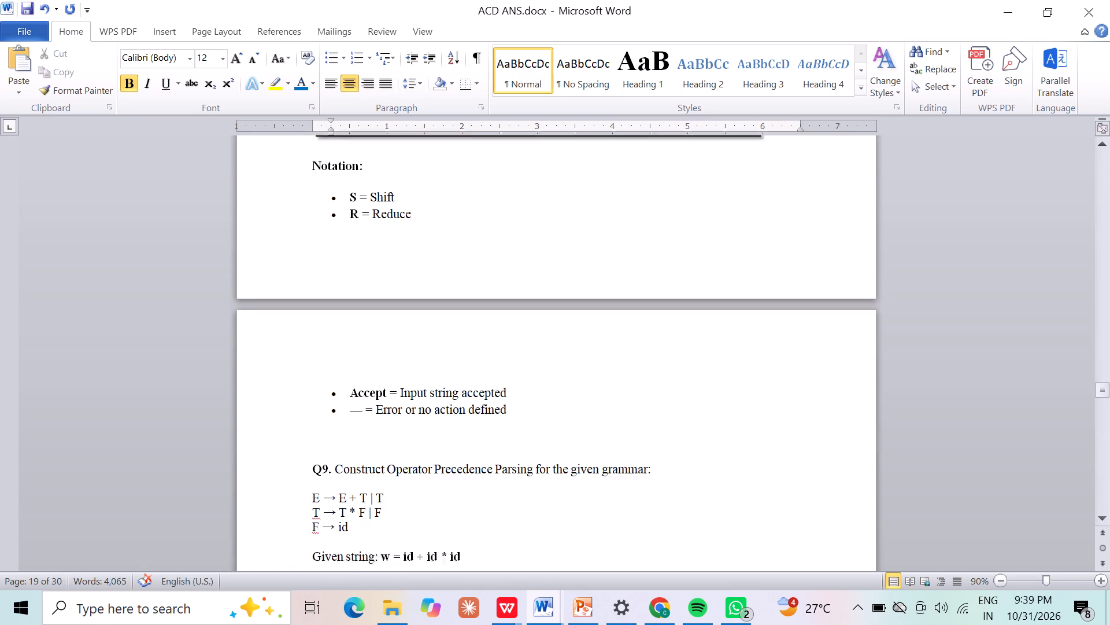
scroll(484, 154, down, 14)
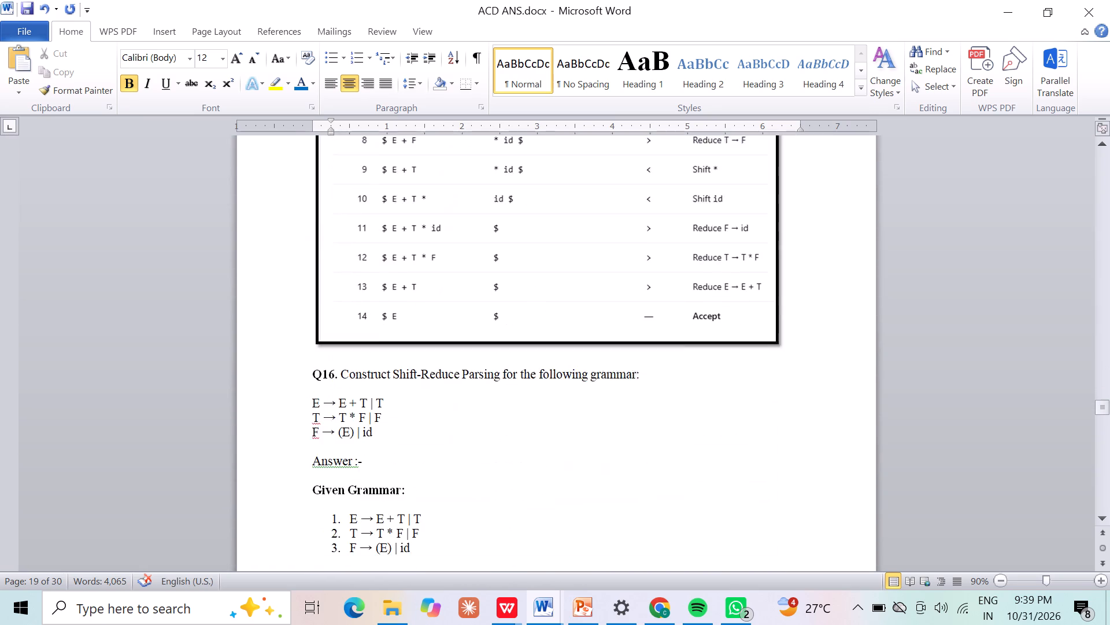
scroll(484, 154, down, 18)
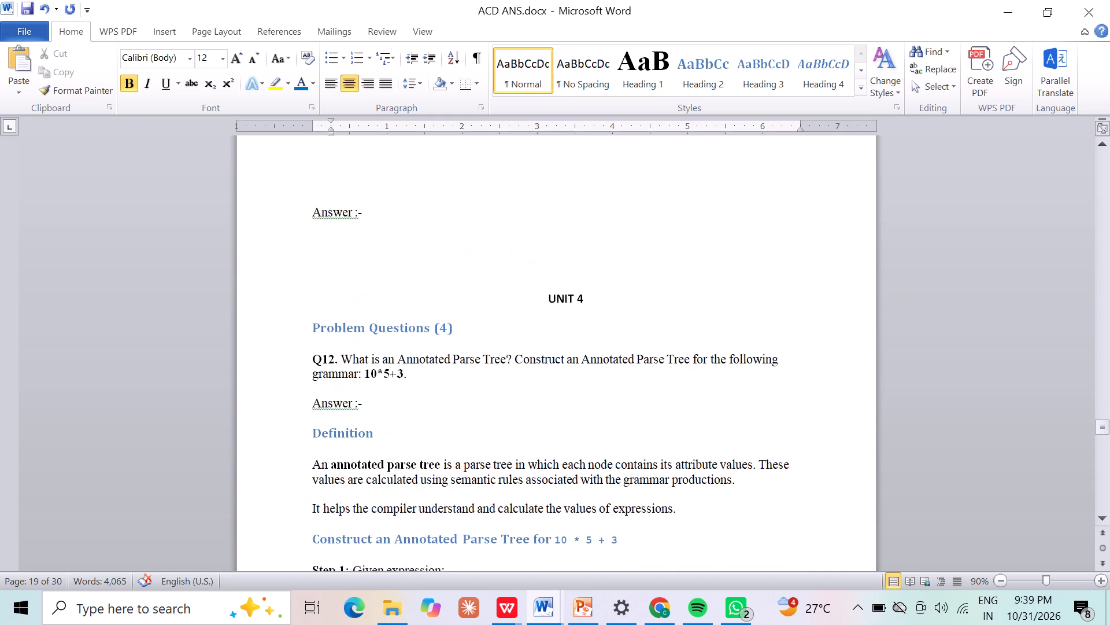
scroll(484, 154, up, 4)
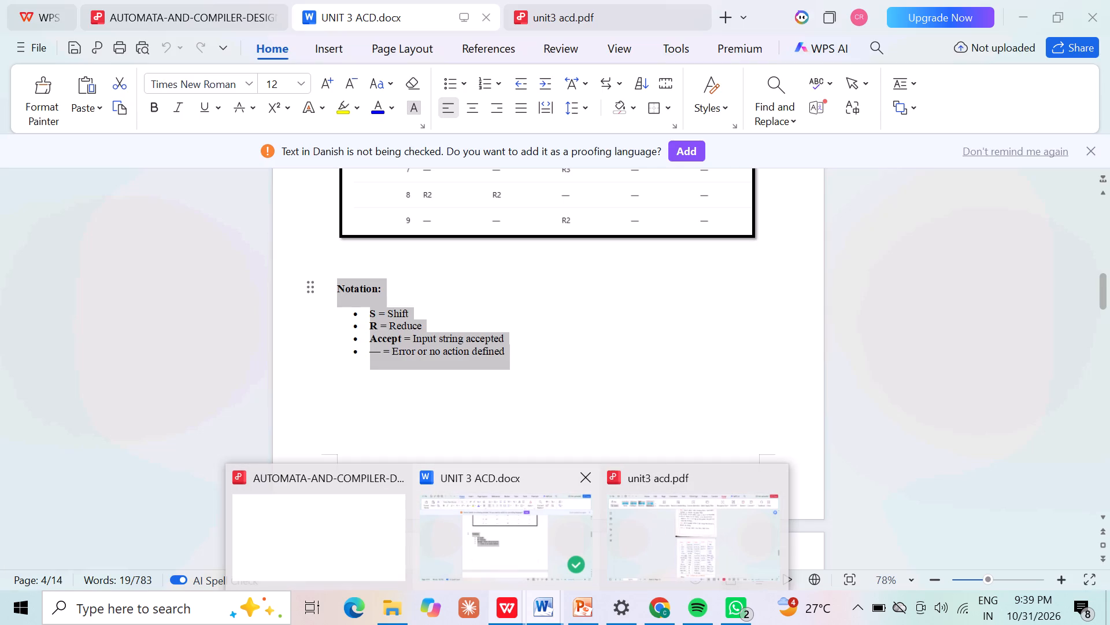
Switch to UNIT 3 ACD.docx in WPS Office and look through the content below the Q7 Notation list.
click(553, 538)
click(527, 476)
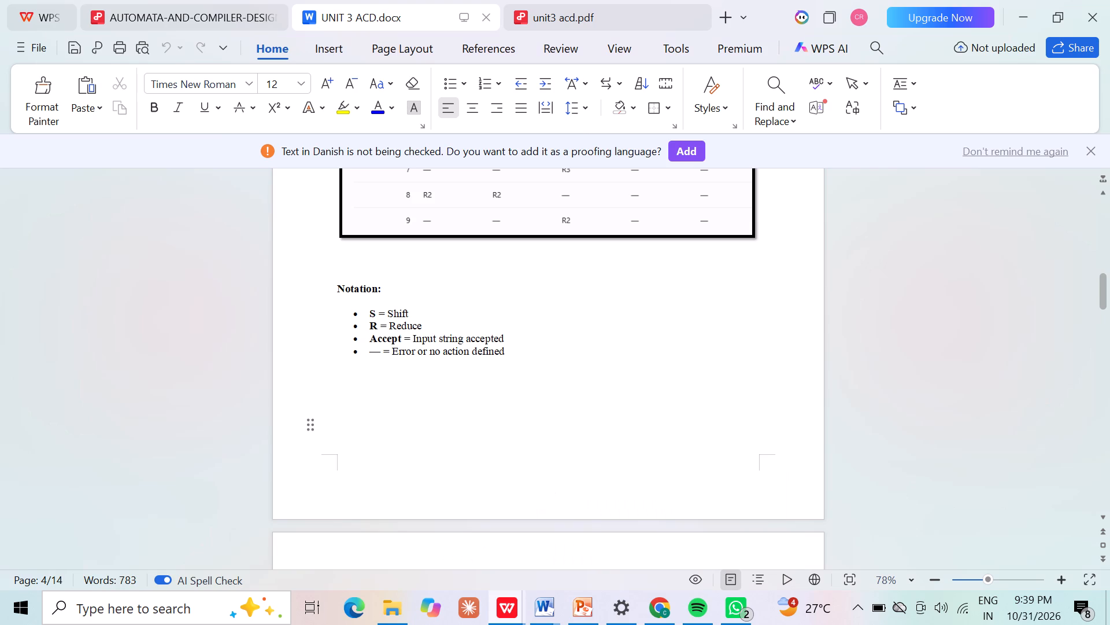
scroll(527, 476, down, 1)
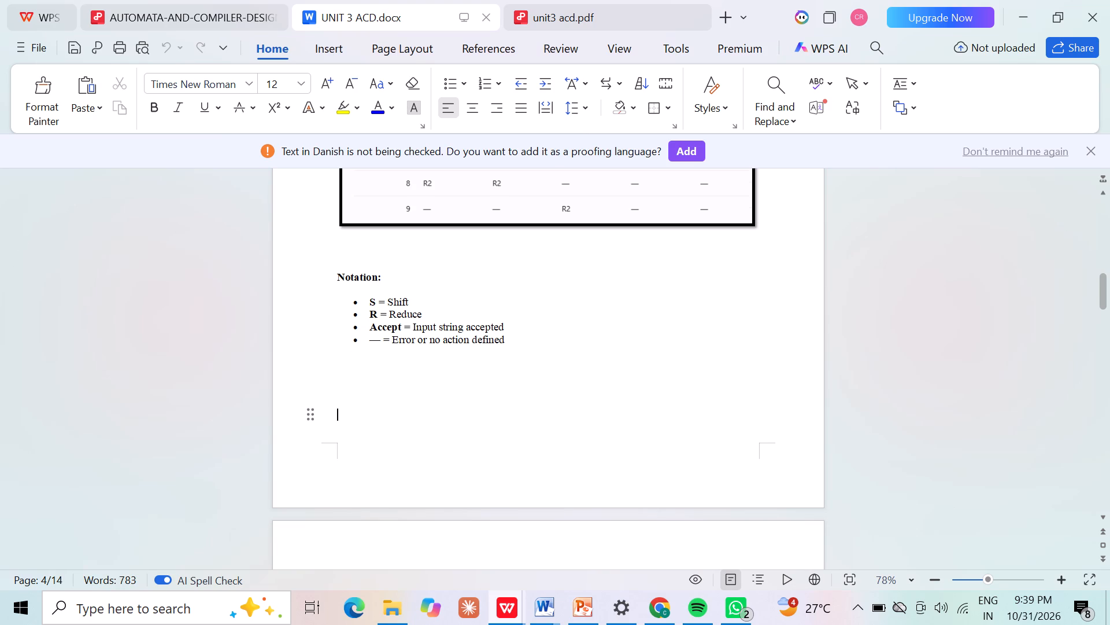
scroll(527, 476, down, 1)
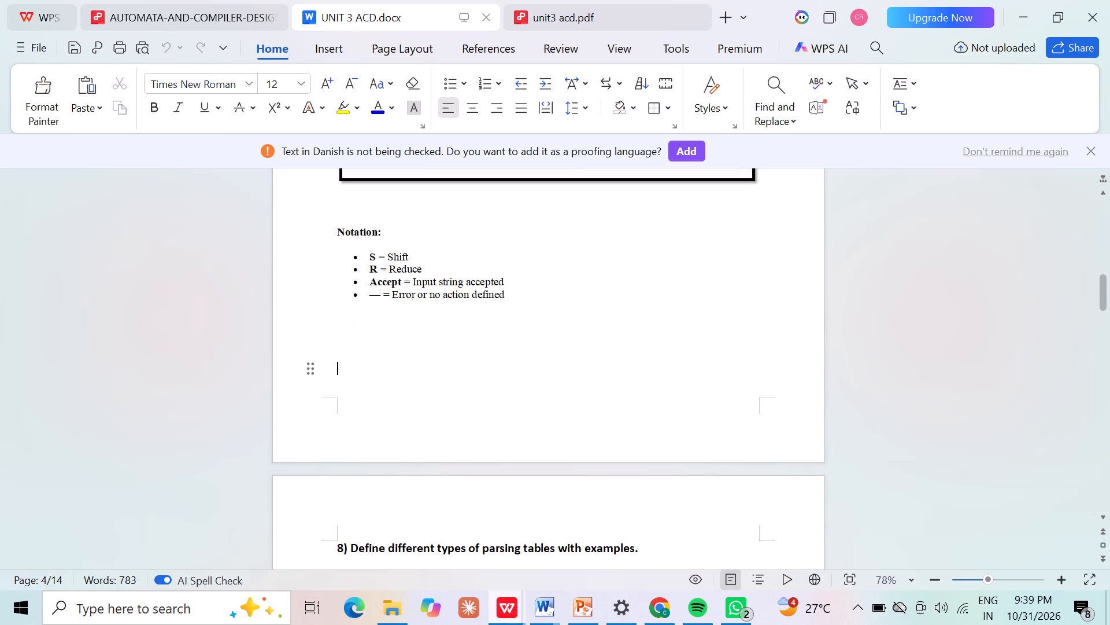
scroll(527, 476, down, 8)
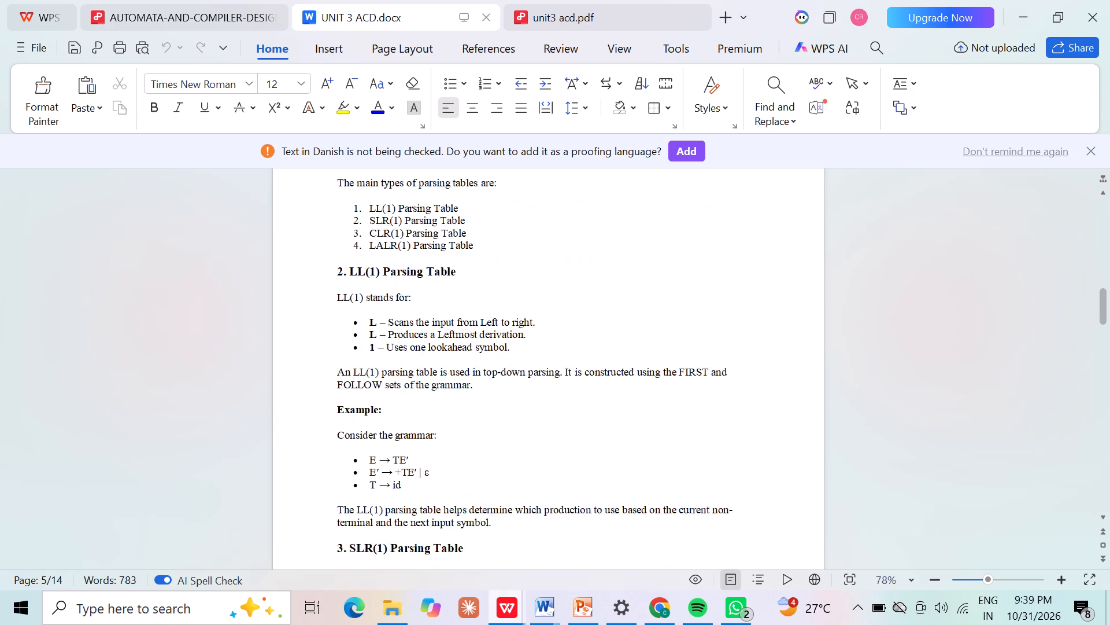
scroll(527, 476, down, 18)
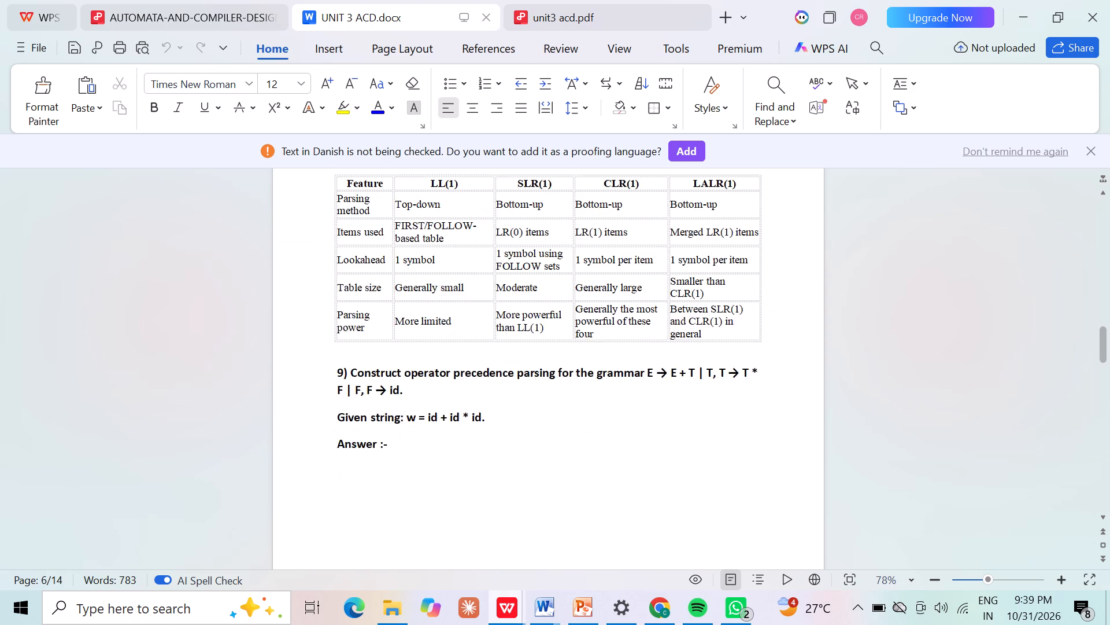
scroll(527, 476, down, 5)
scroll(527, 476, down, 17)
scroll(527, 476, down, 6)
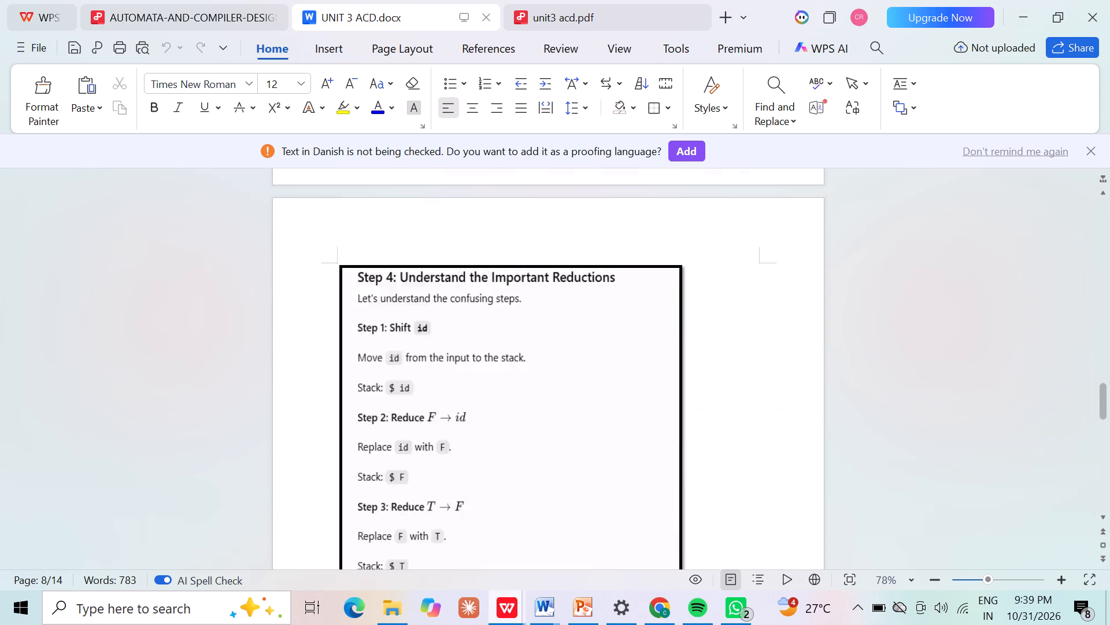
scroll(527, 476, down, 17)
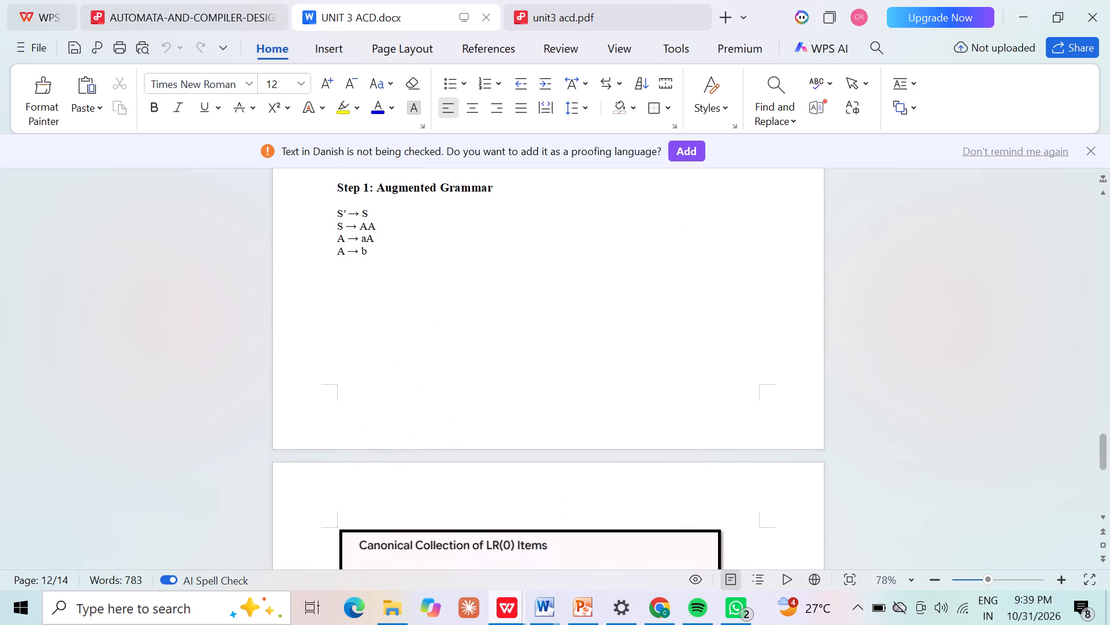
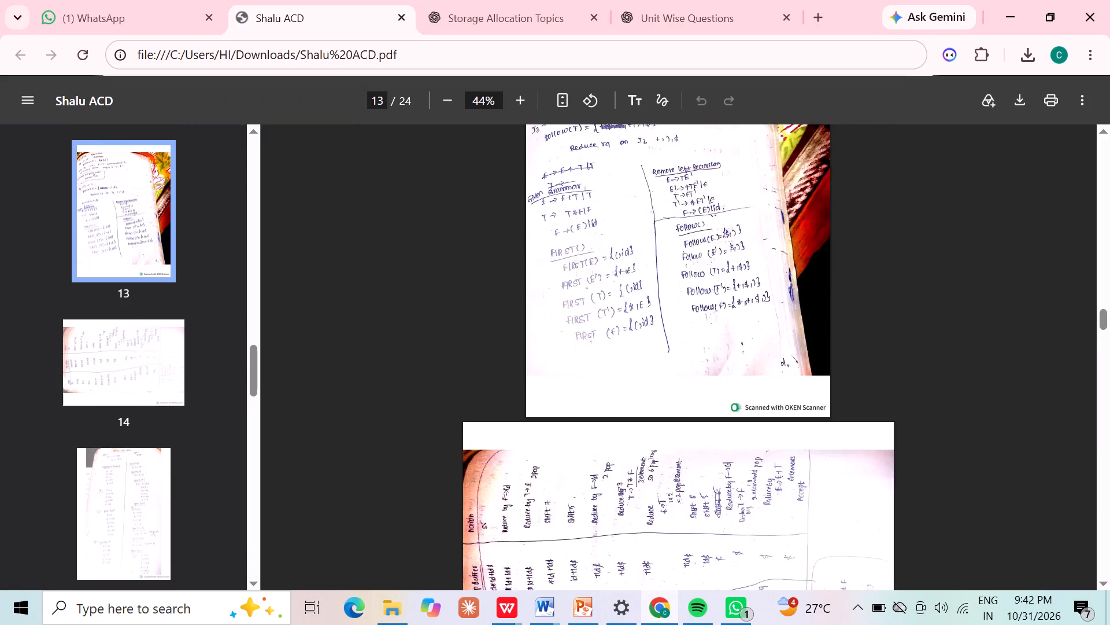
Go back to the start of the Shalu ACD notes and look through the bottom-up parsing and operator precedence pages.
scroll(787, 406, up, 10)
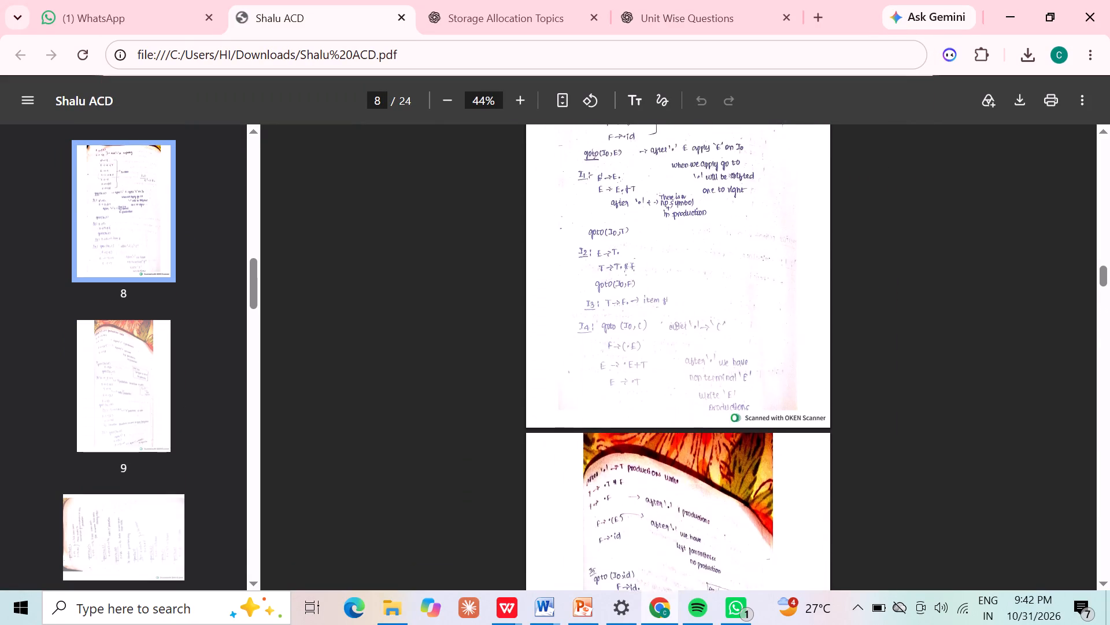
scroll(787, 406, up, 14)
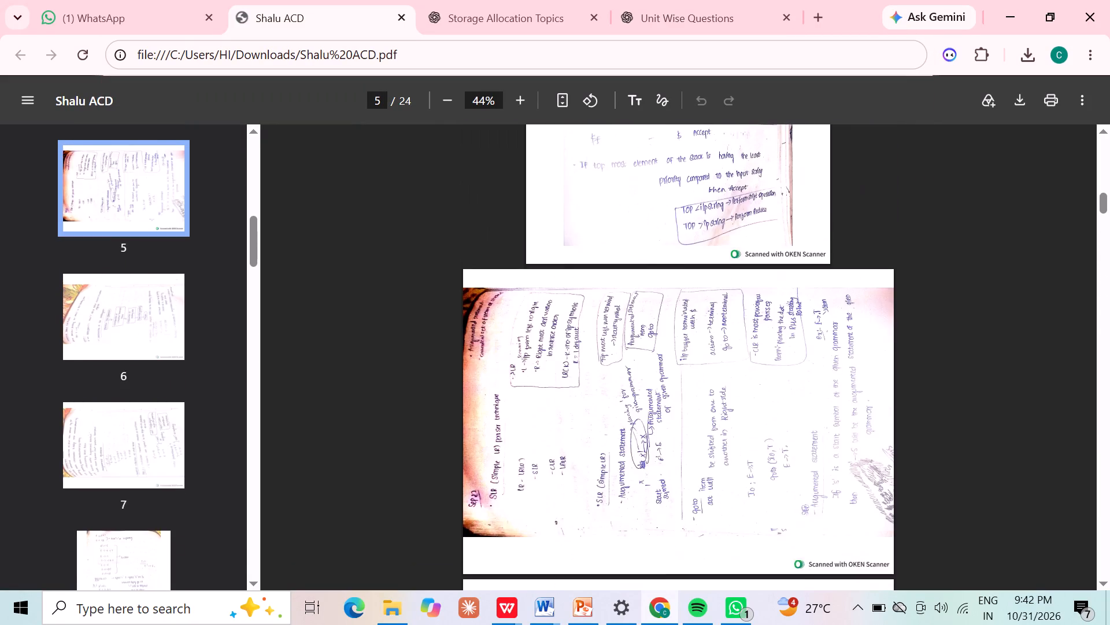
scroll(787, 406, up, 9)
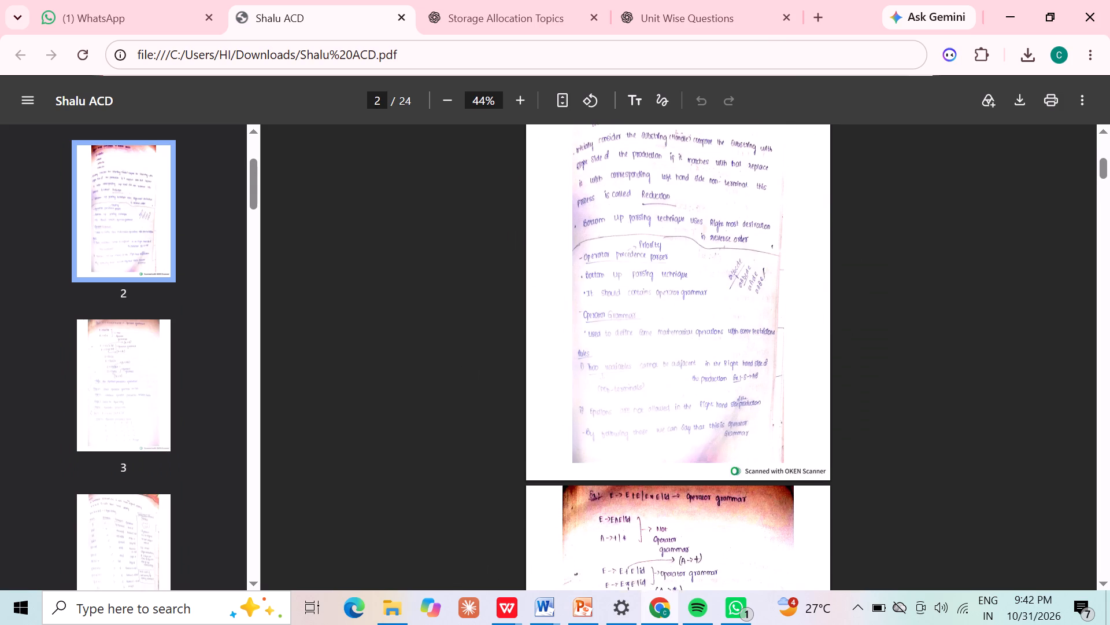
scroll(787, 406, up, 9)
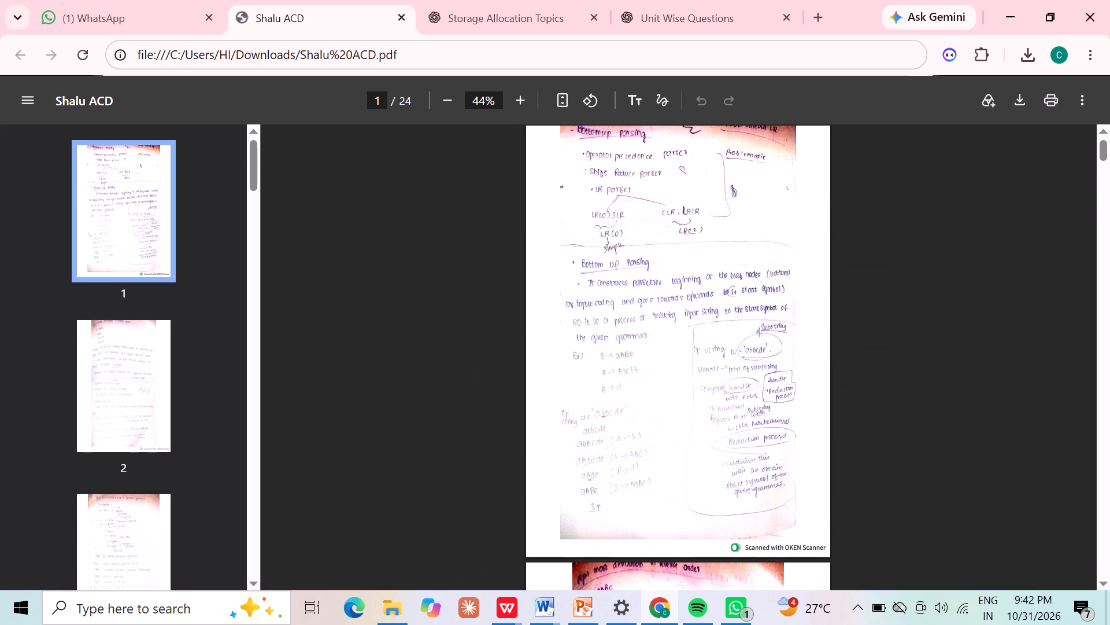
scroll(787, 406, up, 1)
scroll(787, 406, down, 5)
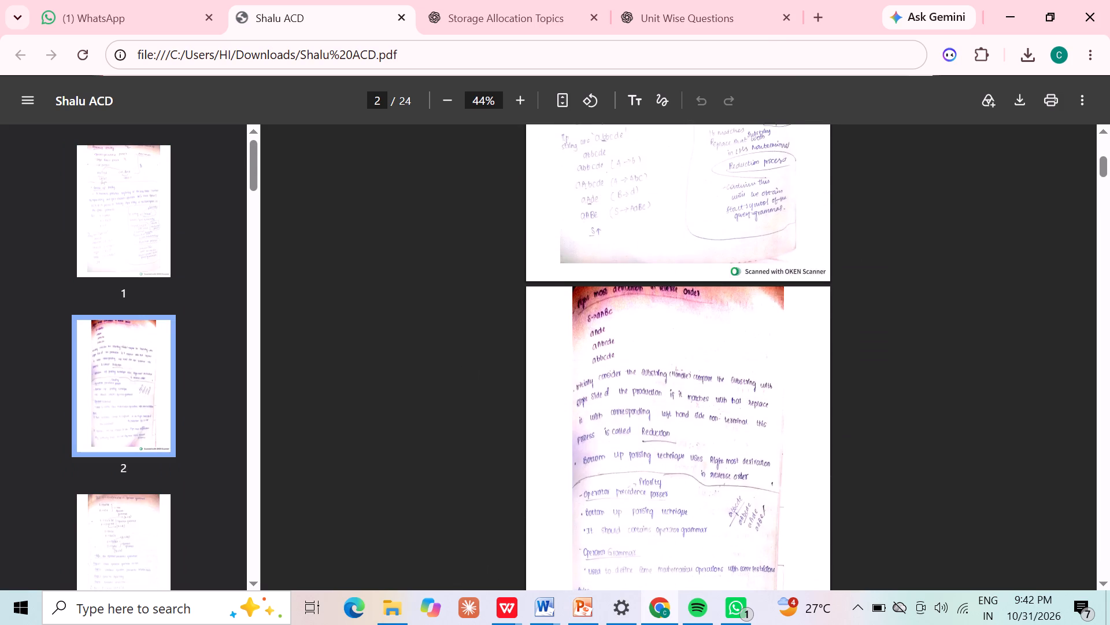
scroll(787, 406, down, 3)
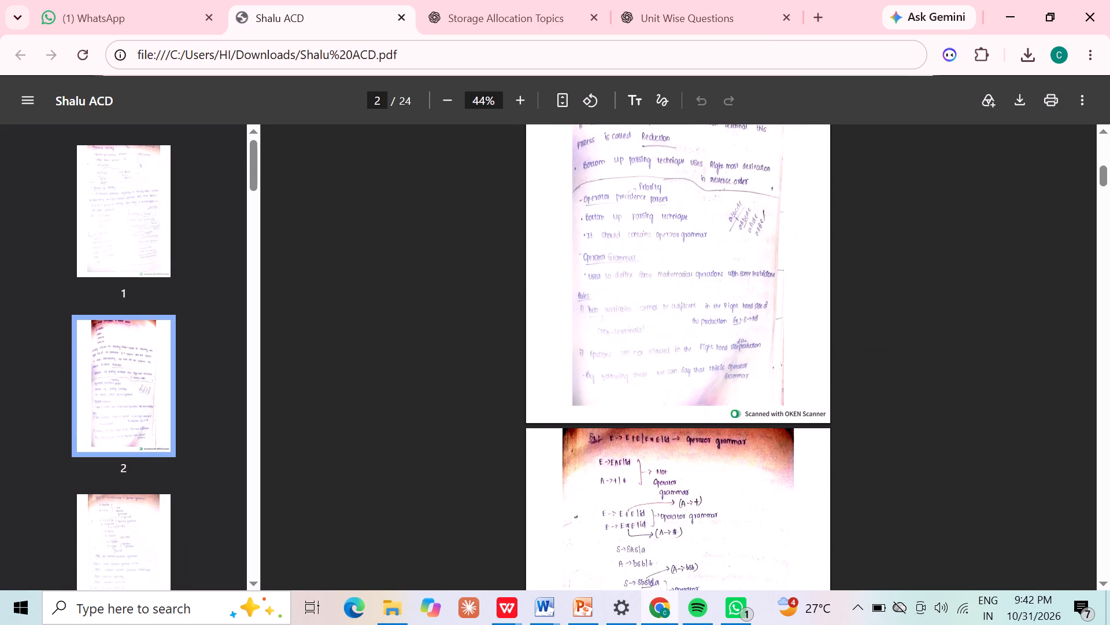
scroll(787, 406, down, 7)
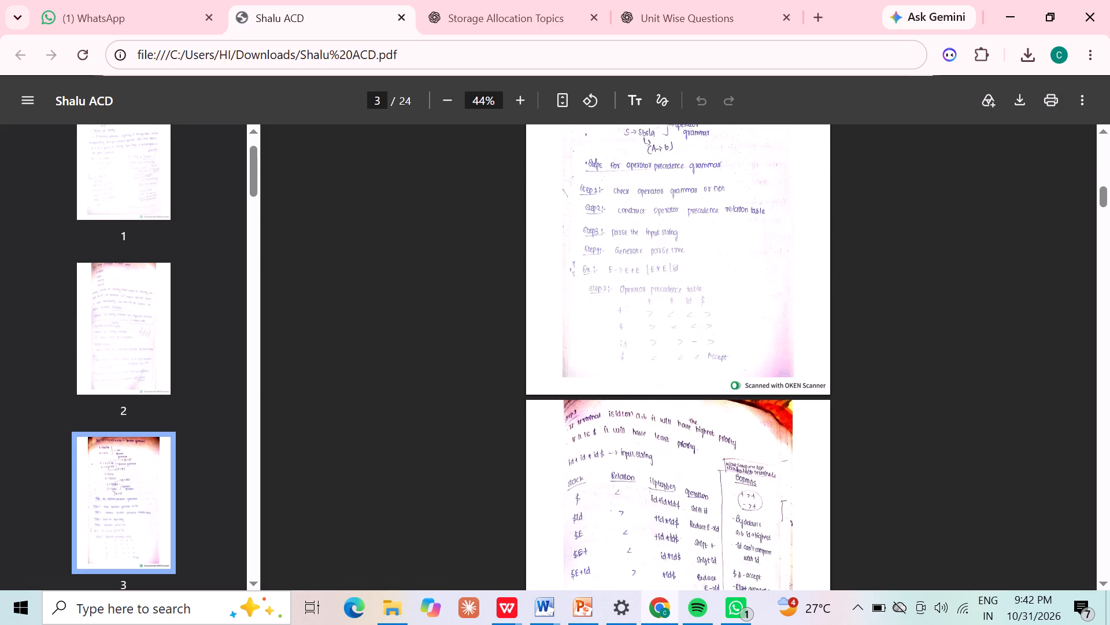
Examine the SLR parser worked example in the Shalu ACD notes, from the augmented grammar and goto states to the parsing table and stack trace.
scroll(787, 406, down, 12)
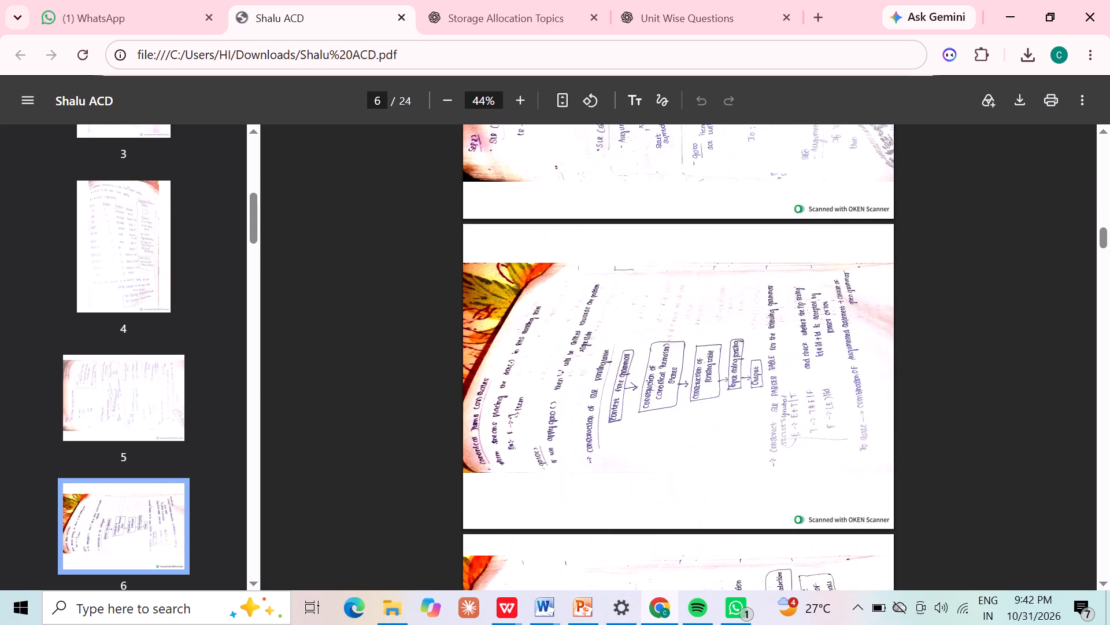
scroll(787, 406, down, 3)
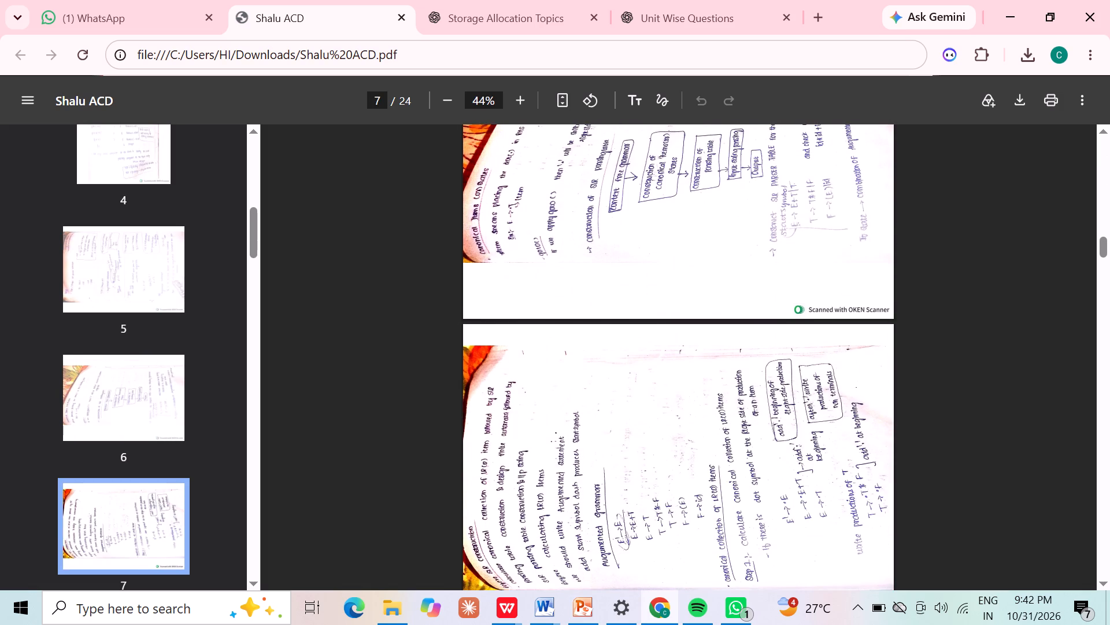
scroll(787, 406, down, 2)
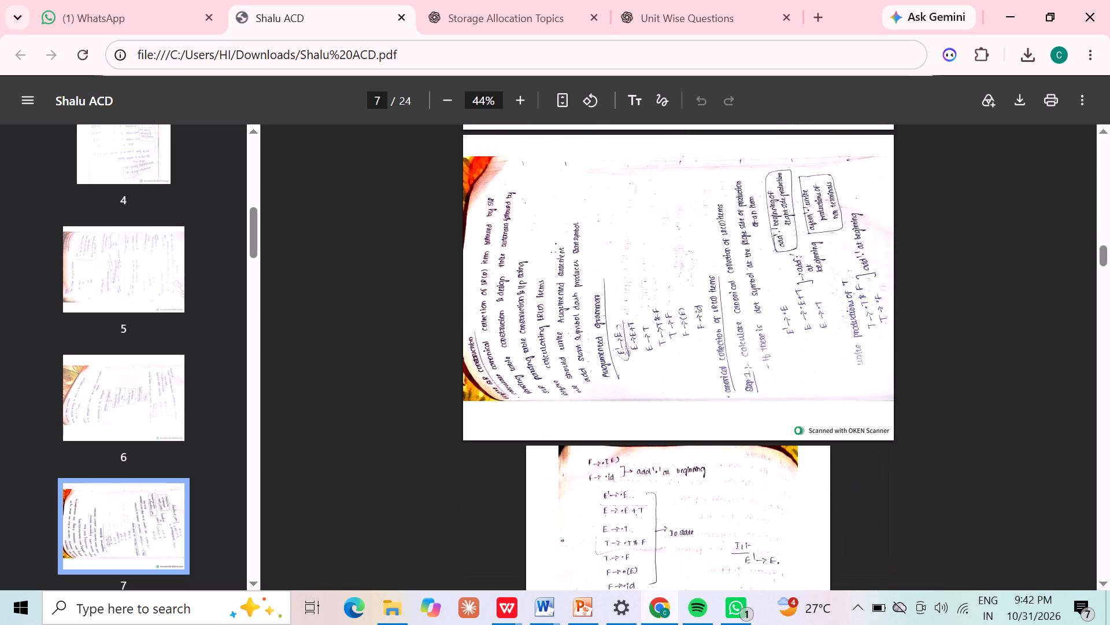
scroll(787, 406, down, 2)
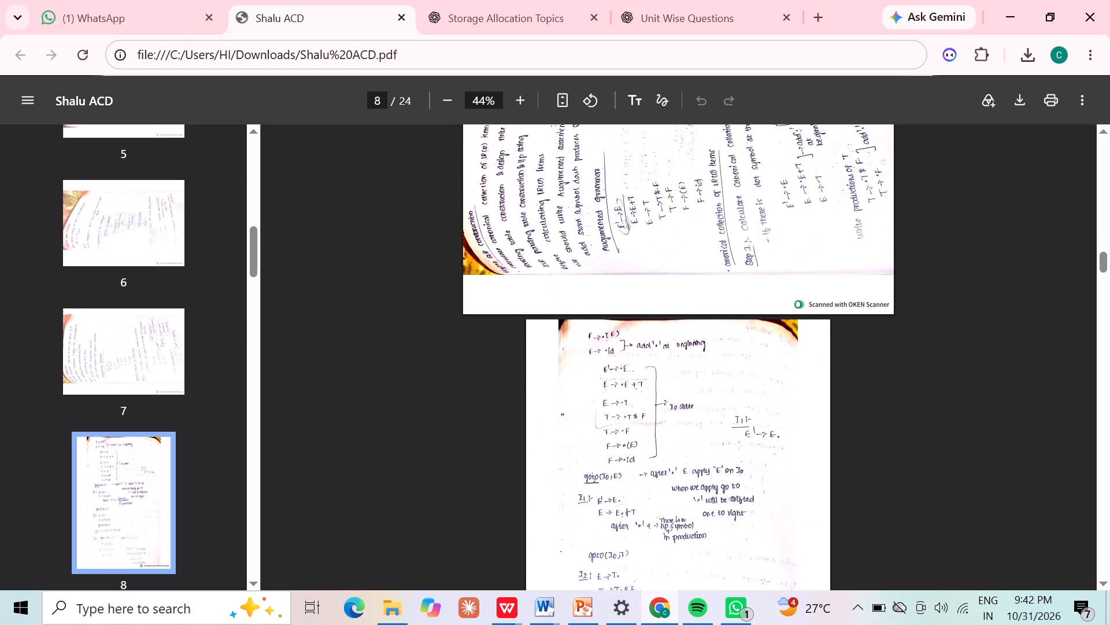
scroll(787, 406, down, 1)
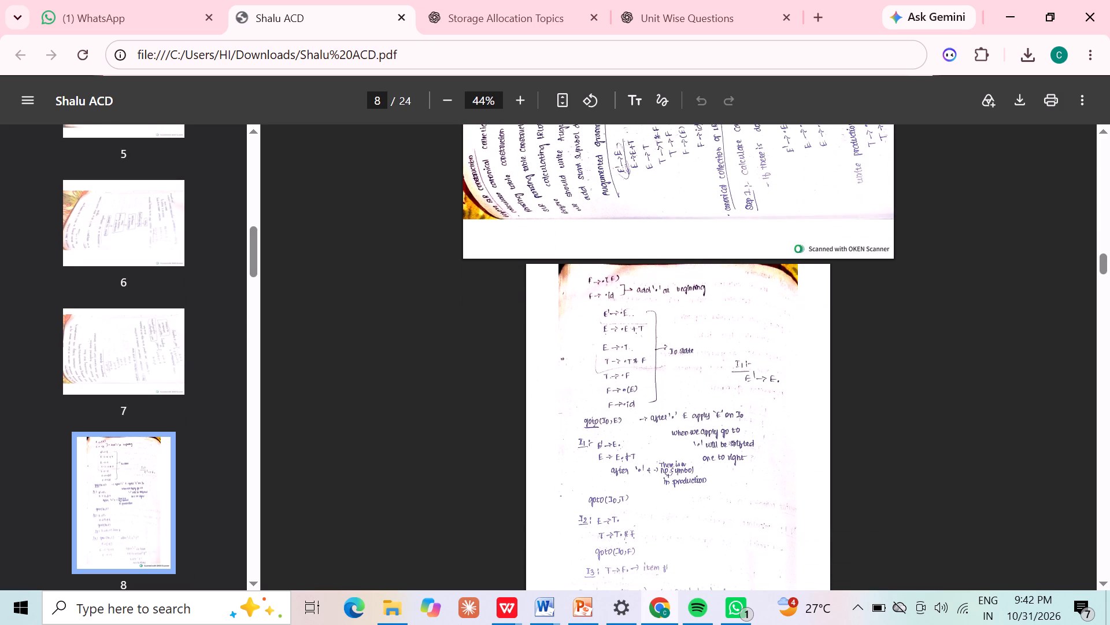
scroll(787, 406, down, 5)
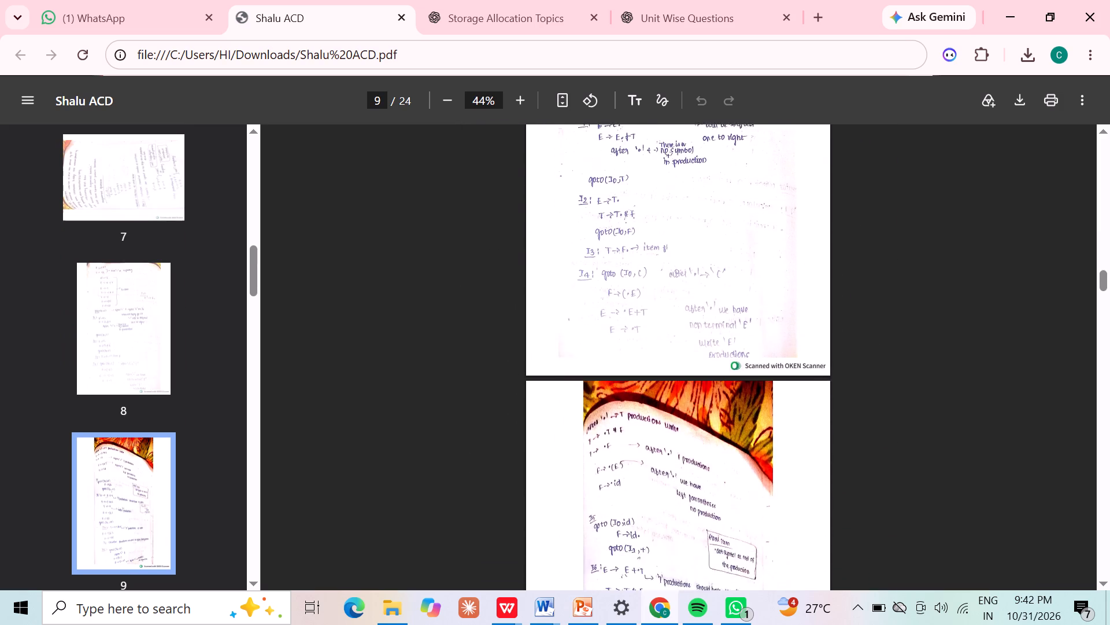
scroll(787, 406, down, 4)
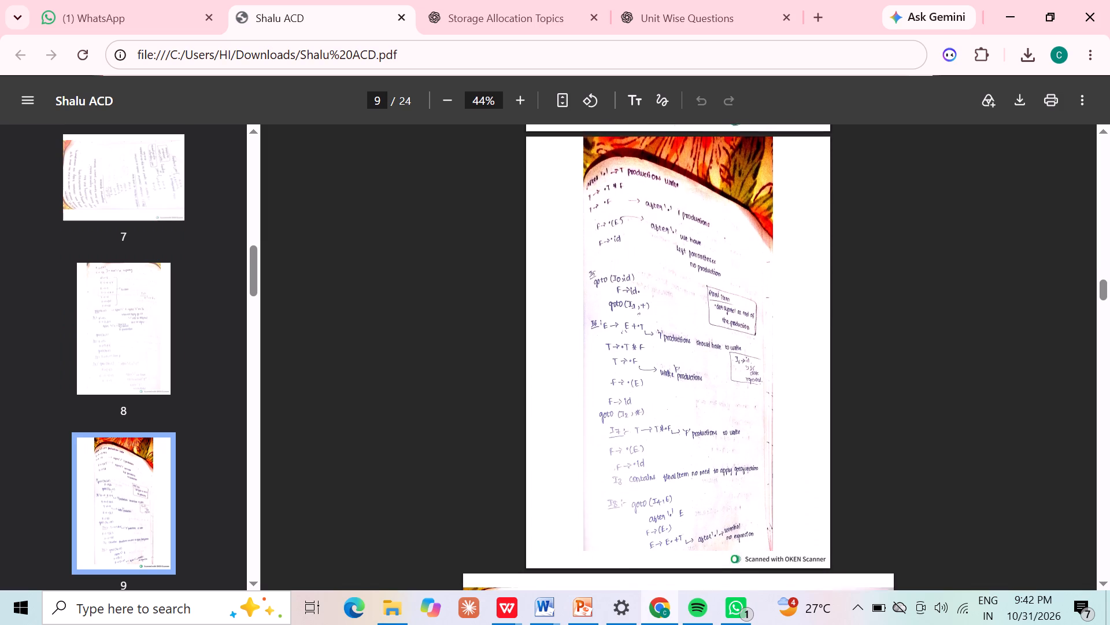
scroll(787, 406, down, 3)
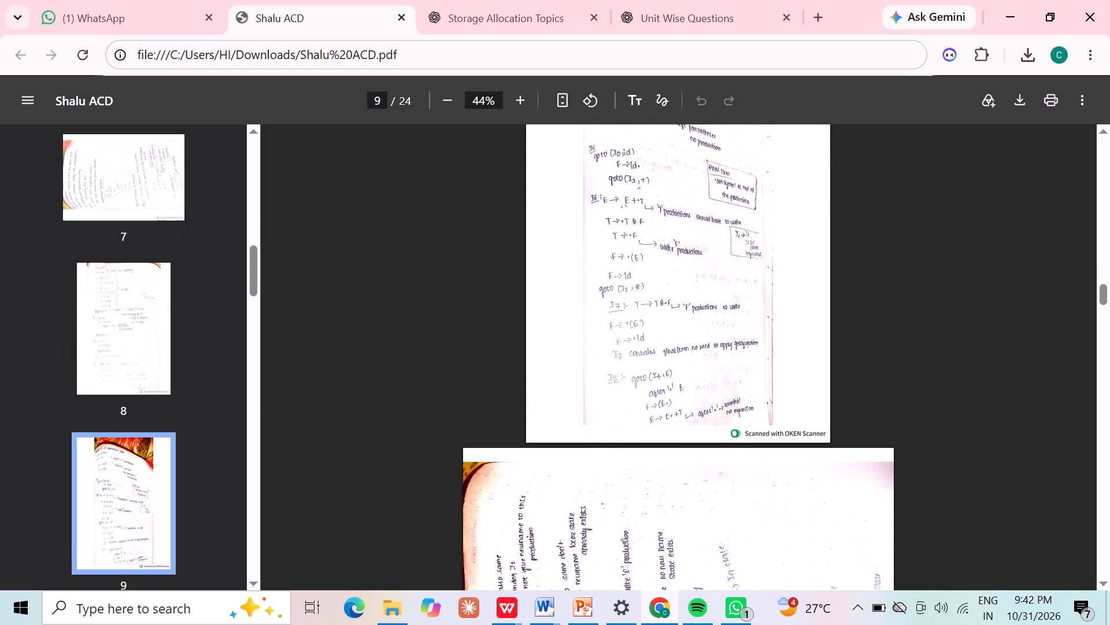
scroll(787, 406, down, 3)
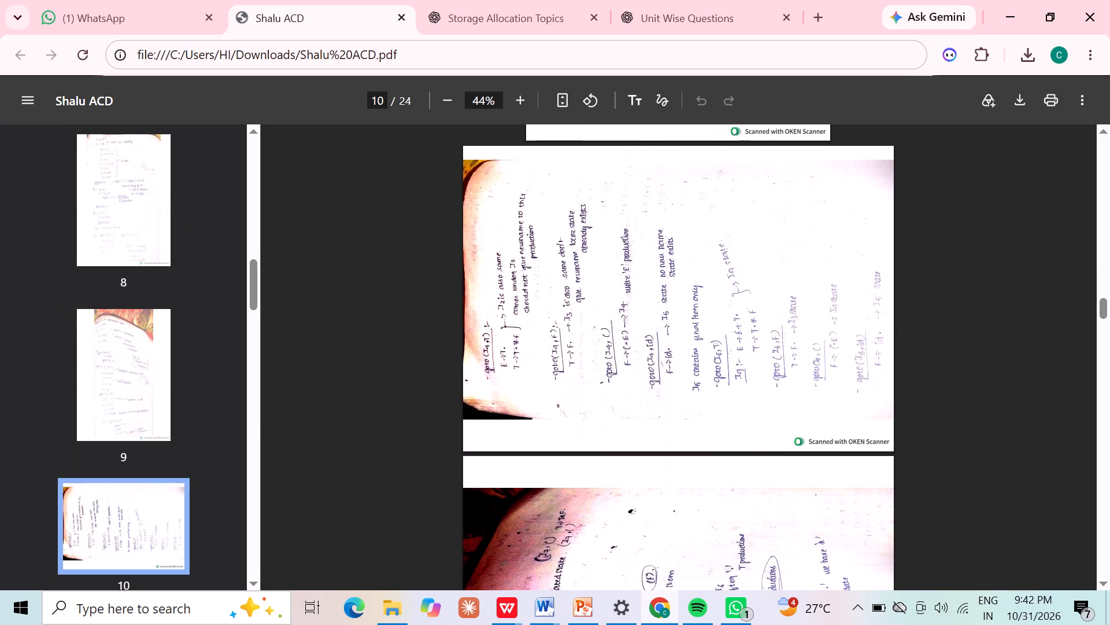
scroll(787, 406, down, 4)
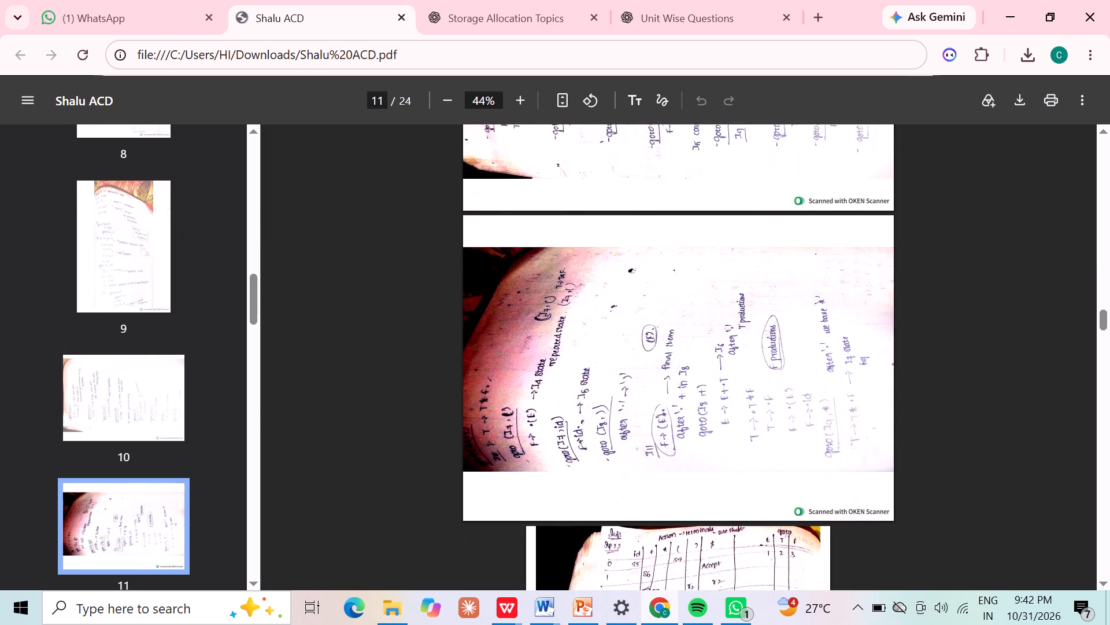
scroll(787, 406, down, 3)
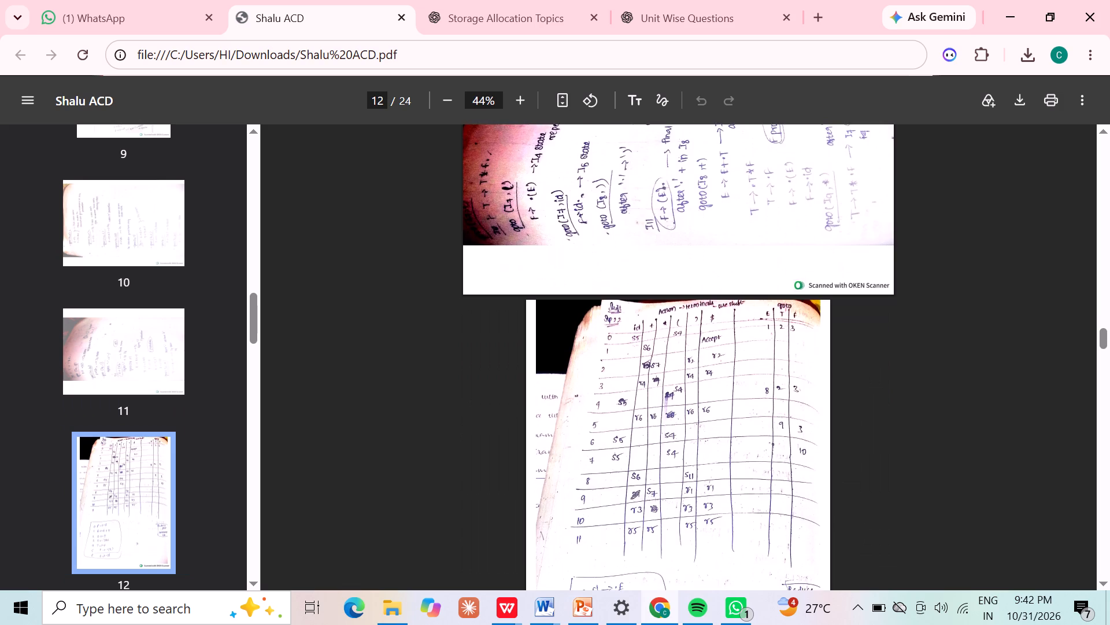
scroll(787, 406, down, 4)
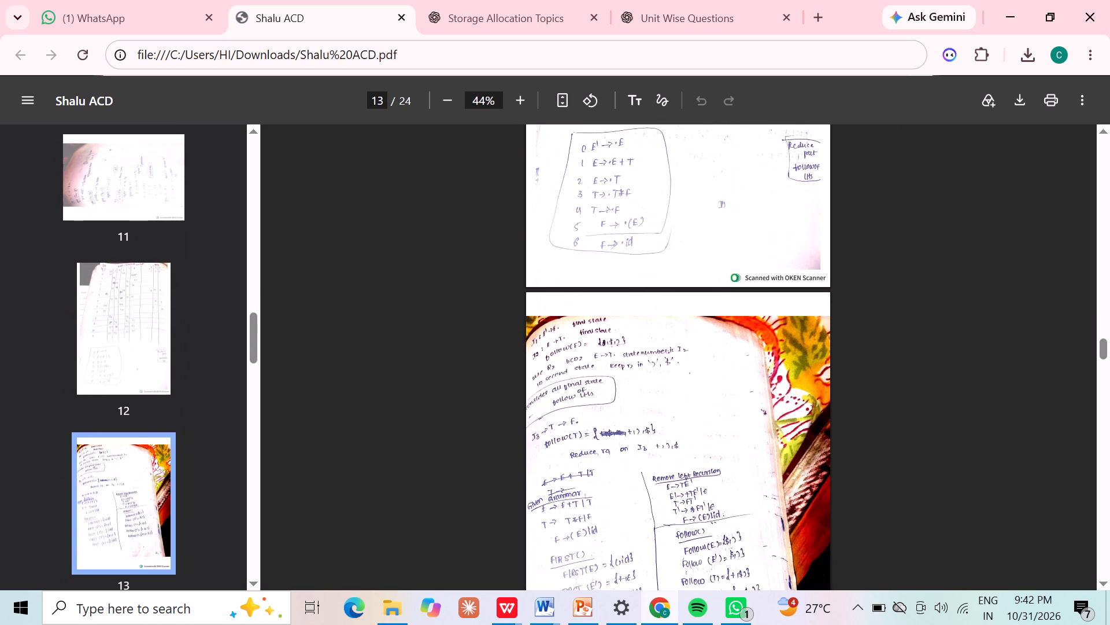
scroll(787, 406, down, 6)
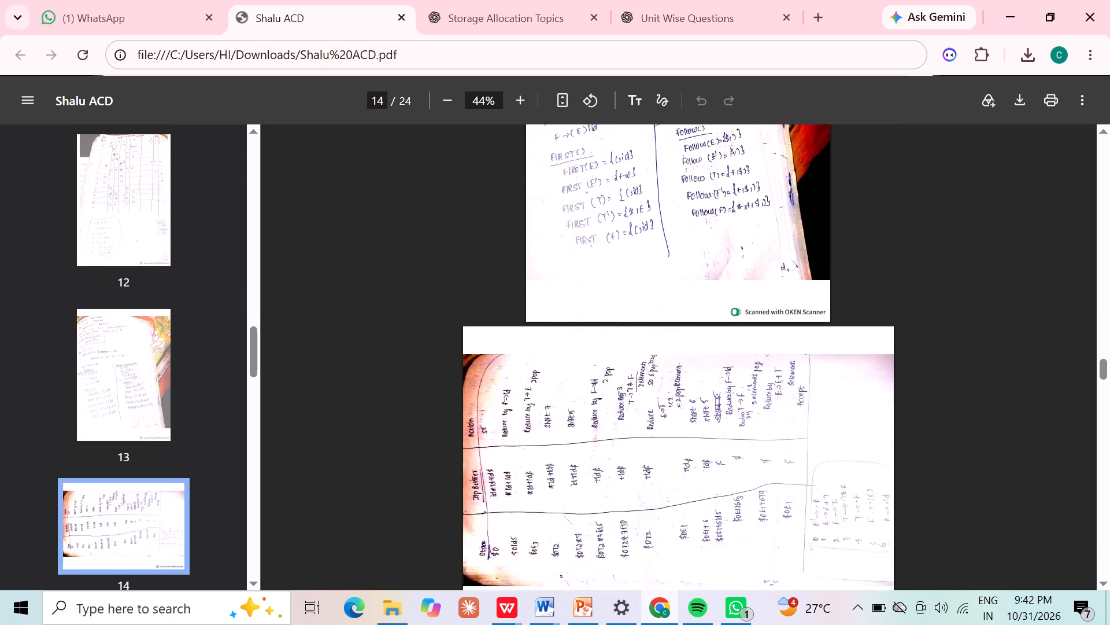
scroll(787, 406, down, 5)
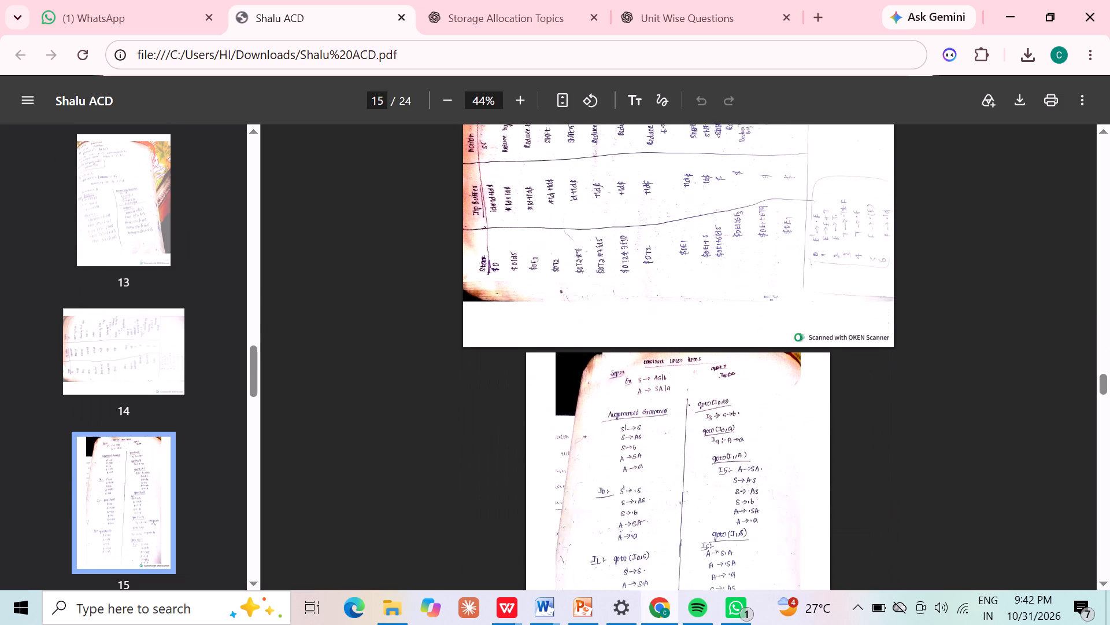
Examine the LR(0) items example for S → AS | b, A → SA | a and the following CLR parsing example in the notes.
scroll(787, 406, down, 1)
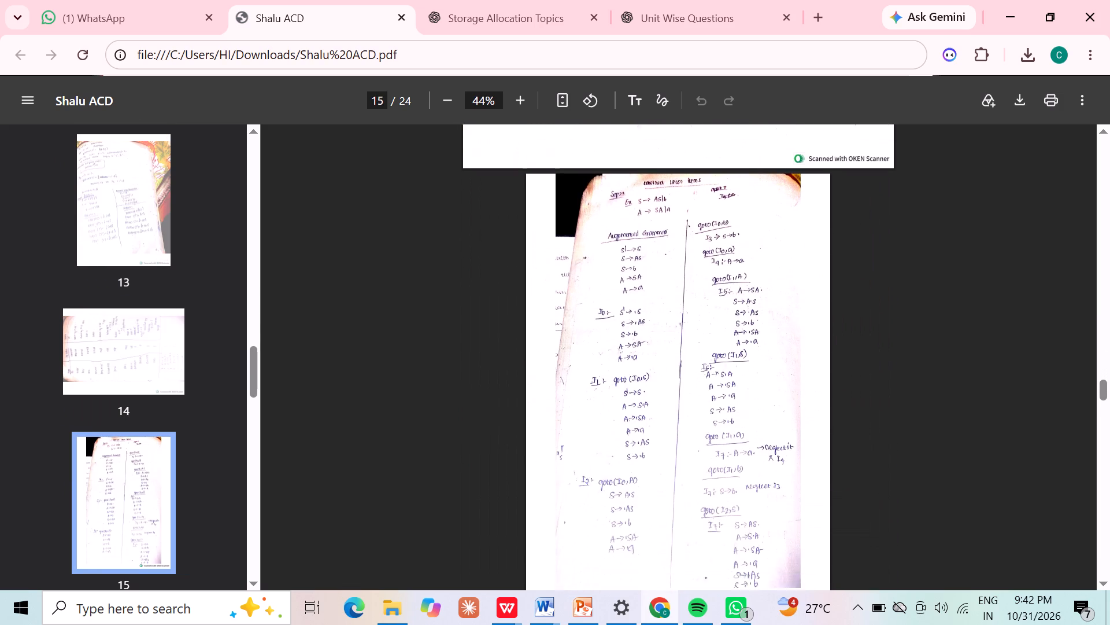
scroll(787, 406, down, 7)
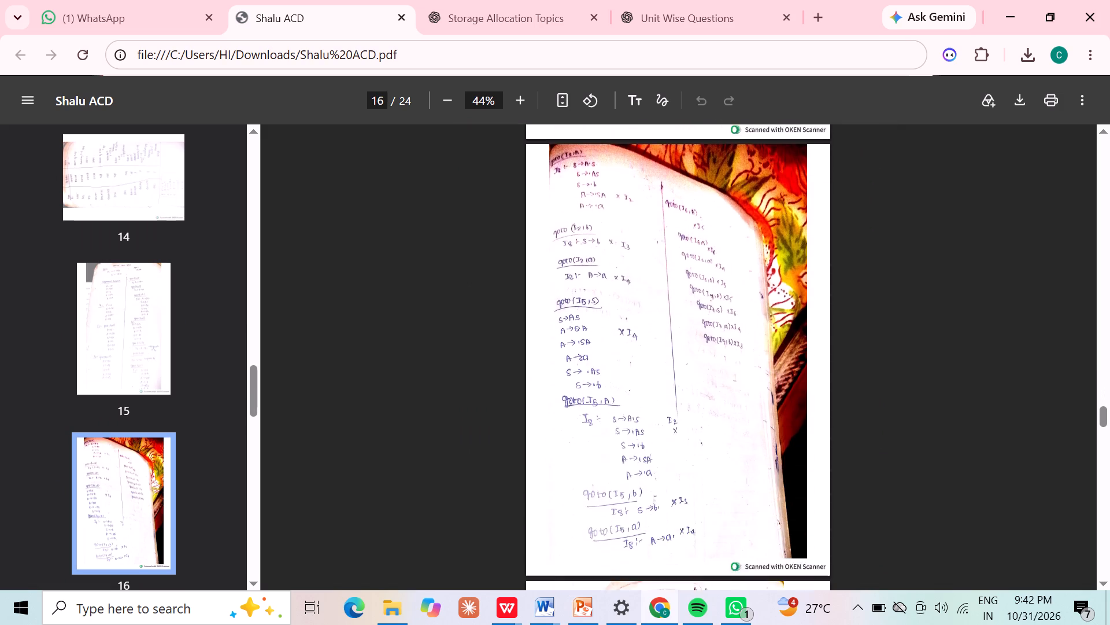
scroll(787, 406, down, 6)
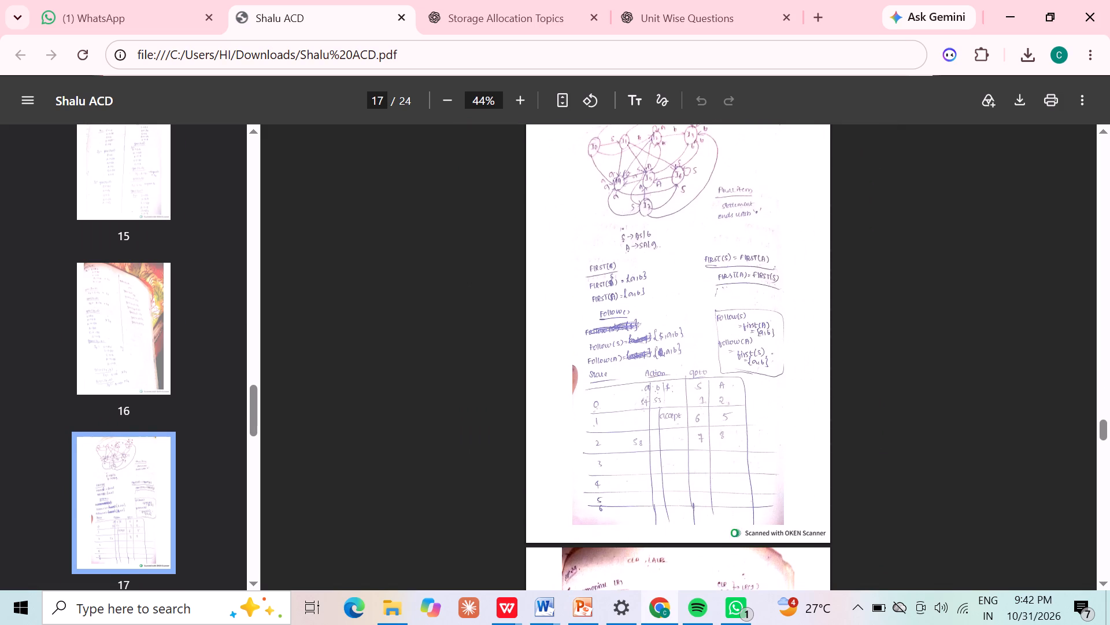
scroll(787, 406, down, 2)
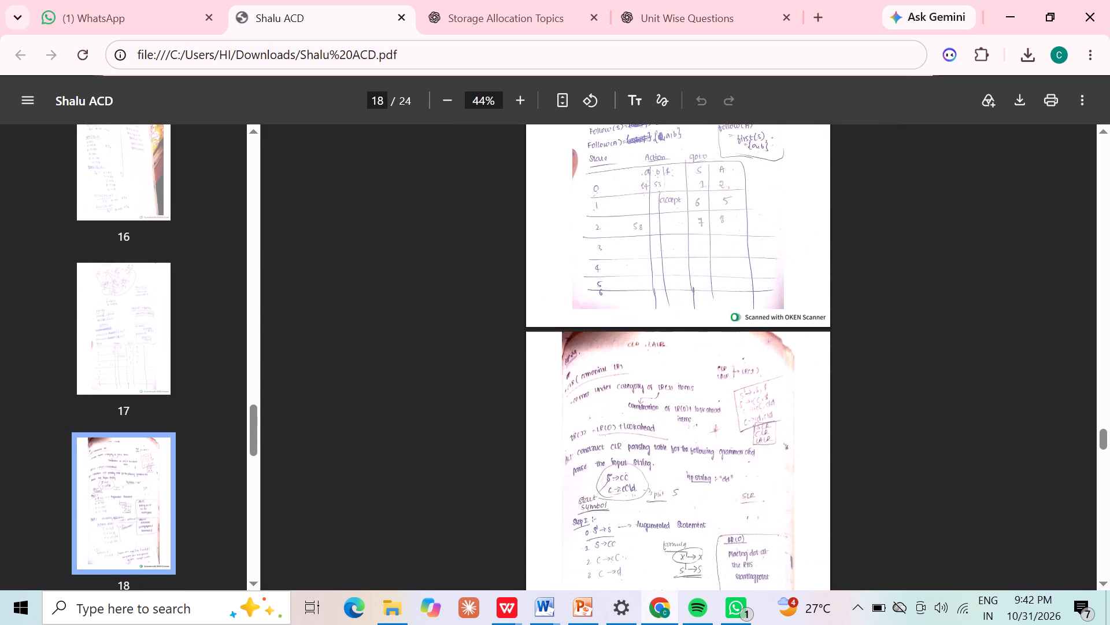
scroll(787, 406, down, 4)
scroll(787, 406, up, 2)
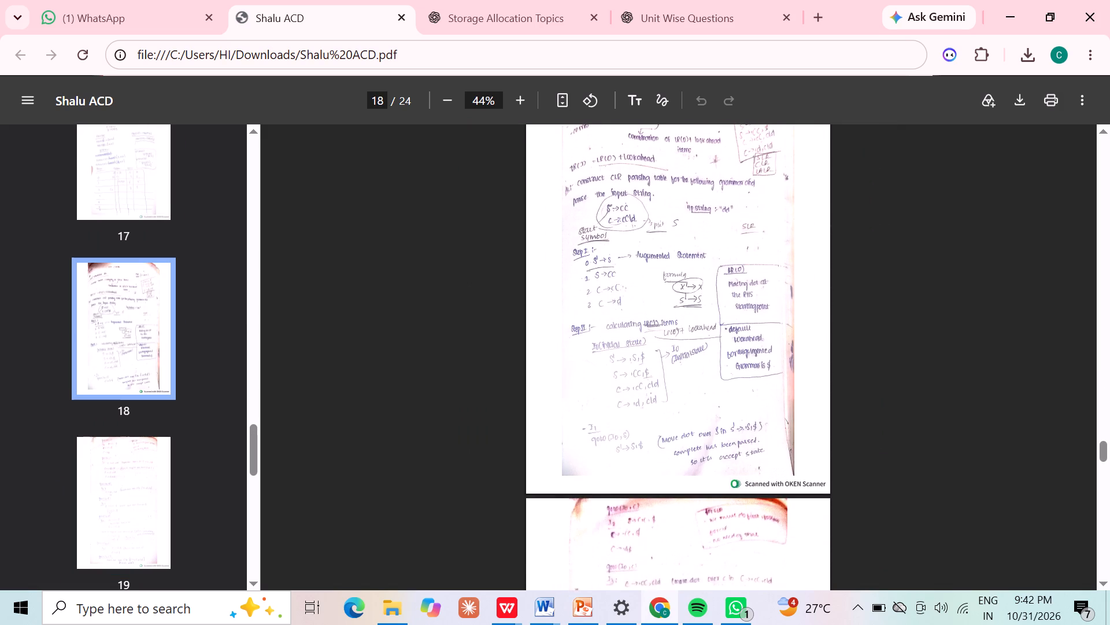
scroll(787, 406, up, 2)
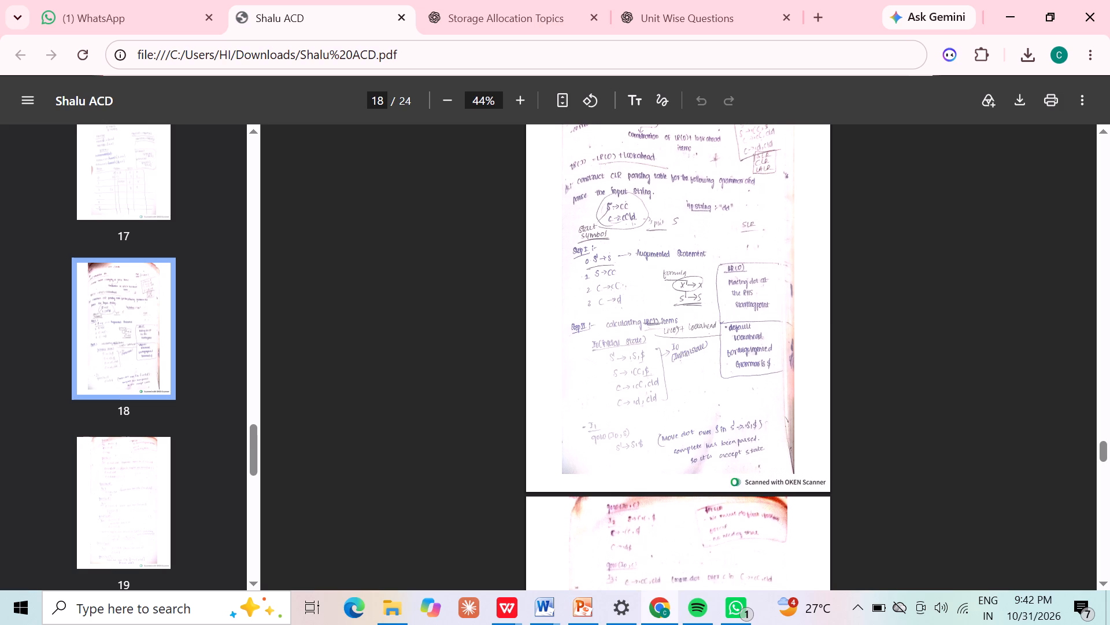
scroll(787, 406, down, 4)
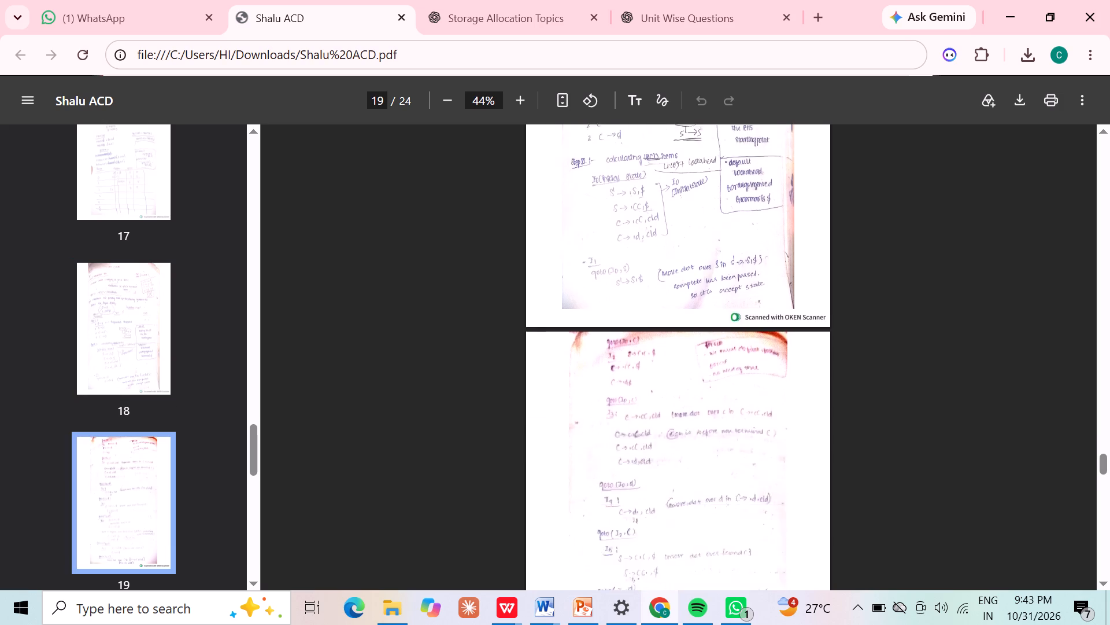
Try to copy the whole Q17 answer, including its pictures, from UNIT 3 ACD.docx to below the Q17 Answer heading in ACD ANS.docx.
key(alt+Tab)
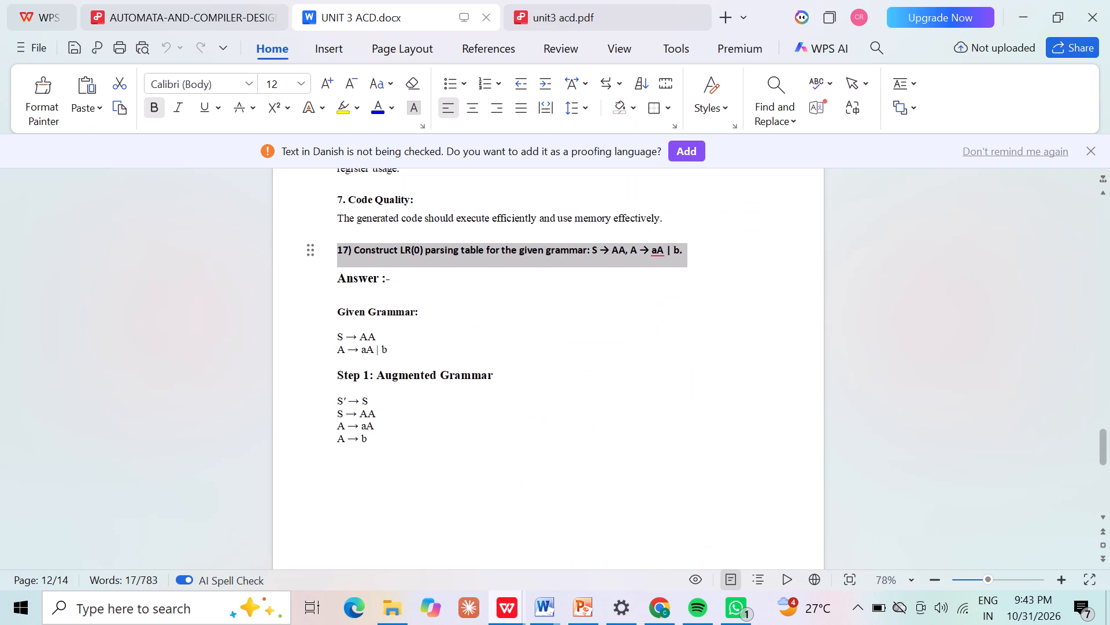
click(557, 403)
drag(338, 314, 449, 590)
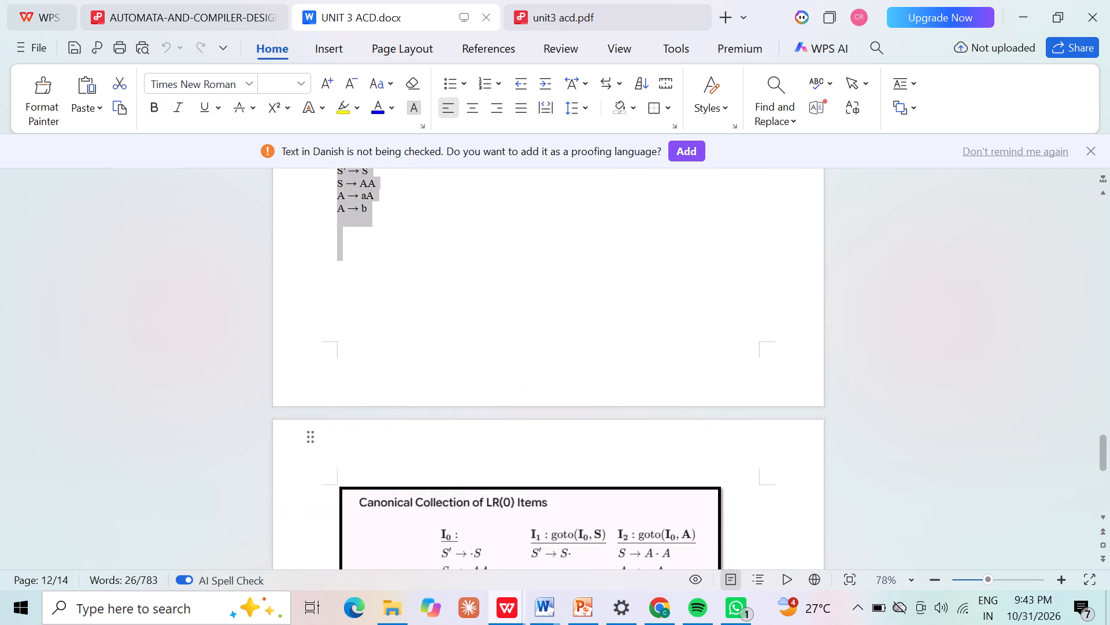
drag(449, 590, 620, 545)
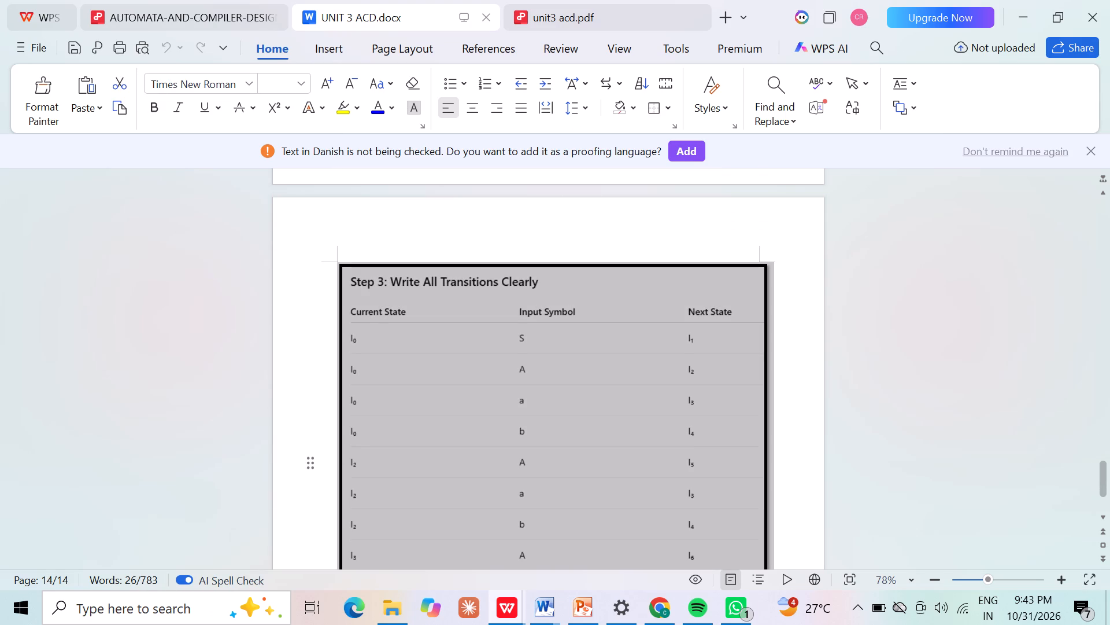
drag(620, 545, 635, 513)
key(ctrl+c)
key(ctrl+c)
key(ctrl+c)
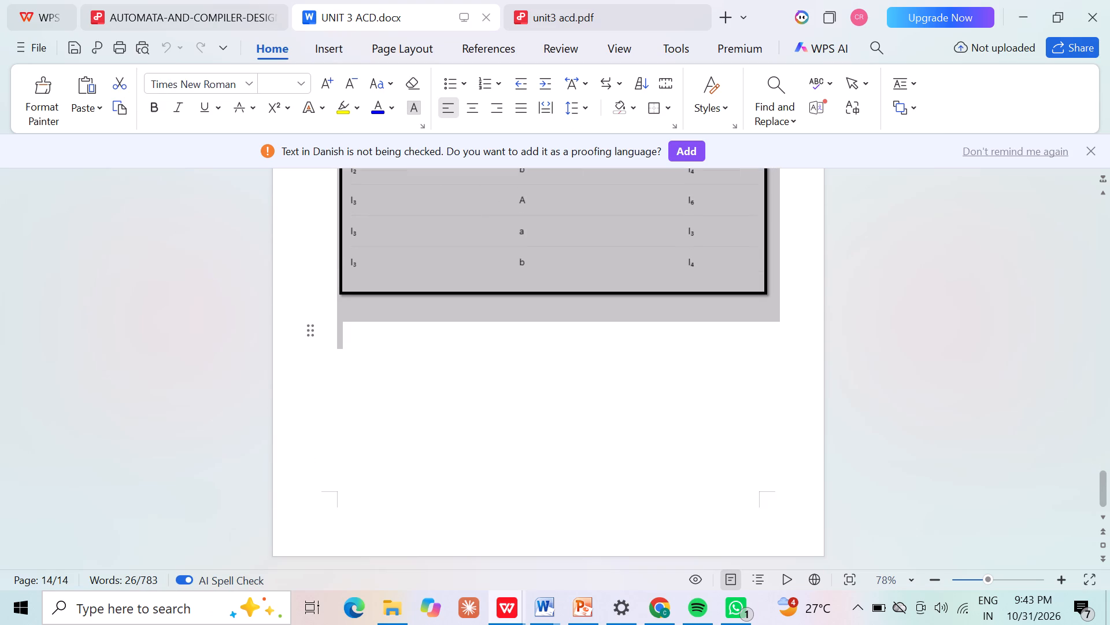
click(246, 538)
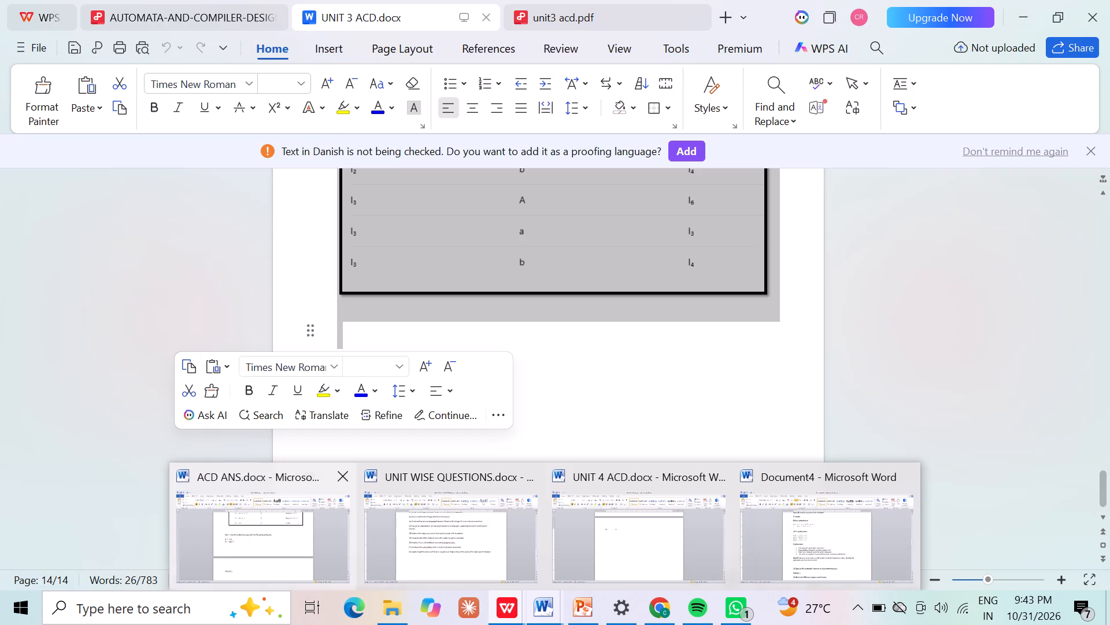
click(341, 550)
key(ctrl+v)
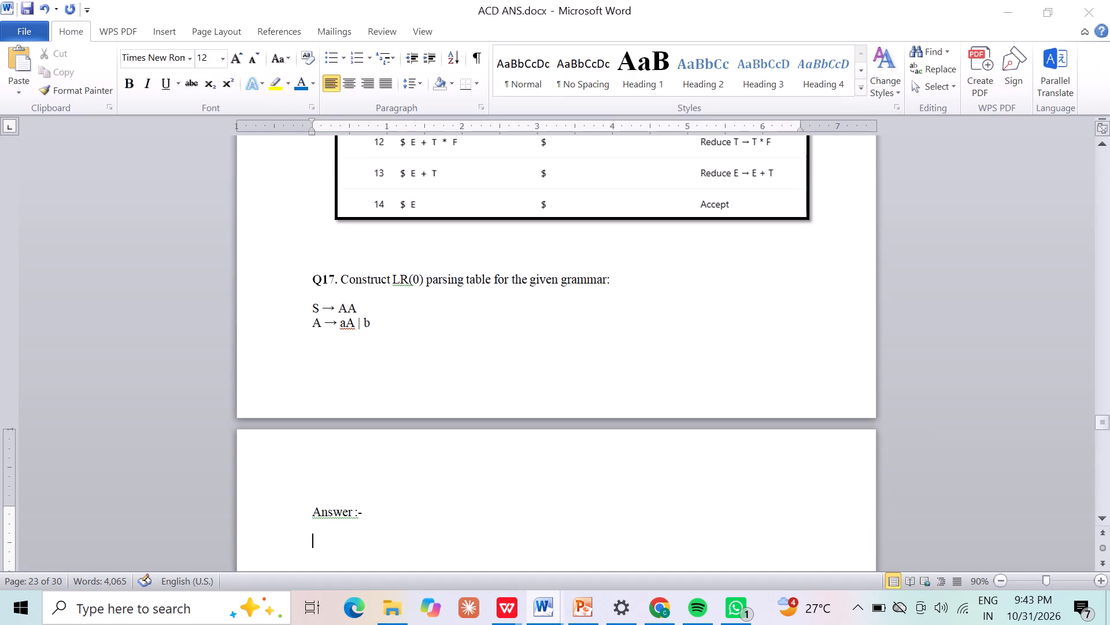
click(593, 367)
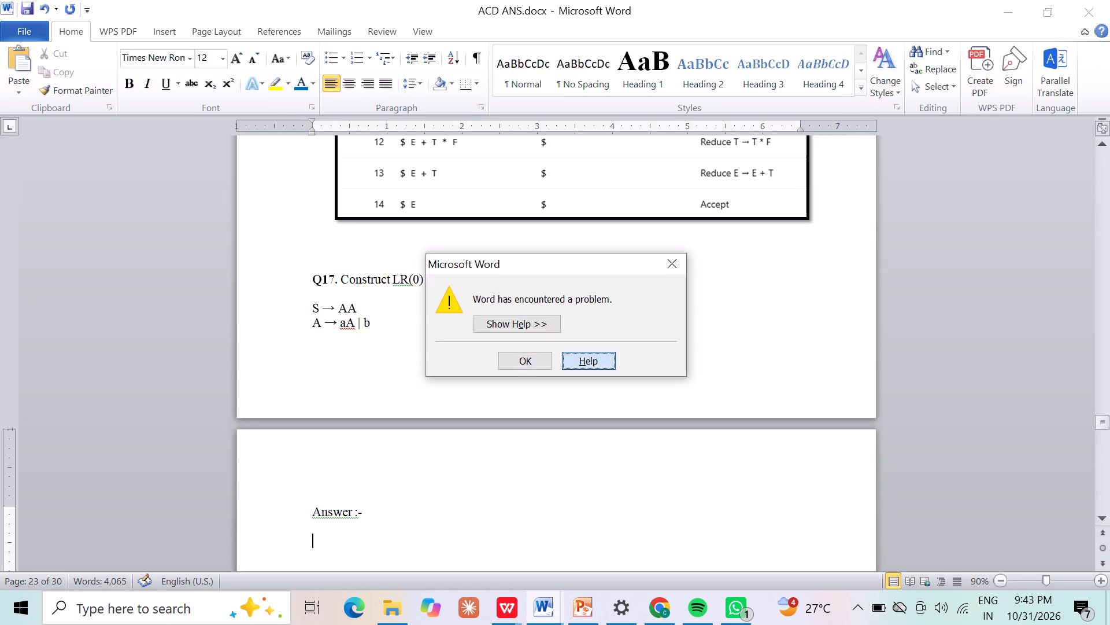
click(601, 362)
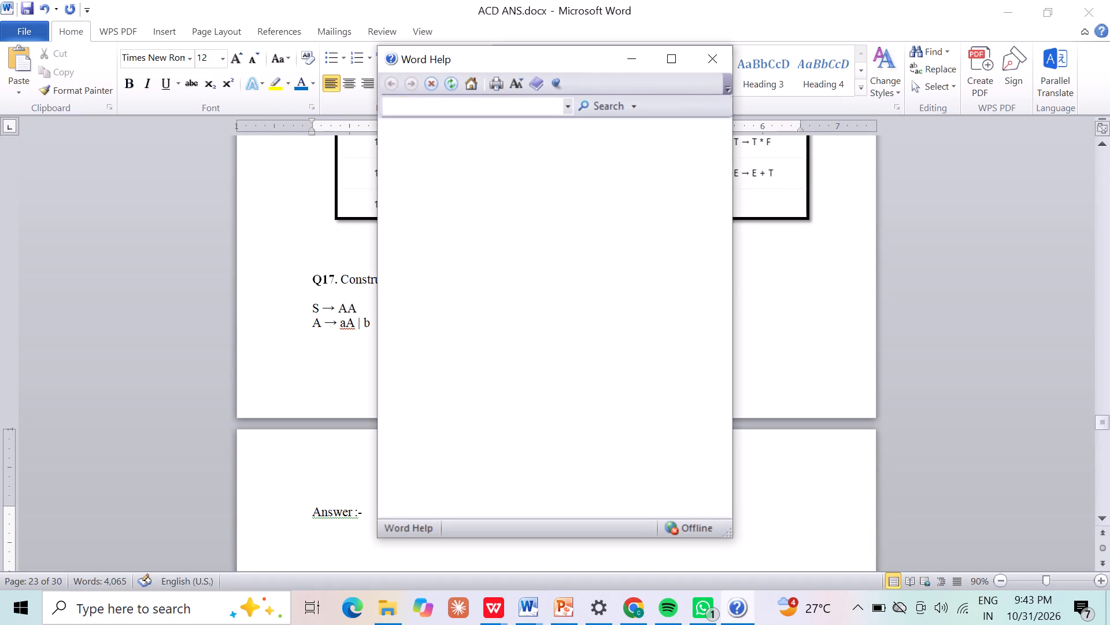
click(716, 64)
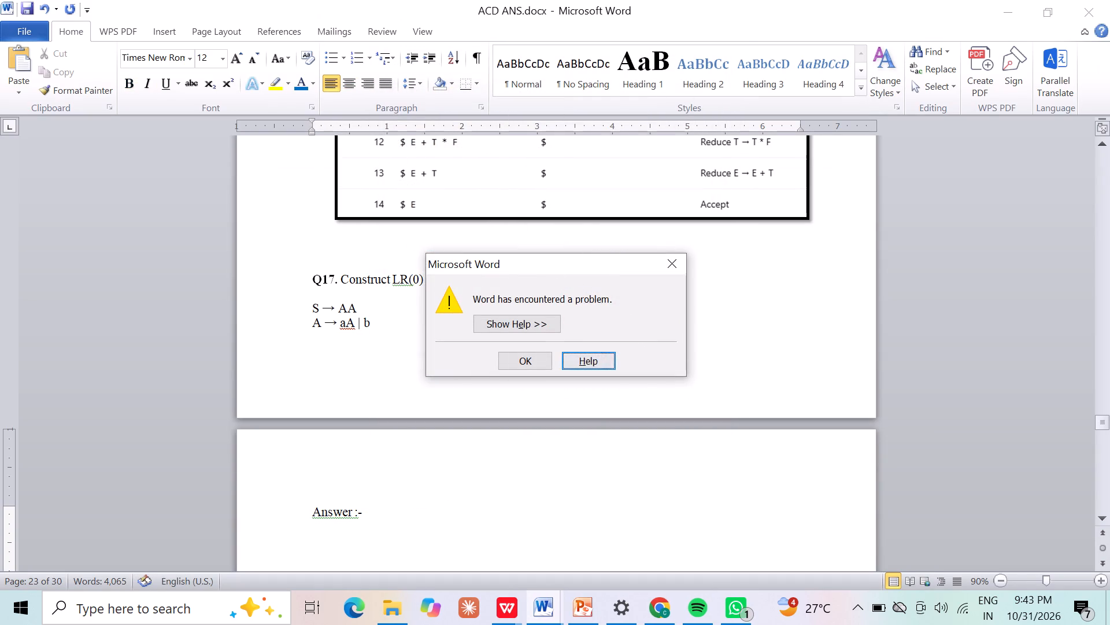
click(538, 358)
Replace the pasted Q17 text with a formatted copy of only the Given Grammar and Step 1: Augmented Grammar sections from UNIT 3 ACD.docx.
key(alt+Tab)
scroll(538, 358, up, 9)
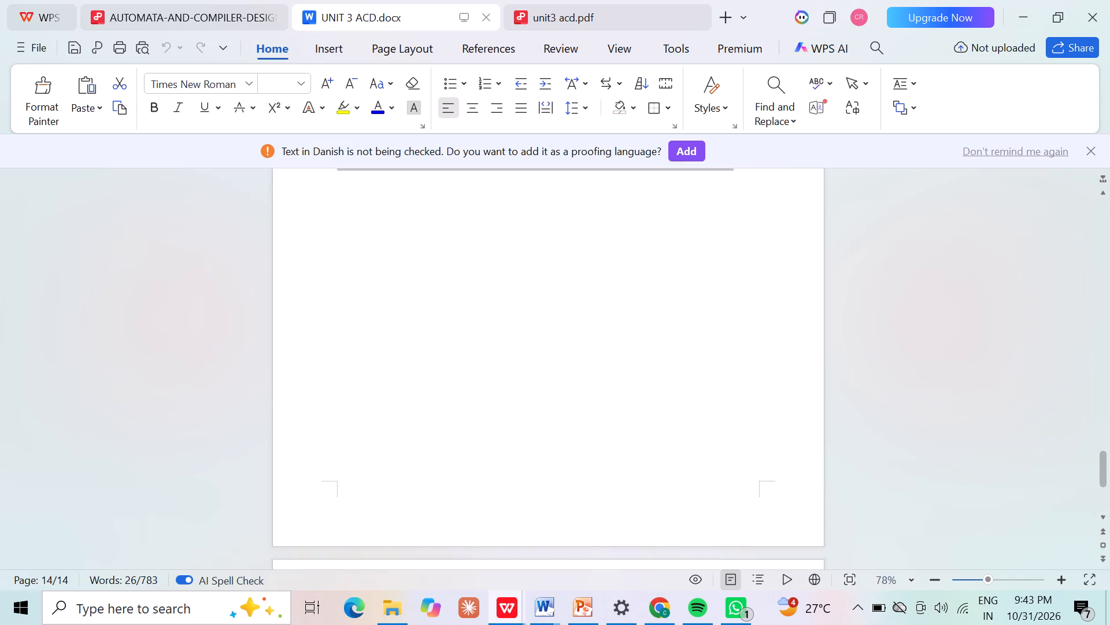
scroll(538, 358, up, 10)
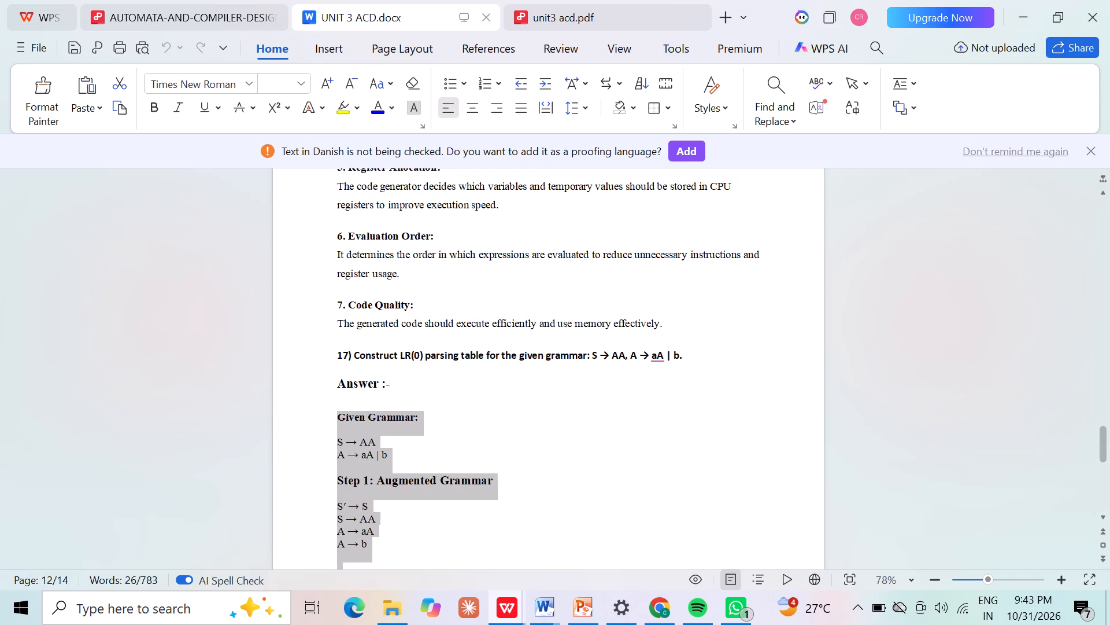
click(538, 358)
drag(338, 417, 394, 582)
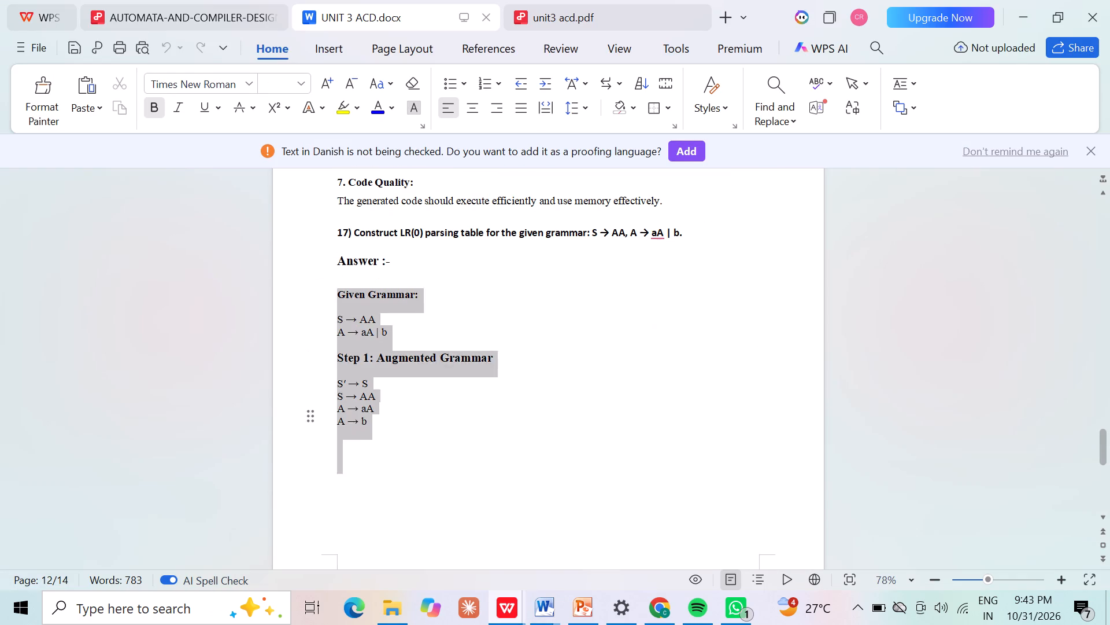
drag(394, 582, 409, 352)
key(ctrl+c)
key(ctrl+c)
key(alt+Tab)
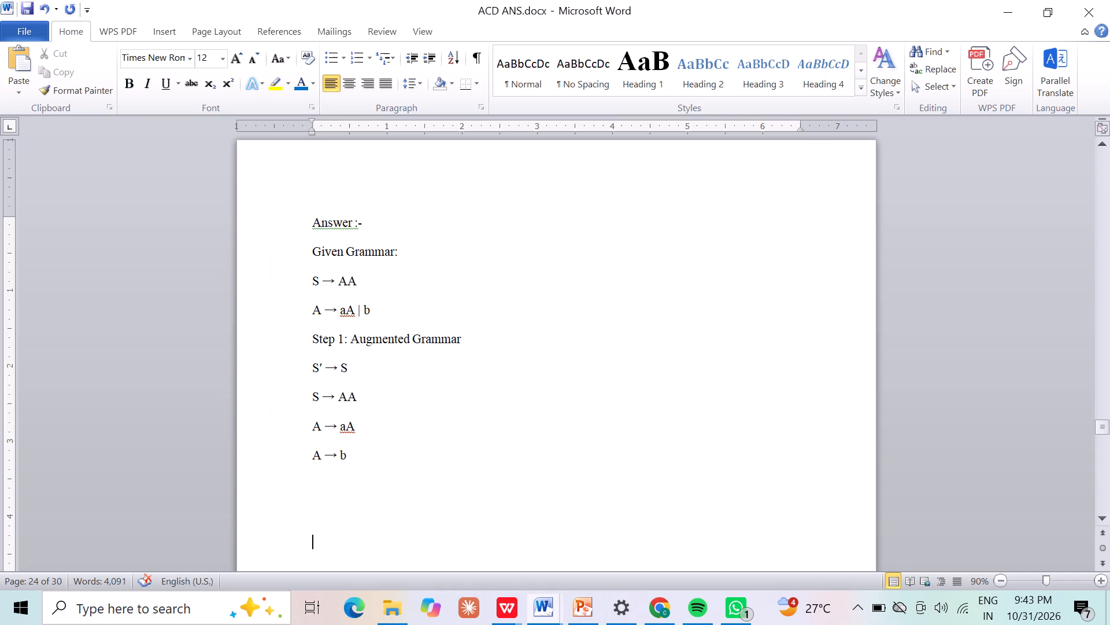
scroll(406, 477, down, 1)
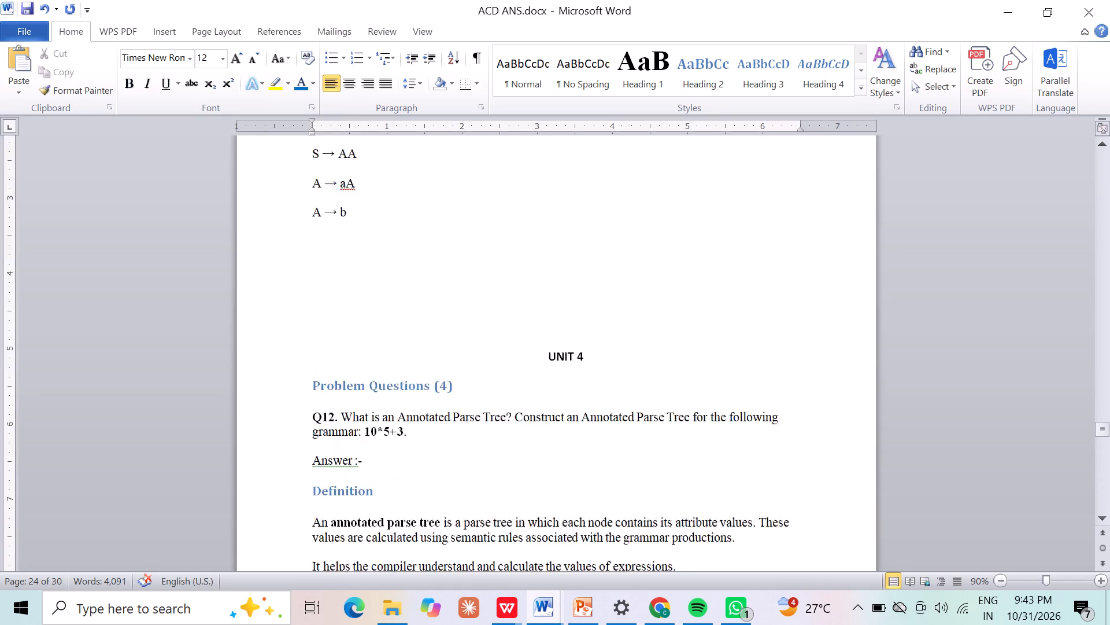
scroll(406, 477, up, 6)
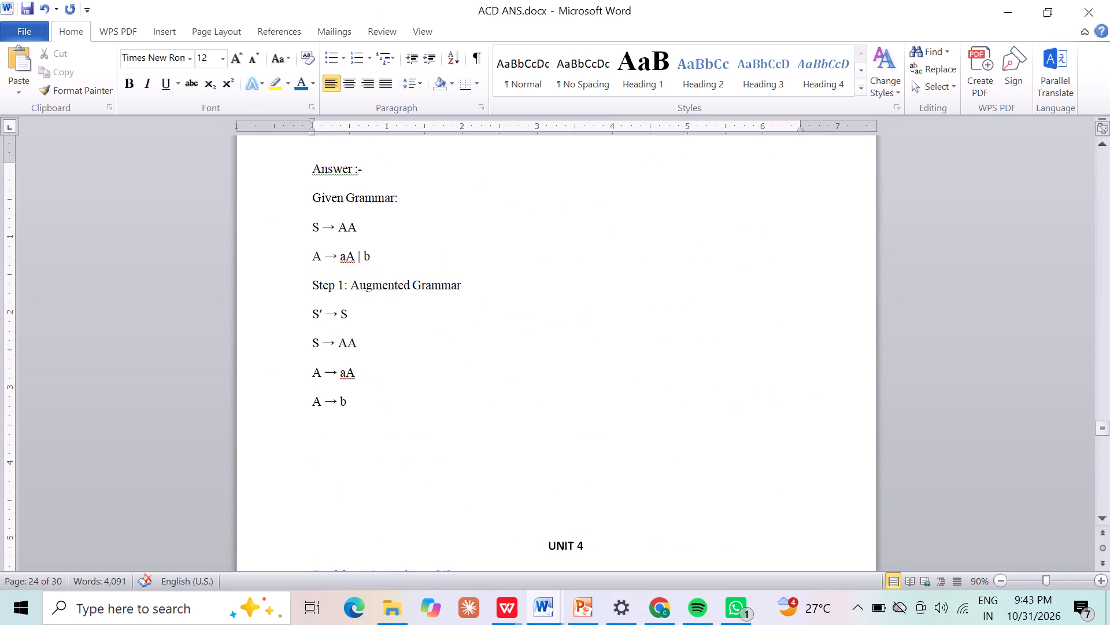
key(ctrl+z)
key(ctrl+v)
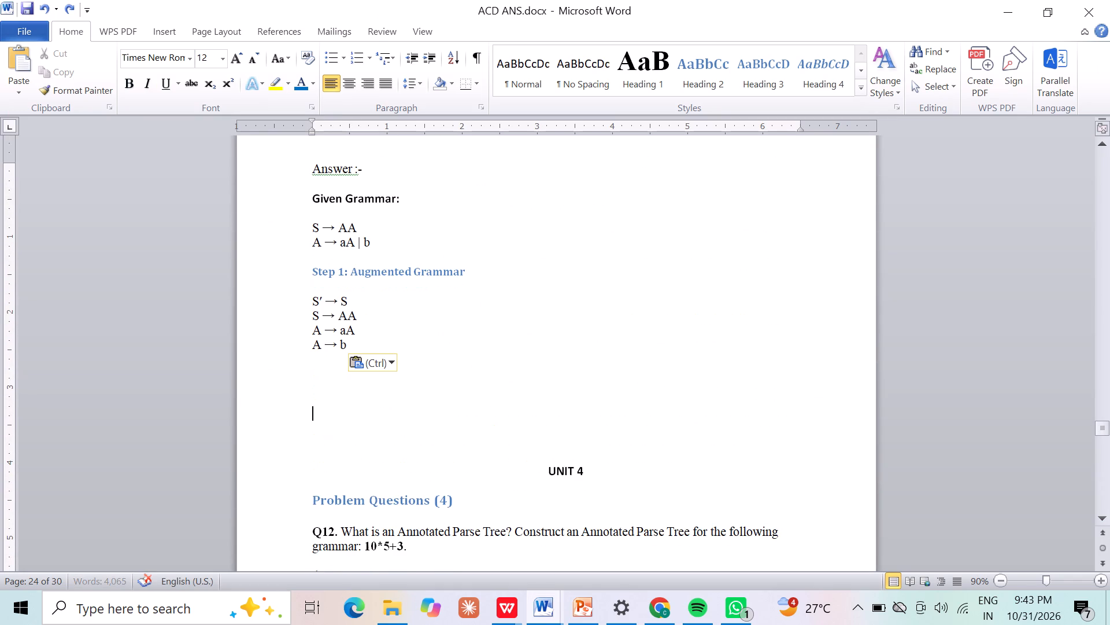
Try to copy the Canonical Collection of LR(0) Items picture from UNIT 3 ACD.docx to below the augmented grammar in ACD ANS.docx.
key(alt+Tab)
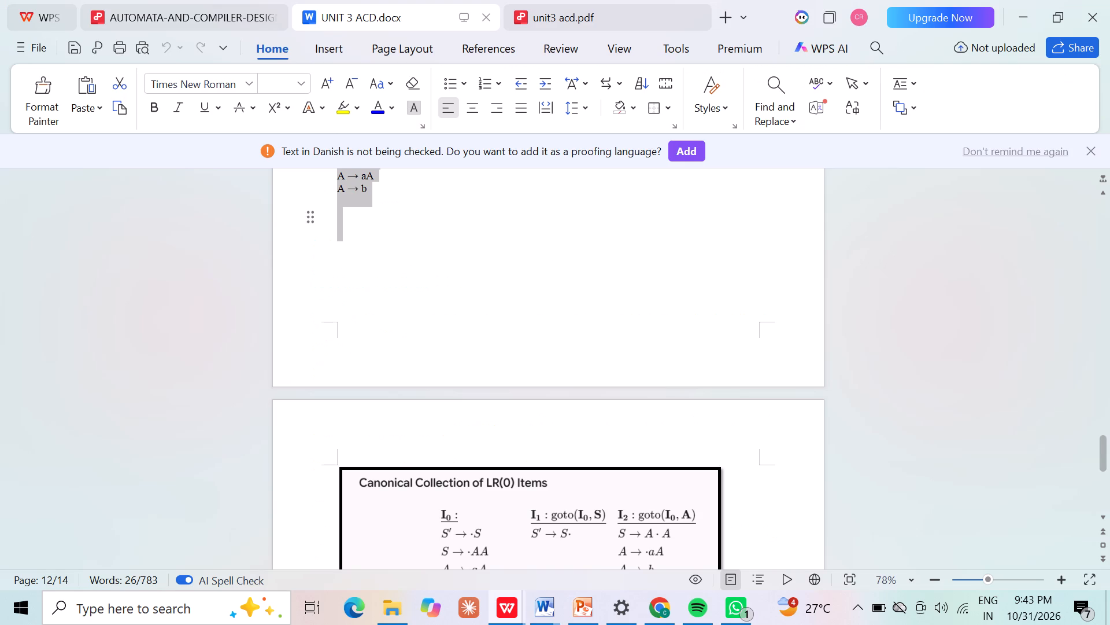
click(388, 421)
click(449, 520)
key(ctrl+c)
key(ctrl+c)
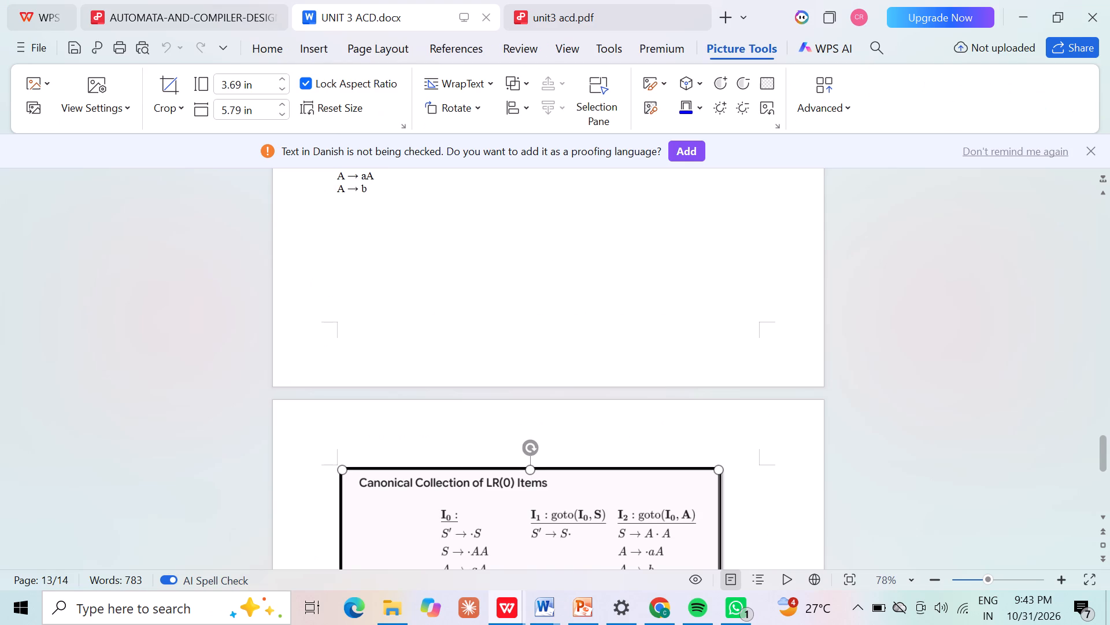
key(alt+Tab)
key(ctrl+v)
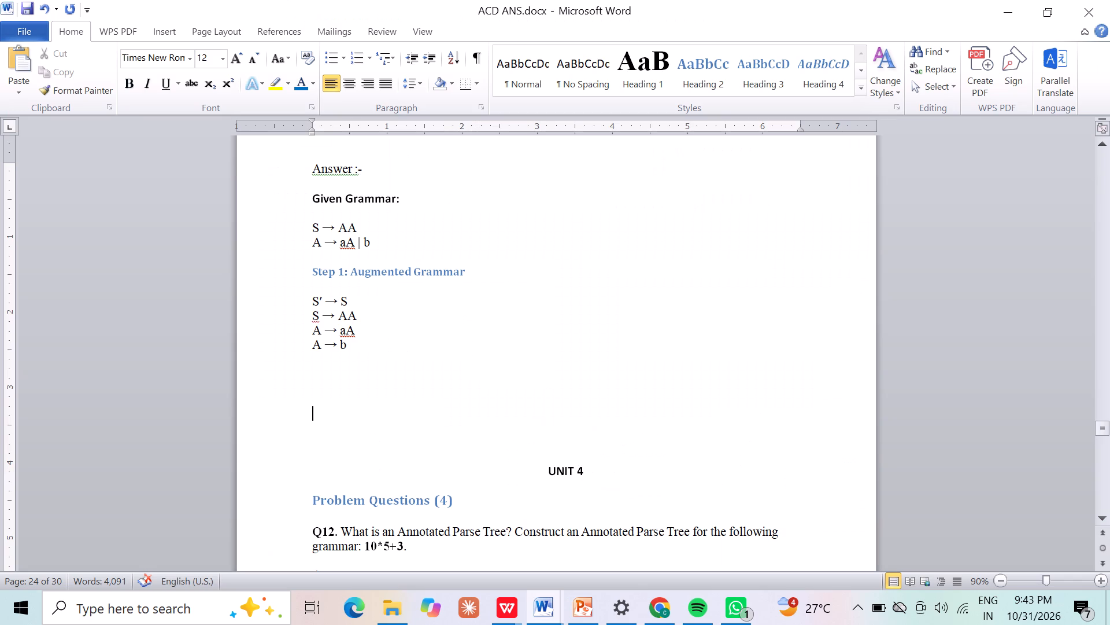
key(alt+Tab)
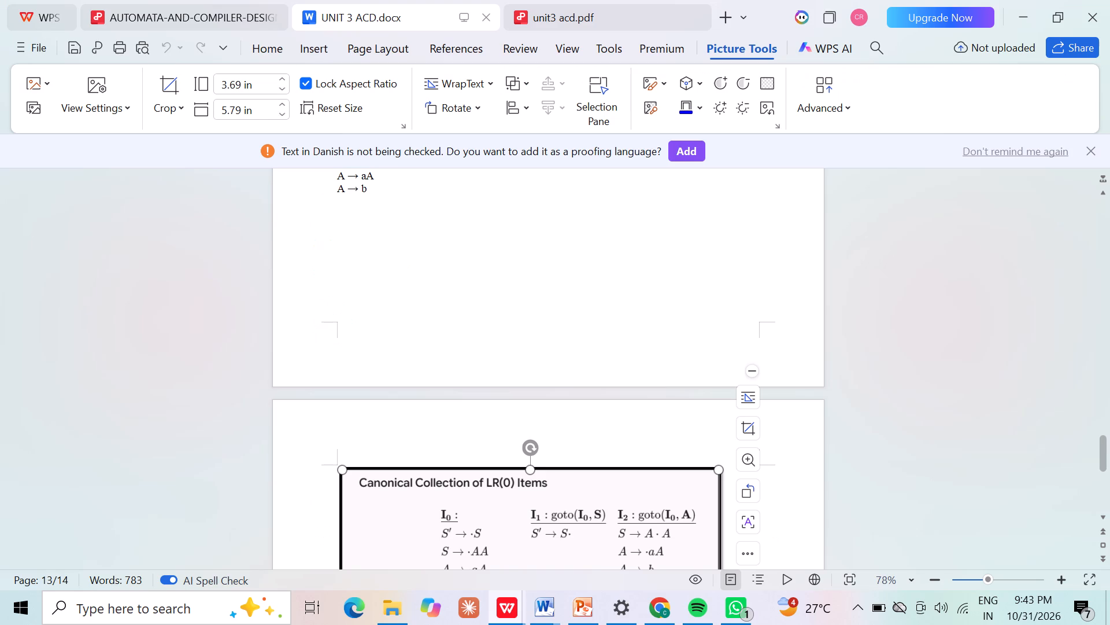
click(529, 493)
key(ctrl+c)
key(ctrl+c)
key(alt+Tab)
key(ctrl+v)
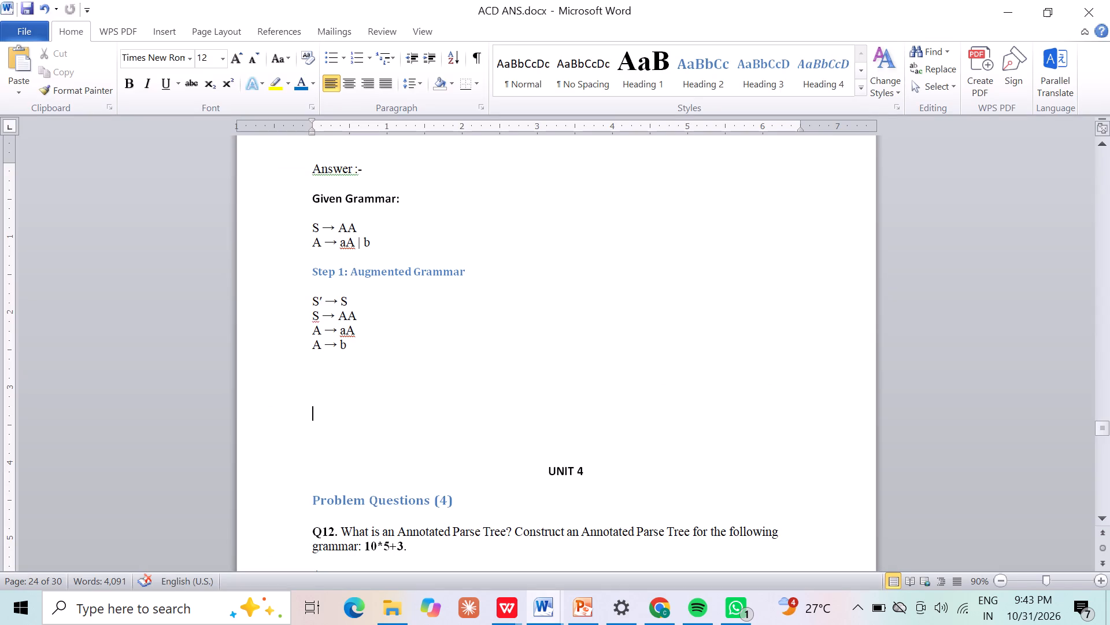
Copy the Canonical Collection of LR(0) Items picture in UNIT 3 ACD.docx and paste it below the augmented grammar in ACD ANS.docx.
key(alt+Tab)
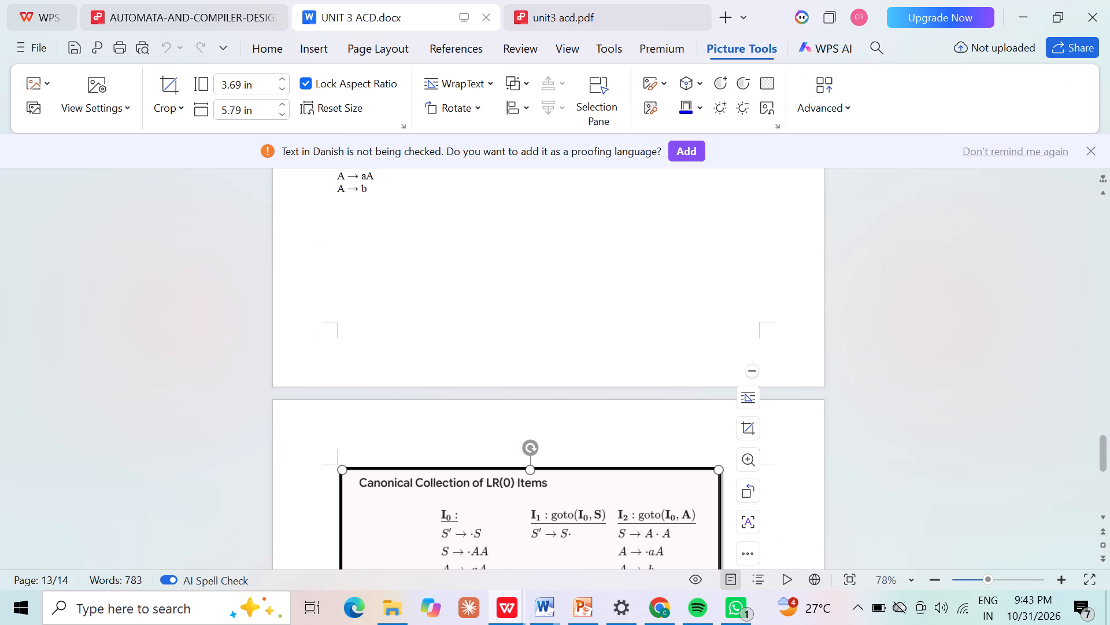
right_click(647, 489)
click(668, 98)
key(alt+Tab)
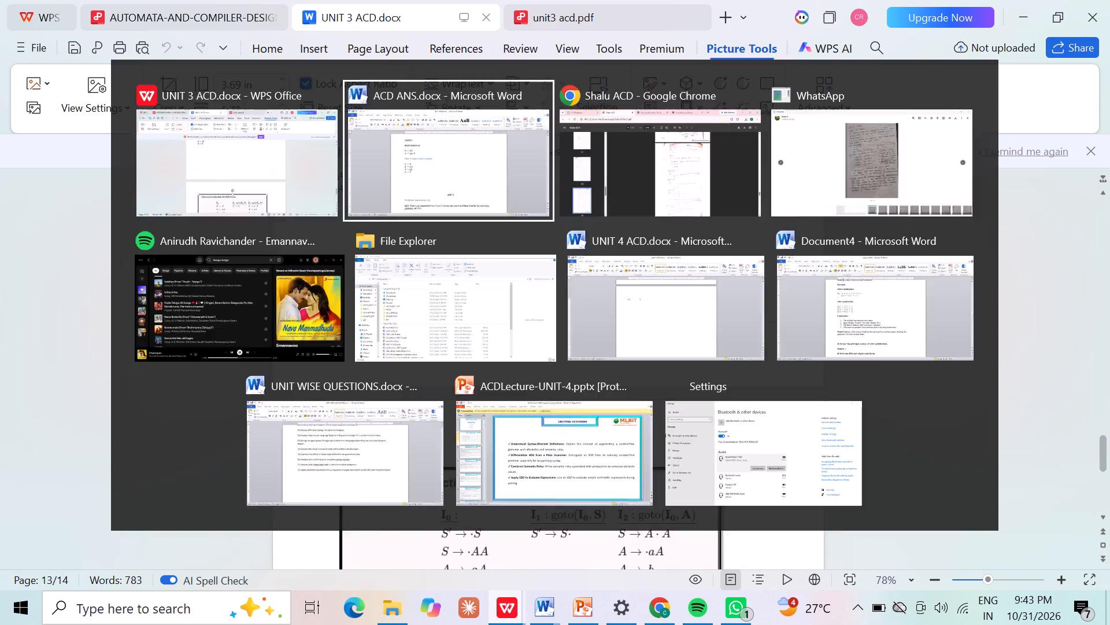
key(ctrl+v)
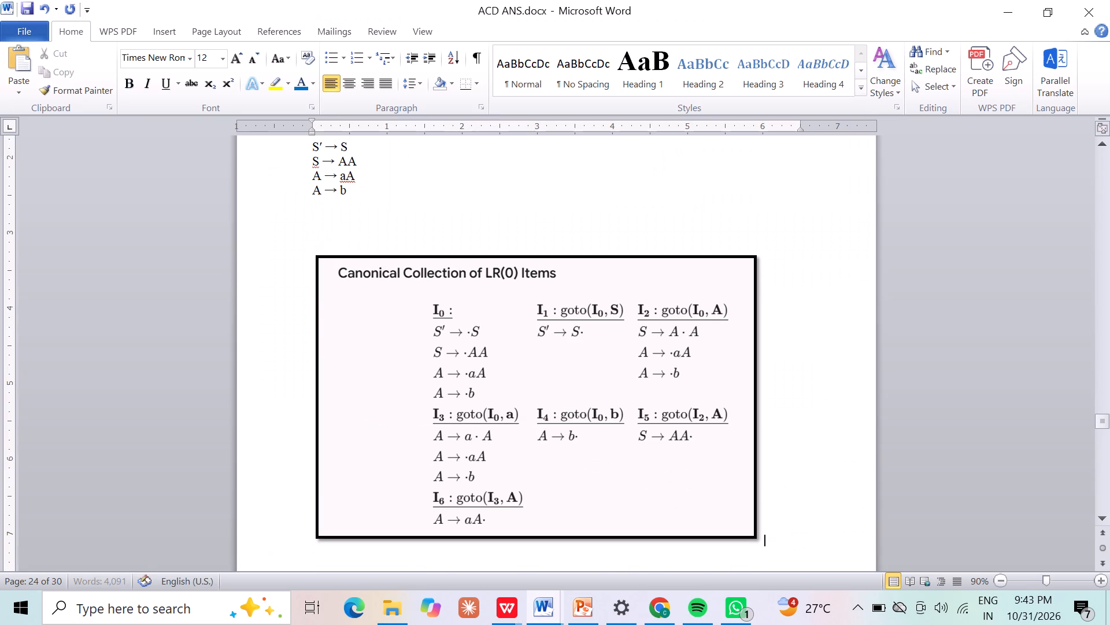
Copy the Step 3: Write All Transitions Clearly picture from UNIT 3 ACD.docx onto a new line after the LR(0) items picture.
key(alt+Tab)
scroll(531, 321, down, 11)
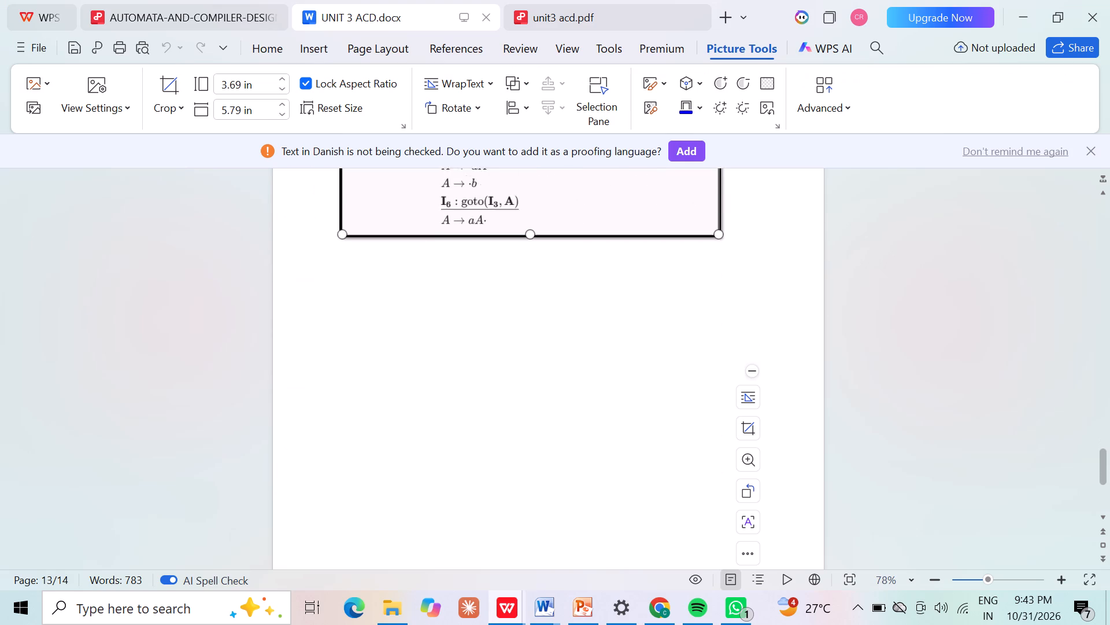
scroll(531, 321, down, 6)
click(531, 321)
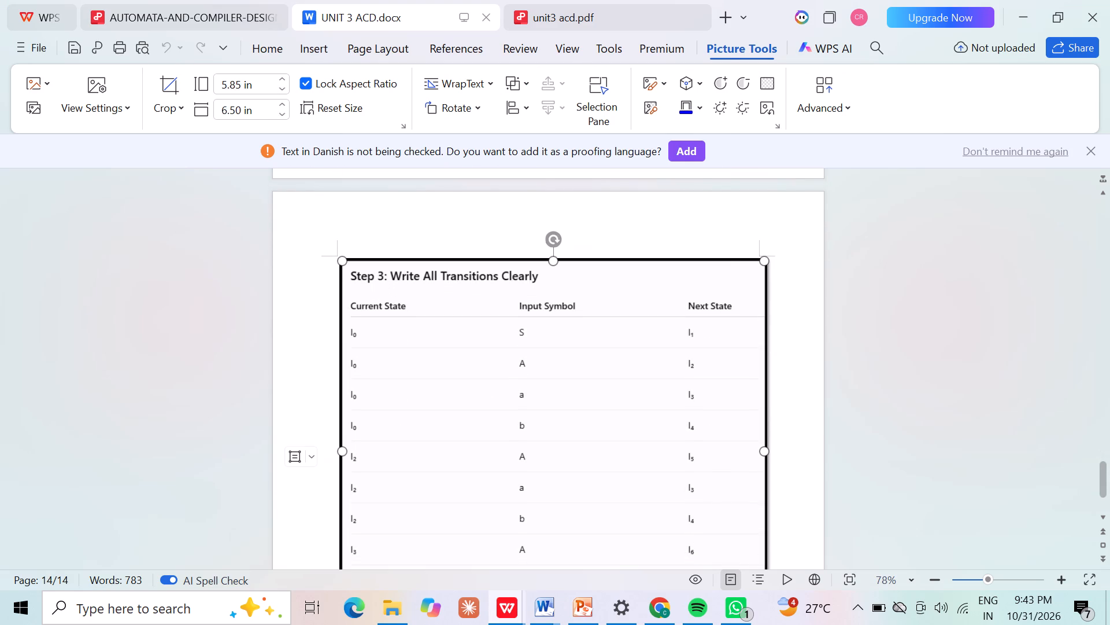
right_click(531, 321)
click(559, 19)
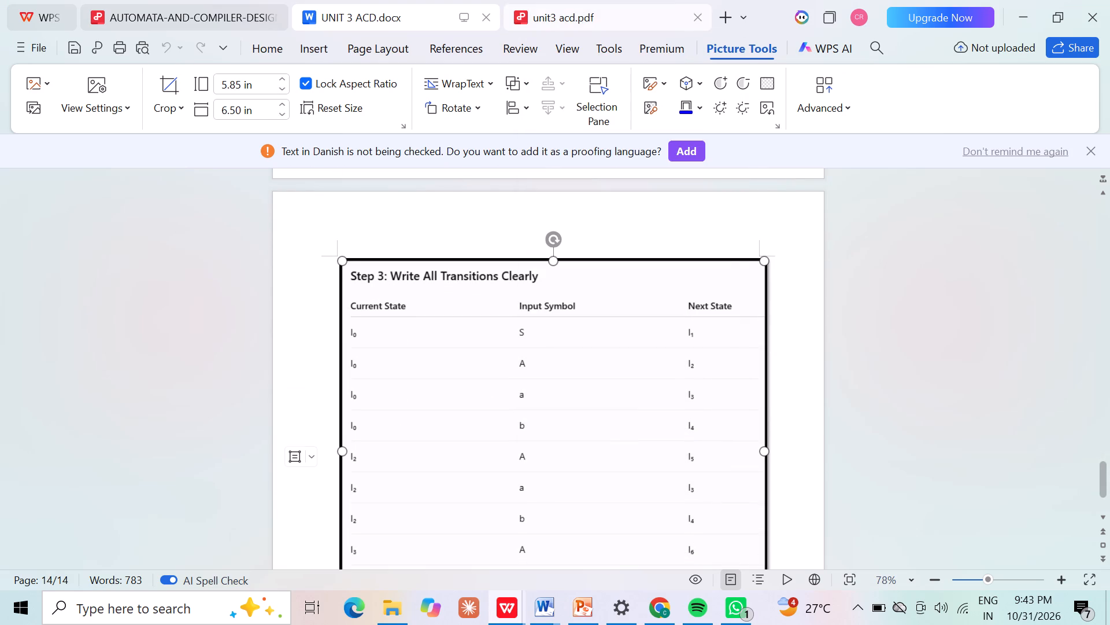
scroll(602, 250, down, 4)
key(alt+Tab)
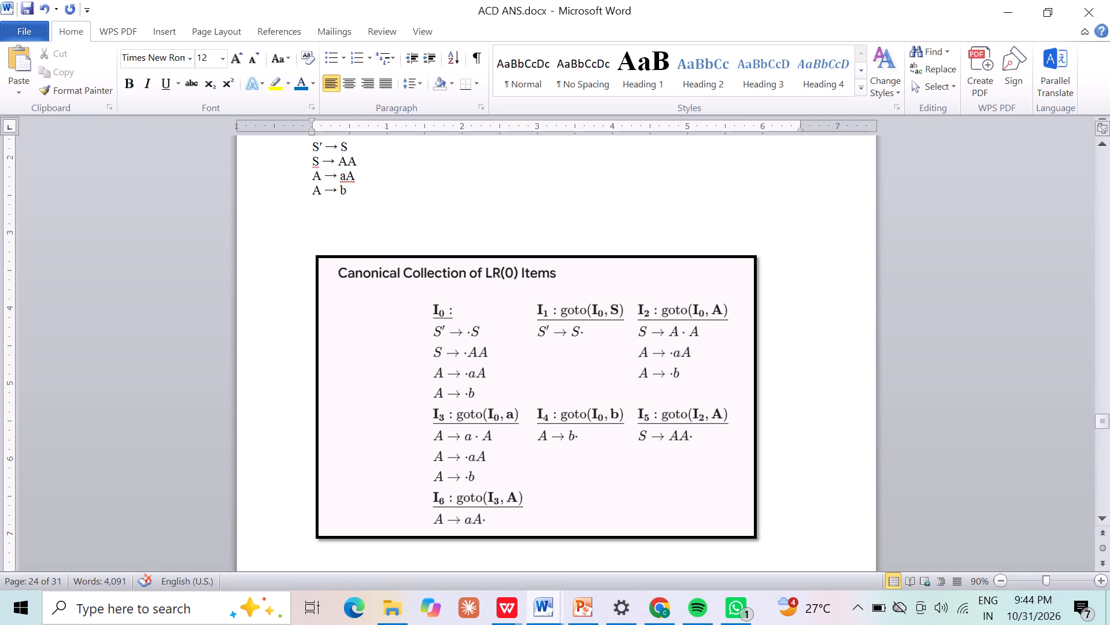
key(Return)
key(ctrl+v)
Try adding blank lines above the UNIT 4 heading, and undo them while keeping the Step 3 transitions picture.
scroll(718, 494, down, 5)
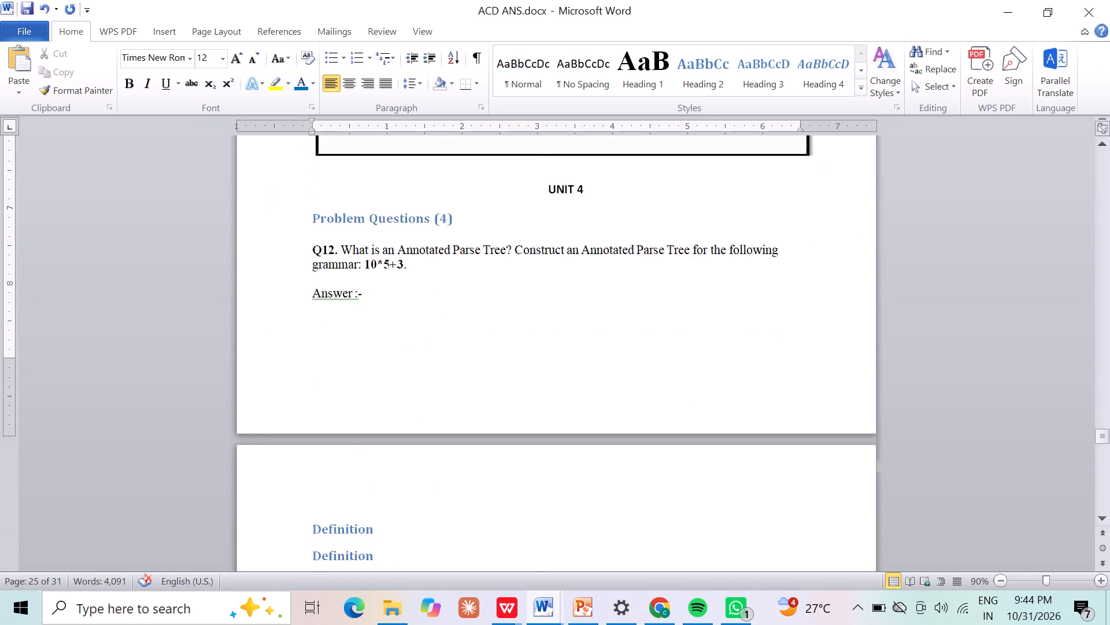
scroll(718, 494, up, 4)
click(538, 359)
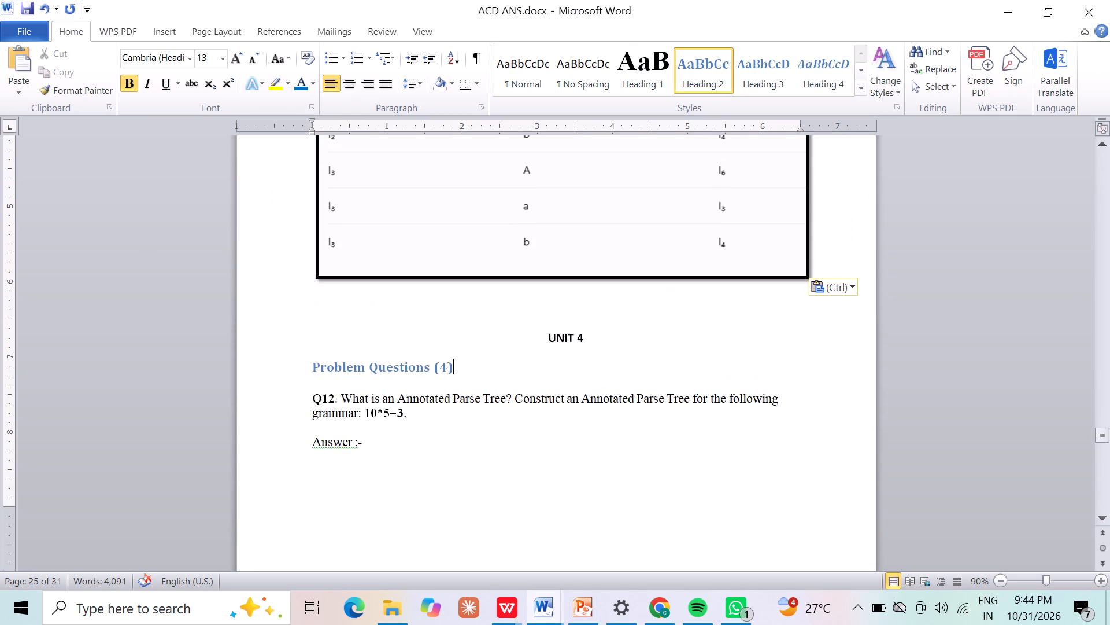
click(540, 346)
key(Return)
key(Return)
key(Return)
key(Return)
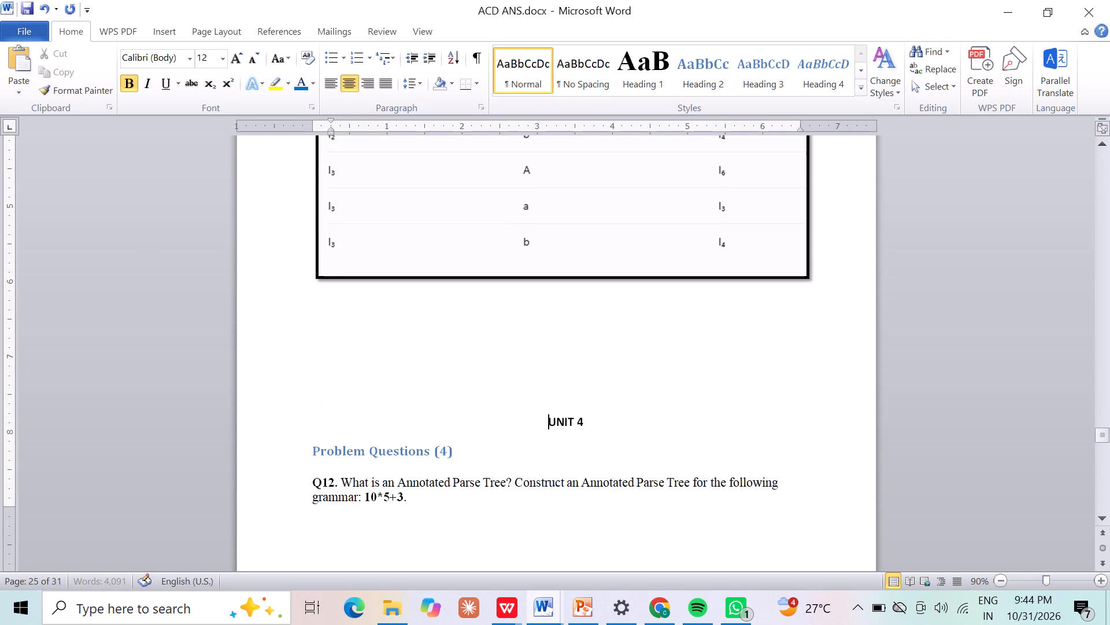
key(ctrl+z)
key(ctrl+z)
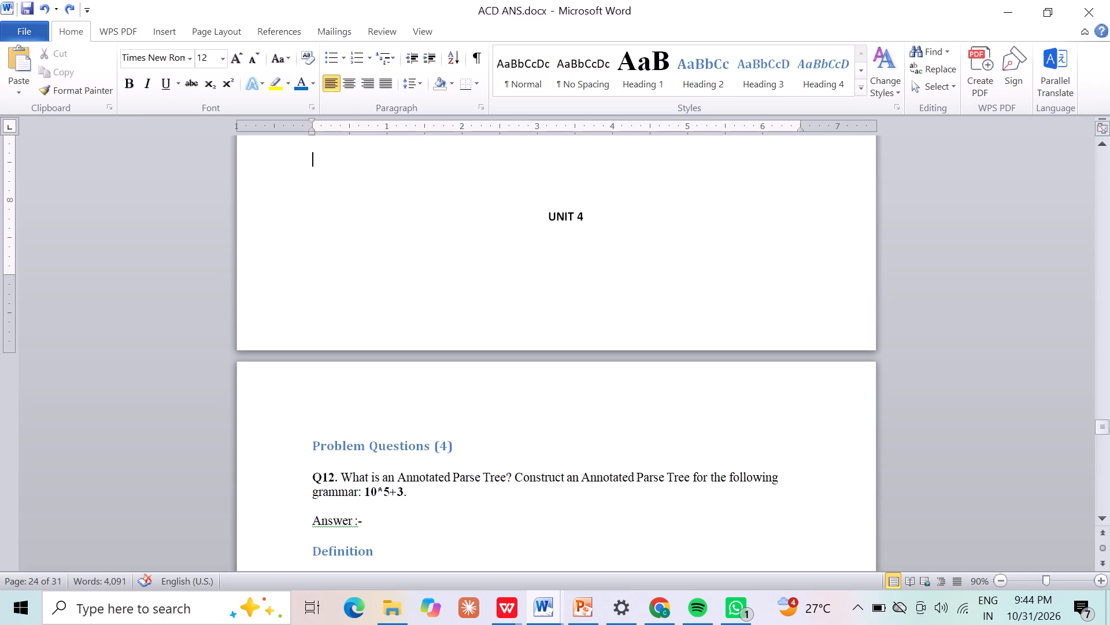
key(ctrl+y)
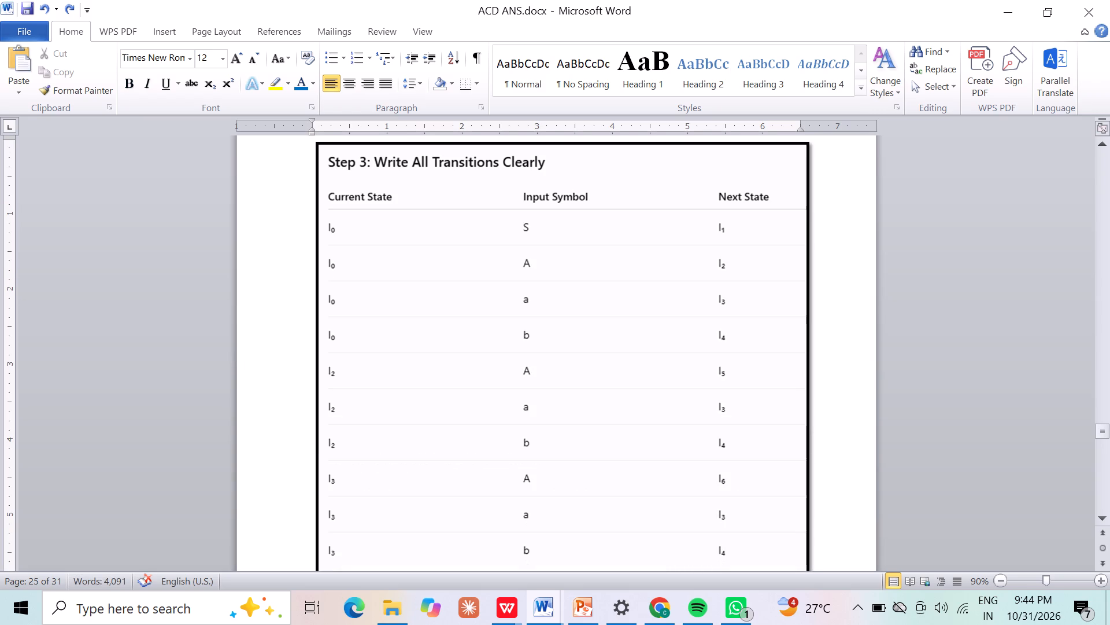
Look back through the assembled Q17 answer and the preceding id + id * id parsing answers.
scroll(540, 346, up, 16)
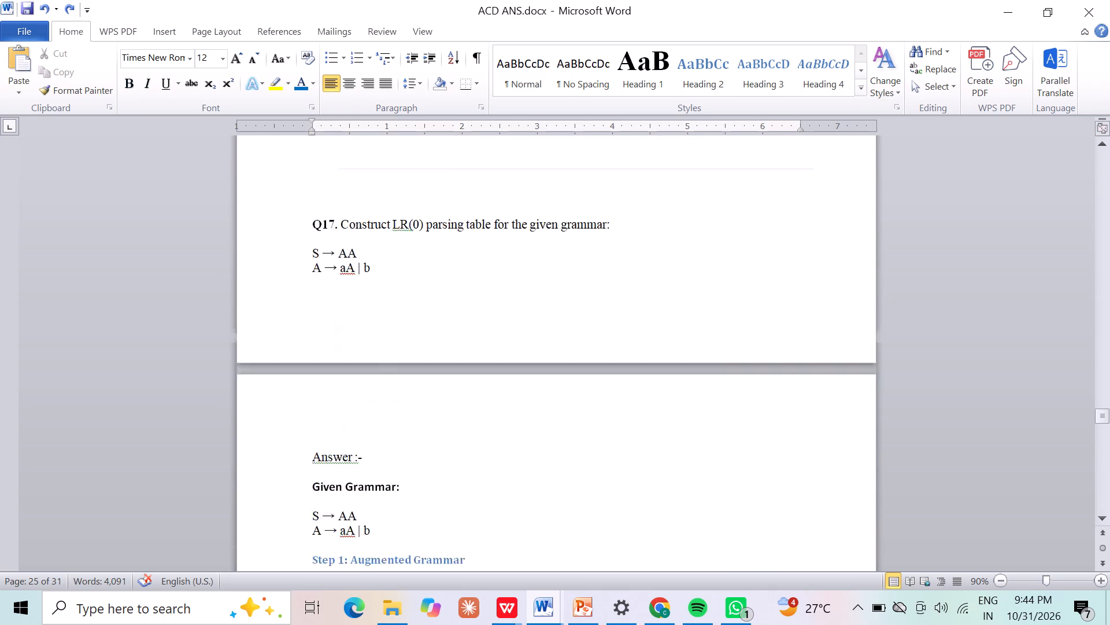
scroll(540, 346, up, 13)
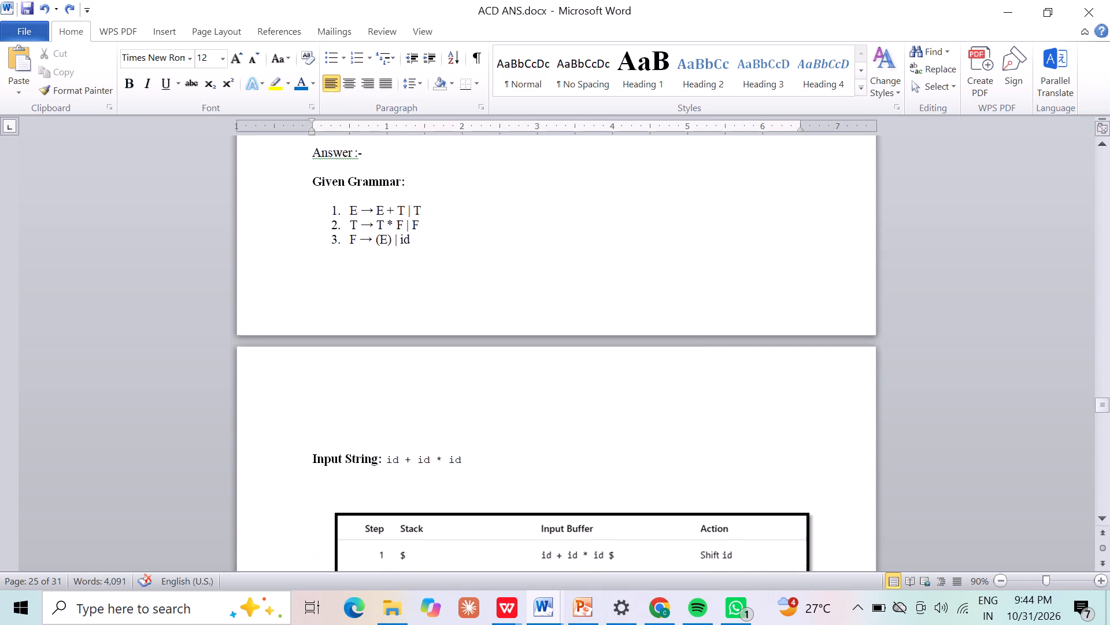
scroll(540, 346, up, 7)
Save the document in the Downloads folder as the Word document ACD ANS.docx.
click(39, 33)
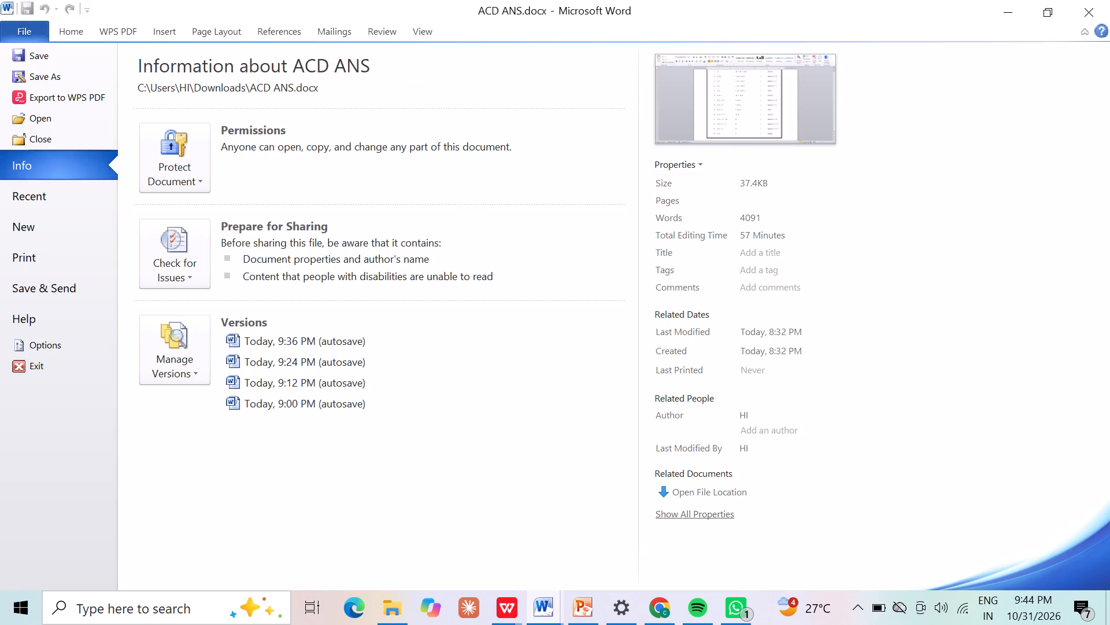
click(51, 80)
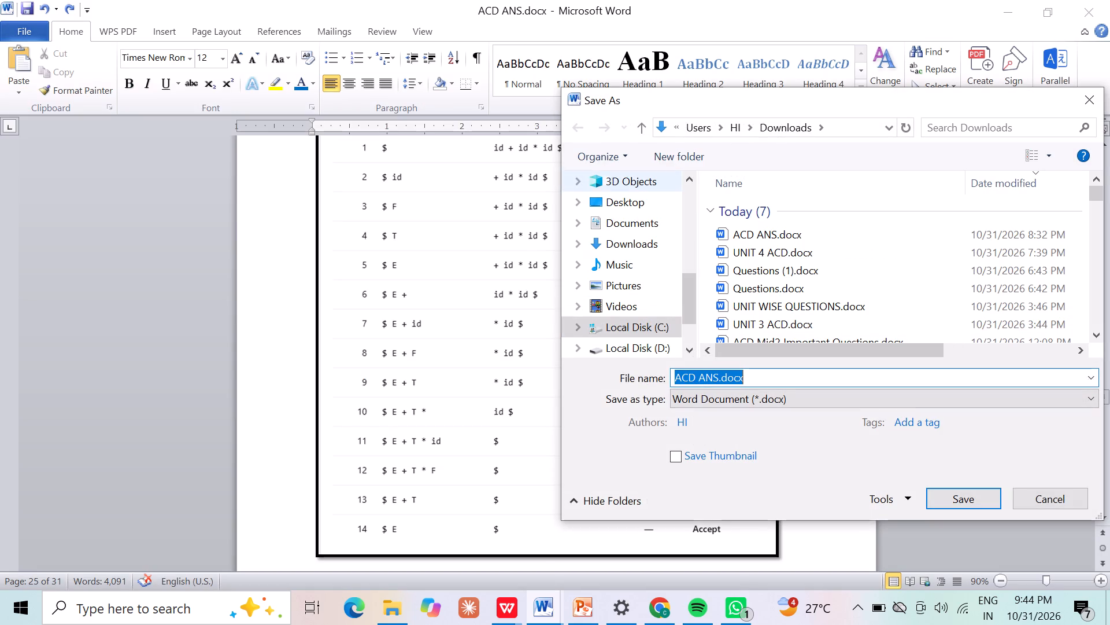
click(639, 251)
click(764, 372)
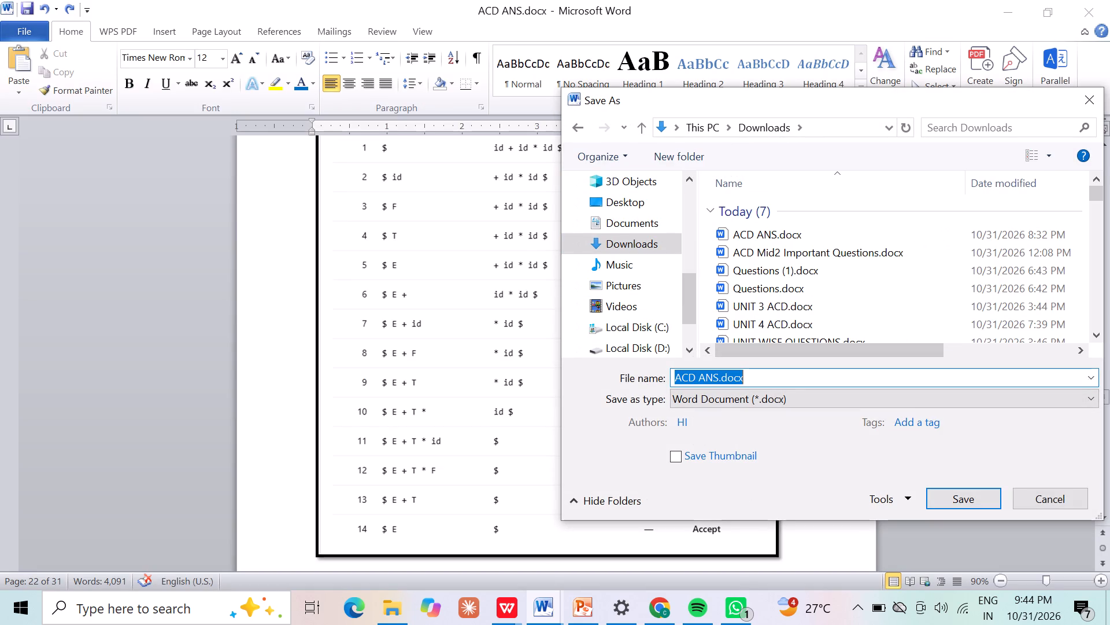
key(Return)
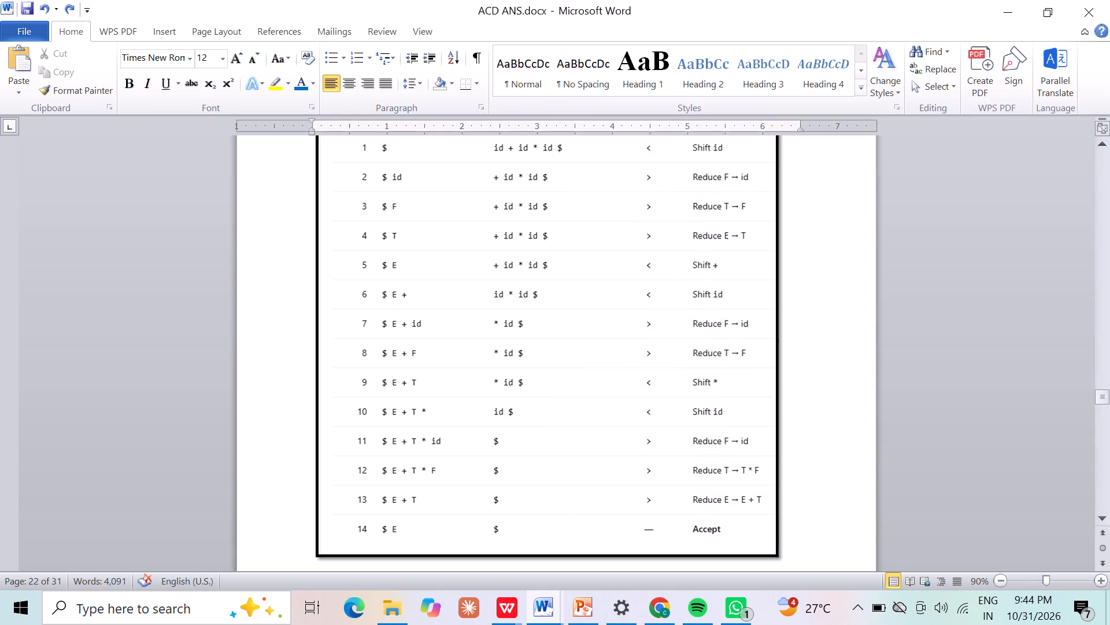
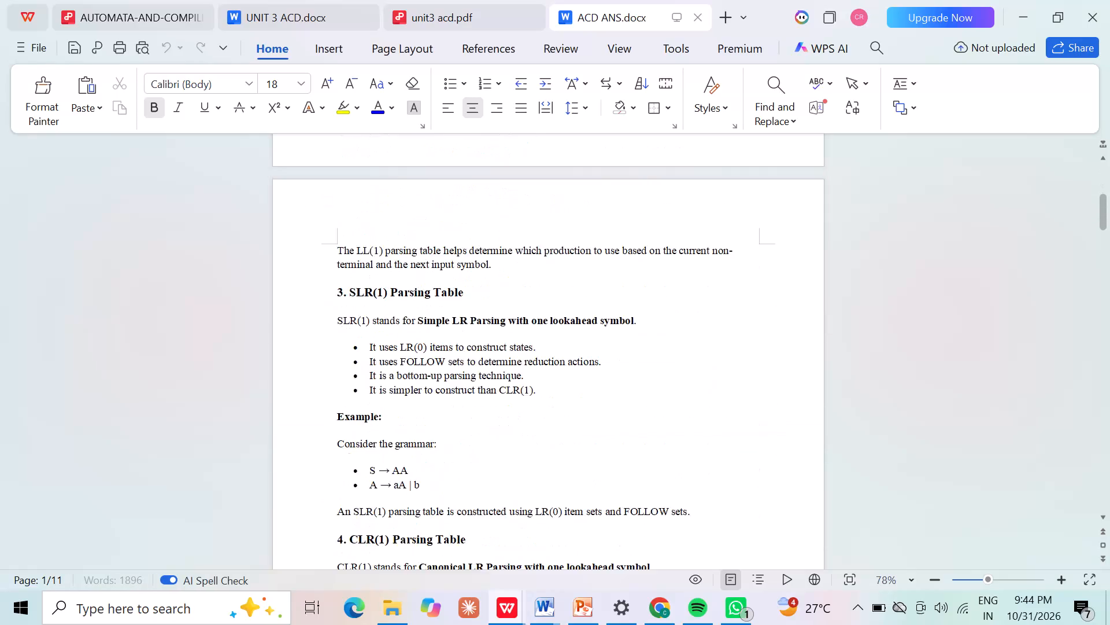
Review the parsing table comparison, attribute propagation and Q5 SDD answers in ACD ANS.docx.
scroll(749, 316, down, 17)
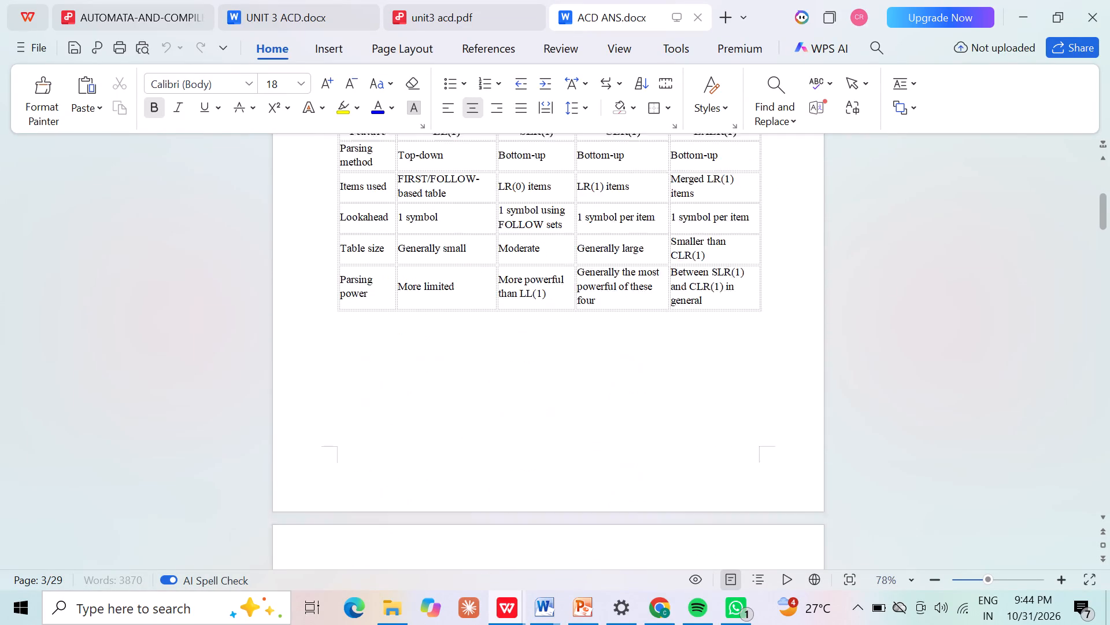
scroll(749, 316, down, 18)
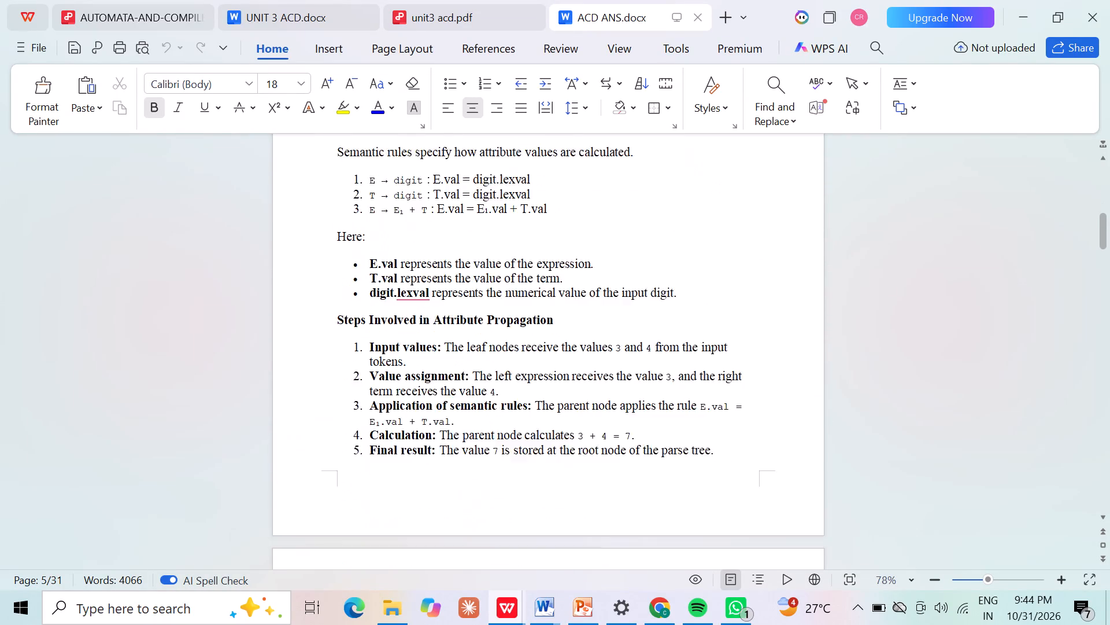
scroll(749, 316, down, 8)
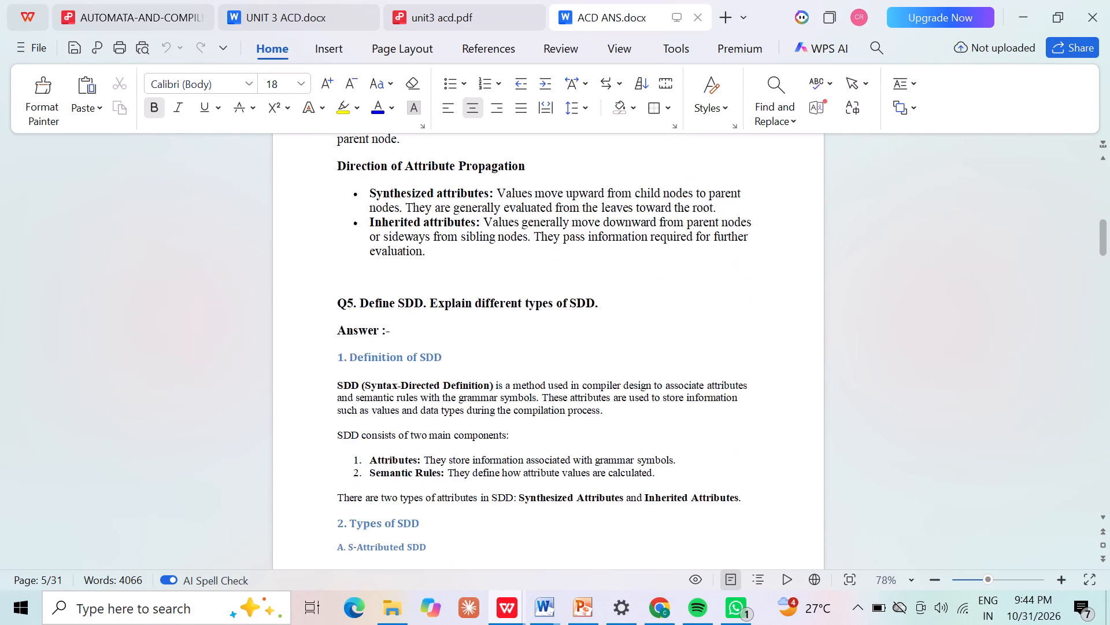
scroll(749, 316, down, 11)
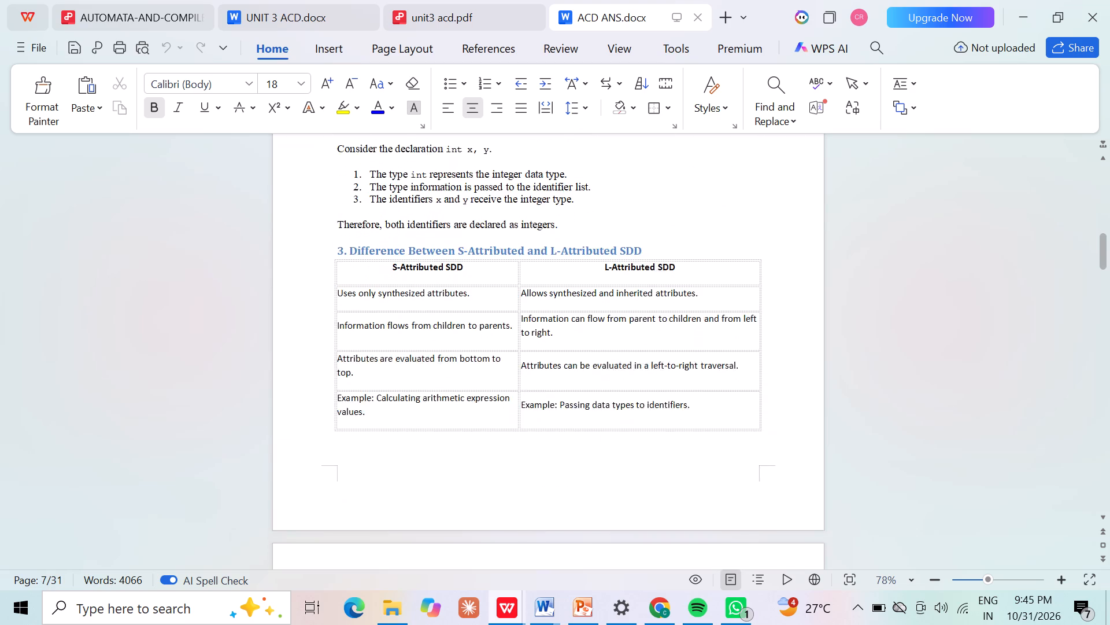
Review the intermediate code answers covering the DAG, three-address code, triples and indirect triples.
scroll(749, 316, down, 12)
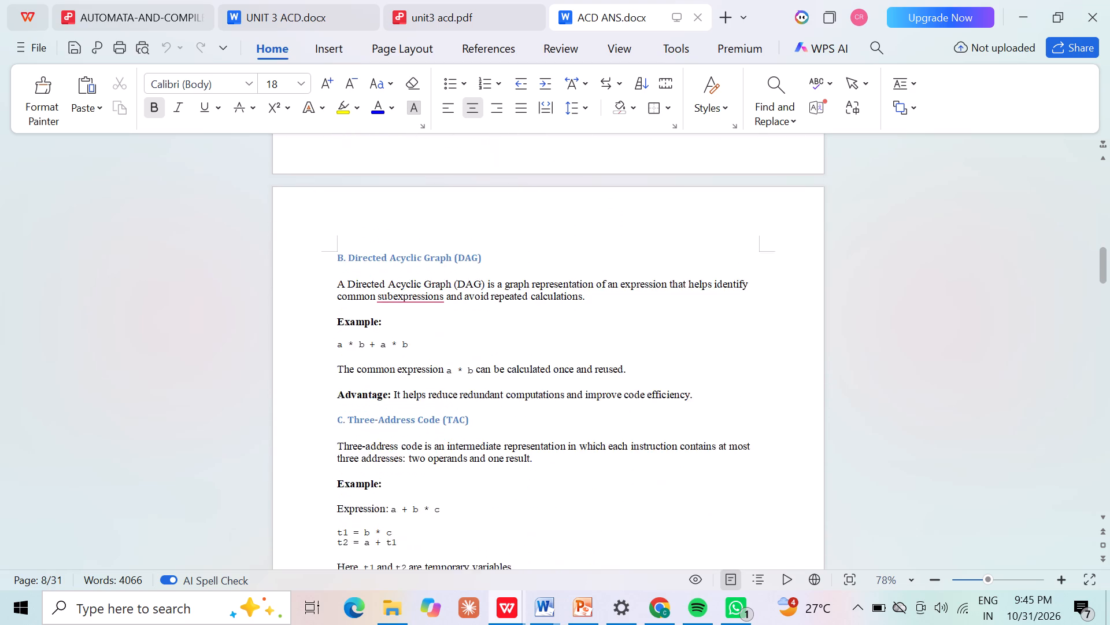
scroll(749, 316, down, 9)
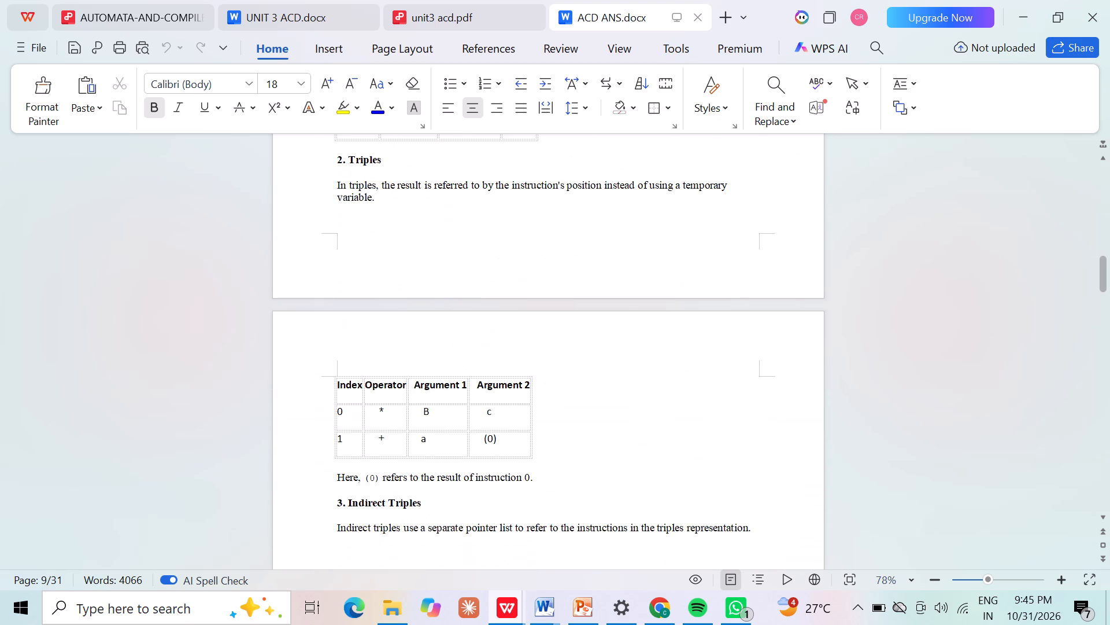
scroll(749, 316, down, 2)
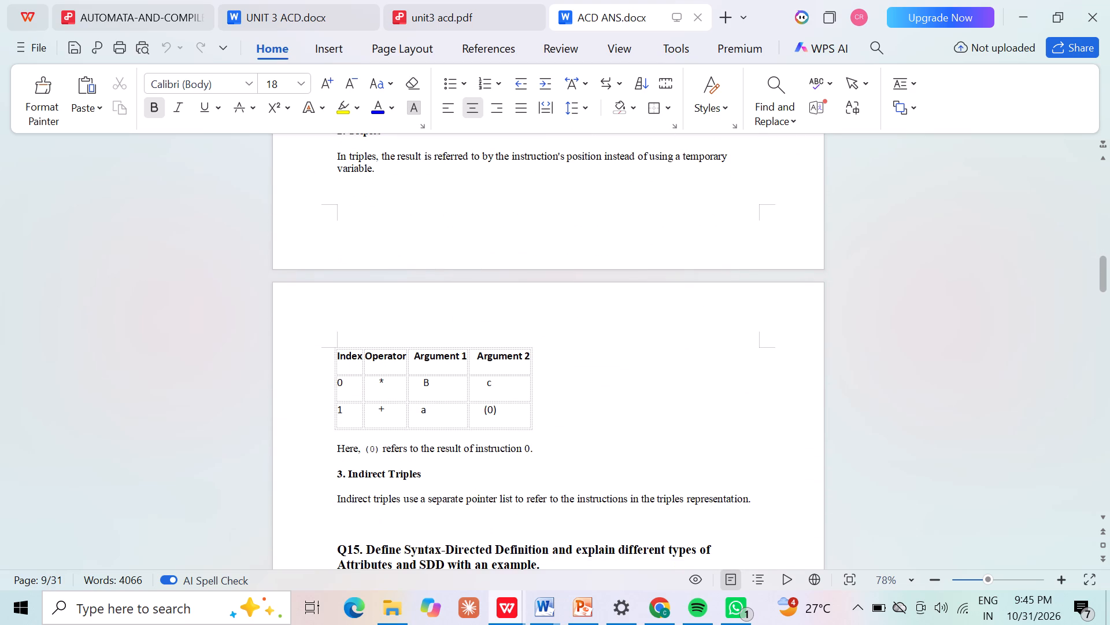
Read through the Q15 answer on attributes and SDD types, continuing to the SDT postfix translation and its advantages.
scroll(749, 316, down, 4)
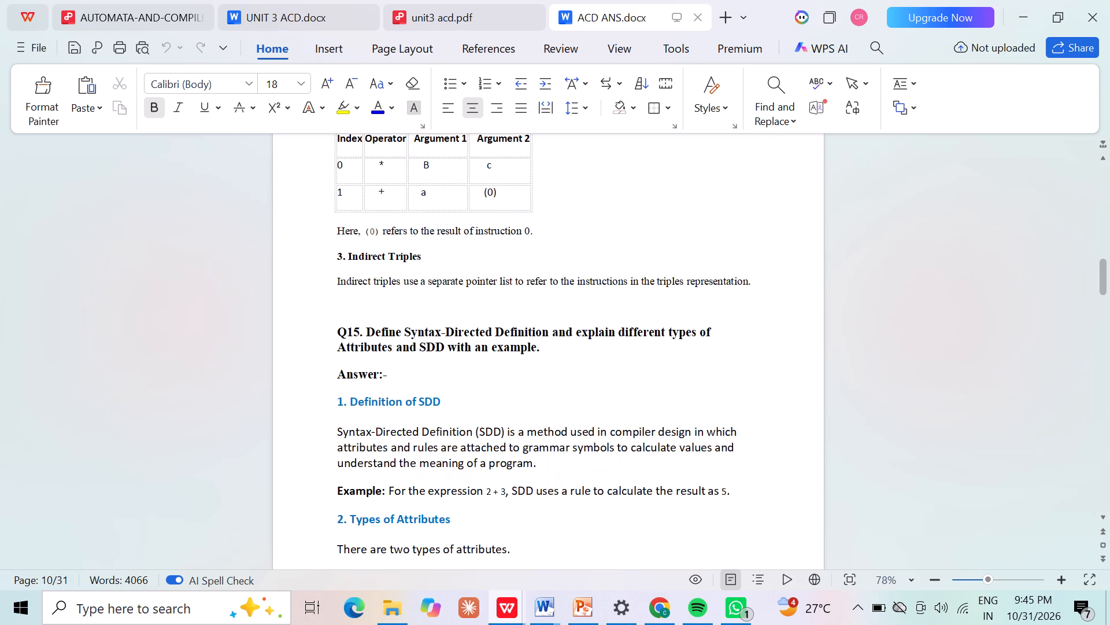
scroll(749, 316, down, 5)
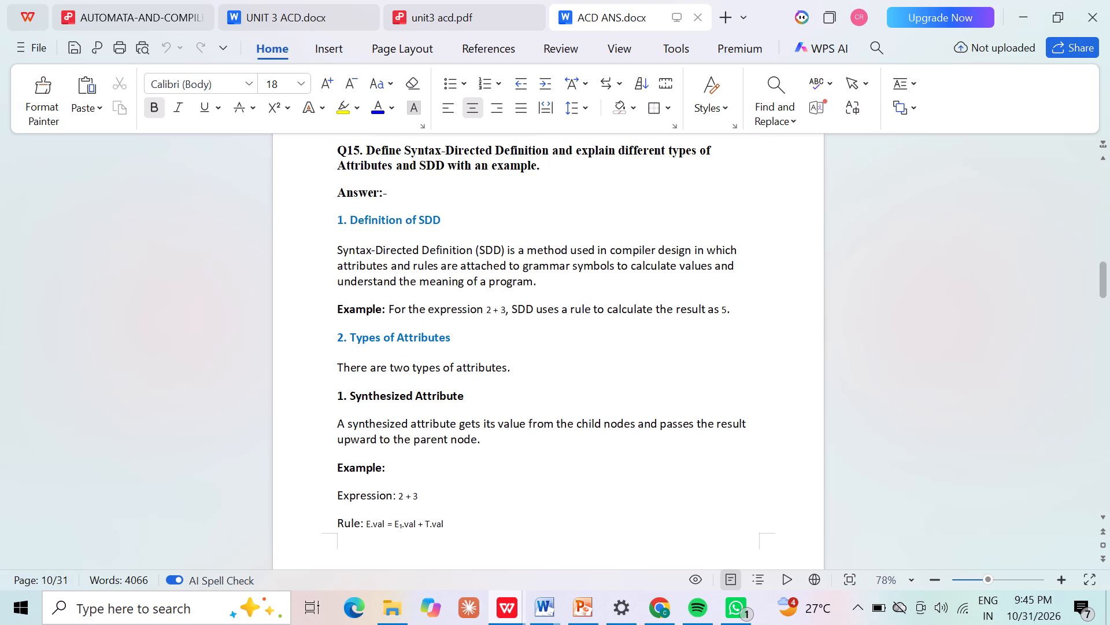
scroll(749, 316, down, 2)
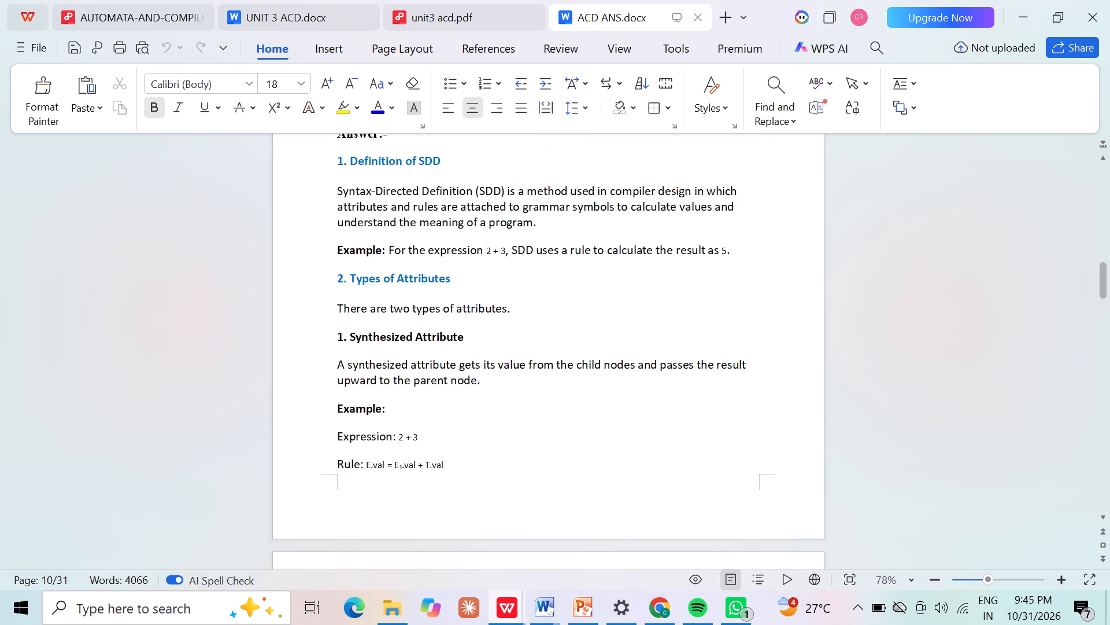
scroll(751, 304, down, 1)
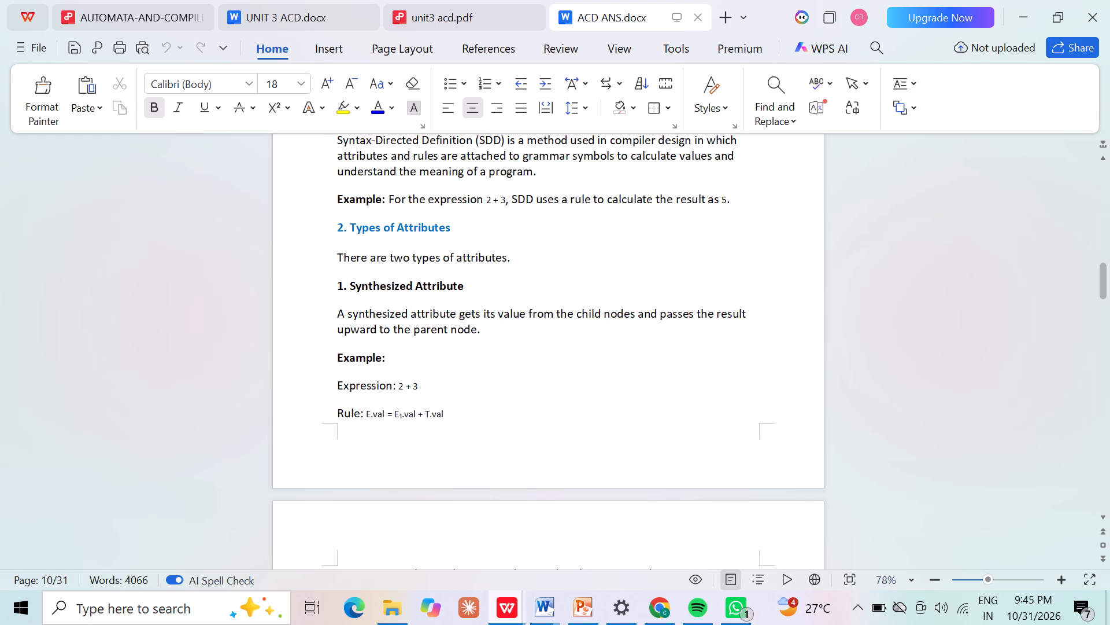
scroll(751, 304, down, 2)
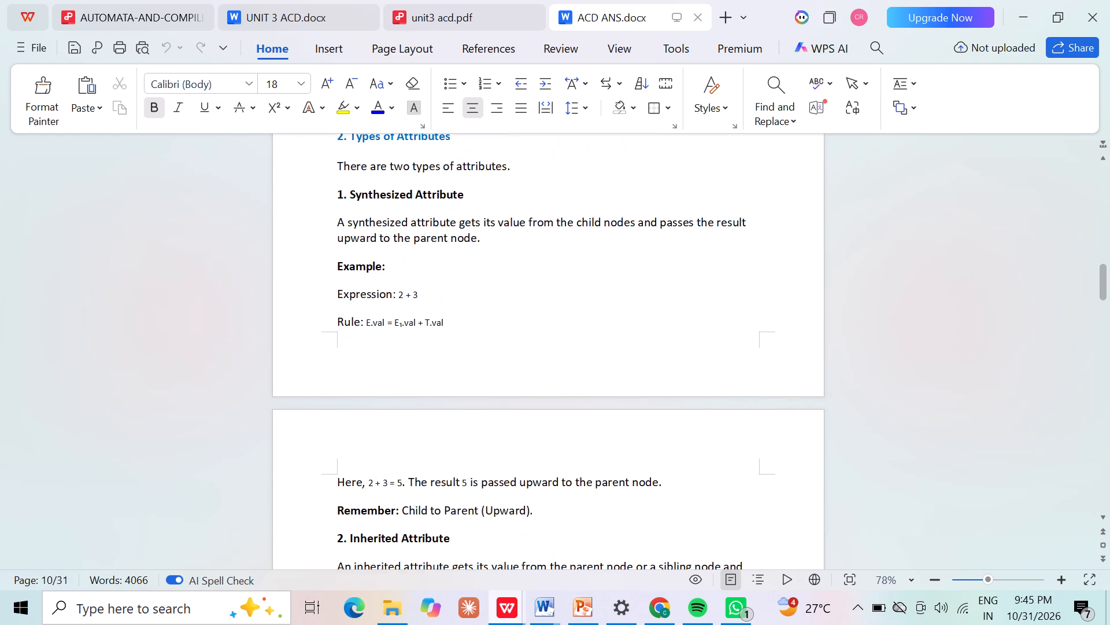
scroll(751, 304, down, 8)
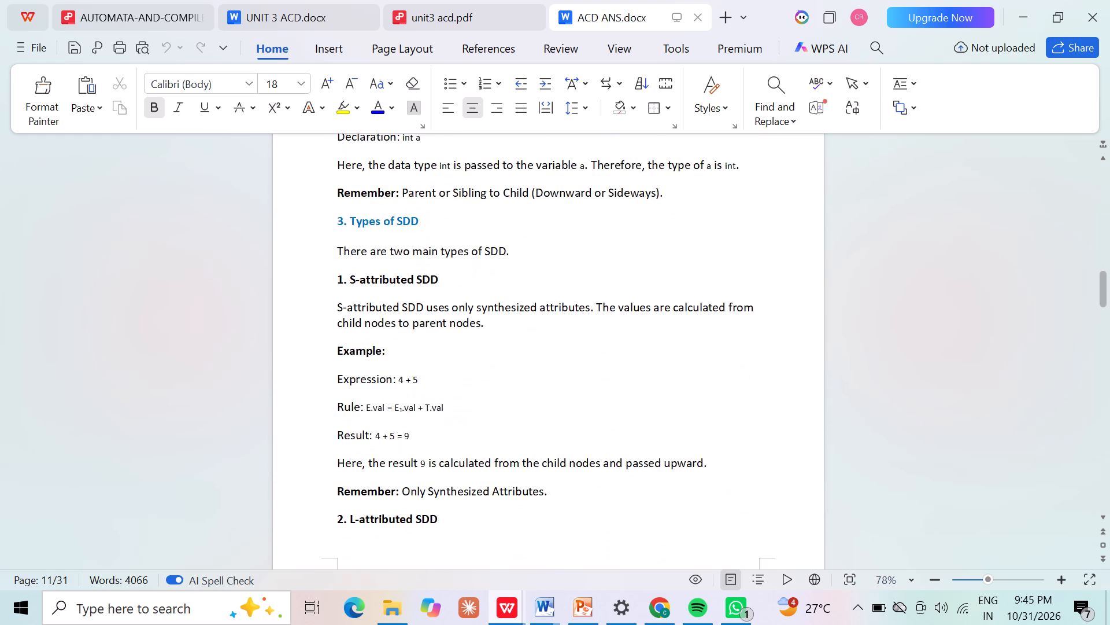
scroll(751, 304, down, 1)
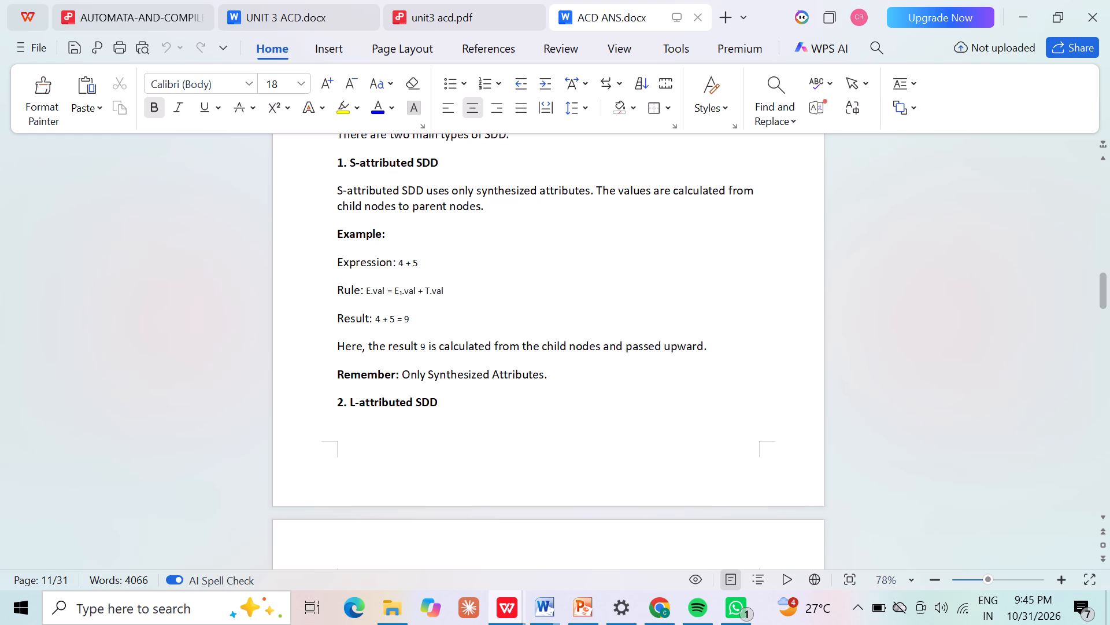
scroll(751, 304, down, 2)
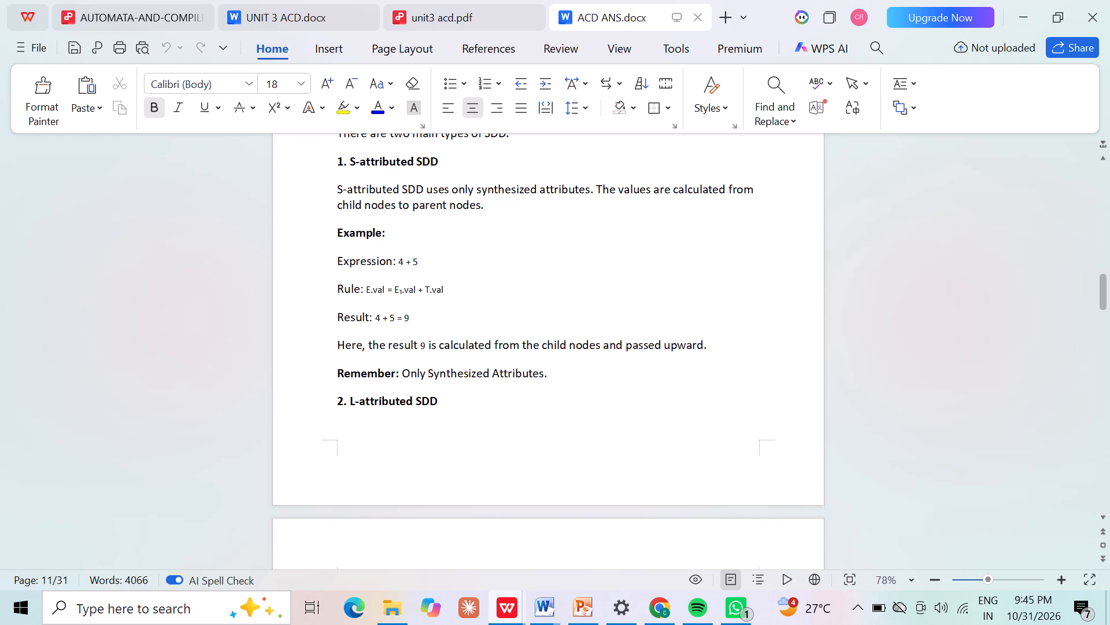
scroll(751, 304, down, 19)
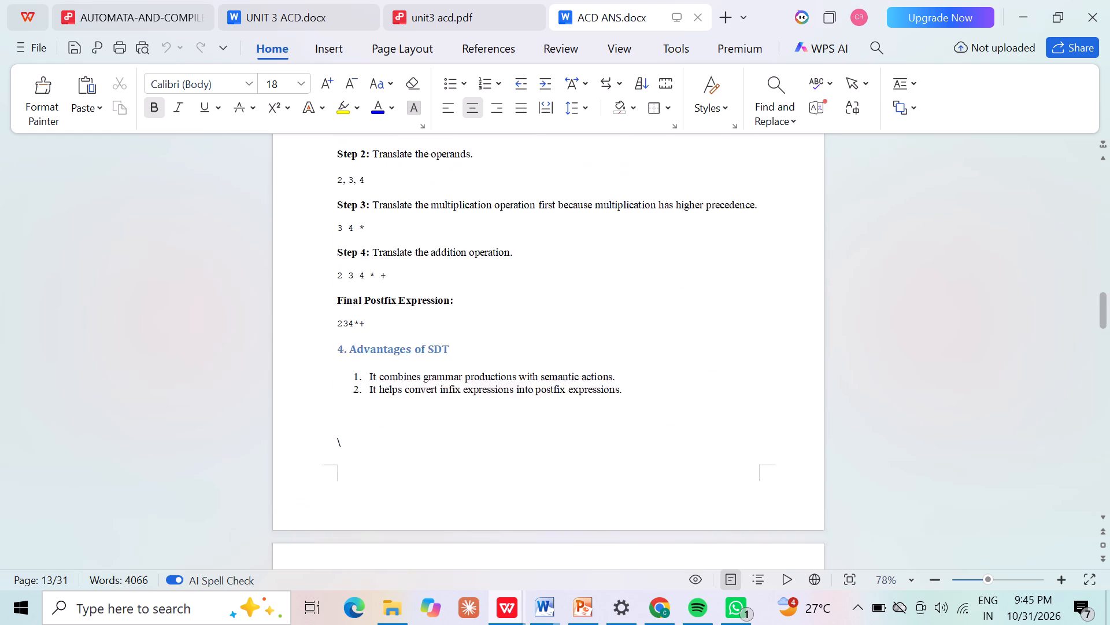
Review the answers from the SDD and SDT examples through three-address code, the CLR(1) parsing table and the operator precedence problem.
scroll(751, 304, down, 15)
scroll(751, 304, down, 6)
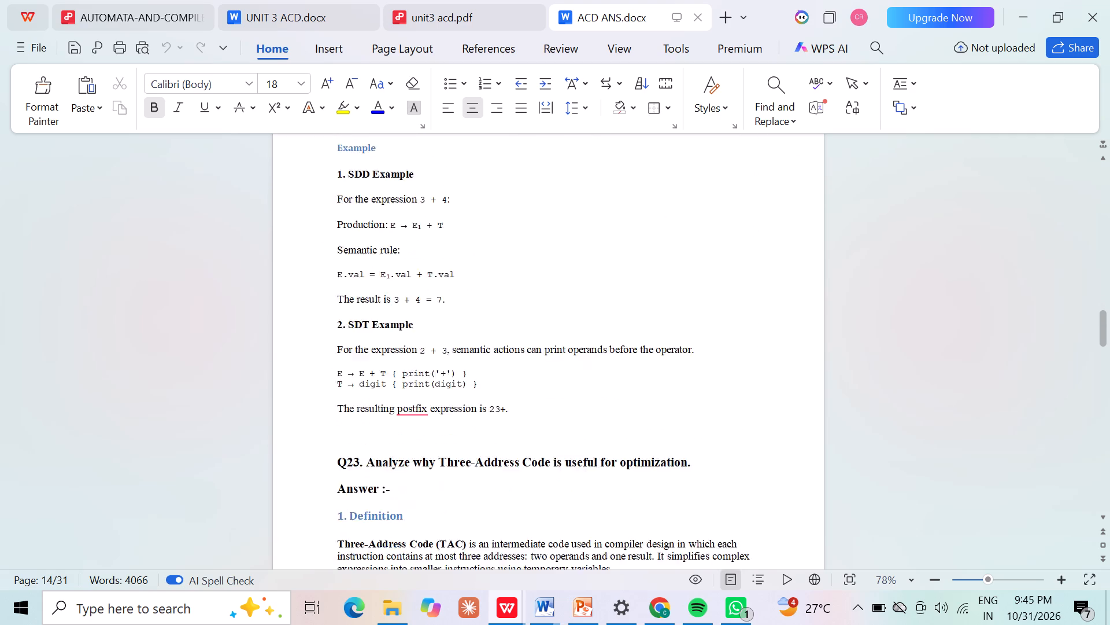
scroll(751, 304, down, 18)
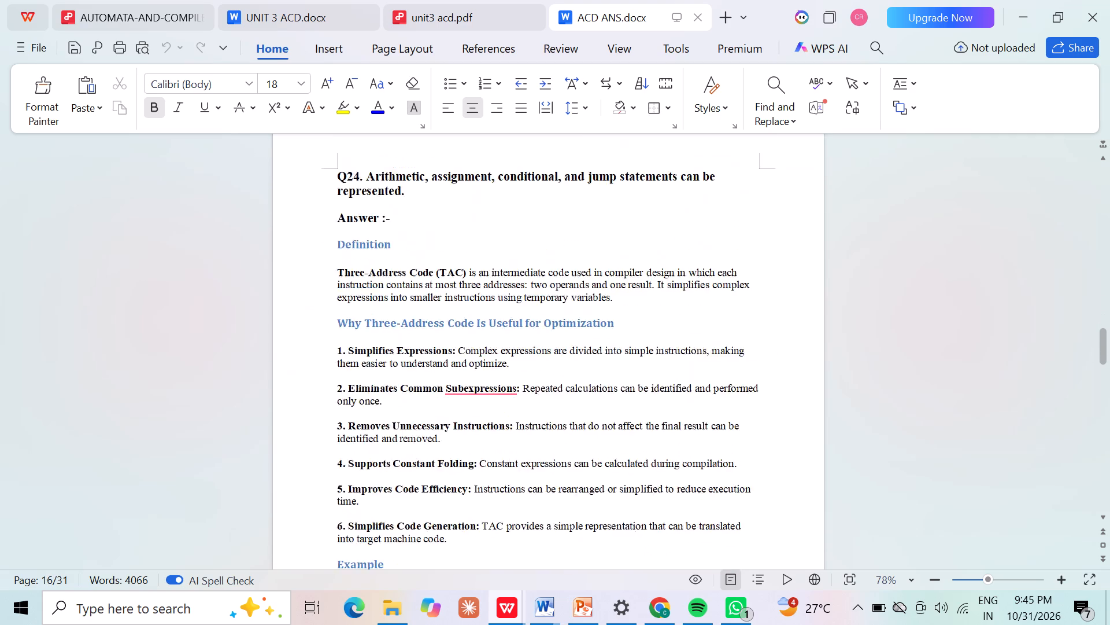
scroll(751, 304, down, 15)
scroll(751, 304, down, 14)
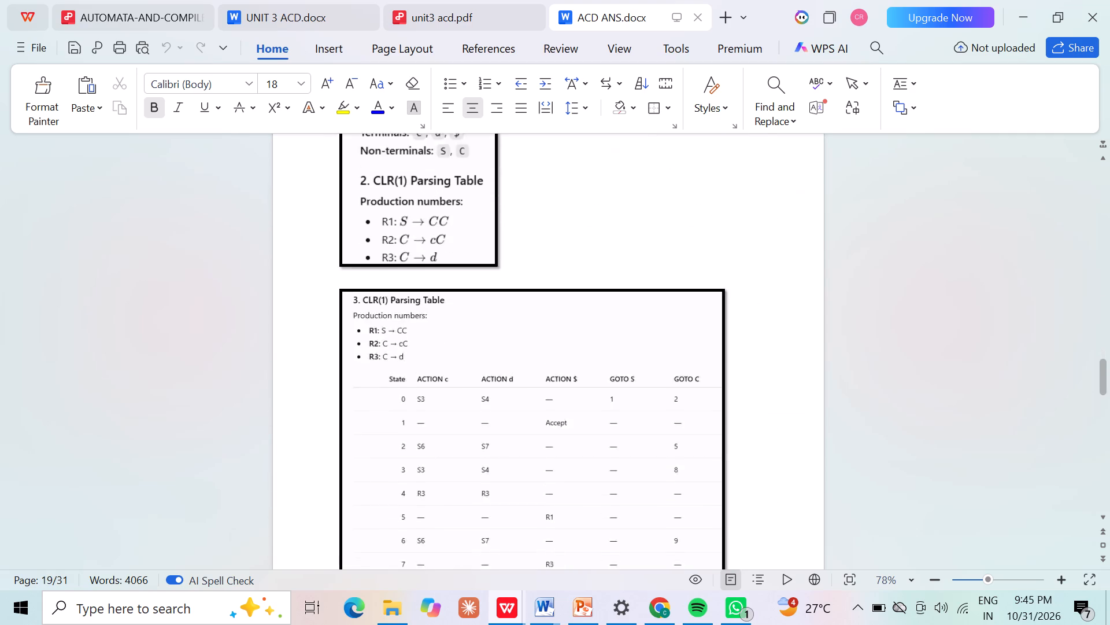
scroll(751, 304, down, 5)
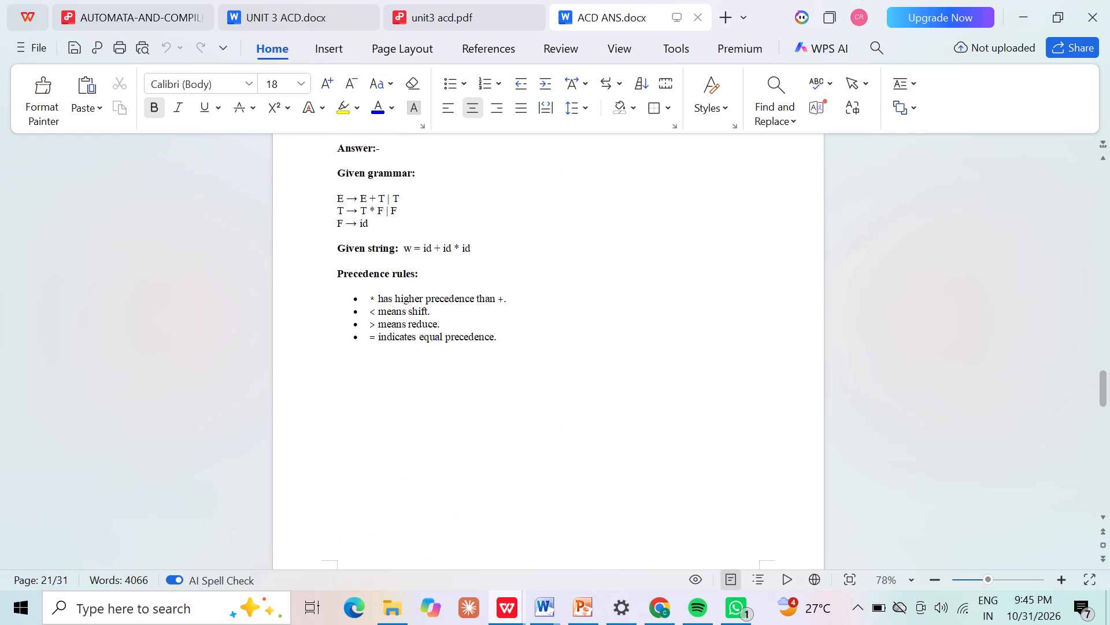
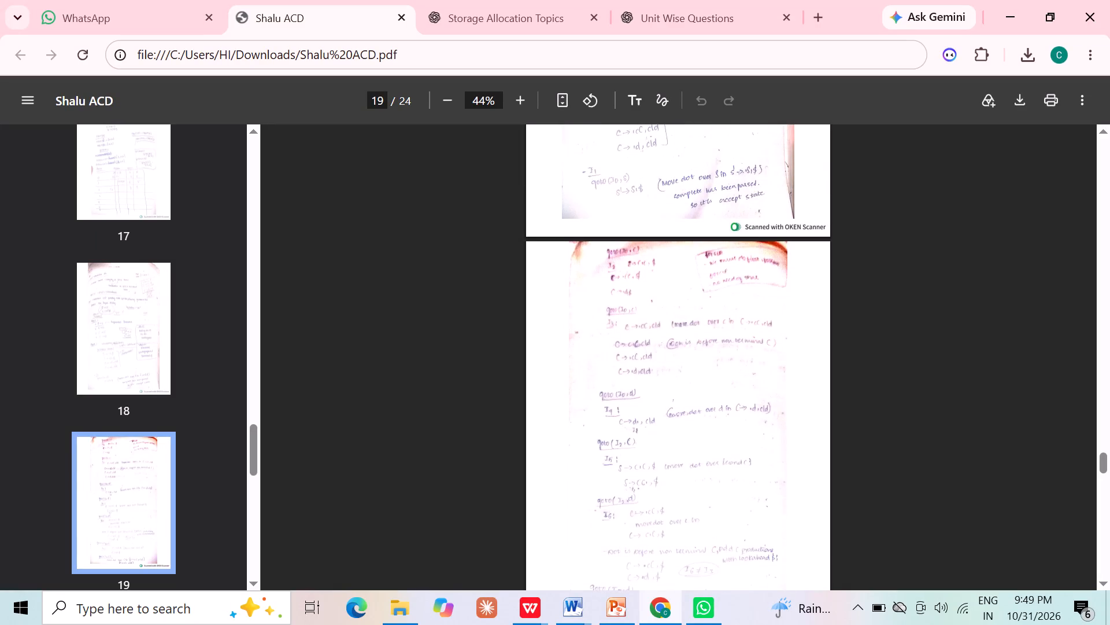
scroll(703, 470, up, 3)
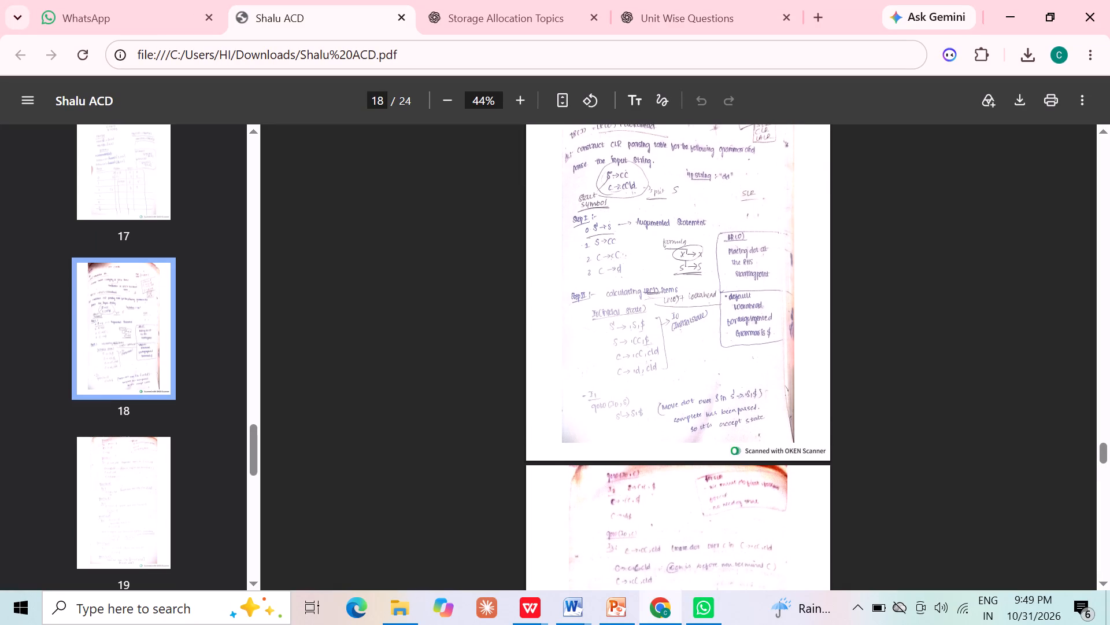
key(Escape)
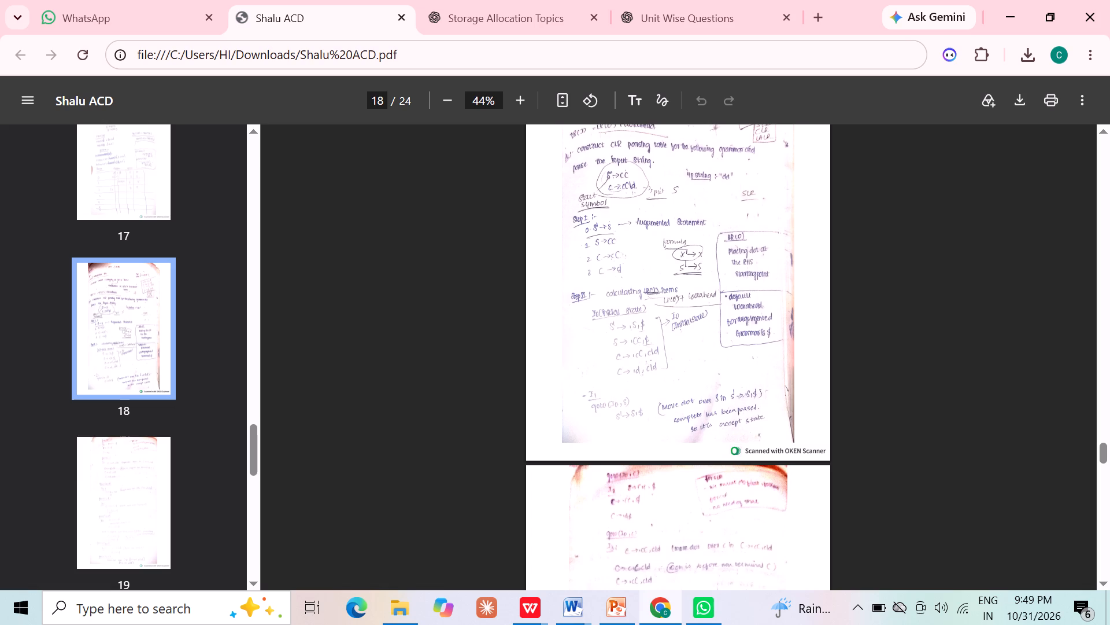
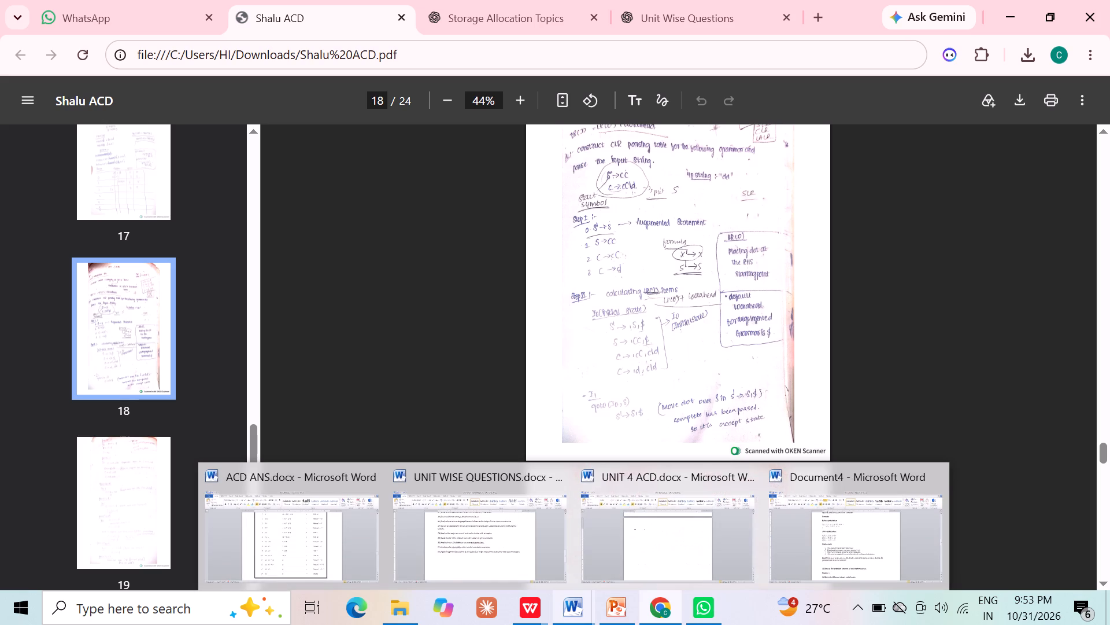
Switch to ACD ANS.docx in Word and look back from the Unit 3 problem-solving questions to the attribute propagation answer.
click(337, 534)
scroll(690, 310, up, 12)
scroll(690, 310, up, 9)
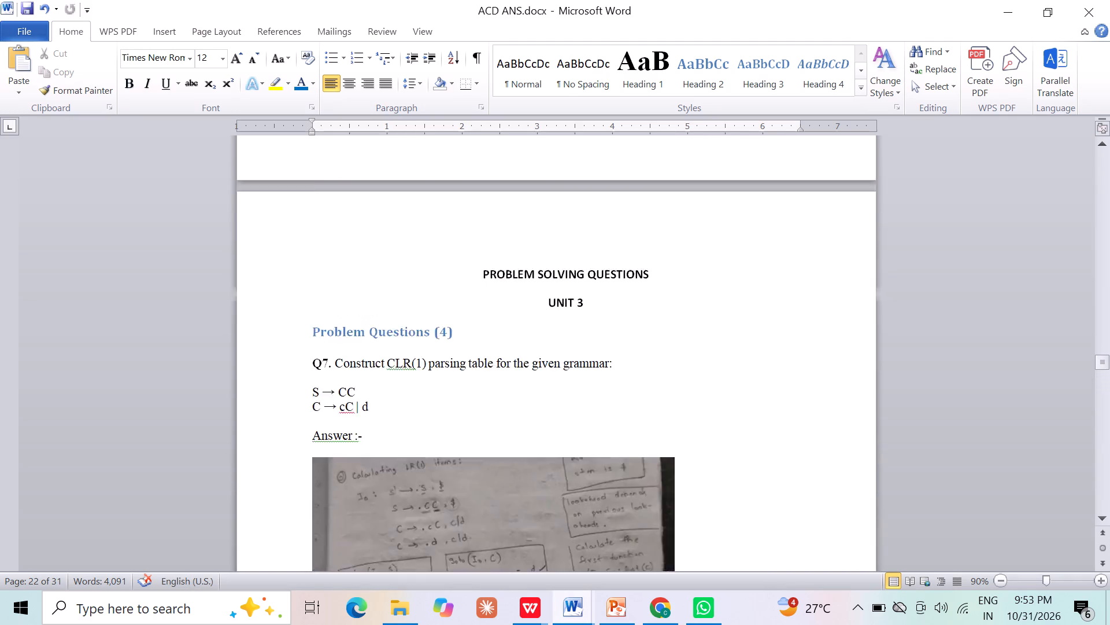
scroll(690, 310, up, 17)
scroll(690, 310, up, 9)
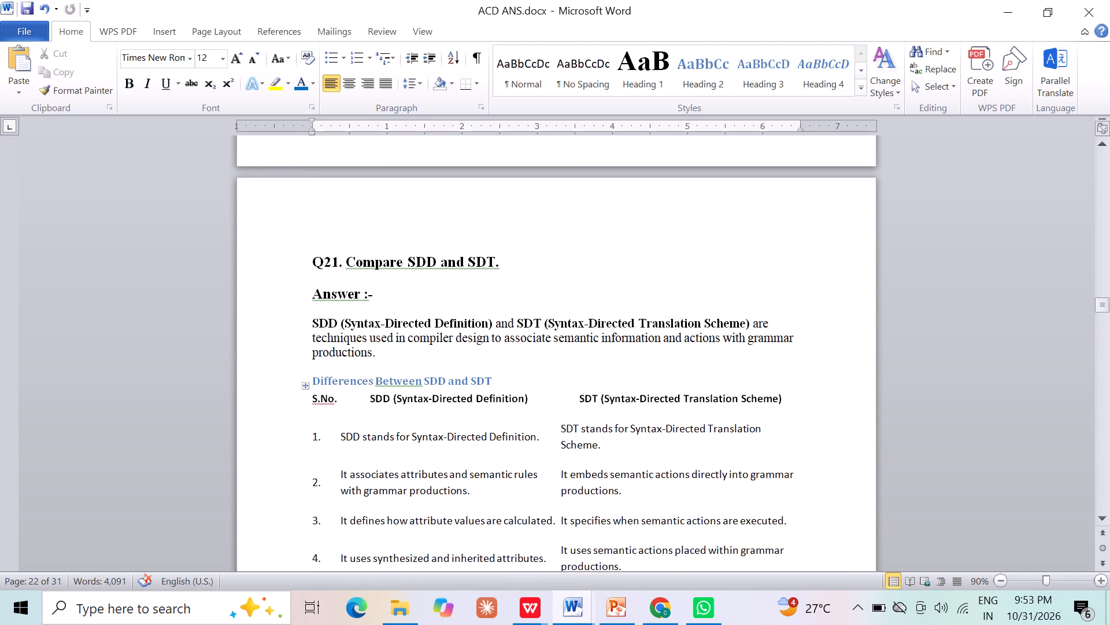
scroll(690, 310, up, 18)
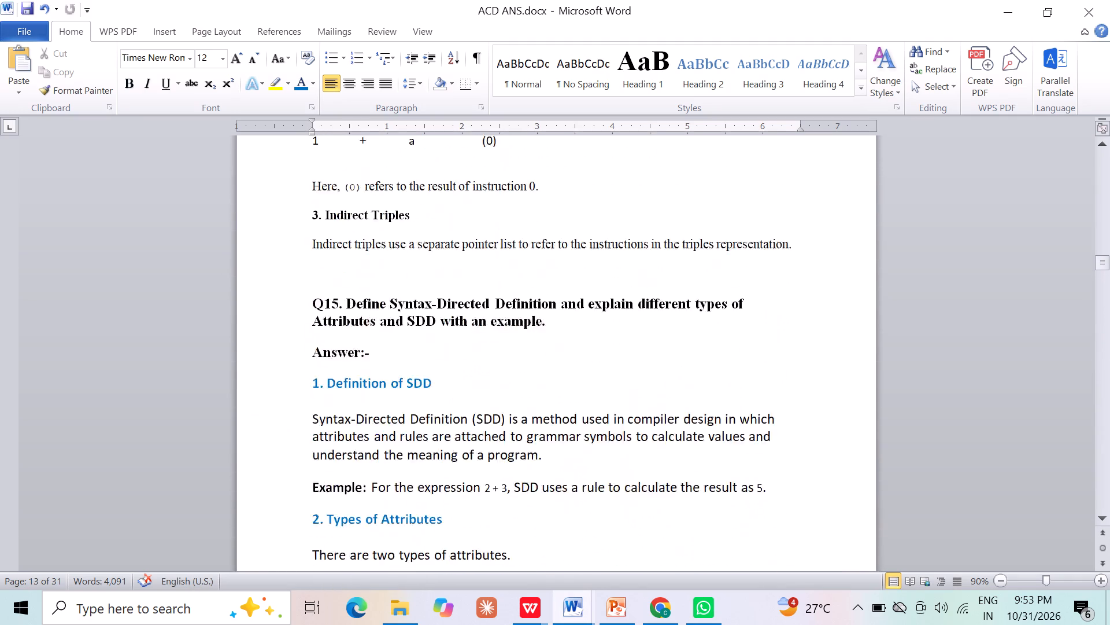
scroll(690, 310, up, 13)
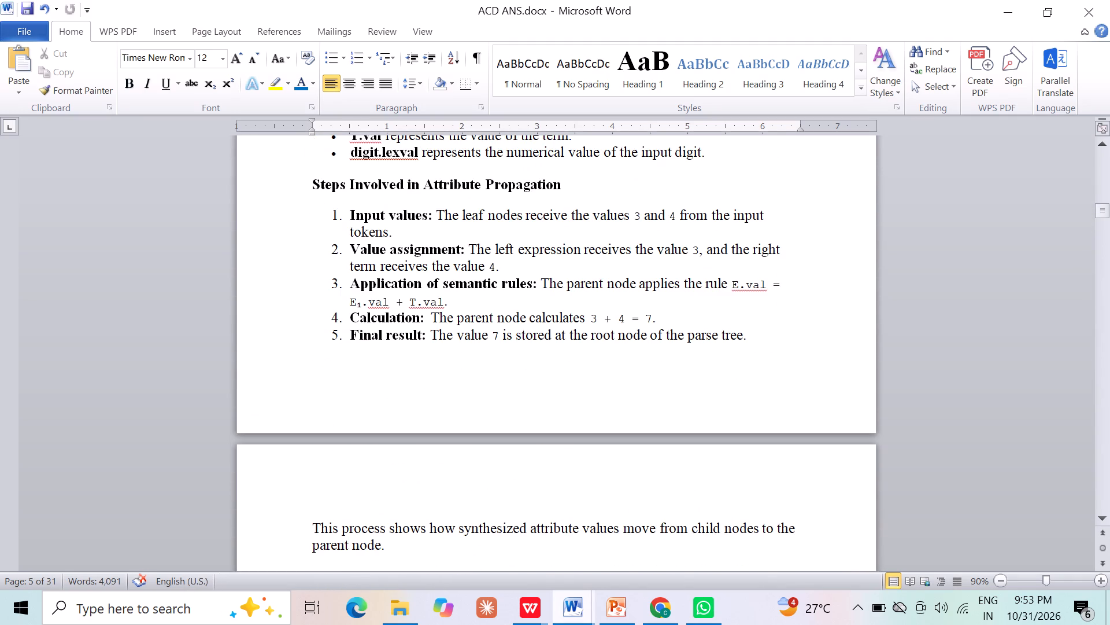
Switch to UNIT WISE QUESTIONS.docx, deselect the text and check the question list from Unit 3 into Unit 4.
click(499, 543)
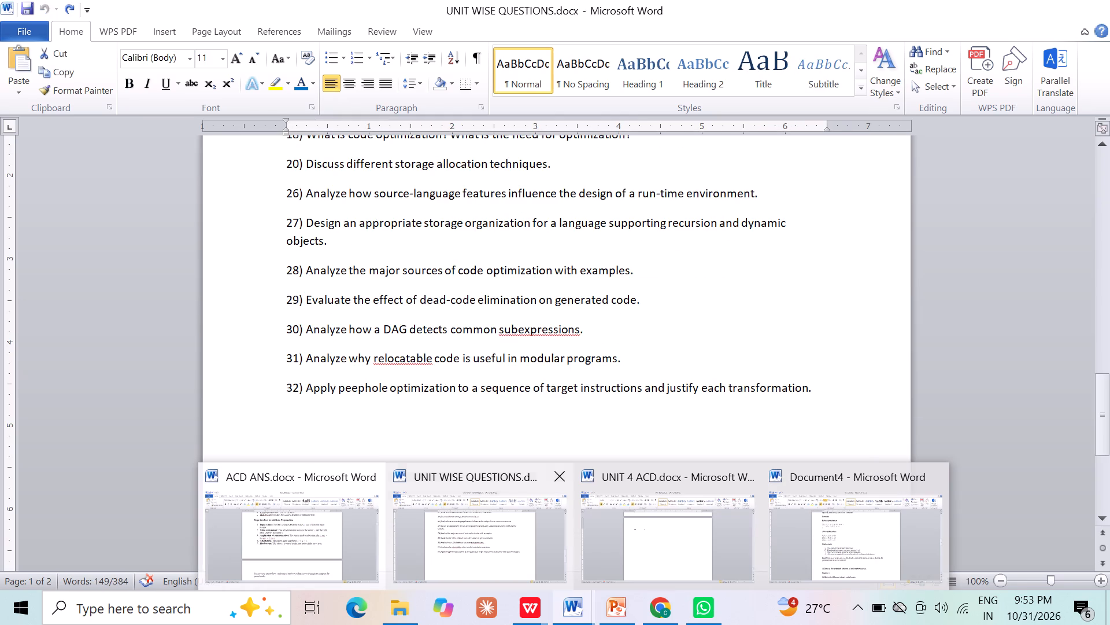
right_click(650, 365)
click(587, 339)
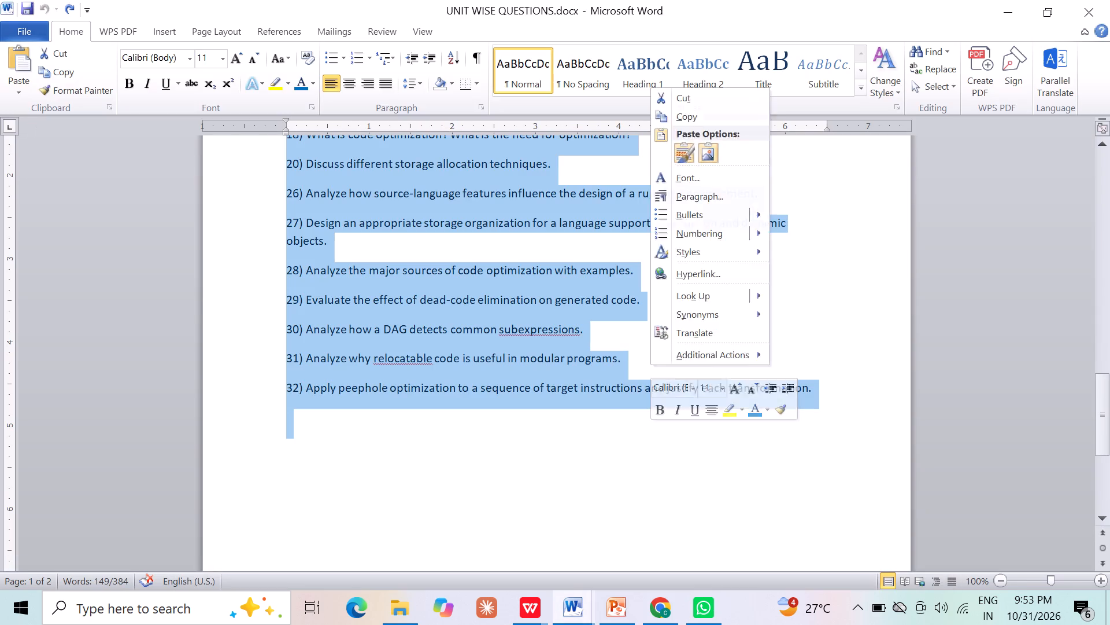
scroll(587, 339, up, 10)
click(506, 338)
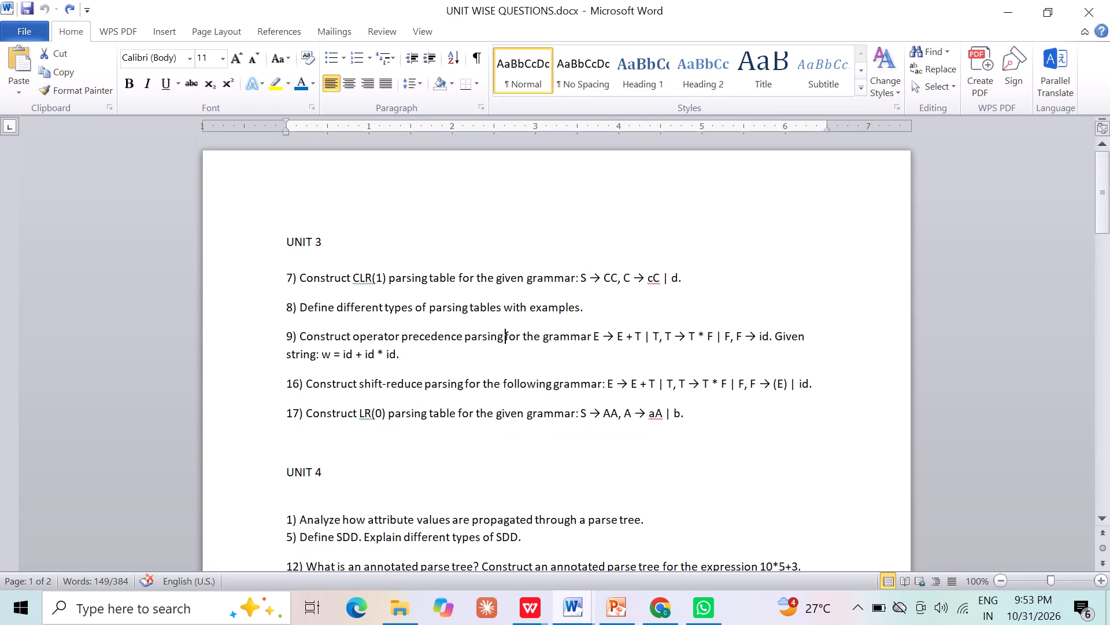
scroll(506, 338, down, 1)
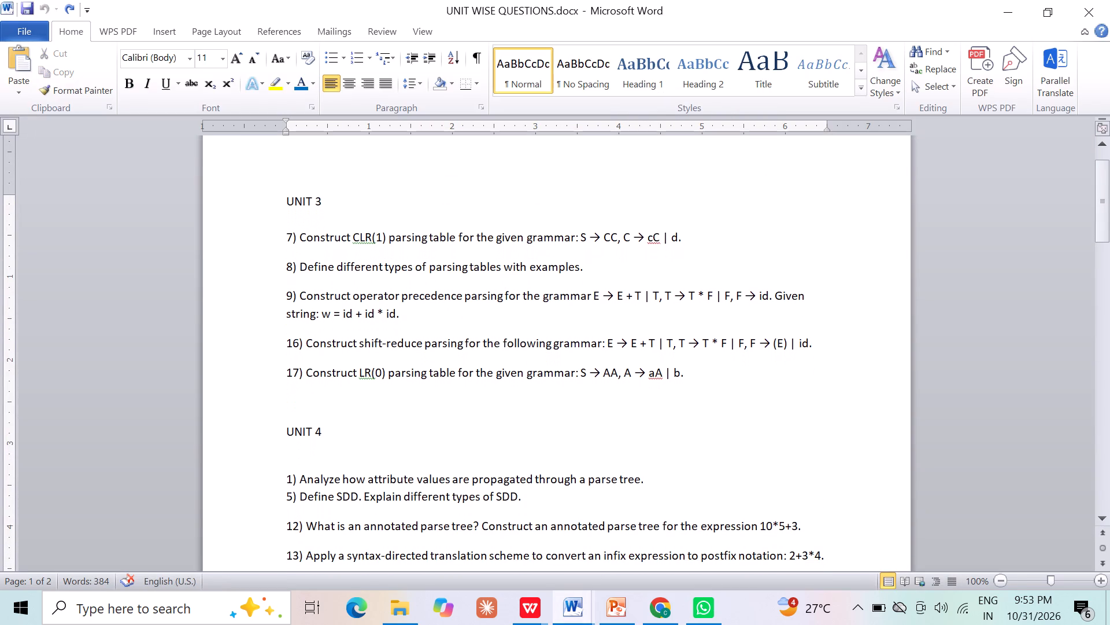
Continue checking the question list in UNIT WISE QUESTIONS.docx from the Unit 3 parsing questions into Unit 4.
scroll(506, 338, down, 1)
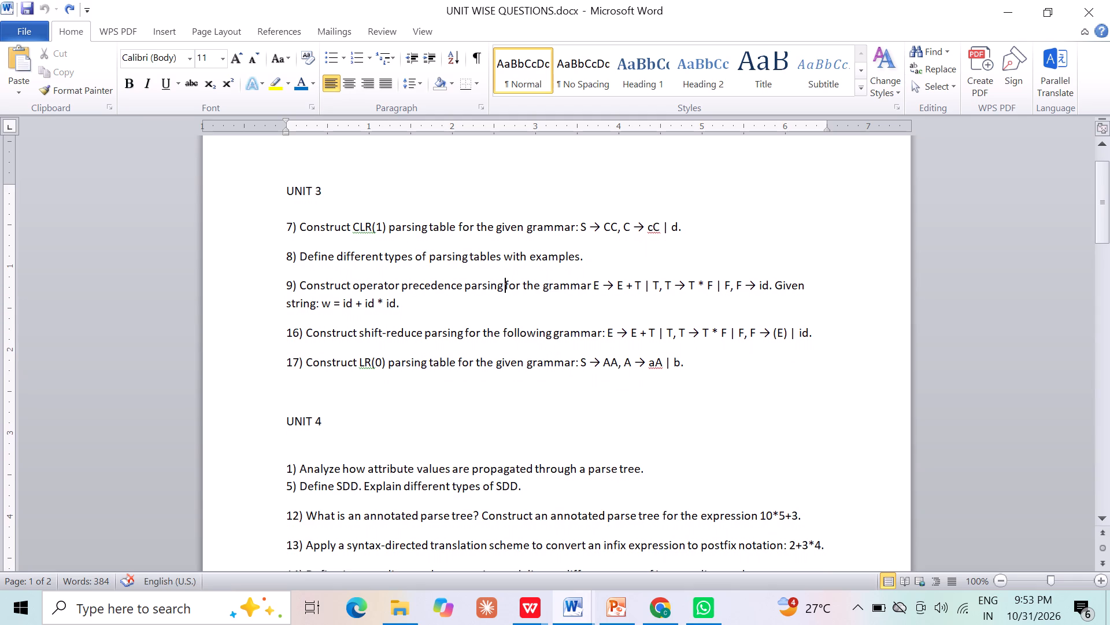
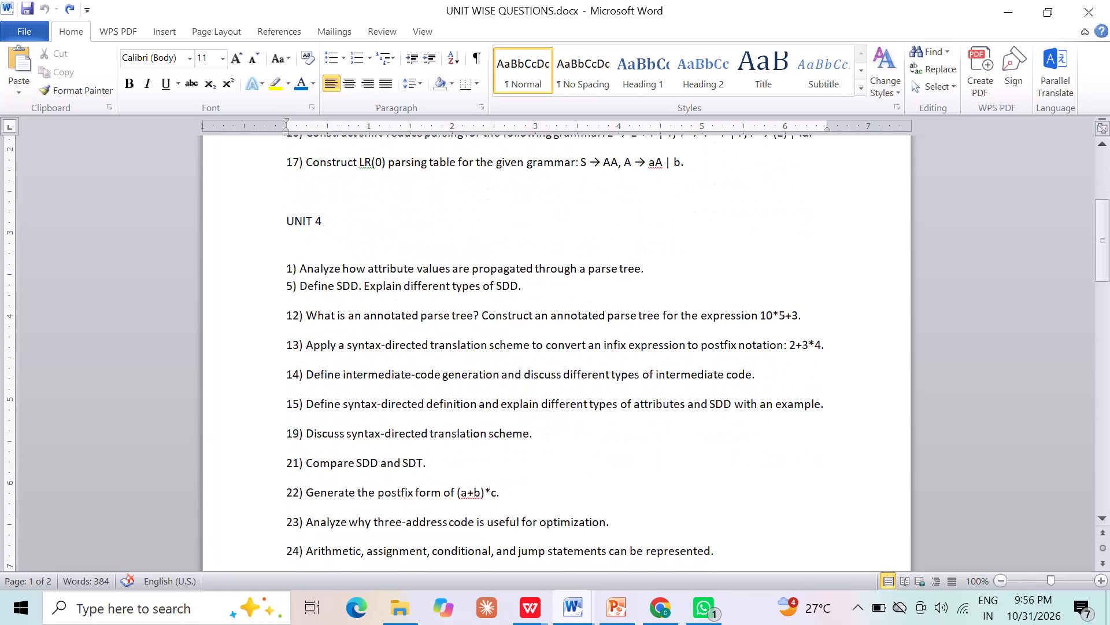
Read further down the Unit 4 question list to check which questions need answers.
scroll(679, 398, down, 1)
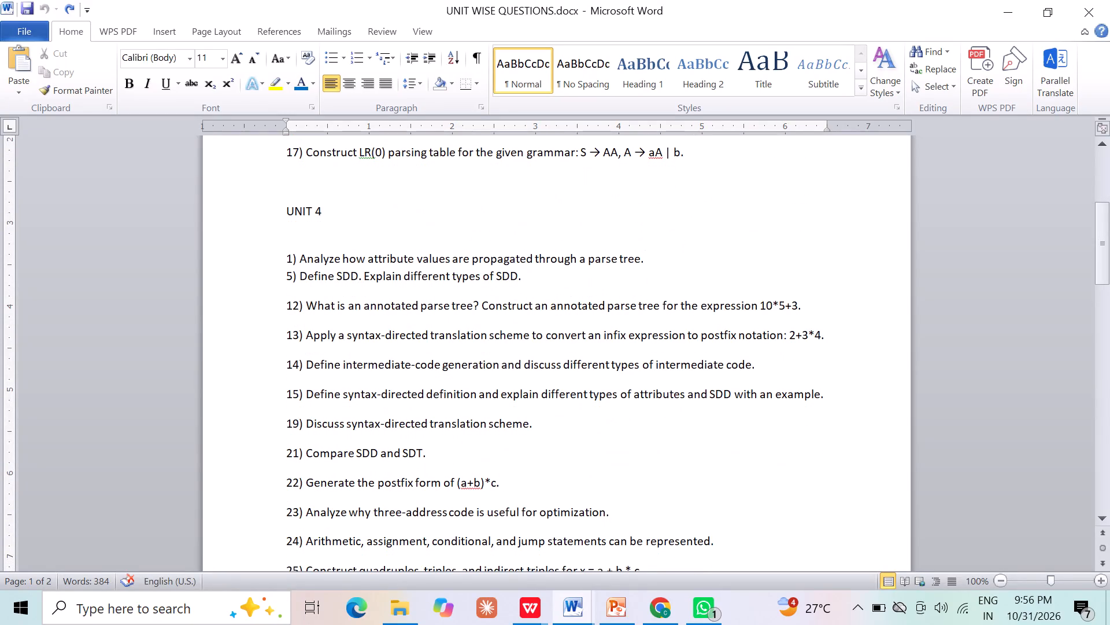
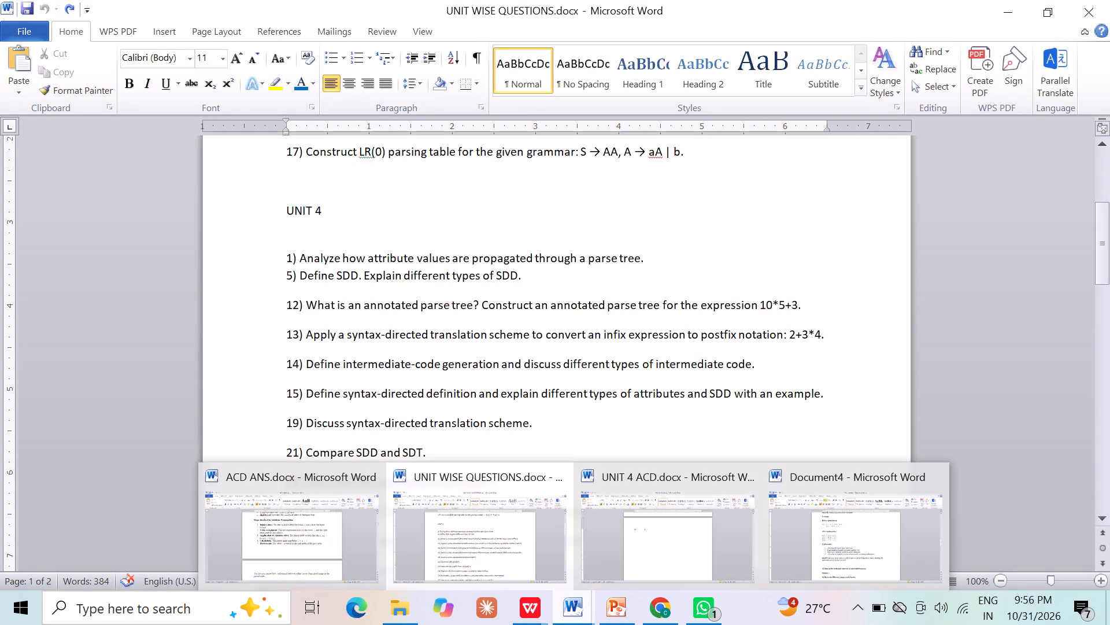
Switch back to ACD ANS.docx to view the steps of the attribute propagation answer.
click(358, 495)
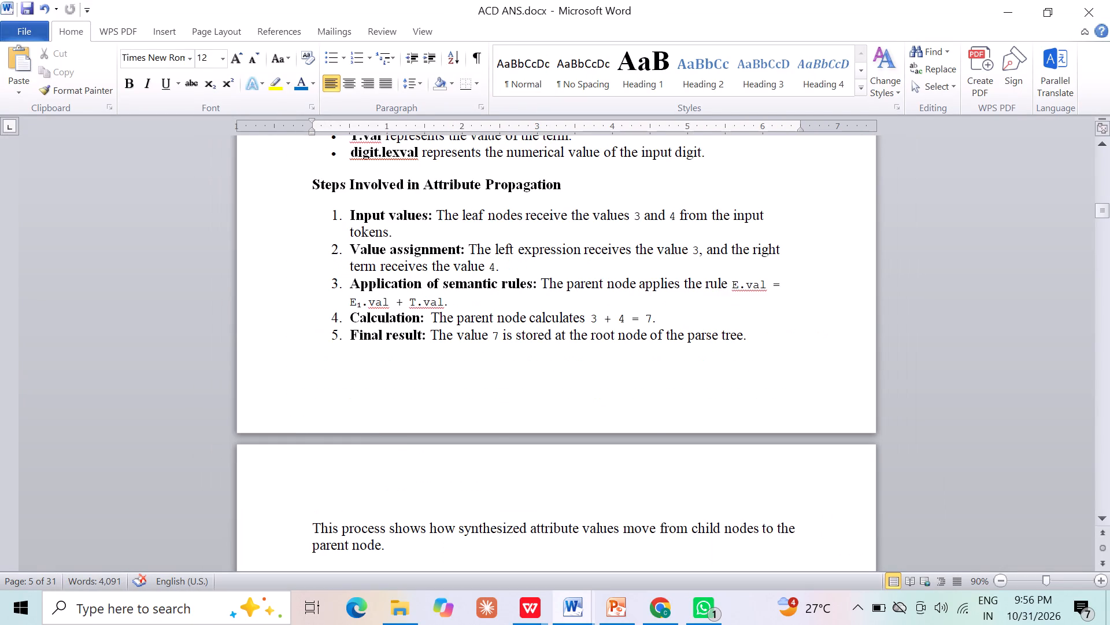
Look through the answers in ACD ANS.docx, from the LALR(1) parsing section through attribute propagation and SDD on to Q15.
scroll(620, 419, up, 19)
scroll(620, 419, up, 7)
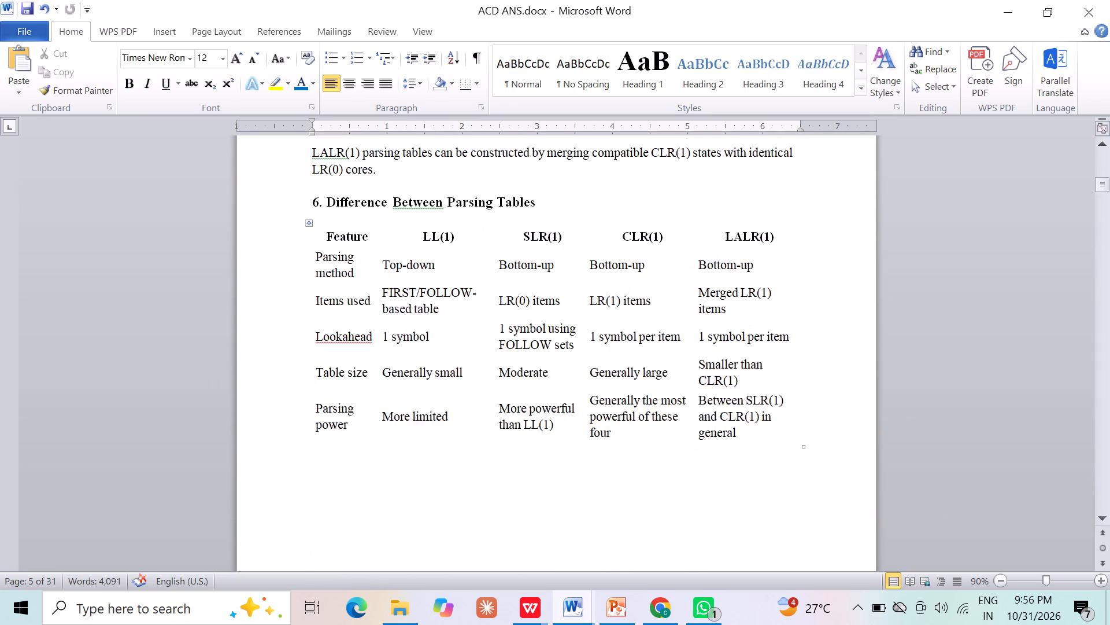
scroll(620, 419, up, 20)
scroll(620, 419, down, 11)
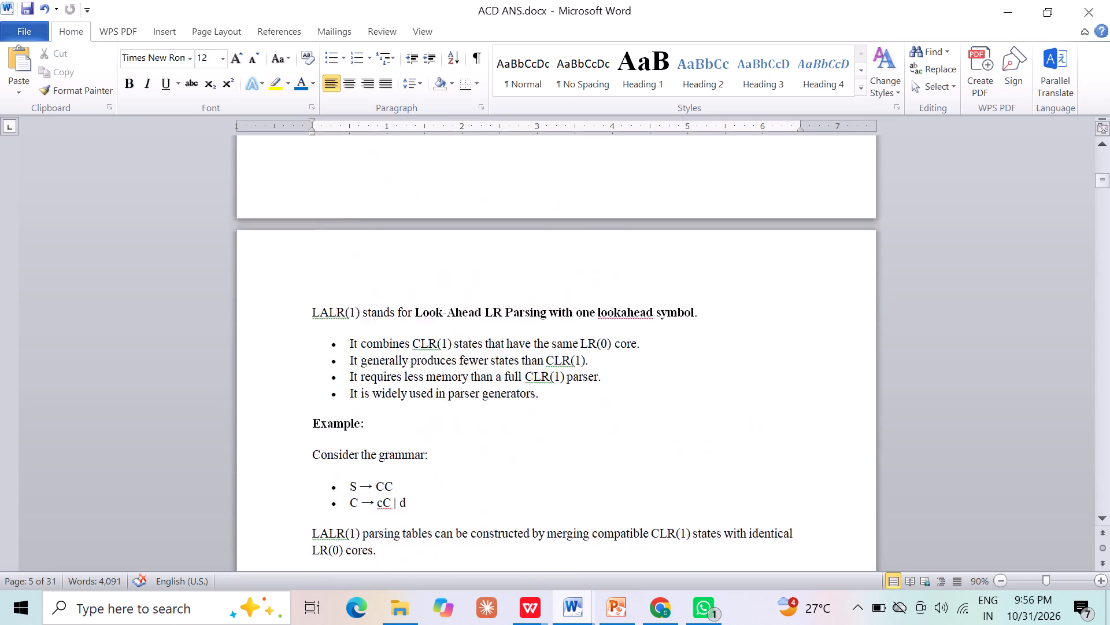
scroll(620, 419, down, 18)
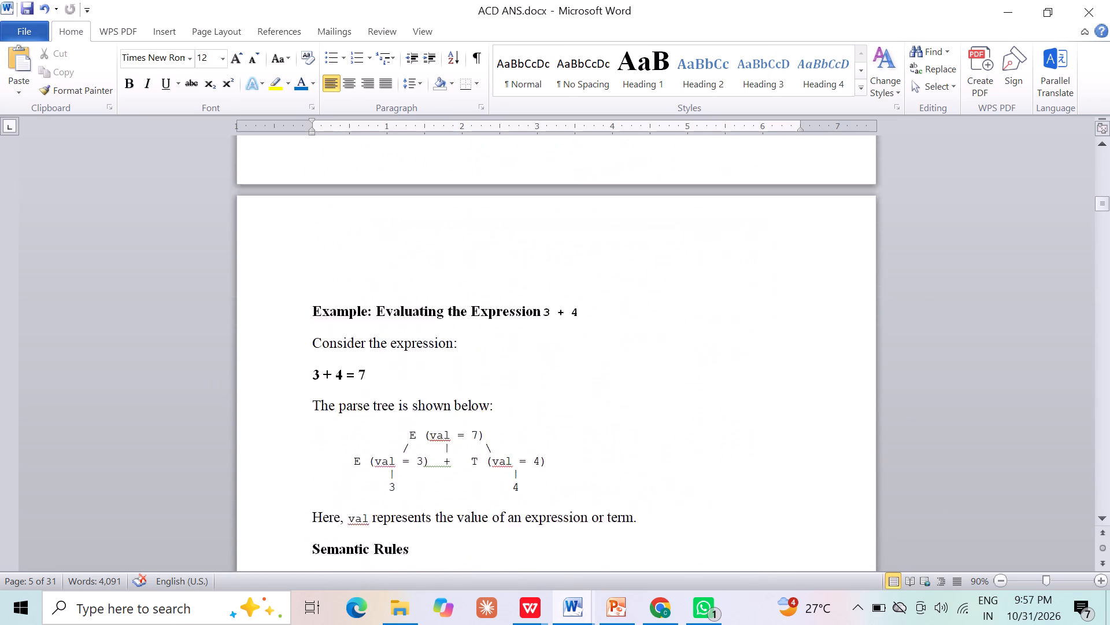
scroll(620, 419, down, 11)
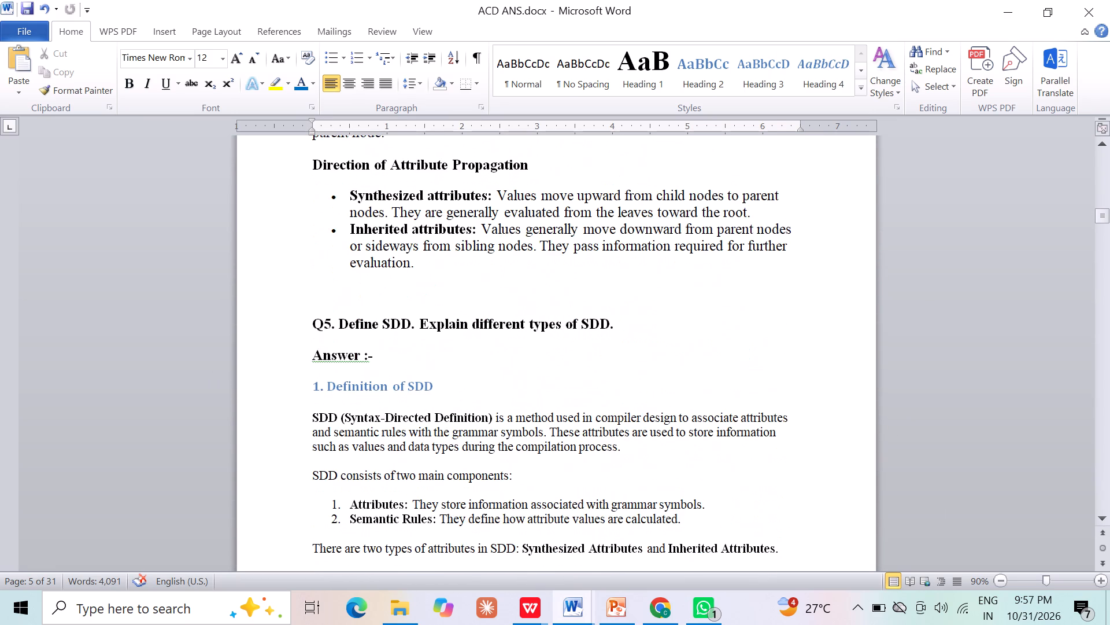
scroll(620, 419, down, 11)
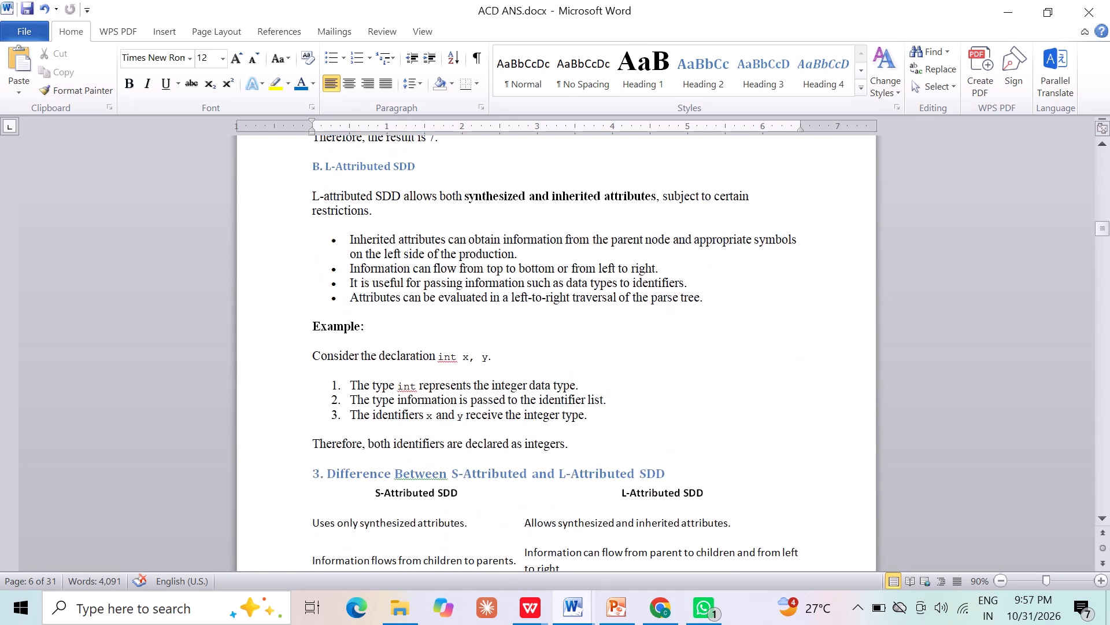
scroll(620, 419, down, 17)
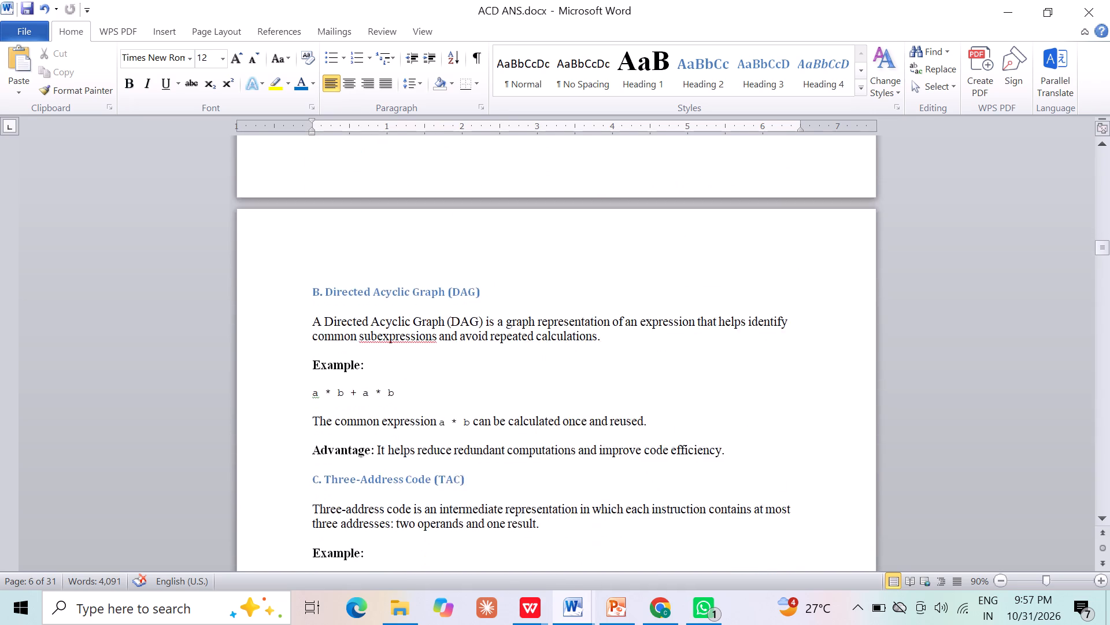
scroll(620, 419, down, 13)
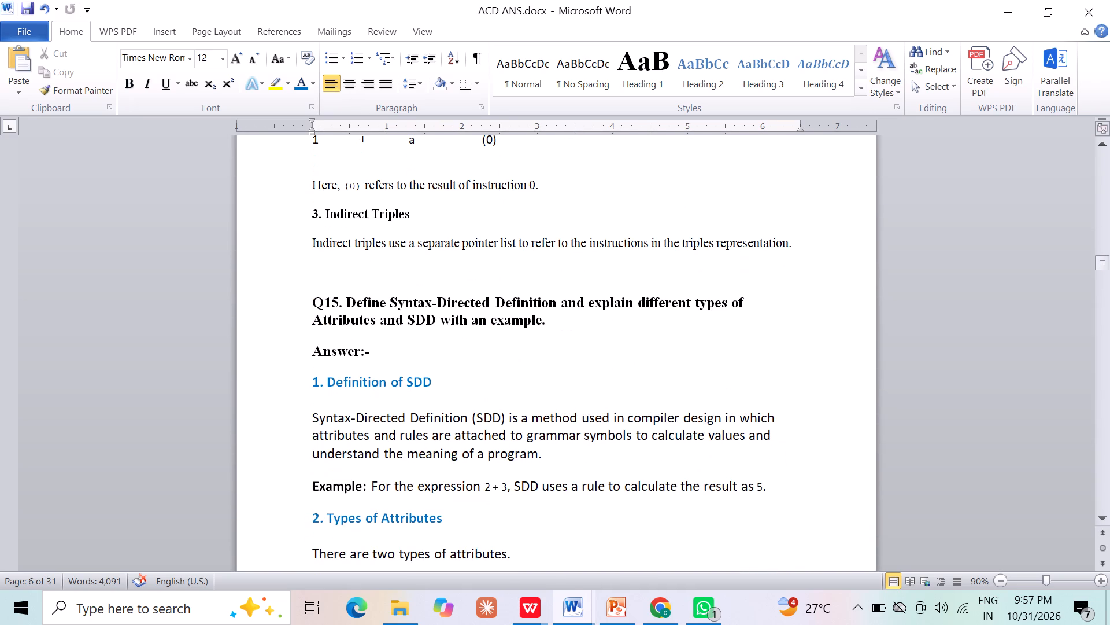
Add the bold label "(IMPORTANT)" on its own line directly above the Q15 Syntax-Directed Definition question.
click(305, 283)
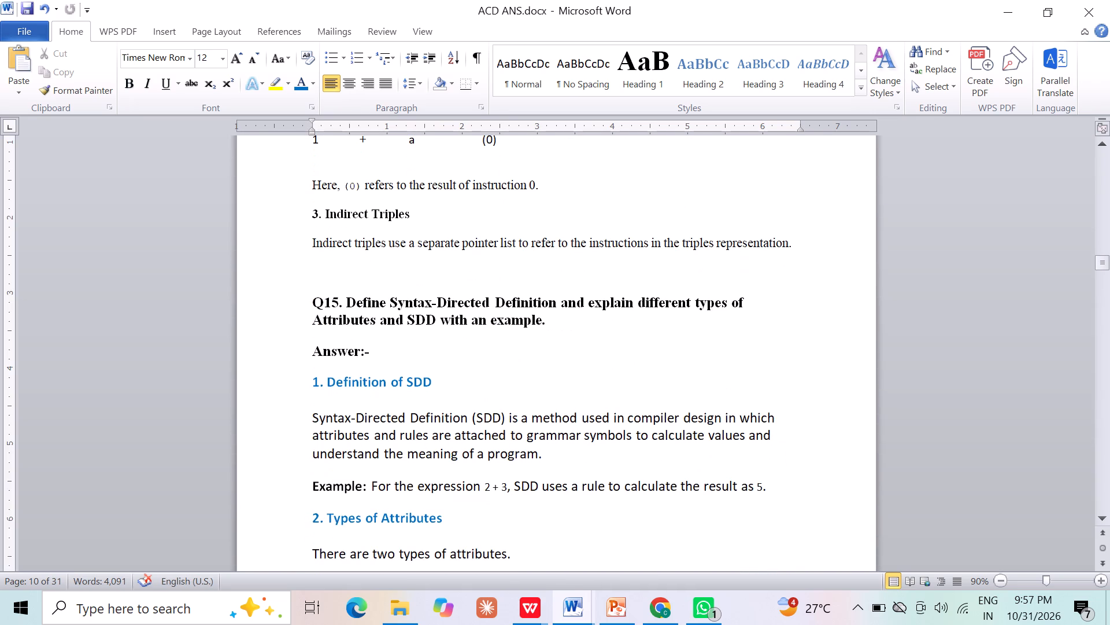
click(312, 291)
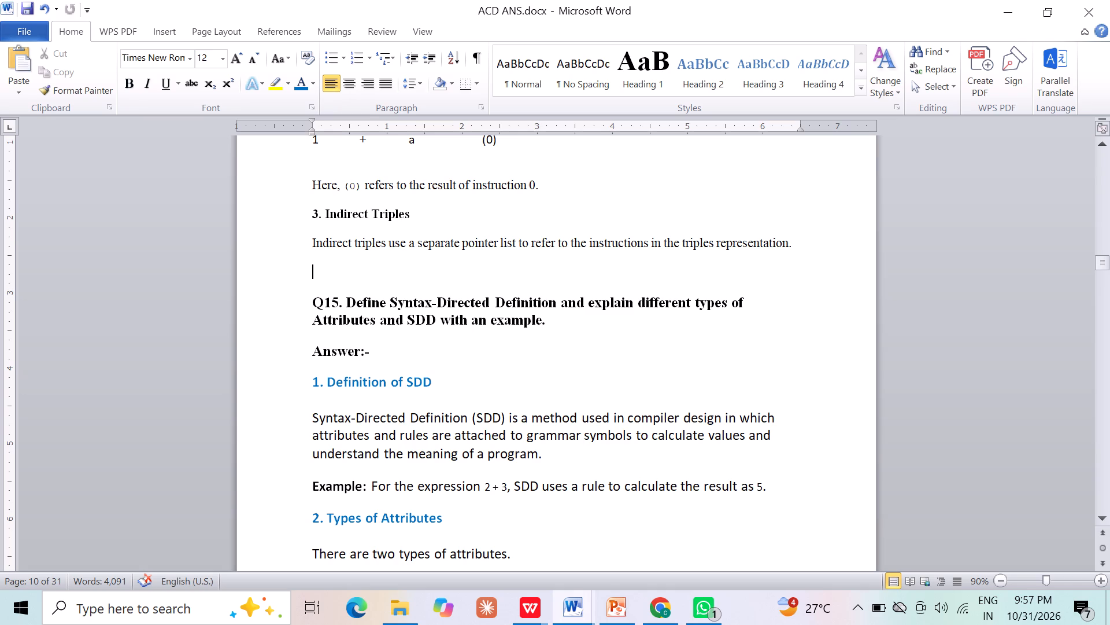
key(shift+parenleft)
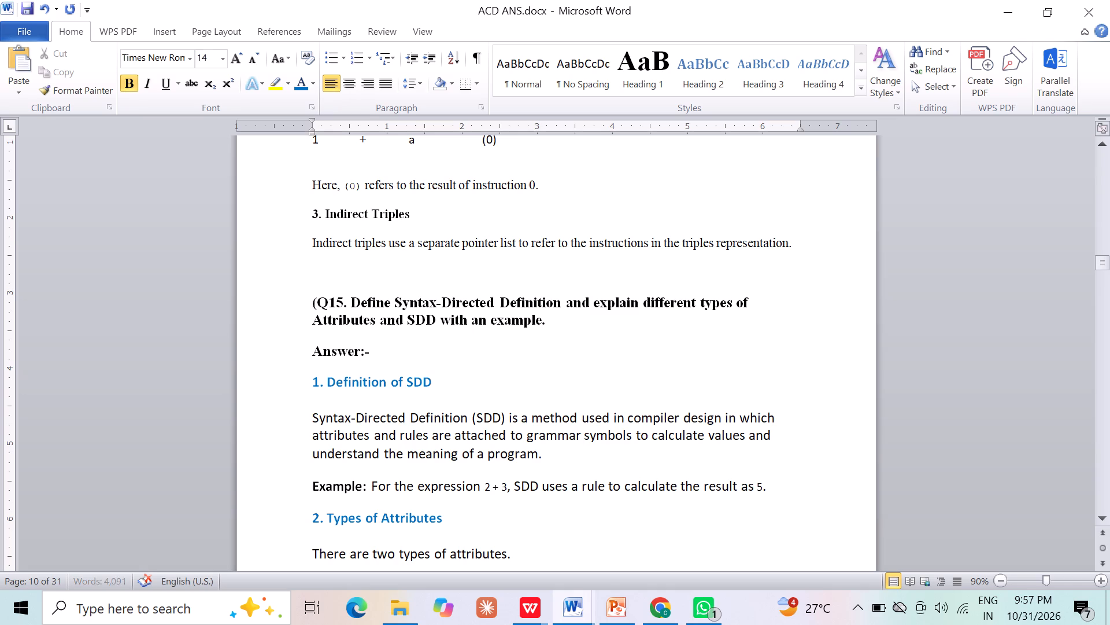
text(IMPORTAN)
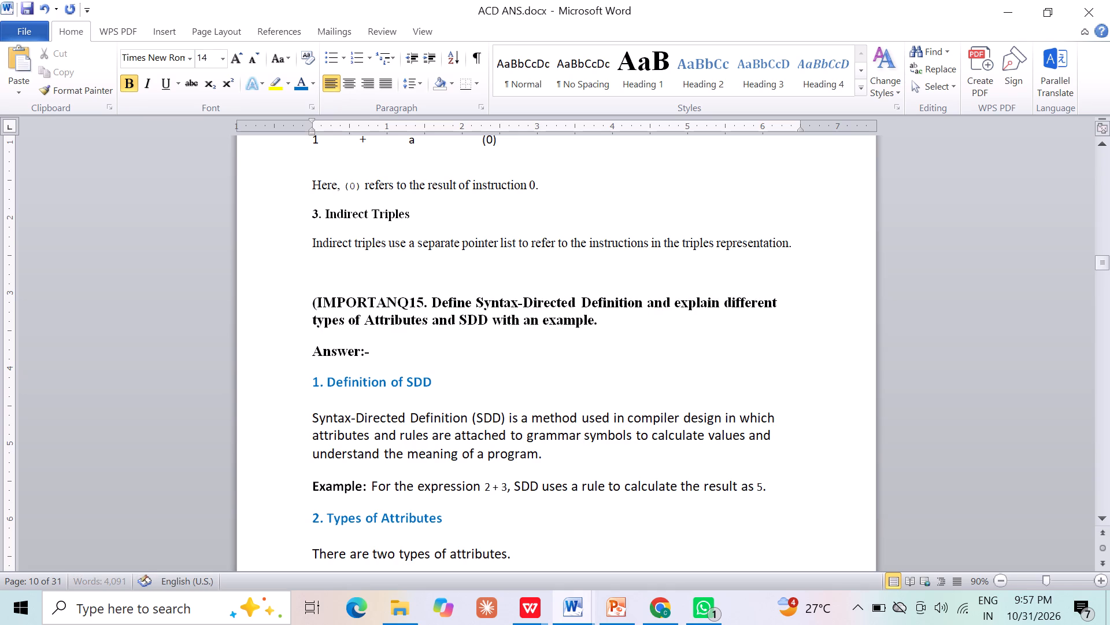
key(t)
key(shift+parenright)
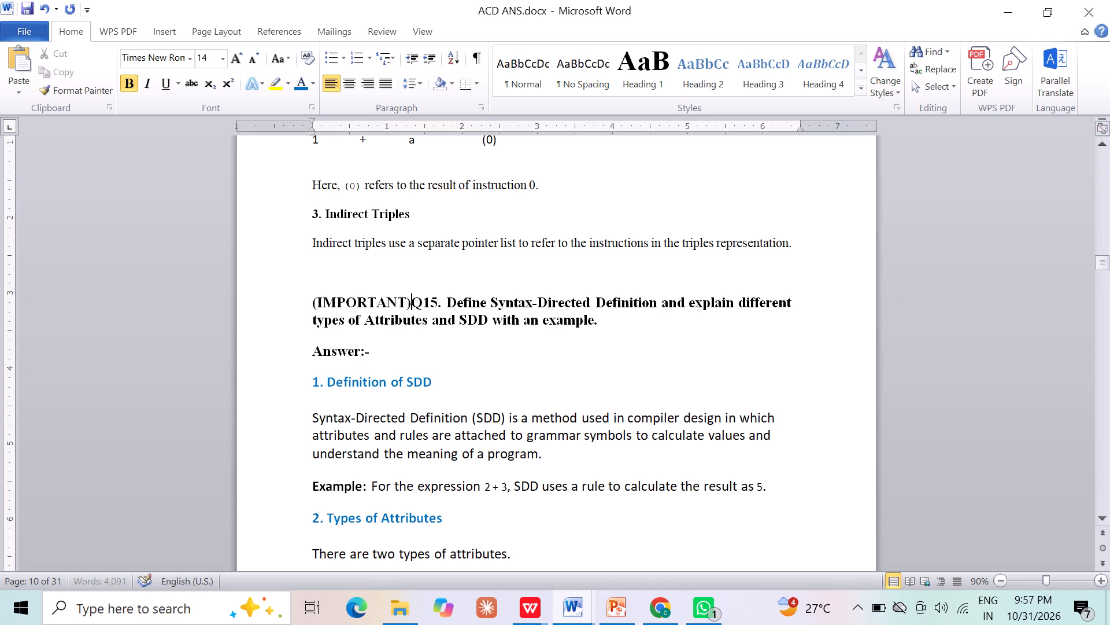
key(Return)
click(409, 347)
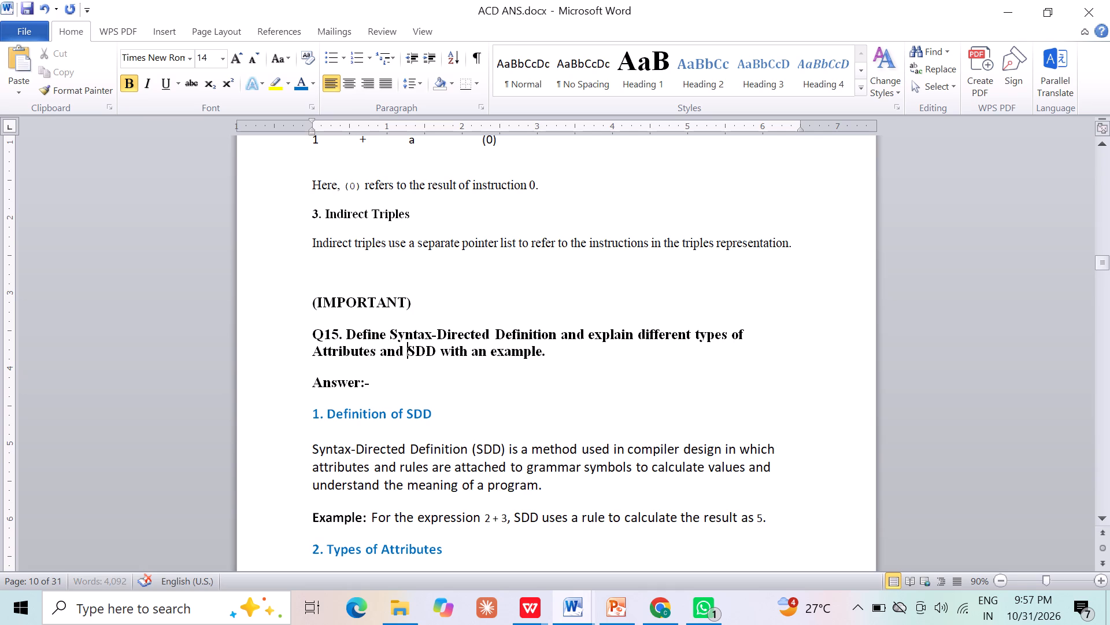
Surround the (IMPORTANT) label above Q15 with double asterisks, spaced so it reads "** (IMPORTANT) **".
click(464, 300)
key(space)
text(**)
key(Left)
key(Left)
key(Left)
key(Left)
key(Left)
key(Left)
key(Left)
key(Left)
key(Left)
key(Left)
key(Left)
key(Left)
key(Left)
key(Left)
text(**)
key(space)
key(Right)
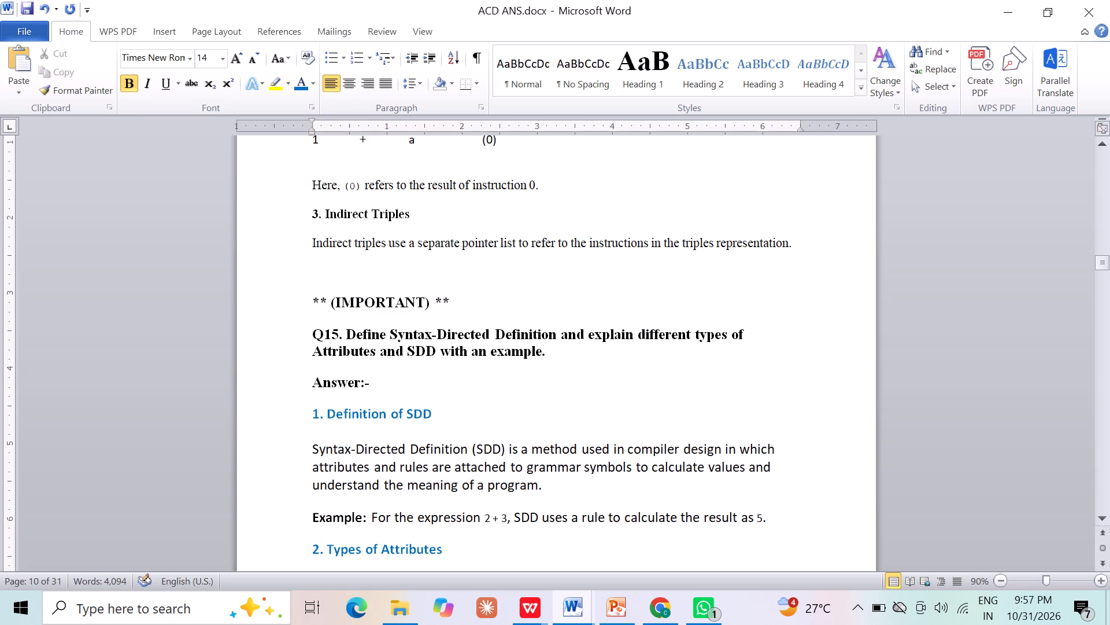
Copy the whole "** (IMPORTANT) **" line above Q15 and deselect it.
triple_click(428, 294)
key(ctrl+c)
key(ctrl+c)
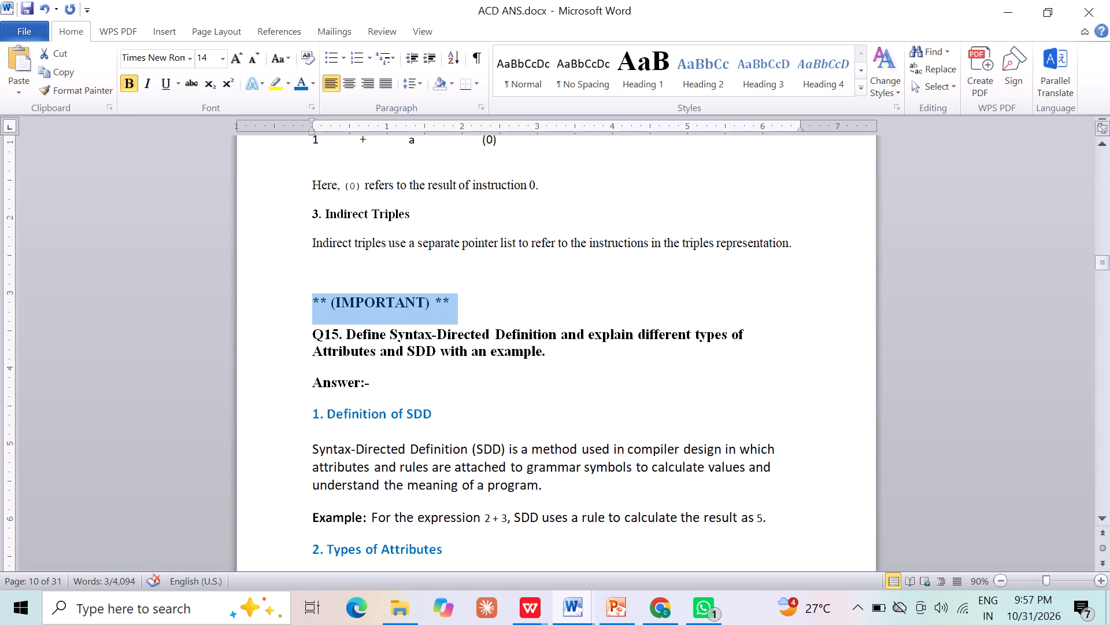
click(467, 363)
Switch from ACD ANS.docx to the previously used window.
key(alt+Tab)
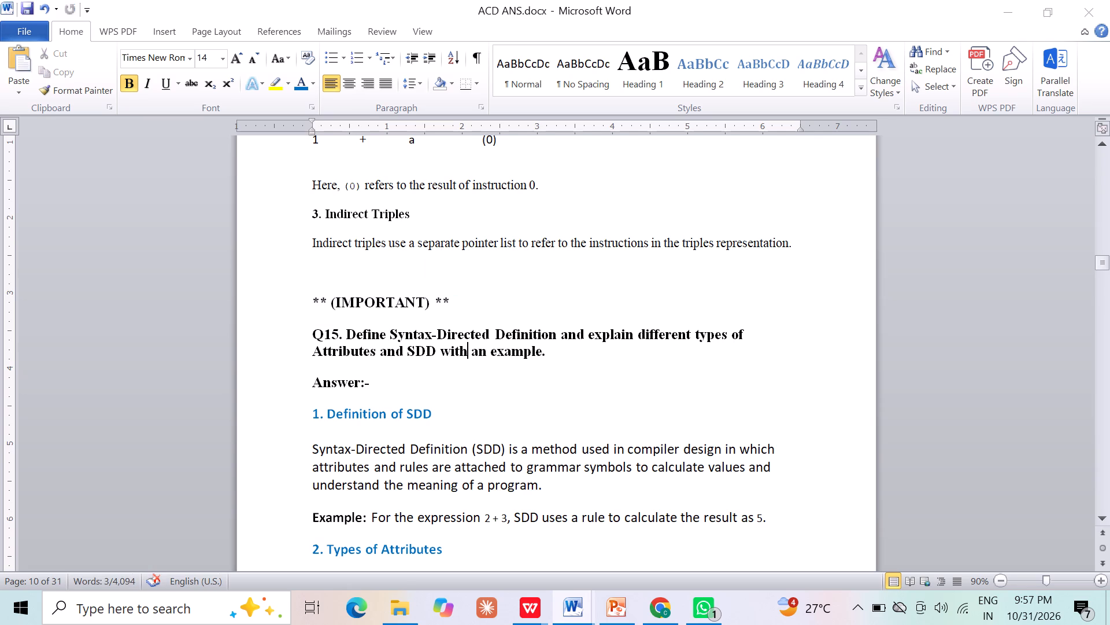
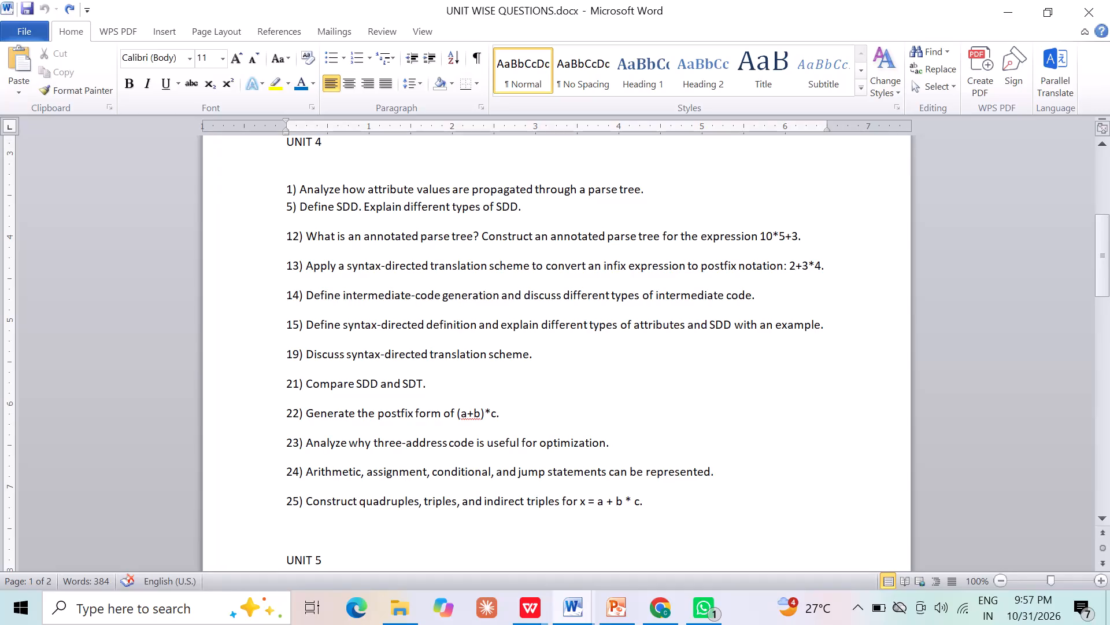
Switch to ACD ANS.docx and paste the "** (IMPORTANT) **" label directly above the Q19 Syntax-Directed Translation Scheme question, without an extra empty line.
key(alt+Tab)
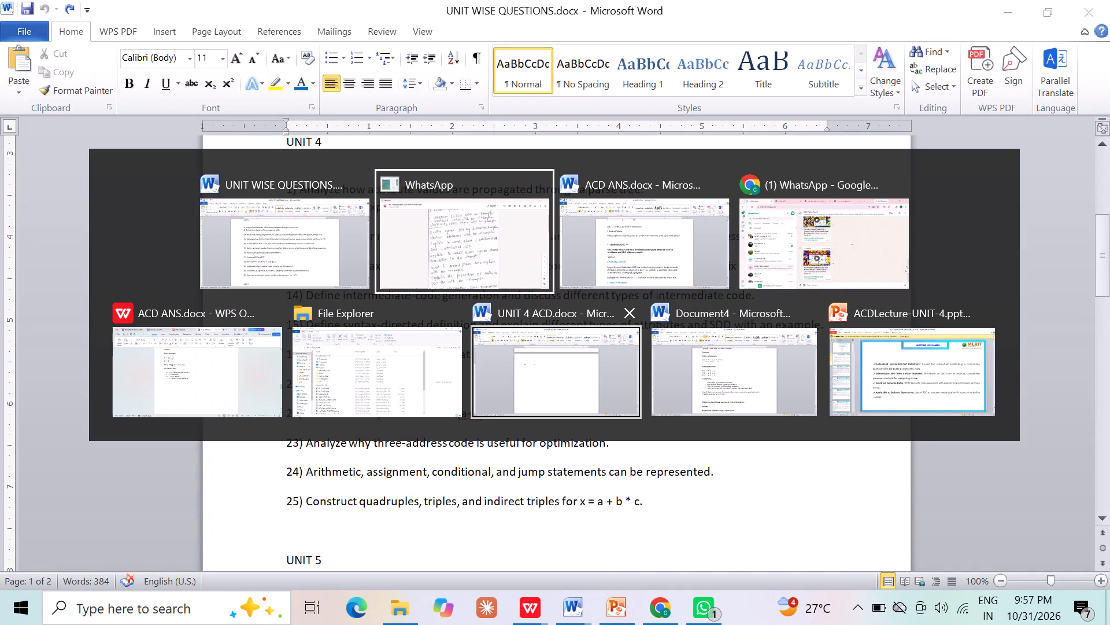
key(alt+Tab)
scroll(514, 362, down, 10)
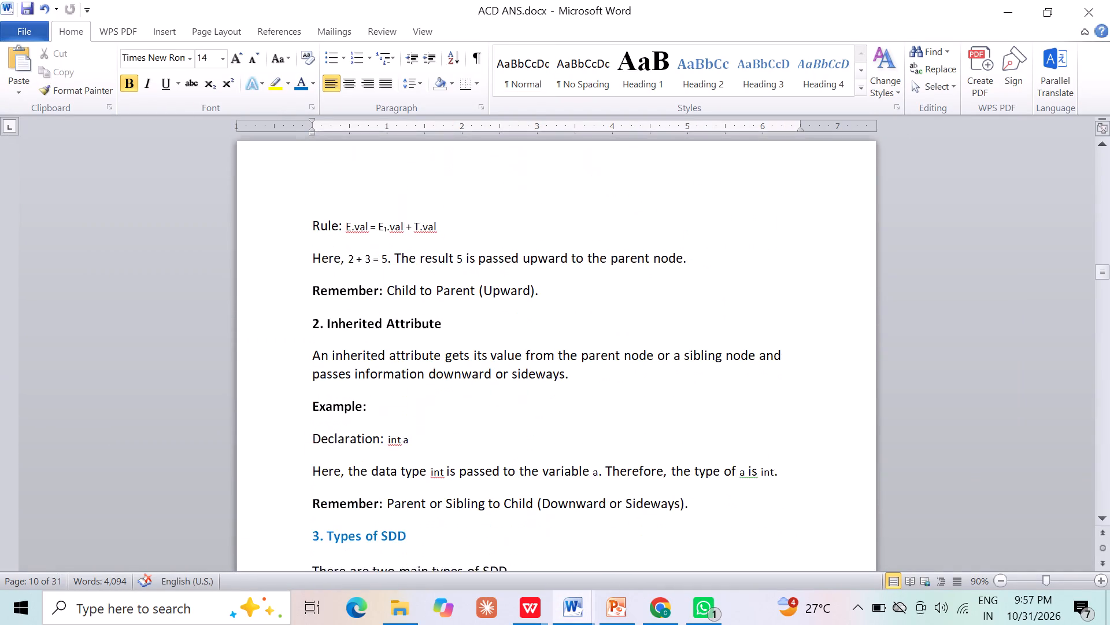
scroll(514, 362, down, 13)
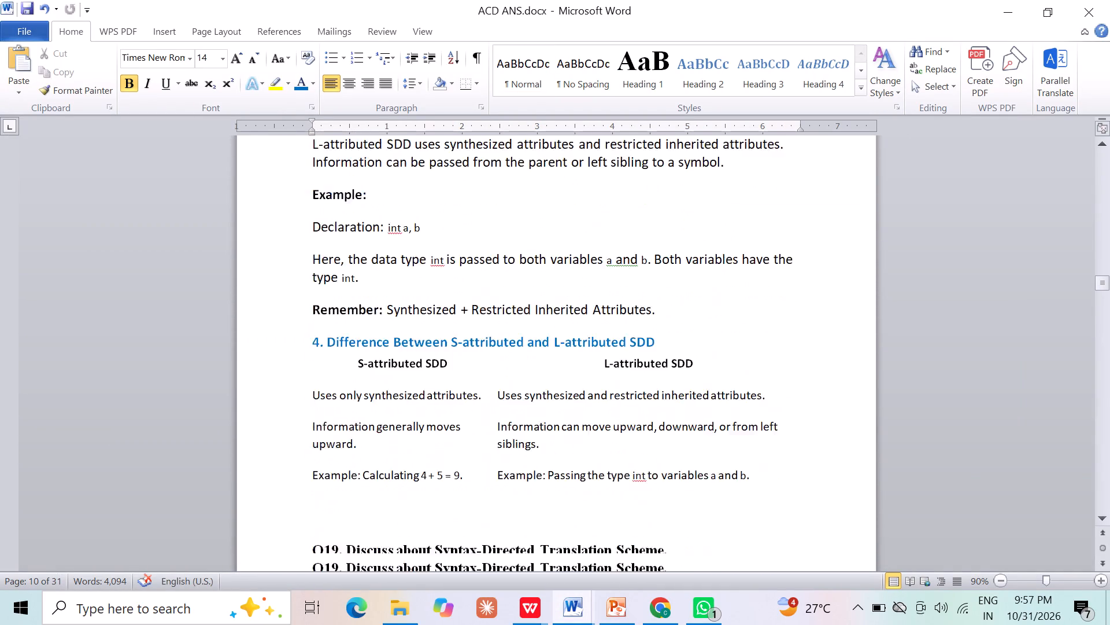
scroll(514, 362, down, 3)
click(476, 308)
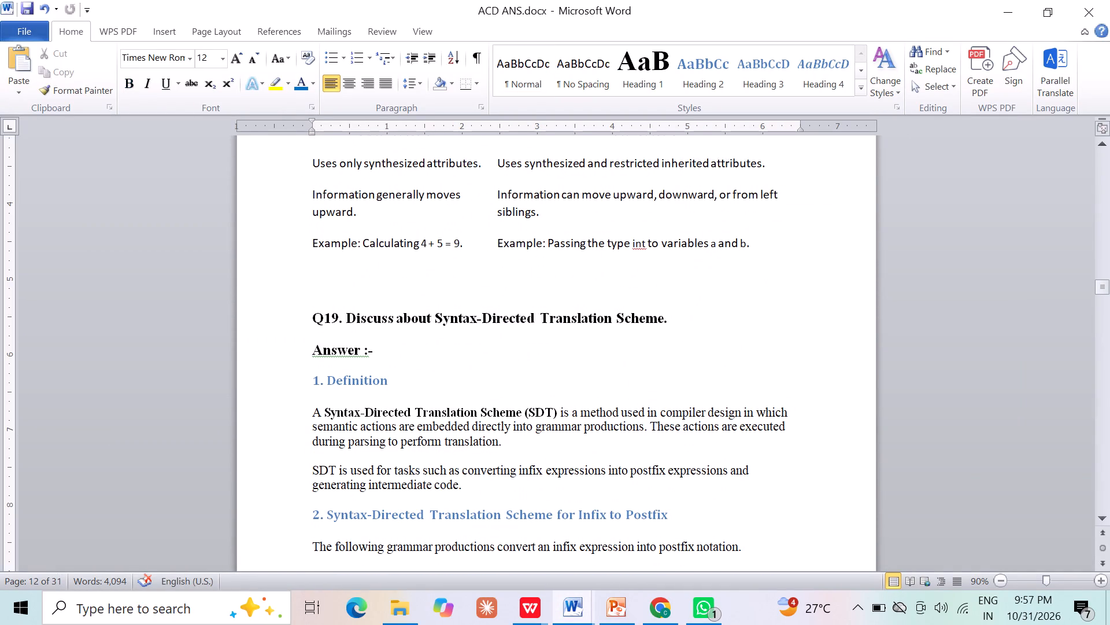
key(ctrl+v)
key(BackSpace)
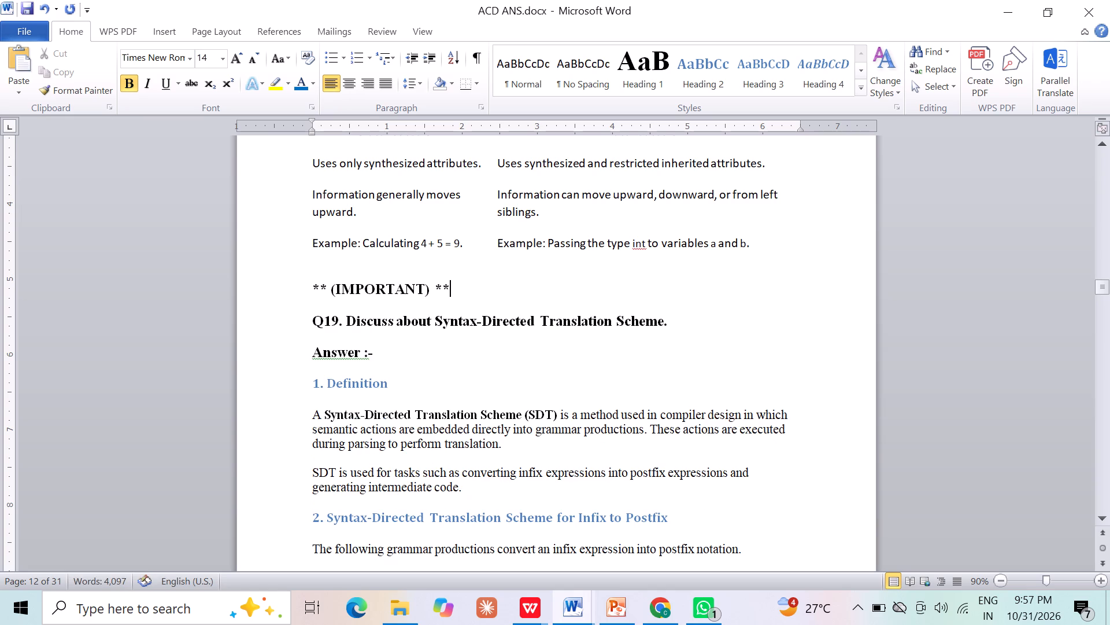
Insert a blank line above the "** (IMPORTANT) **" label of Q19 to separate it from the preceding table.
click(313, 295)
key(Return)
Switch from ACD ANS.docx to the previously used window.
key(alt+Tab)
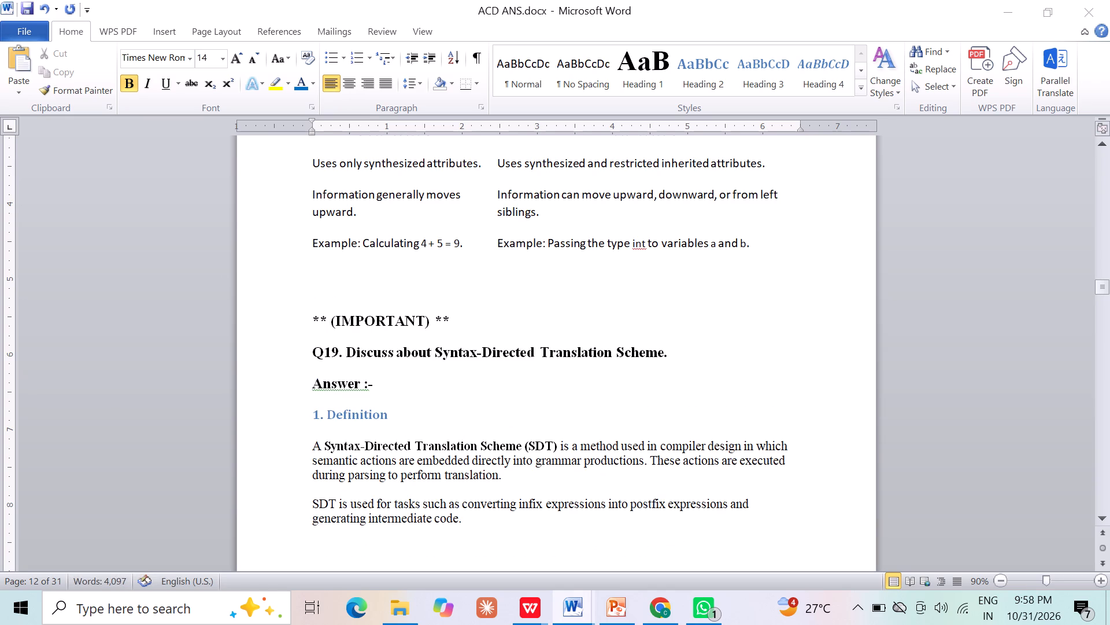
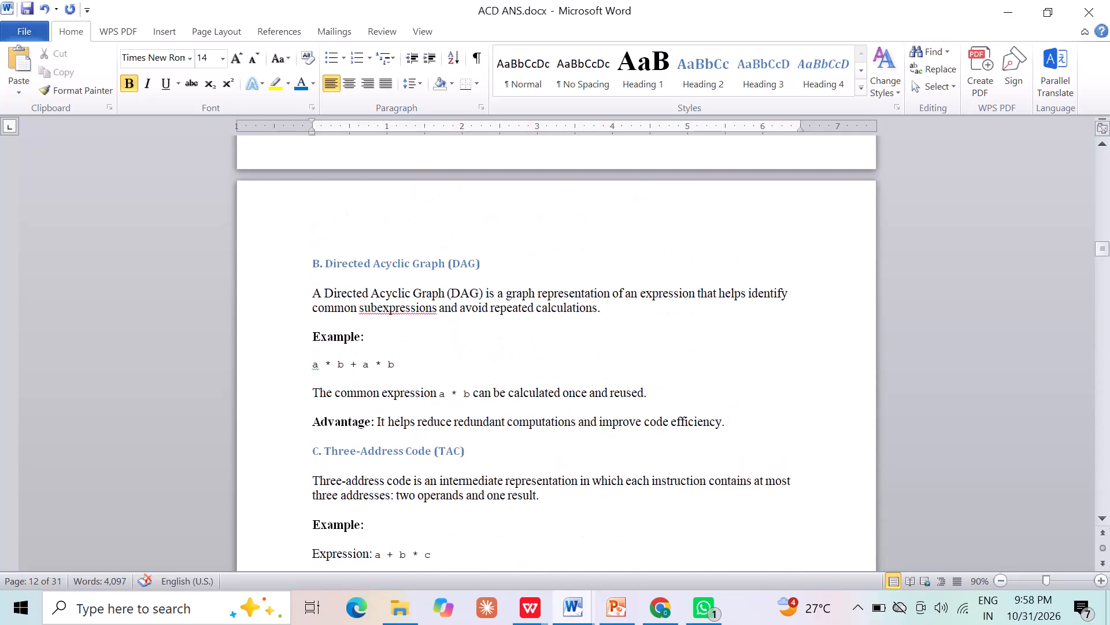
Paste the "** (IMPORTANT) **" label directly above the Q5 question on defining SDD and its types, outside the preceding bulleted list.
scroll(564, 296, up, 20)
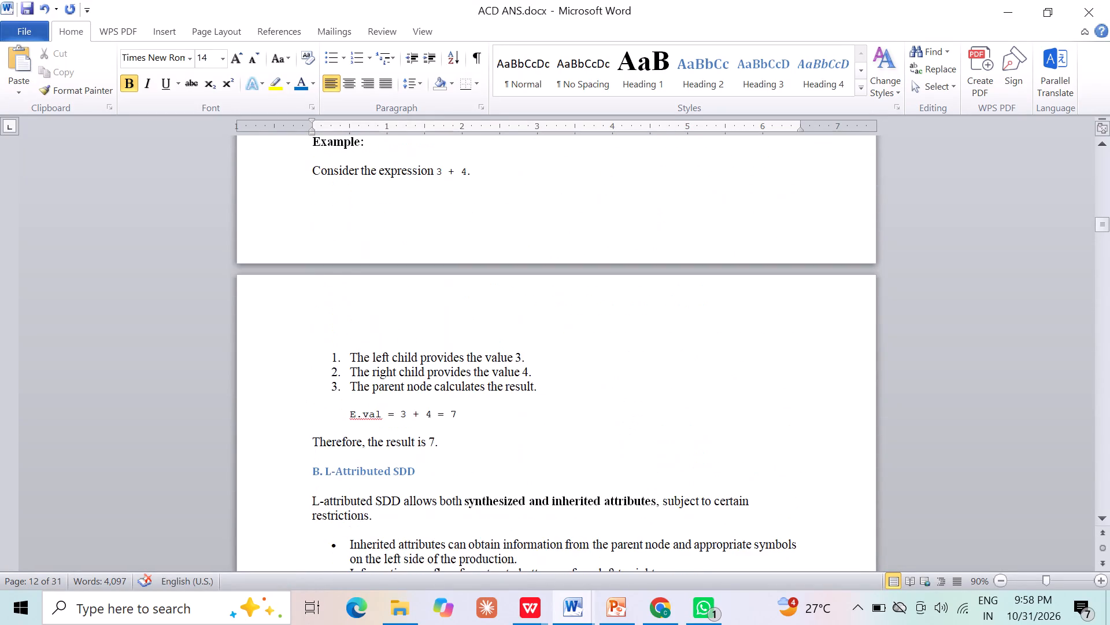
scroll(564, 296, up, 10)
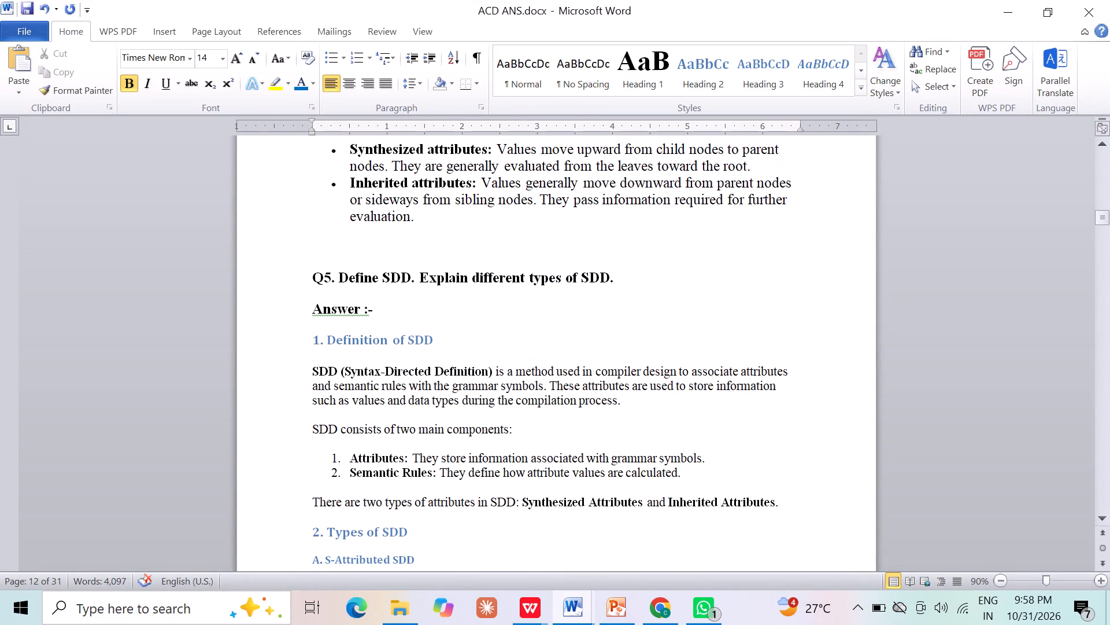
click(453, 258)
key(ctrl+v)
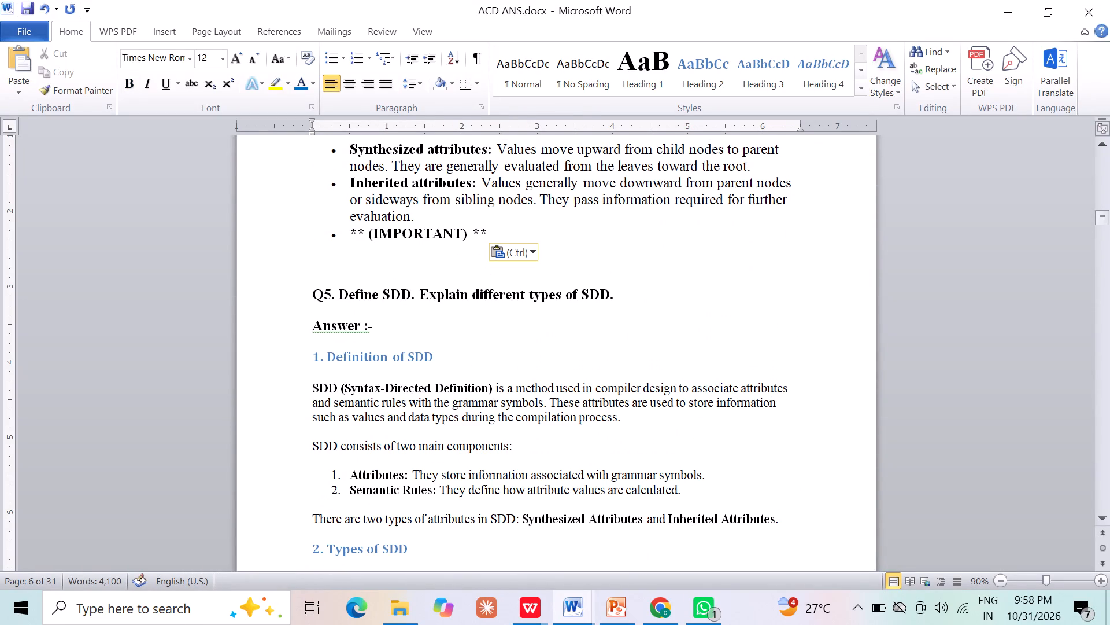
key(ctrl+z)
key(Down)
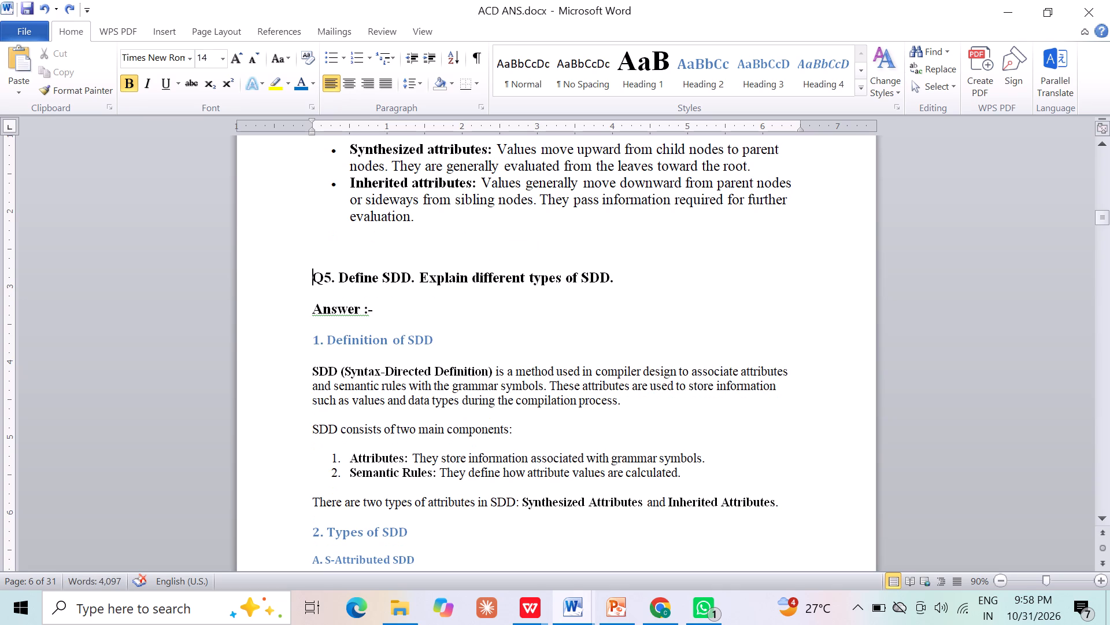
key(ctrl+v)
Paste the "** (IMPORTANT) **" label directly above the Unit 4 Q1 question on attribute values propagated through a parse tree.
scroll(453, 258, up, 7)
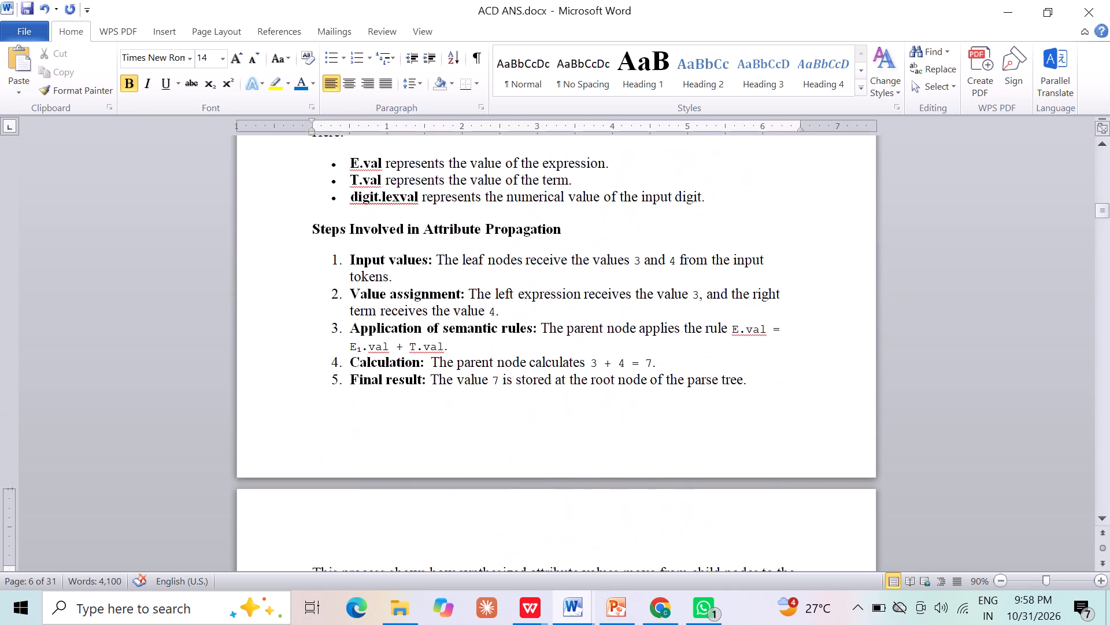
scroll(453, 258, up, 18)
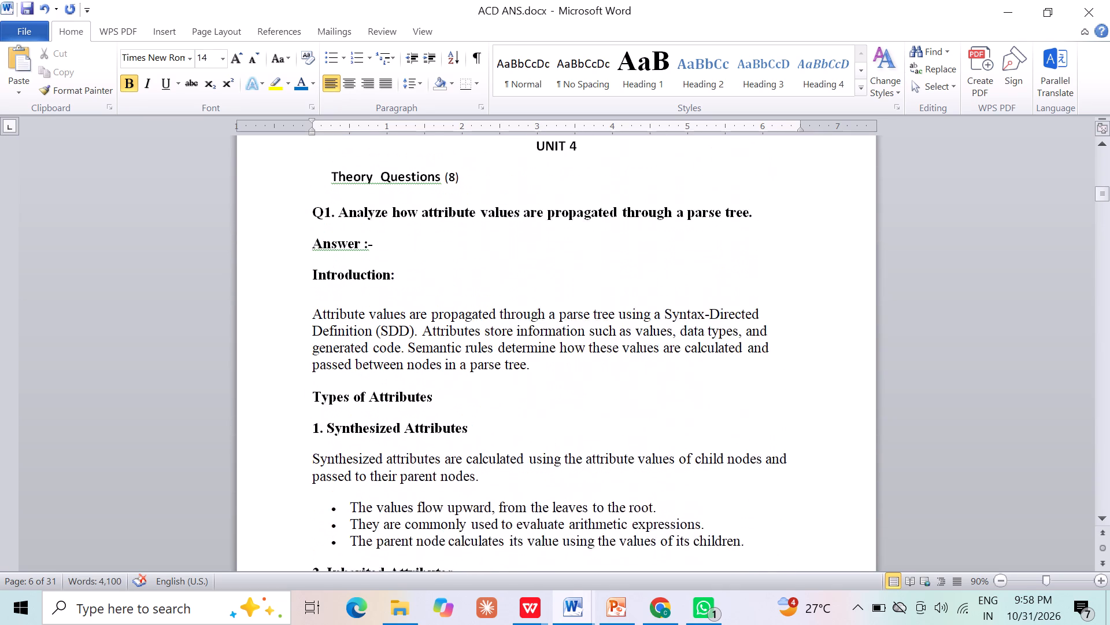
scroll(453, 258, up, 1)
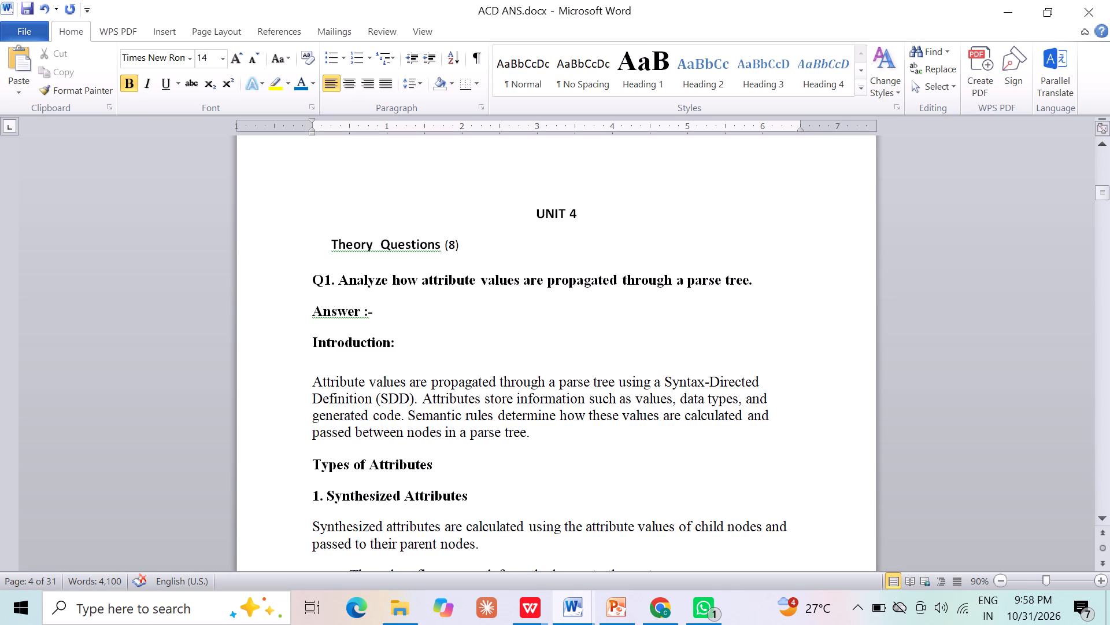
click(312, 284)
key(ctrl+v)
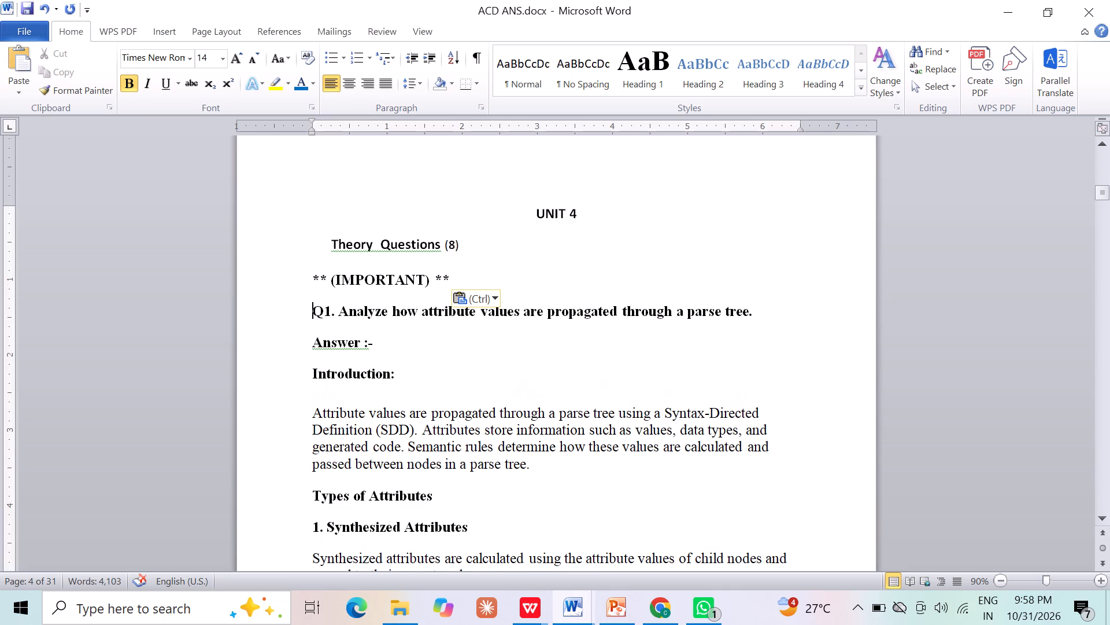
Switch to UNIT WISE QUESTIONS.docx to check the Unit 4 question list.
key(alt+Tab)
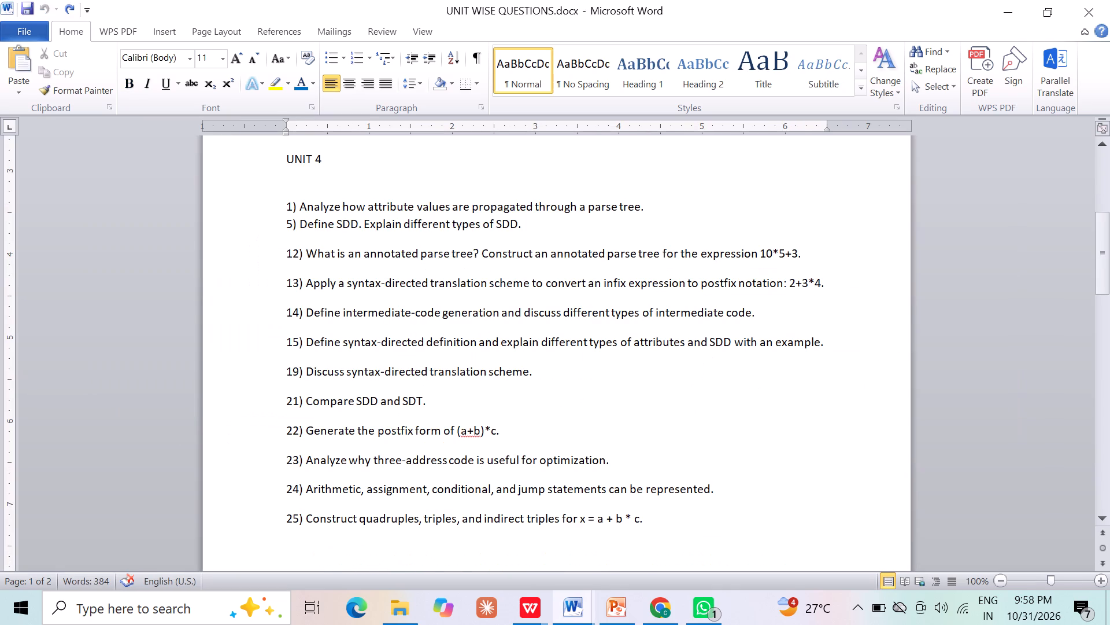
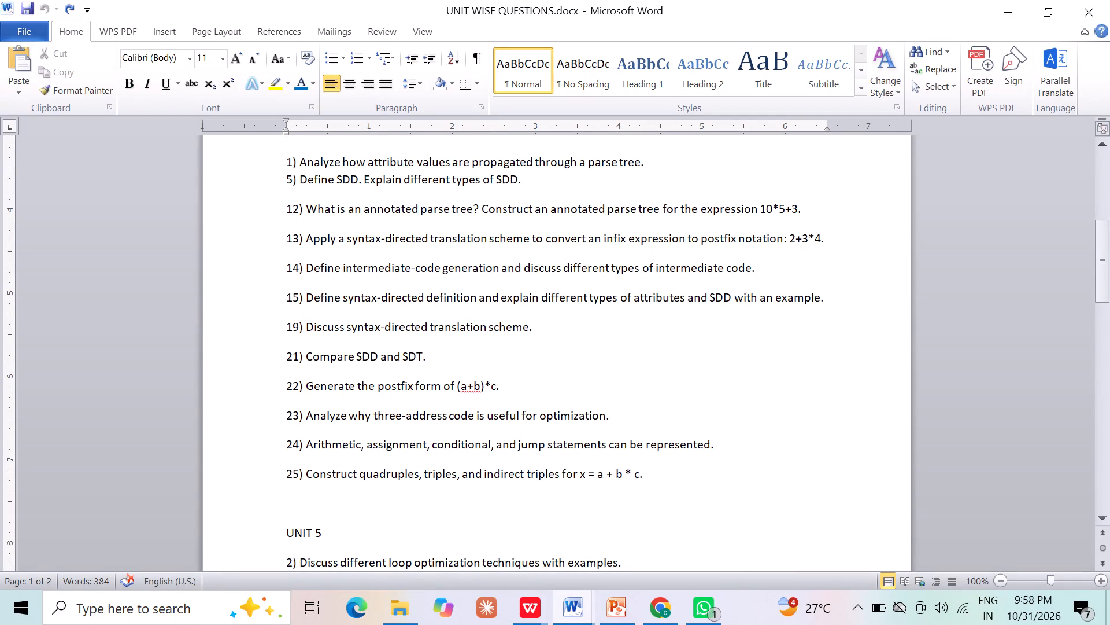
Check the Unit 4 question list against the questions marked important in the answers document.
scroll(625, 389, up, 1)
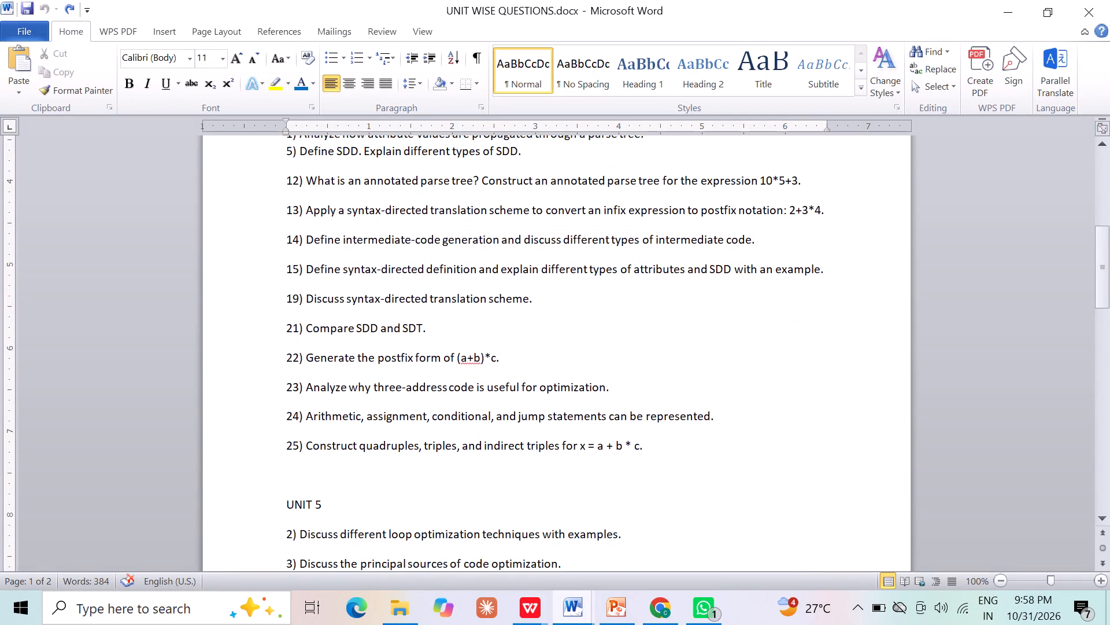
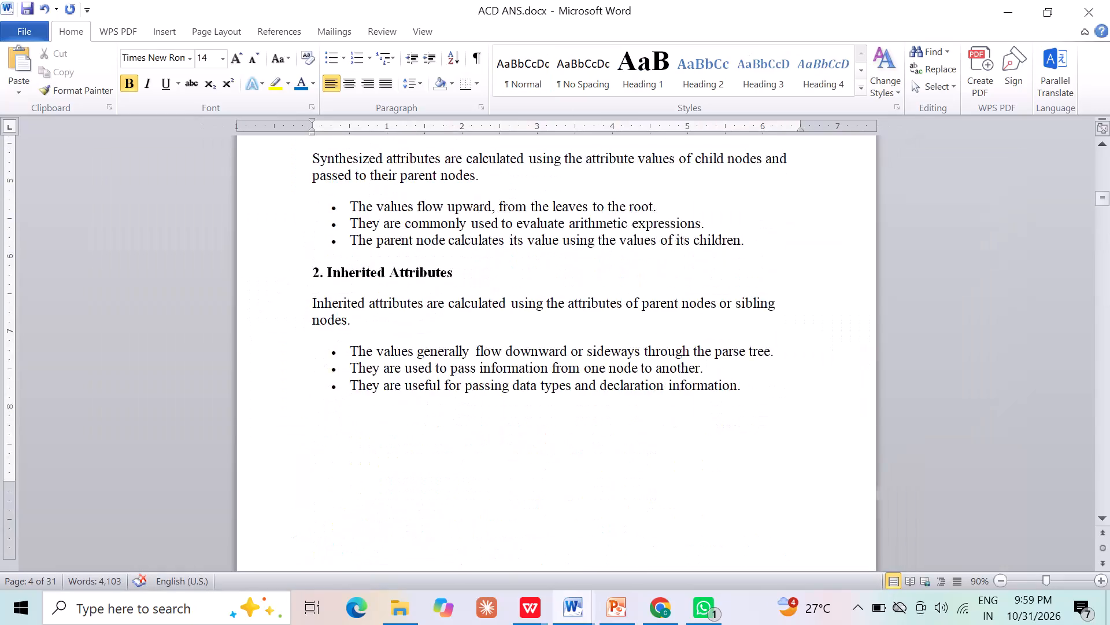
Review the Unit 4 theory answers from Q1 to Q21 against the Unit 4 list in UNIT WISE QUESTIONS.docx.
scroll(576, 314, up, 1)
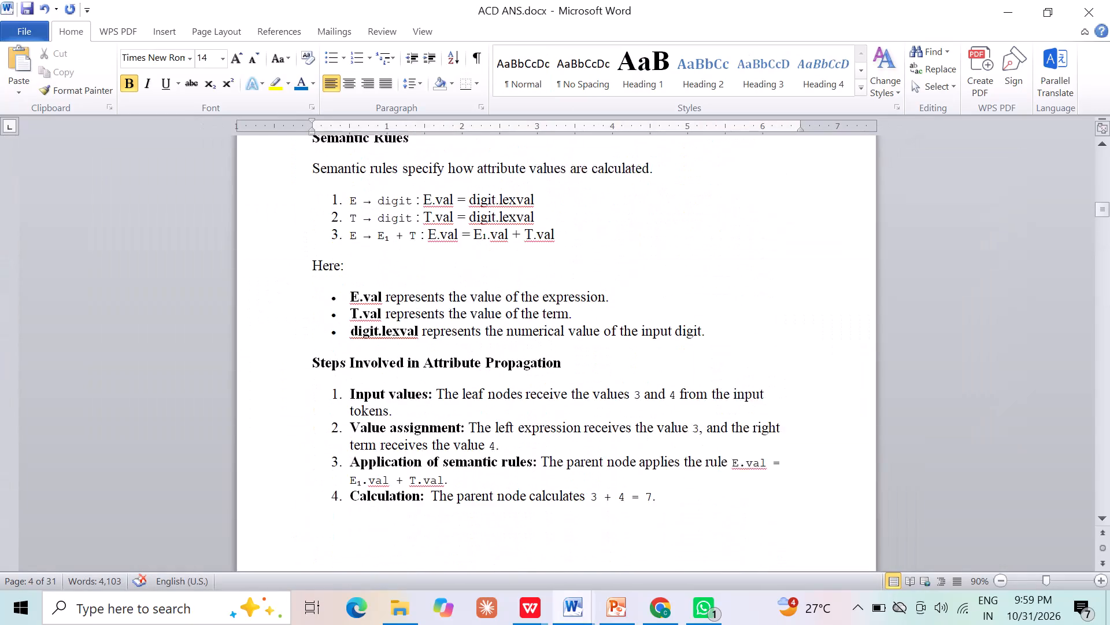
scroll(576, 314, up, 6)
scroll(576, 314, down, 5)
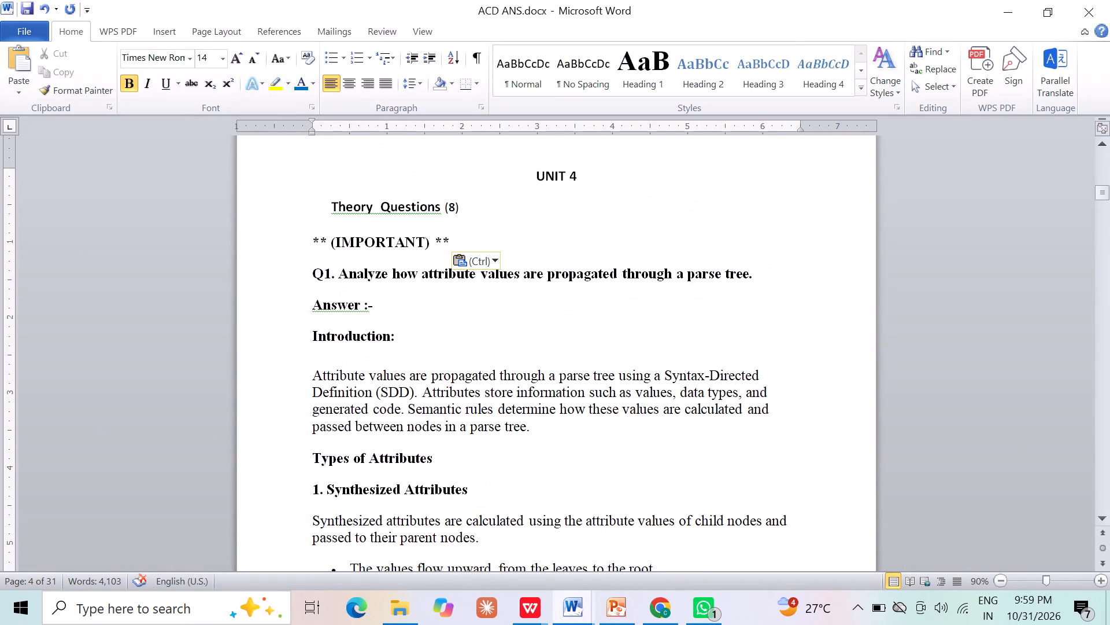
scroll(576, 314, down, 15)
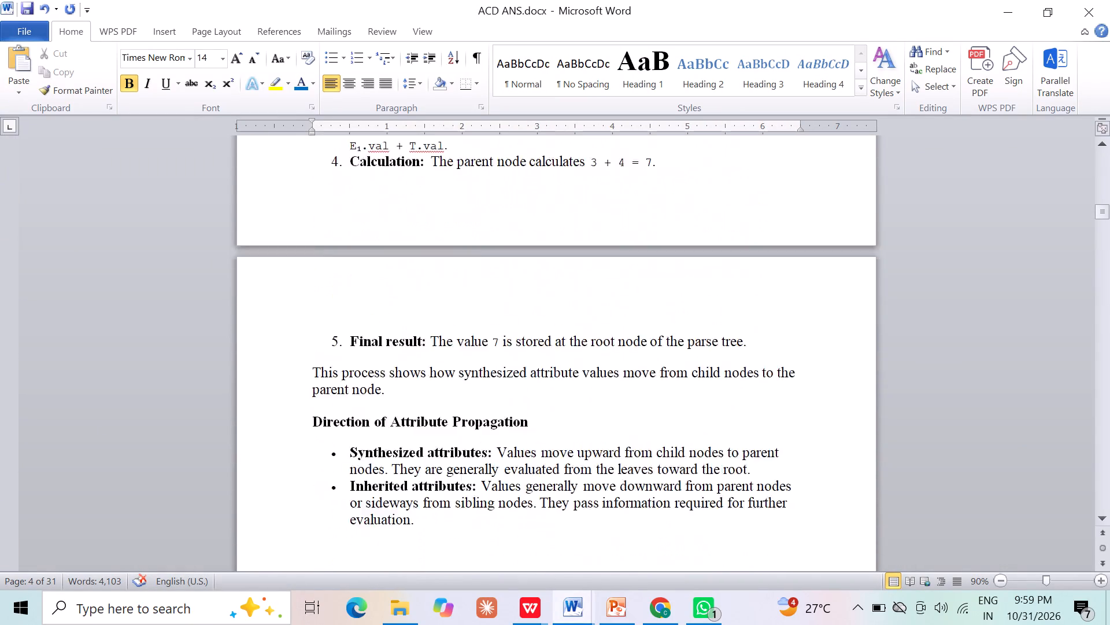
scroll(576, 314, down, 15)
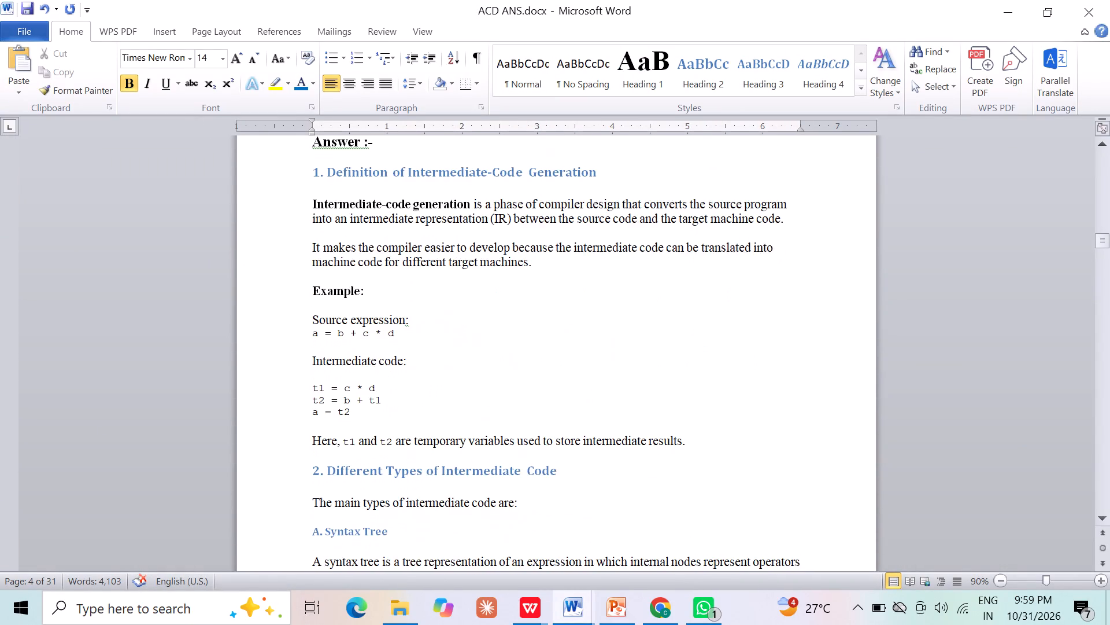
scroll(576, 314, up, 3)
key(alt+Tab)
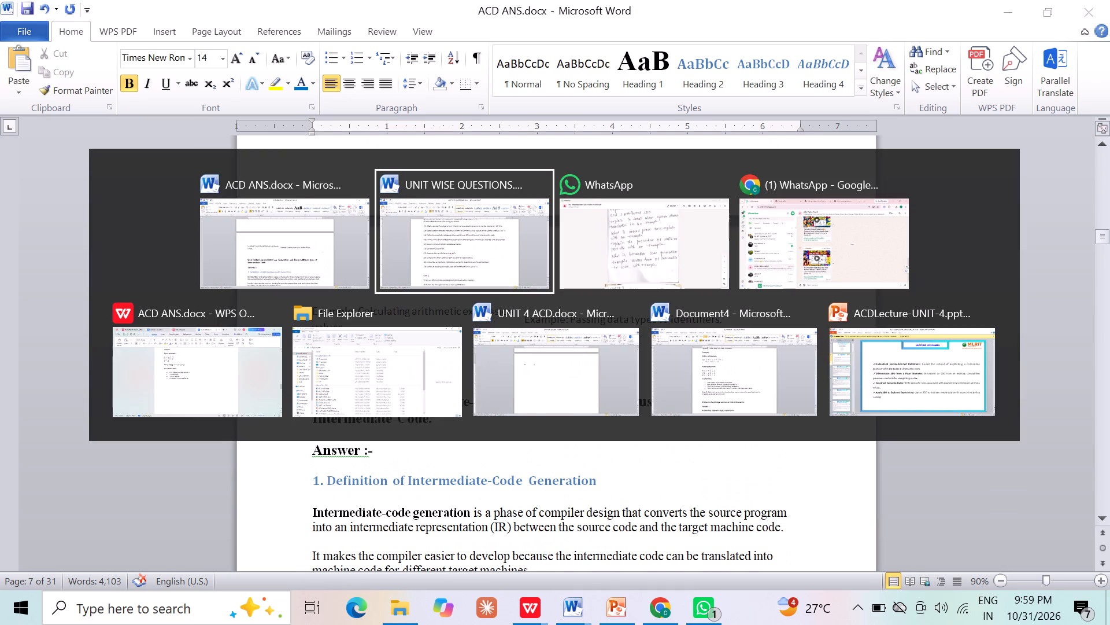
key(alt+Tab)
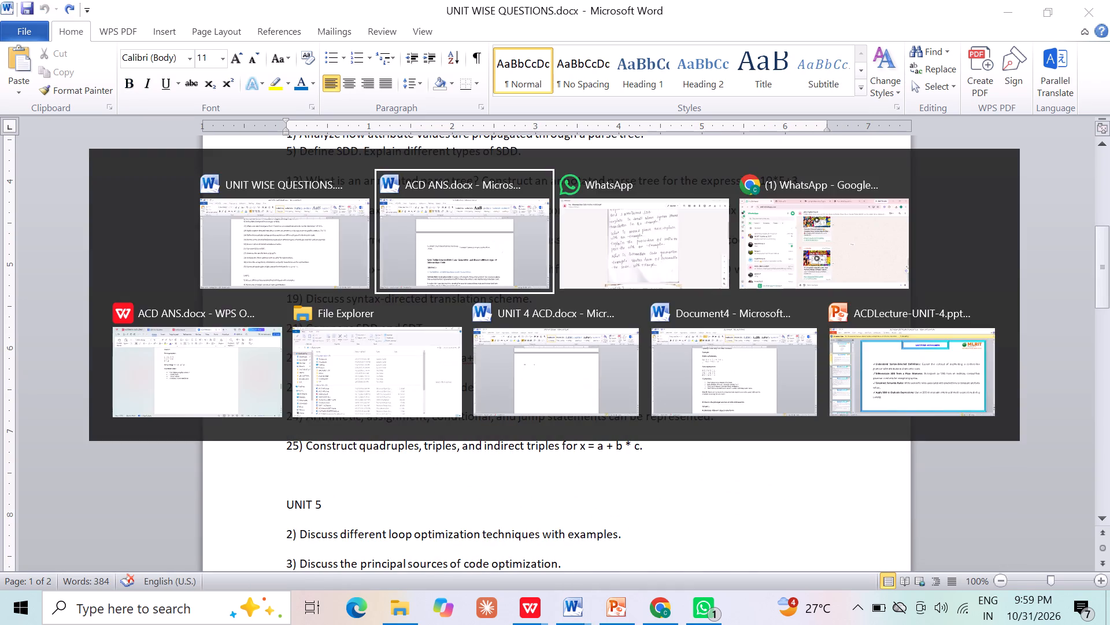
scroll(576, 314, down, 20)
scroll(576, 314, down, 9)
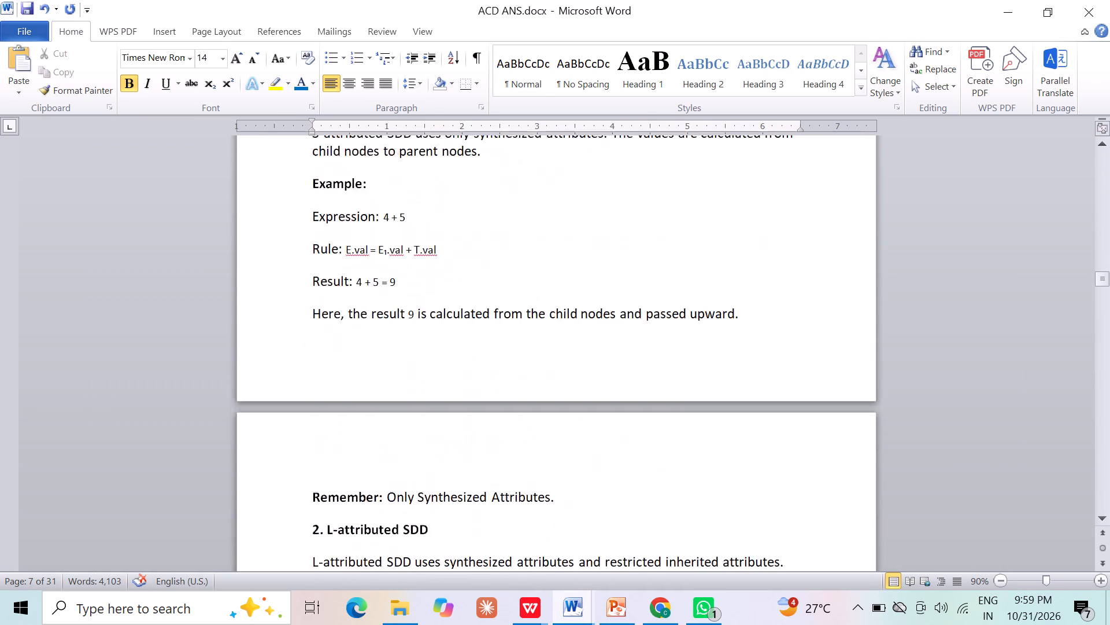
scroll(576, 314, down, 14)
scroll(576, 314, down, 8)
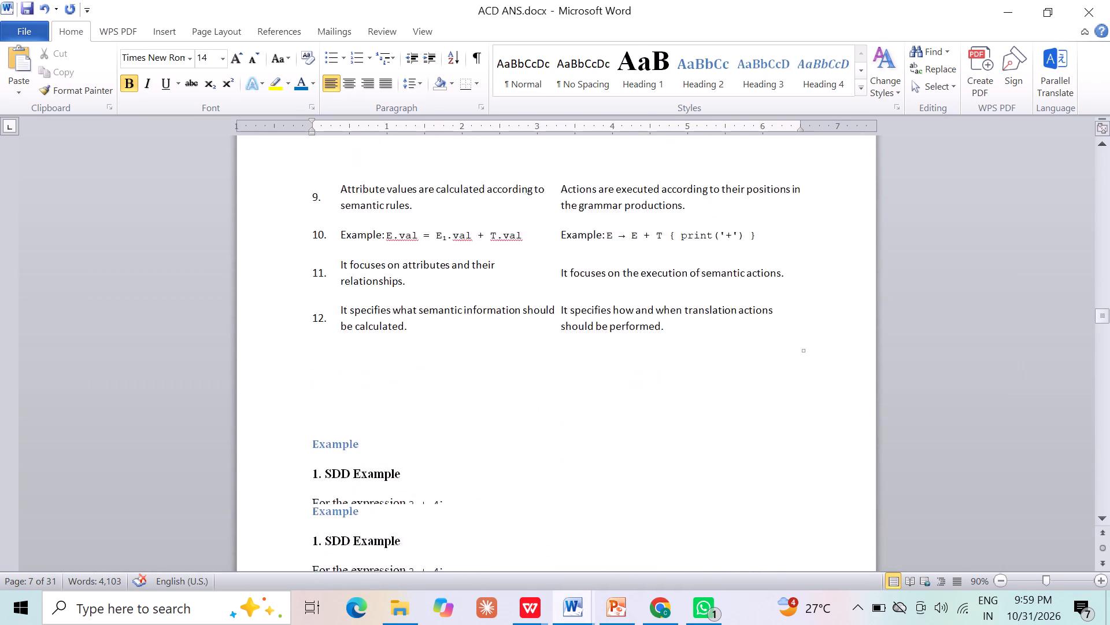
scroll(576, 314, down, 2)
Delete the stray backslash and its blank line above the Q21 heading comparing SDD and SDT.
scroll(576, 314, up, 11)
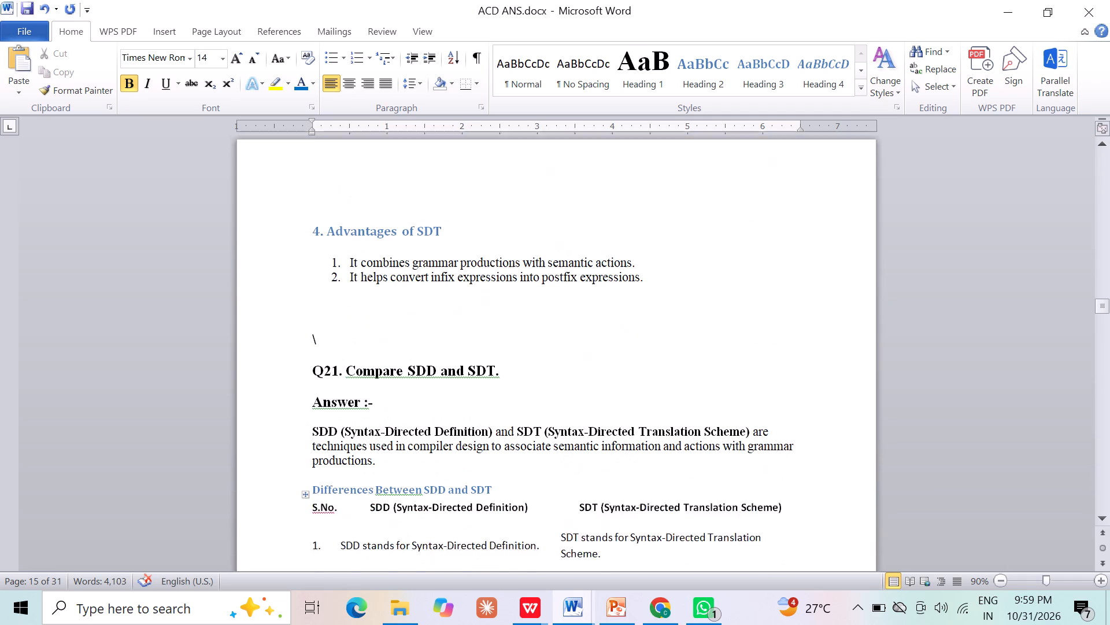
scroll(576, 314, up, 2)
click(338, 350)
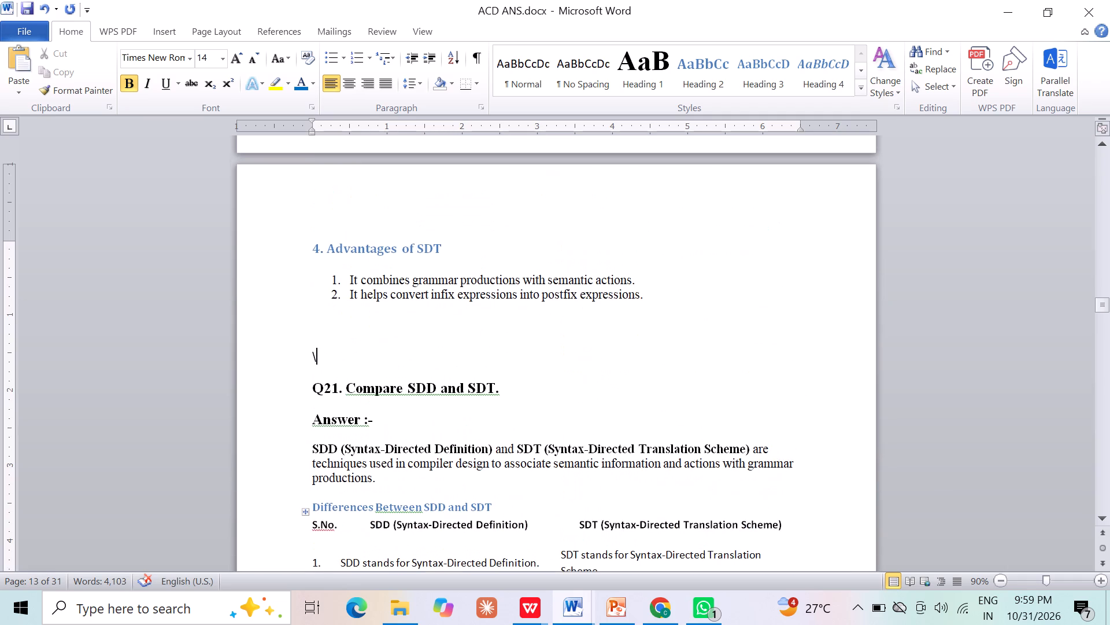
key(BackSpace)
key(BackSpace)
Mark problem question Q13, on converting 2+3*4 to postfix, as important by pasting the copied ** (IMPORTANT) ** label before it.
scroll(348, 381, up, 7)
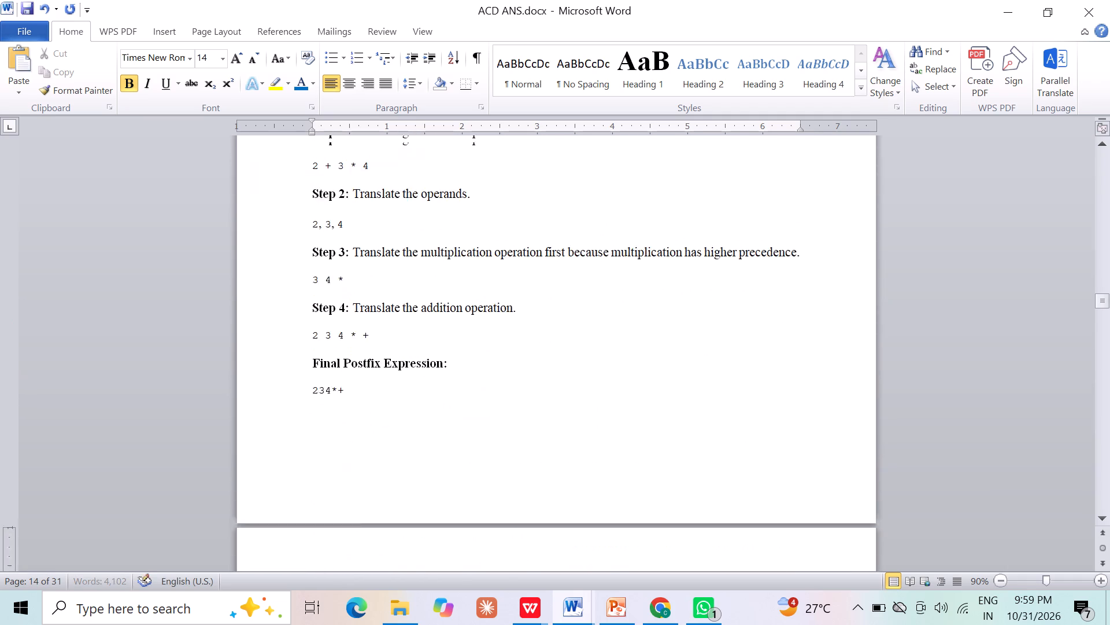
scroll(350, 389, up, 11)
scroll(350, 389, down, 4)
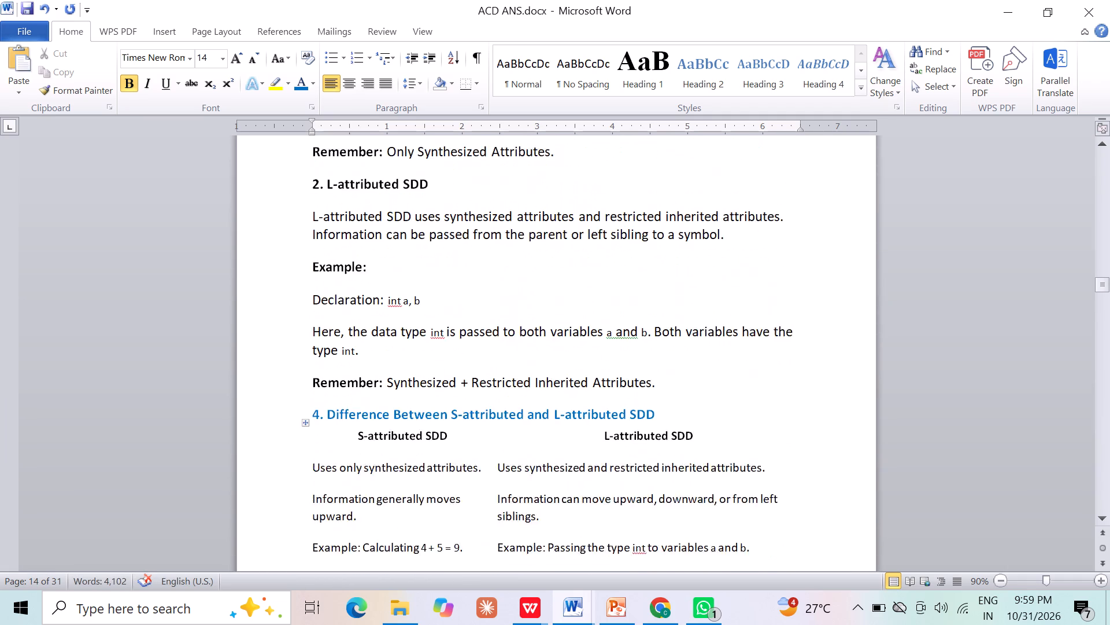
scroll(350, 389, down, 19)
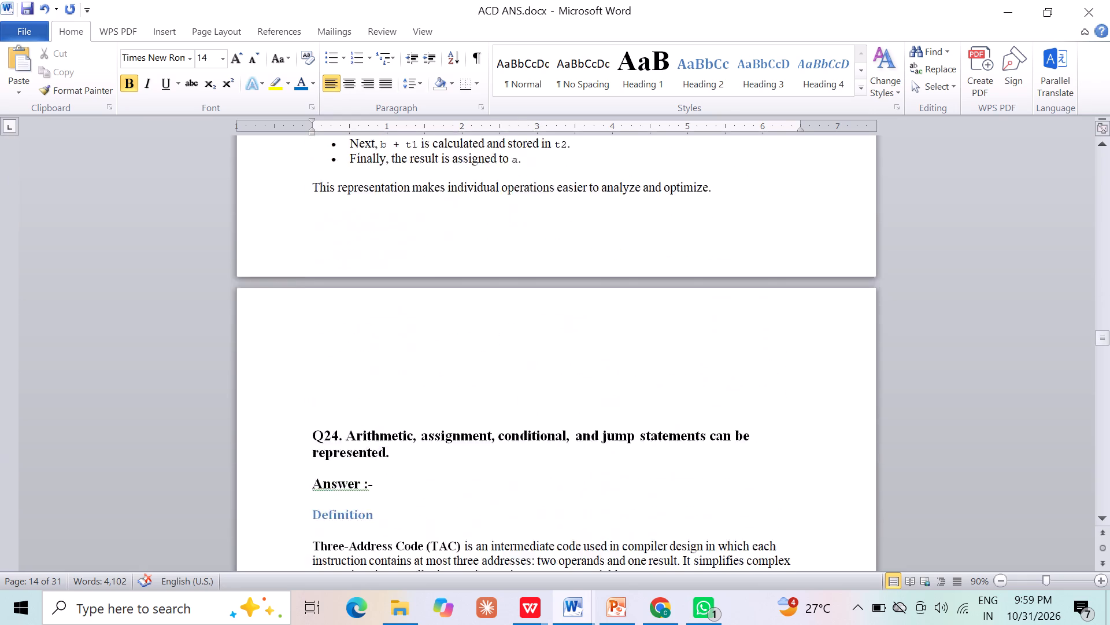
scroll(350, 389, down, 20)
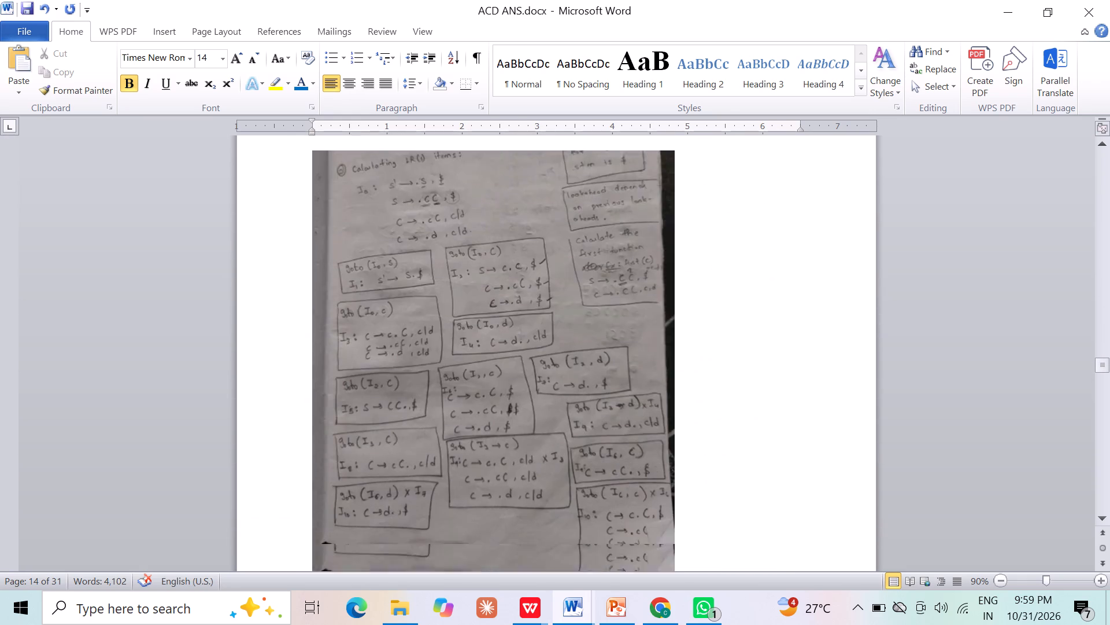
scroll(350, 389, down, 17)
scroll(350, 389, down, 6)
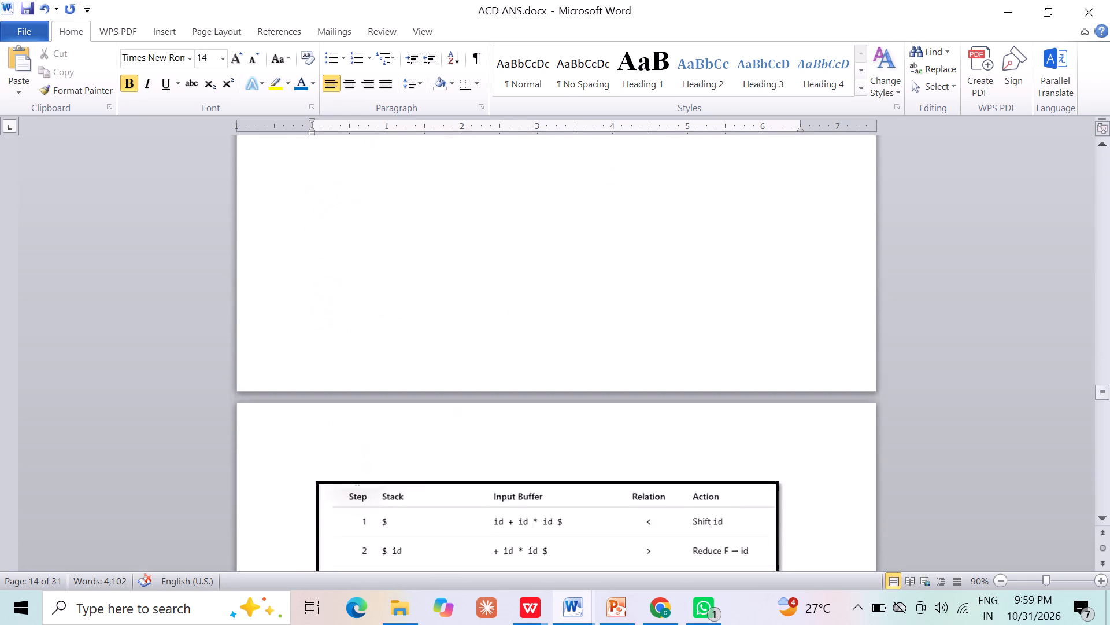
scroll(350, 389, down, 16)
scroll(350, 389, down, 6)
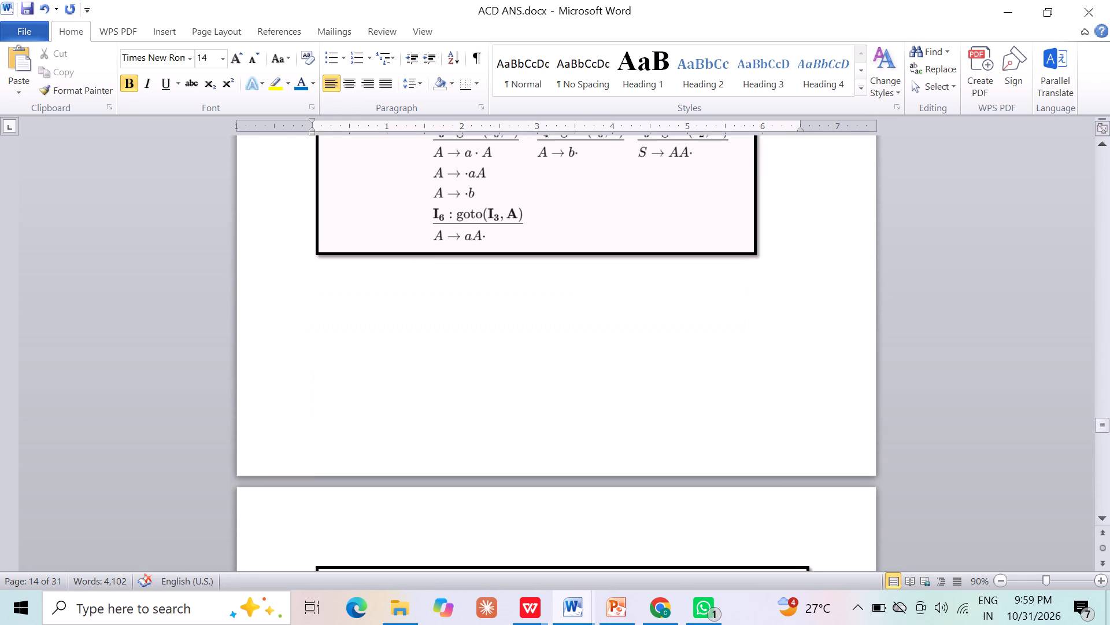
scroll(350, 389, down, 15)
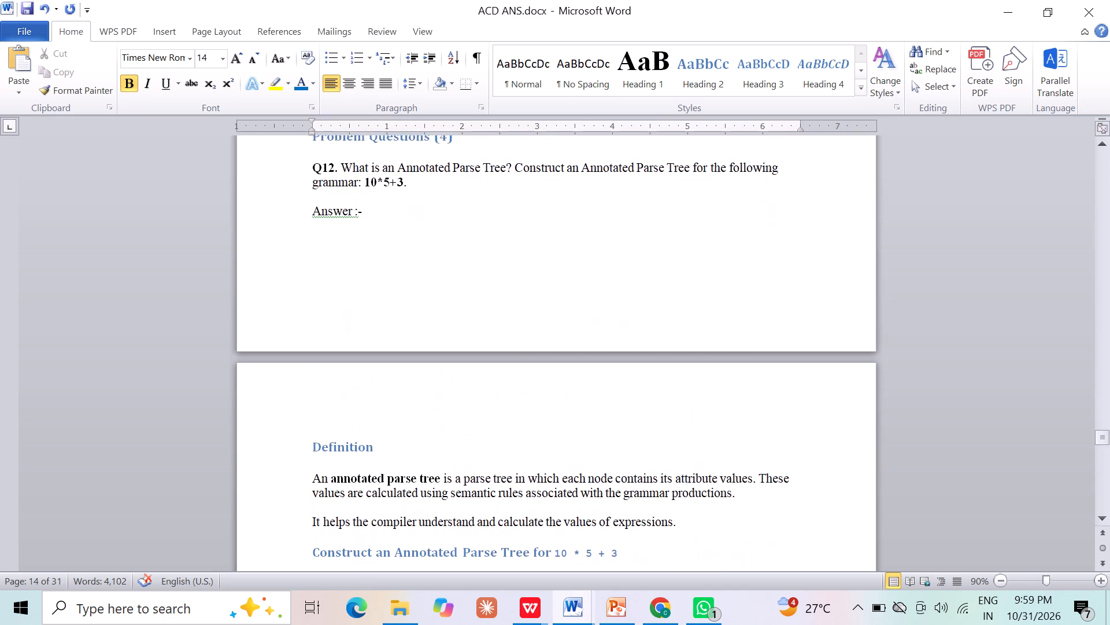
scroll(350, 389, down, 13)
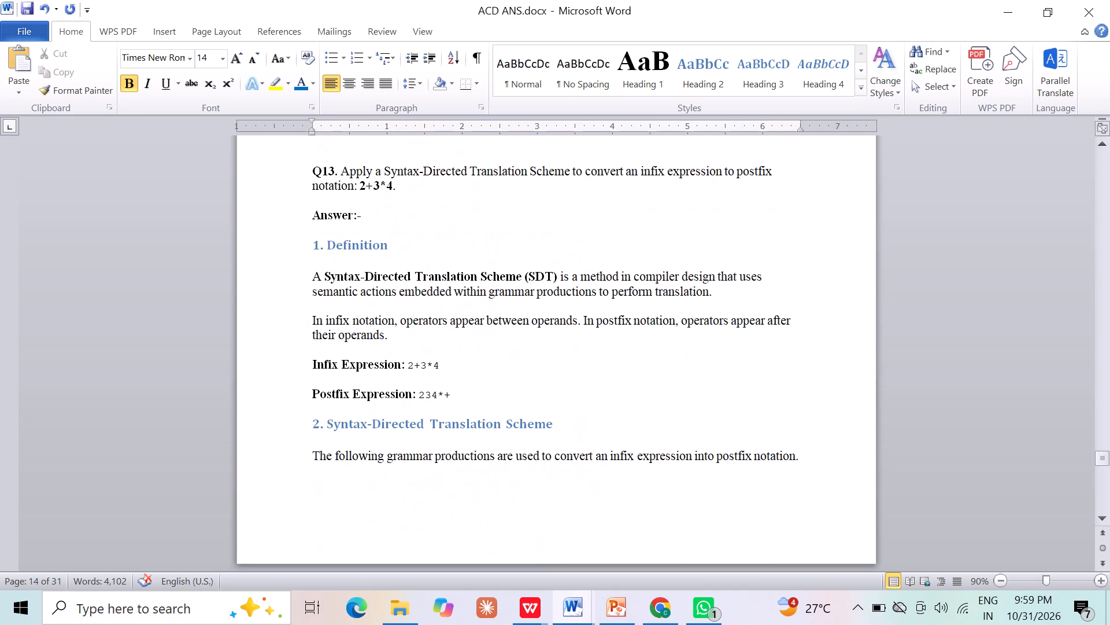
scroll(350, 389, up, 1)
click(313, 271)
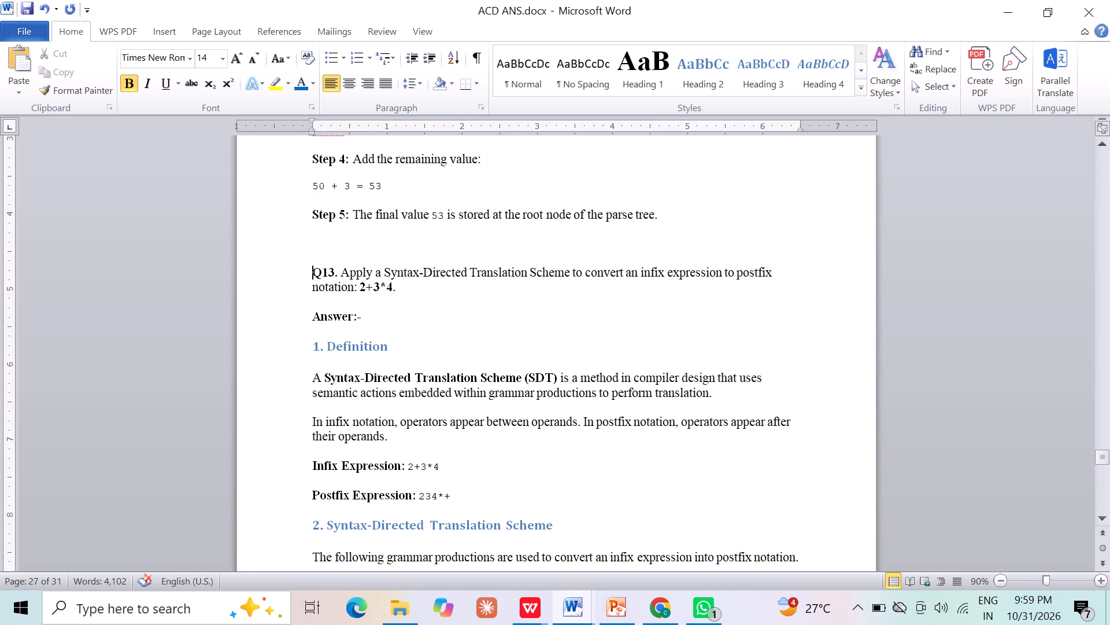
key(ctrl+v)
Review the rest of the Q13 answer and the Q22 postfix answer, and check them against the unit-wise question list.
scroll(453, 383, down, 4)
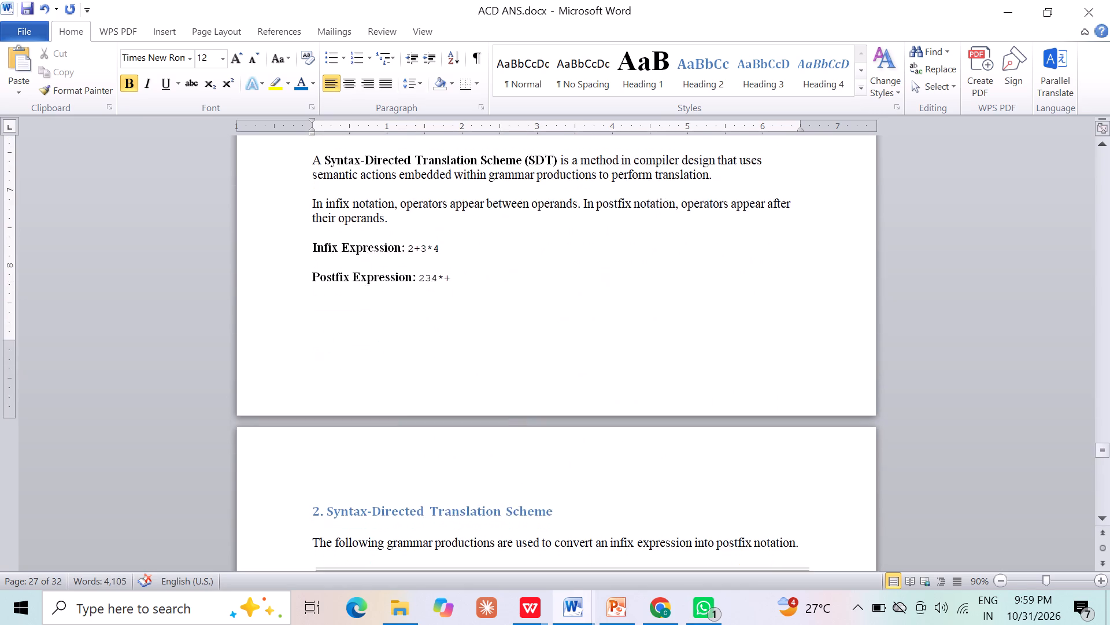
scroll(453, 383, down, 5)
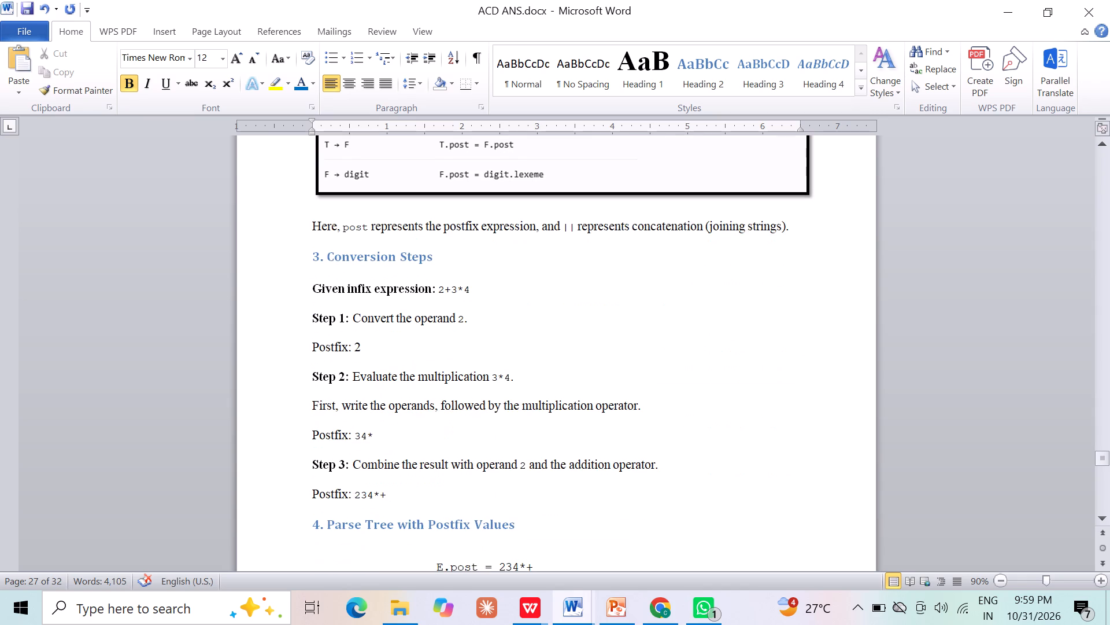
scroll(453, 383, down, 8)
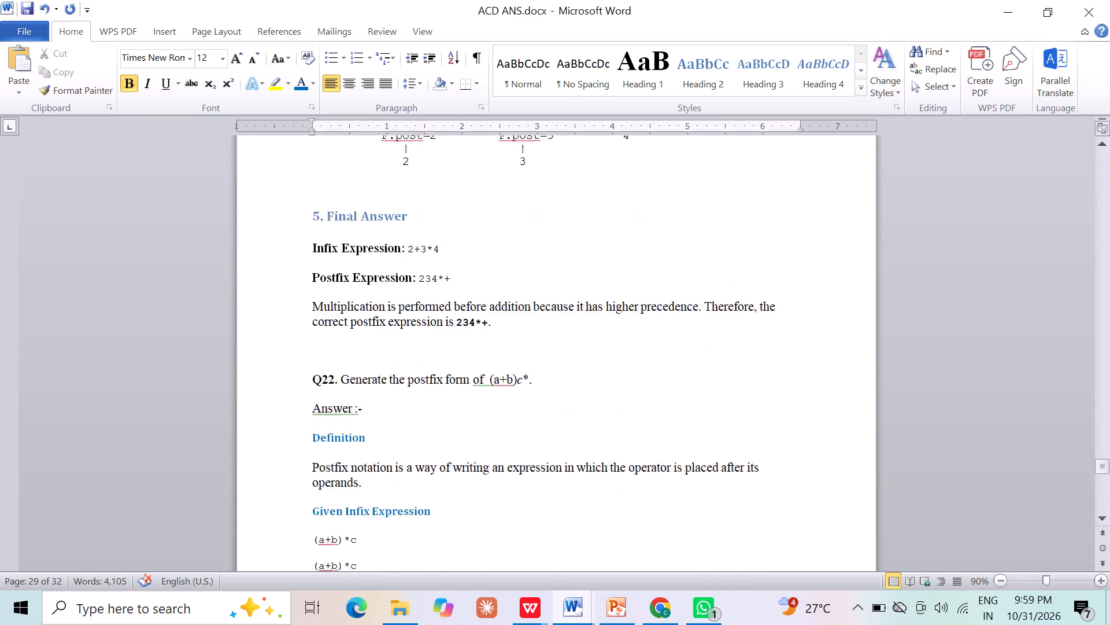
scroll(453, 383, down, 1)
key(alt+Tab)
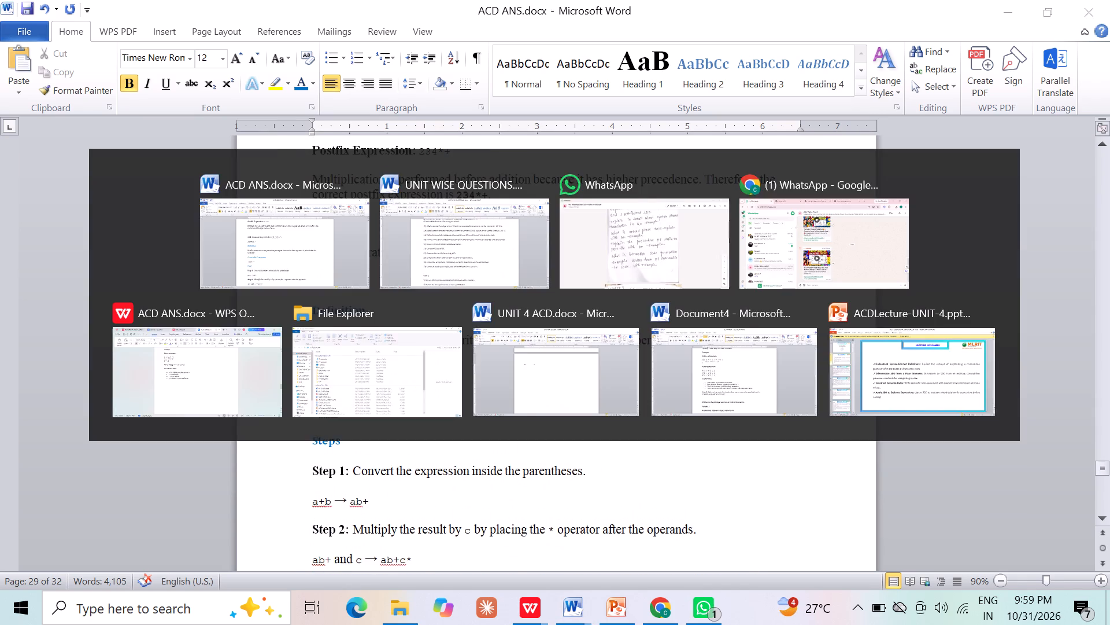
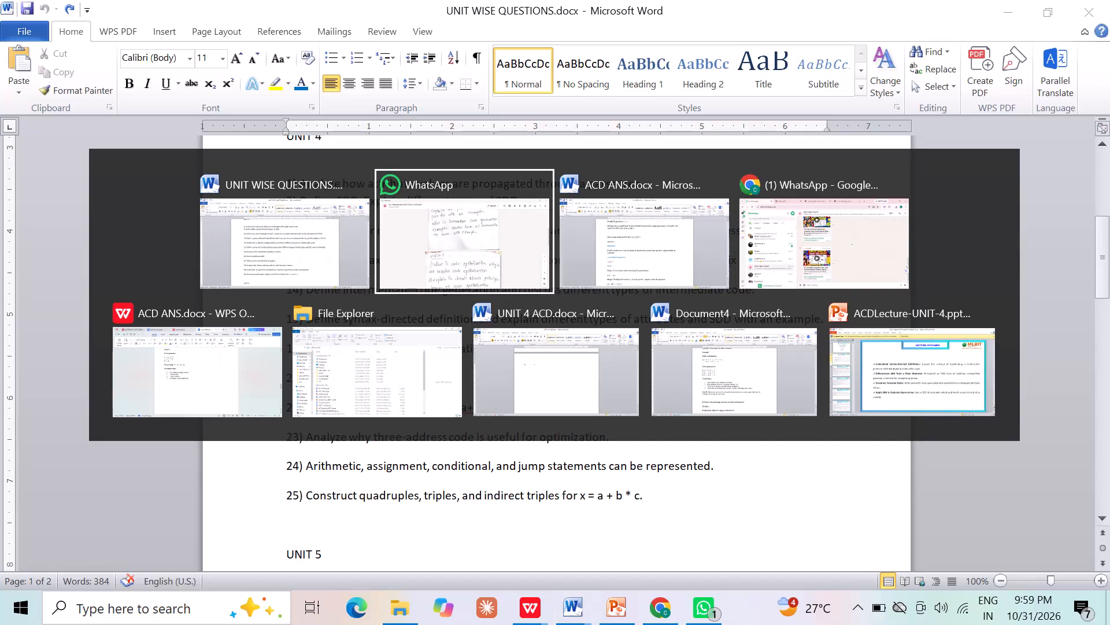
In ACD ANS.docx, mark Q14, on intermediate-code generation and its types, as important by pasting the copied ** (IMPORTANT) ** label before its heading.
key(alt+Tab)
scroll(584, 307, up, 16)
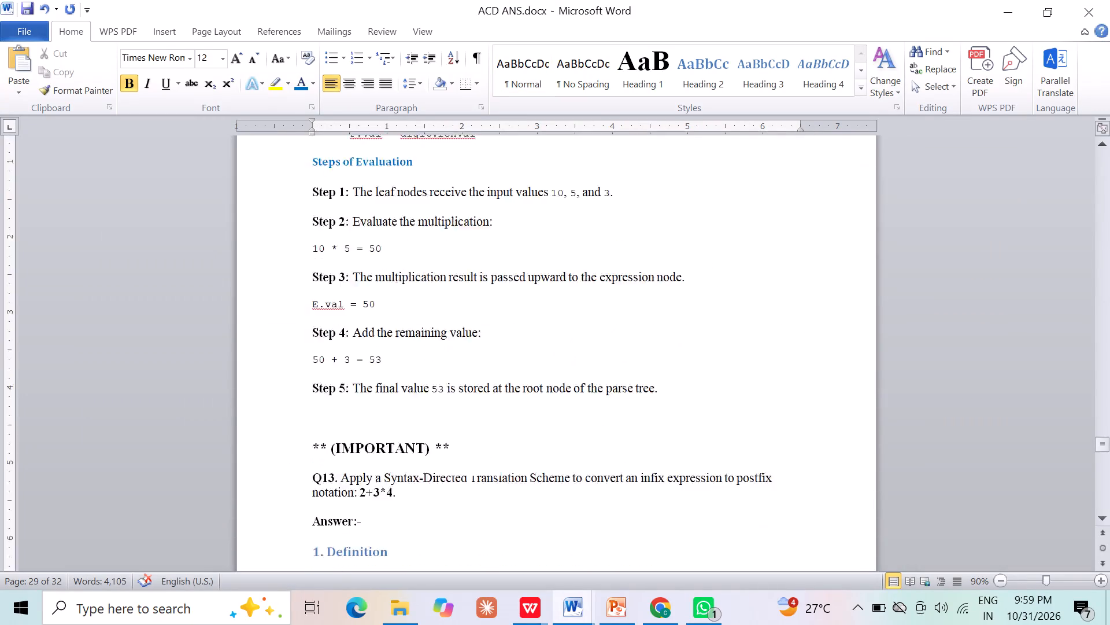
scroll(584, 307, up, 20)
scroll(584, 307, up, 20)
scroll(584, 307, up, 3)
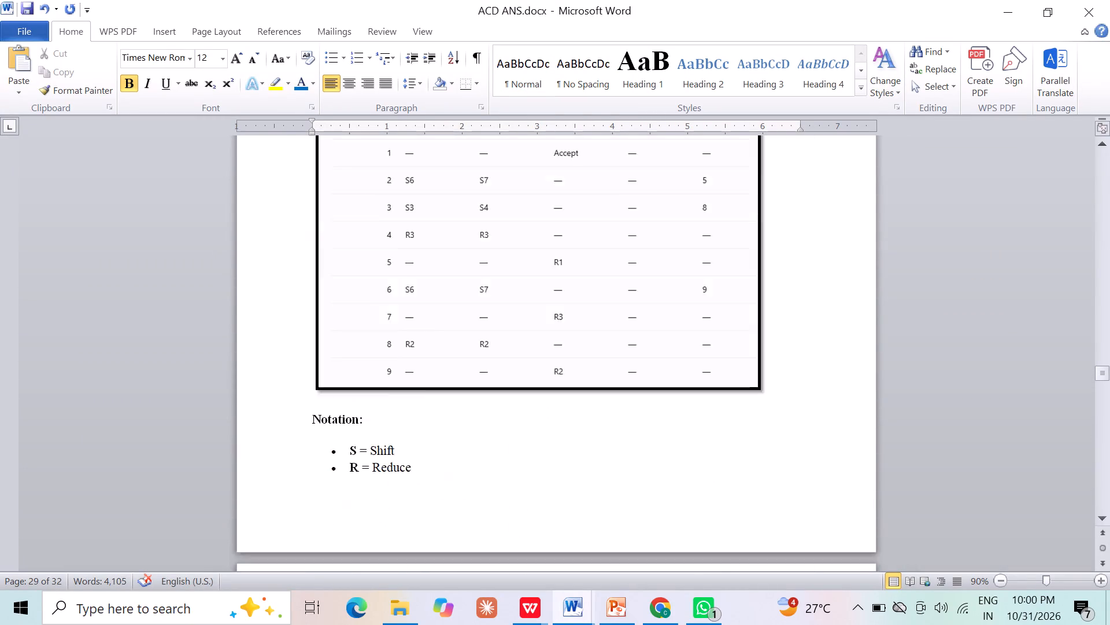
scroll(584, 307, up, 20)
scroll(584, 307, up, 17)
scroll(584, 307, up, 20)
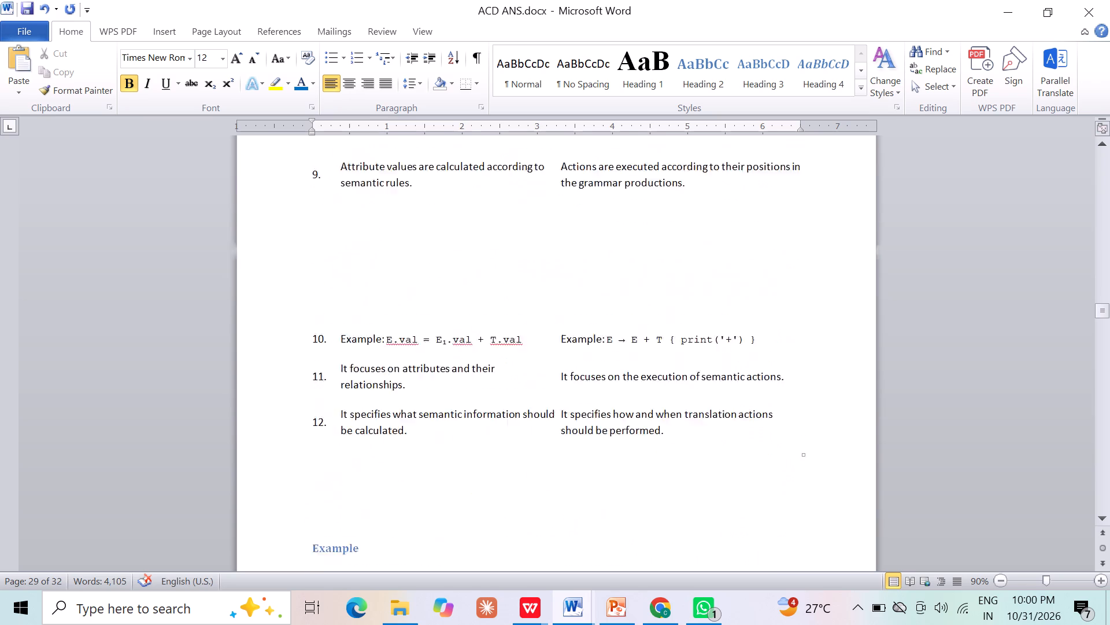
scroll(584, 307, up, 19)
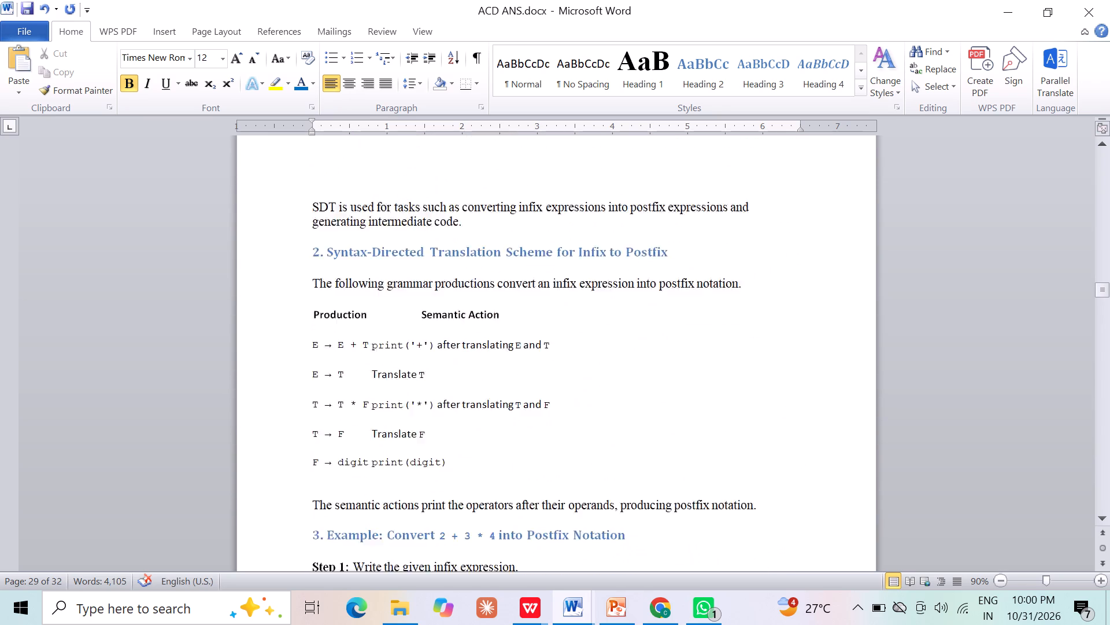
scroll(584, 307, up, 19)
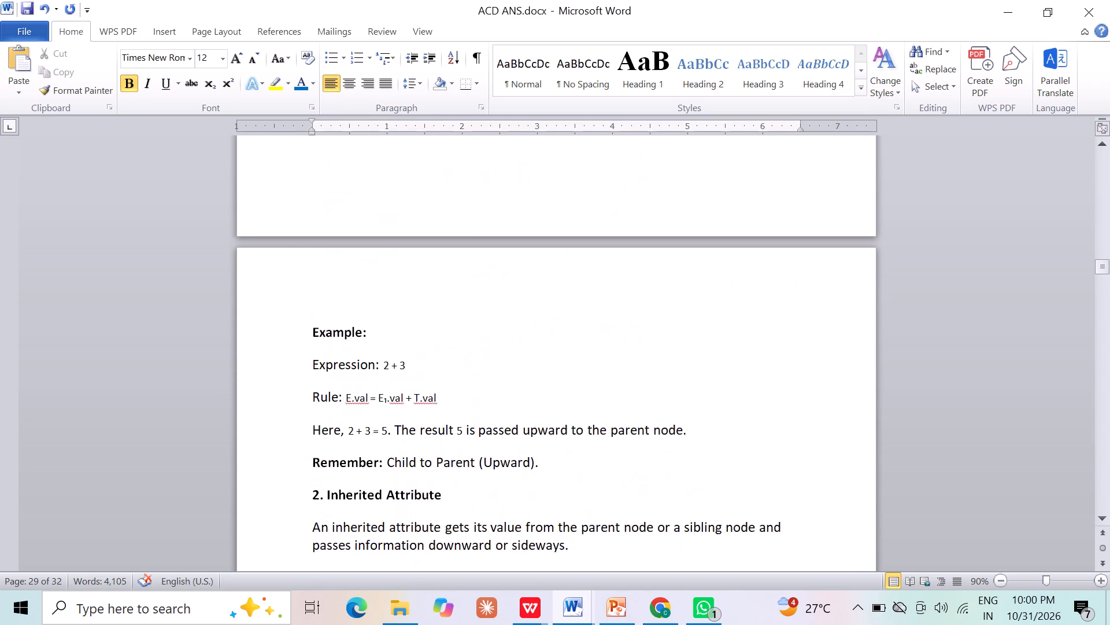
scroll(584, 307, up, 15)
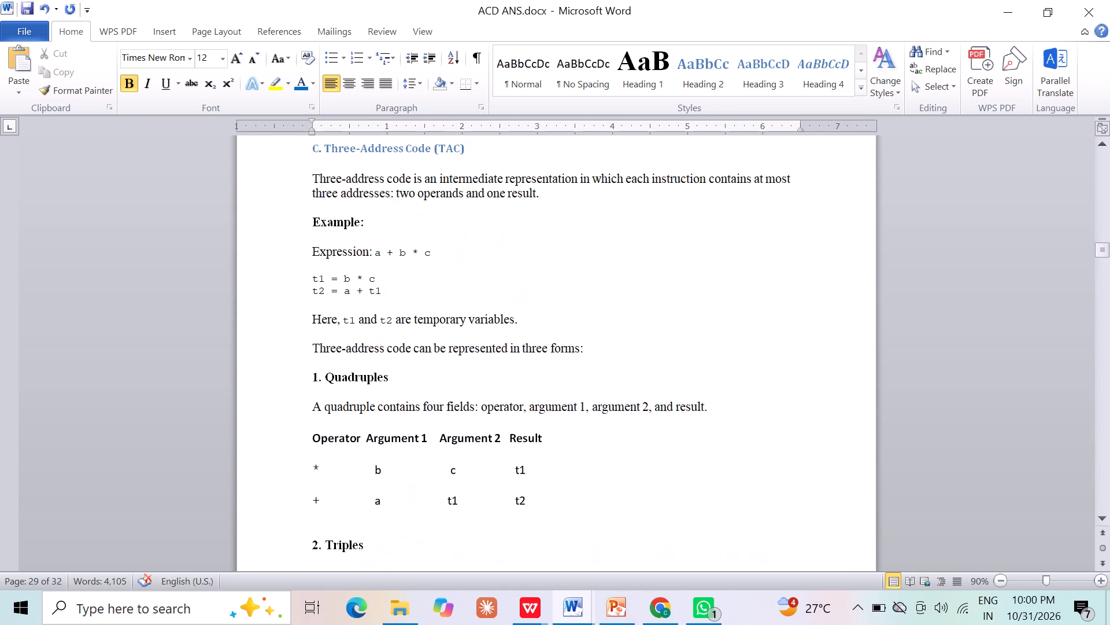
scroll(584, 307, up, 15)
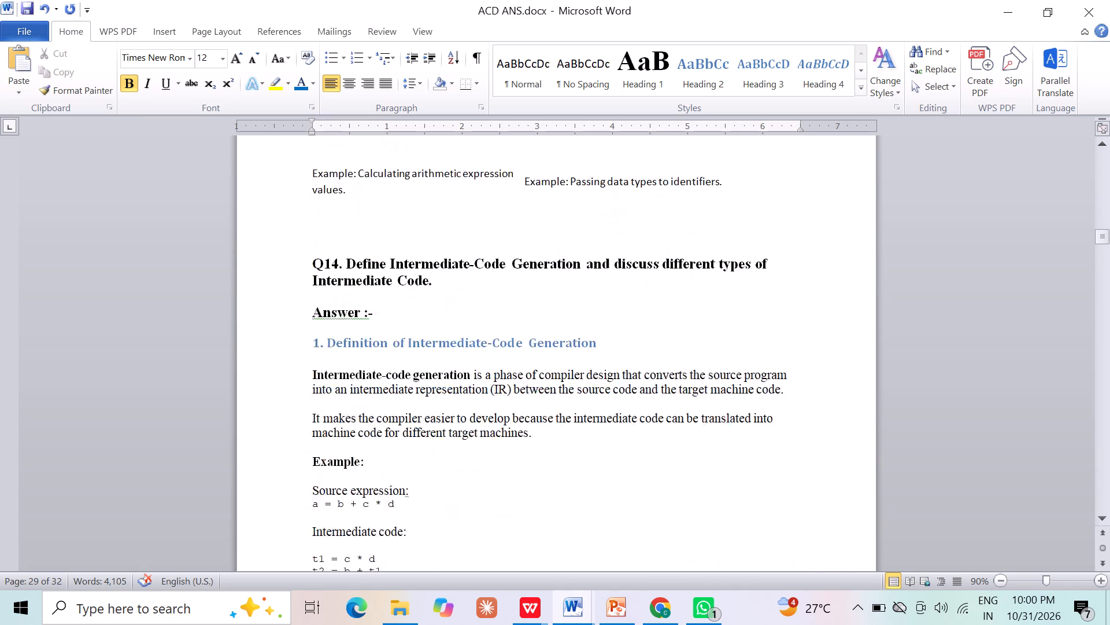
scroll(584, 307, up, 2)
click(315, 367)
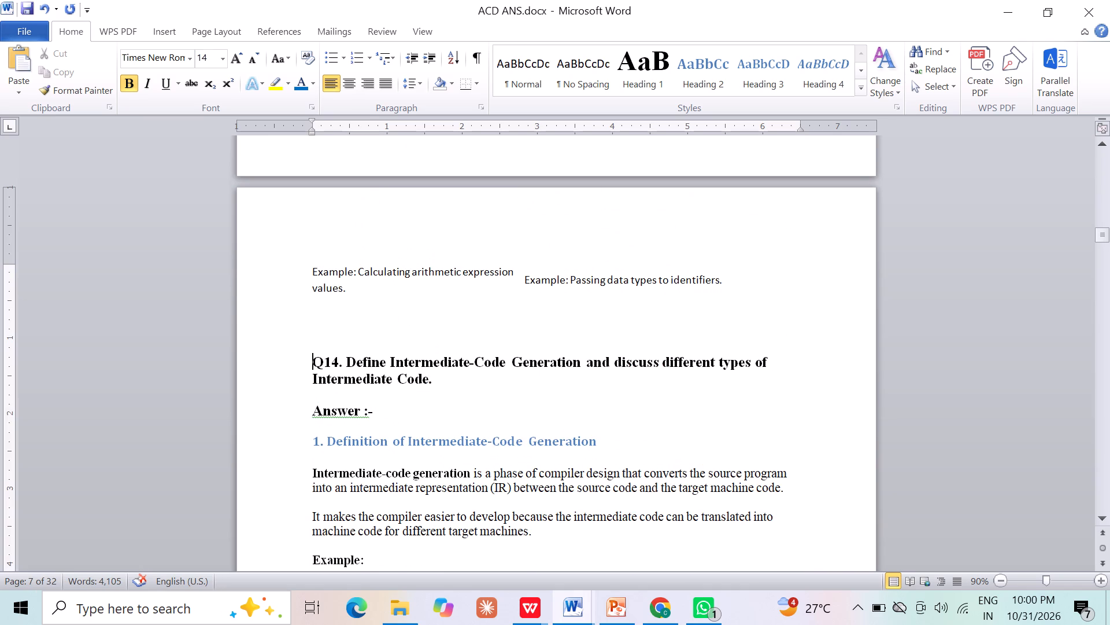
key(ctrl+v)
Switch to UNIT WISE QUESTIONS.docx to check the Unit 4 question list.
key(alt+Tab)
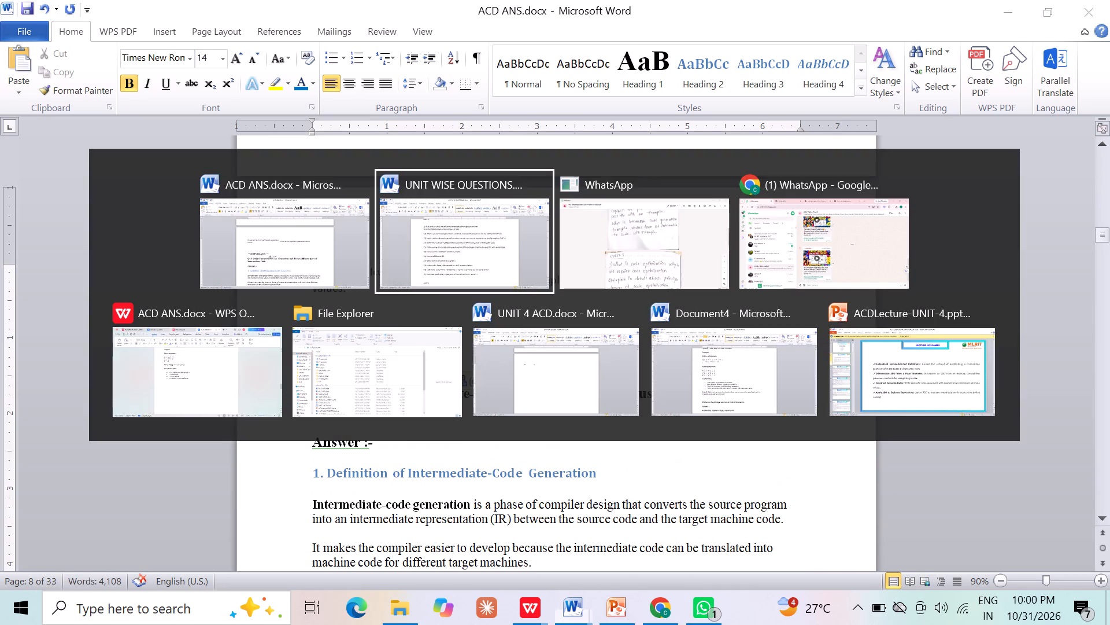
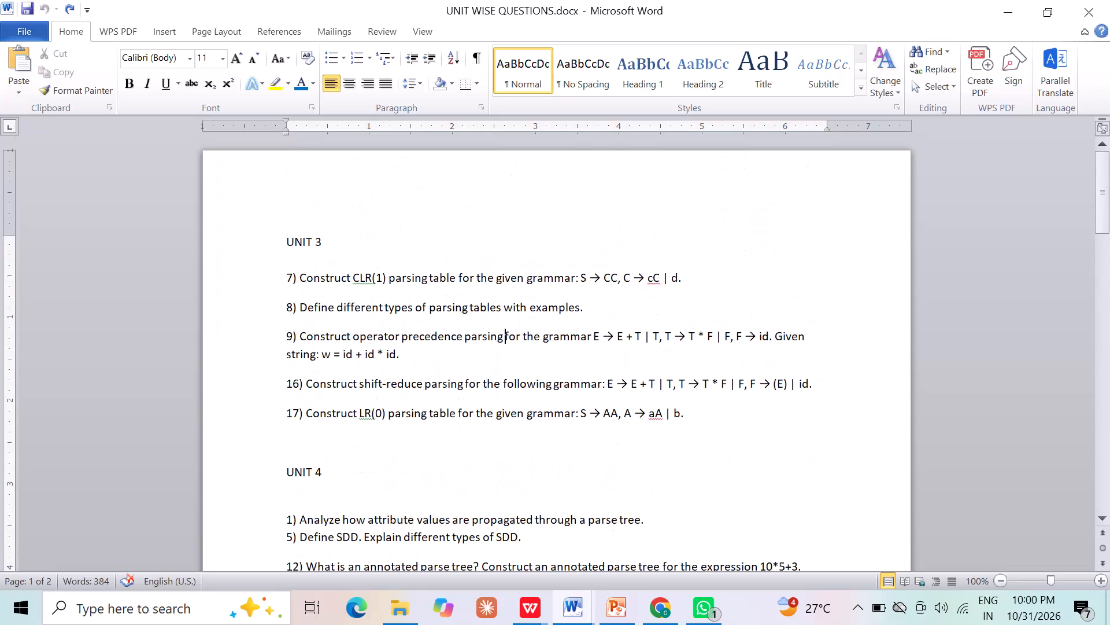
In ACD ANS.docx, mark Q16, on constructing shift-reduce parsing, as important by pasting the copied ** (IMPORTANT) ** label before its heading.
click(568, 392)
key(alt+Tab)
key(alt+Tab)
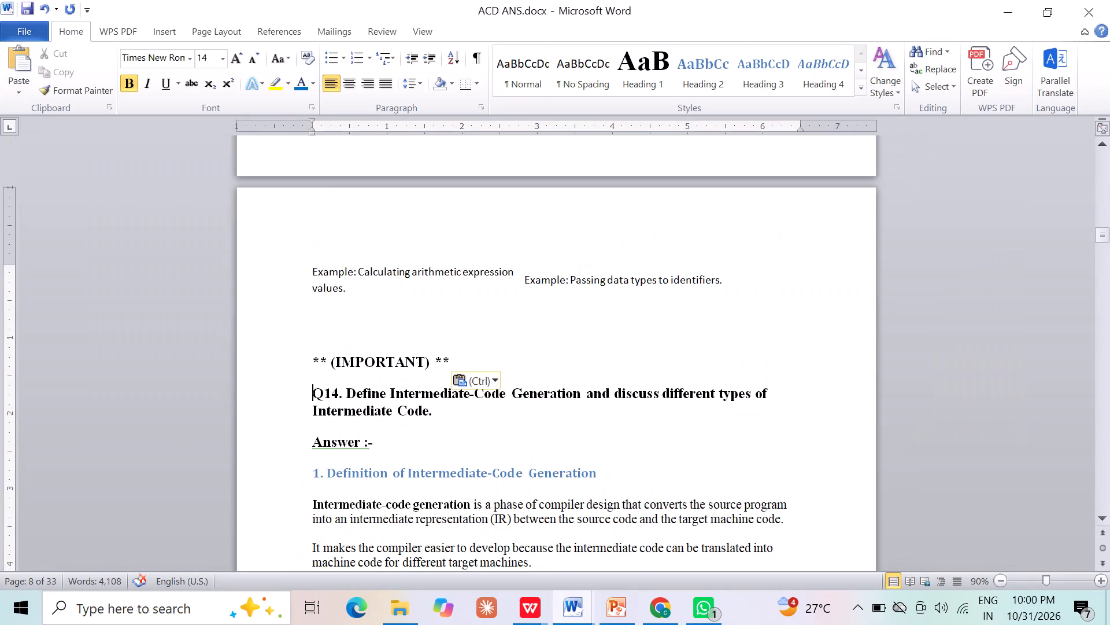
scroll(568, 392, down, 20)
scroll(568, 392, down, 8)
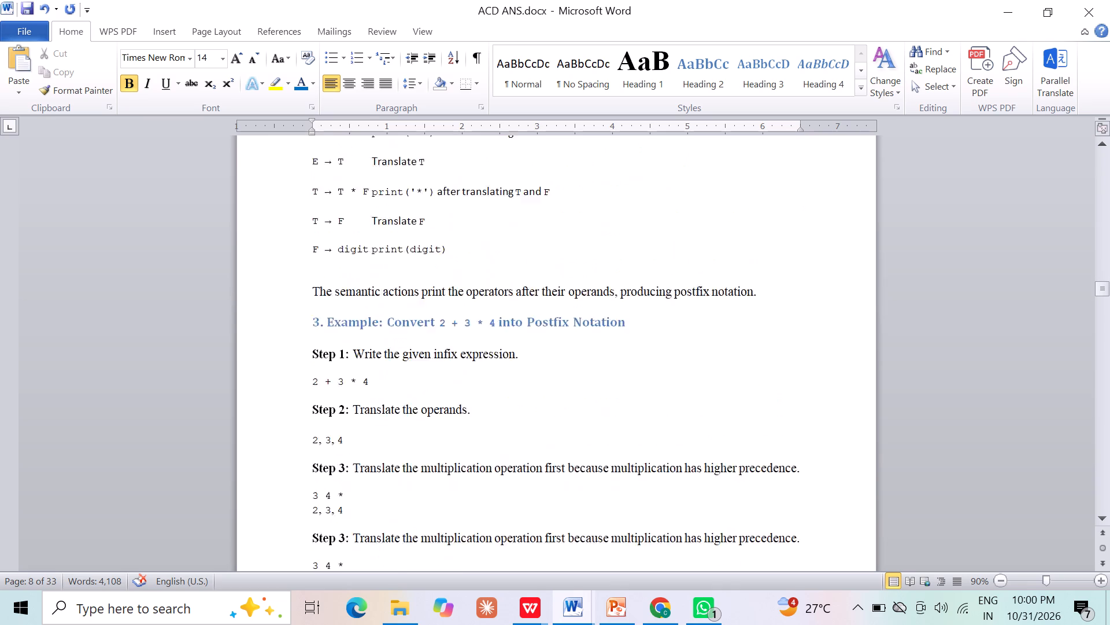
scroll(568, 392, down, 19)
scroll(568, 392, down, 7)
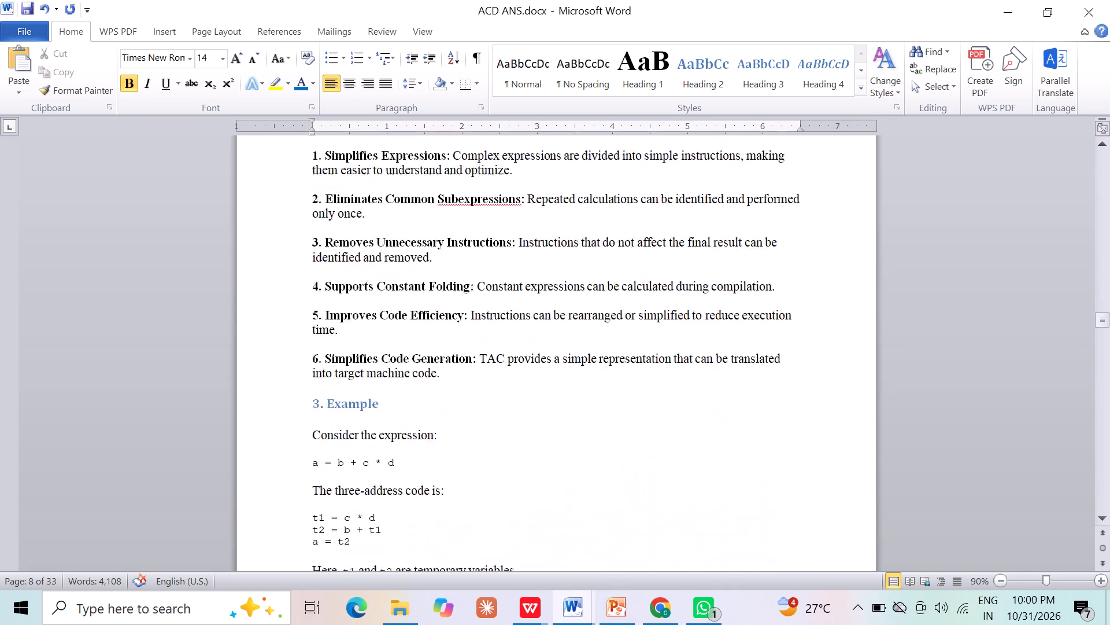
scroll(568, 392, down, 17)
scroll(568, 392, down, 4)
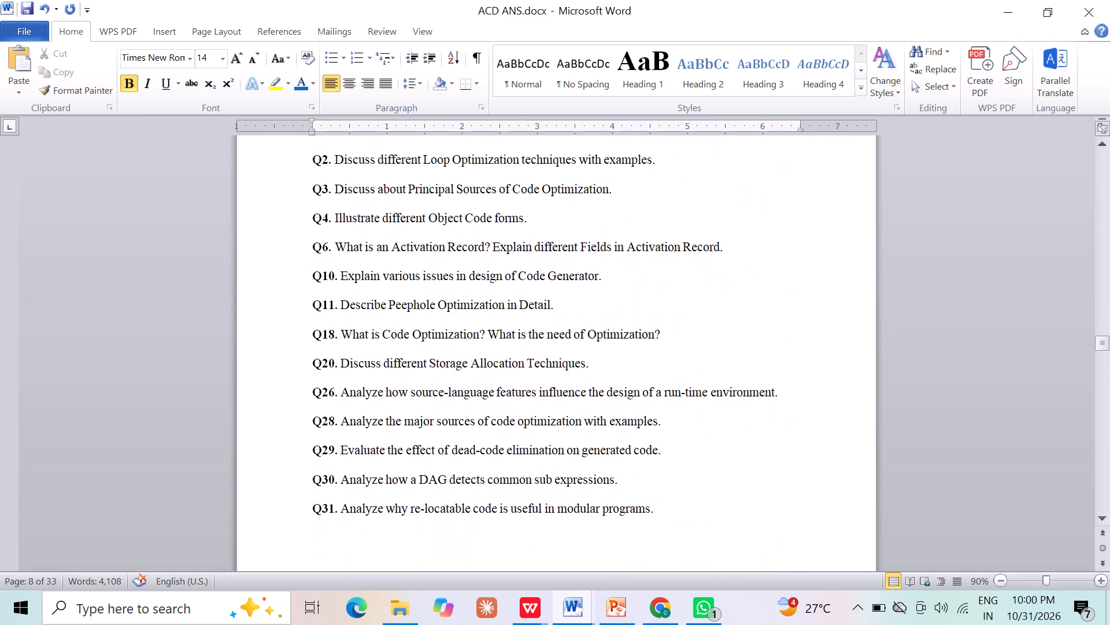
scroll(568, 392, down, 20)
scroll(568, 392, down, 2)
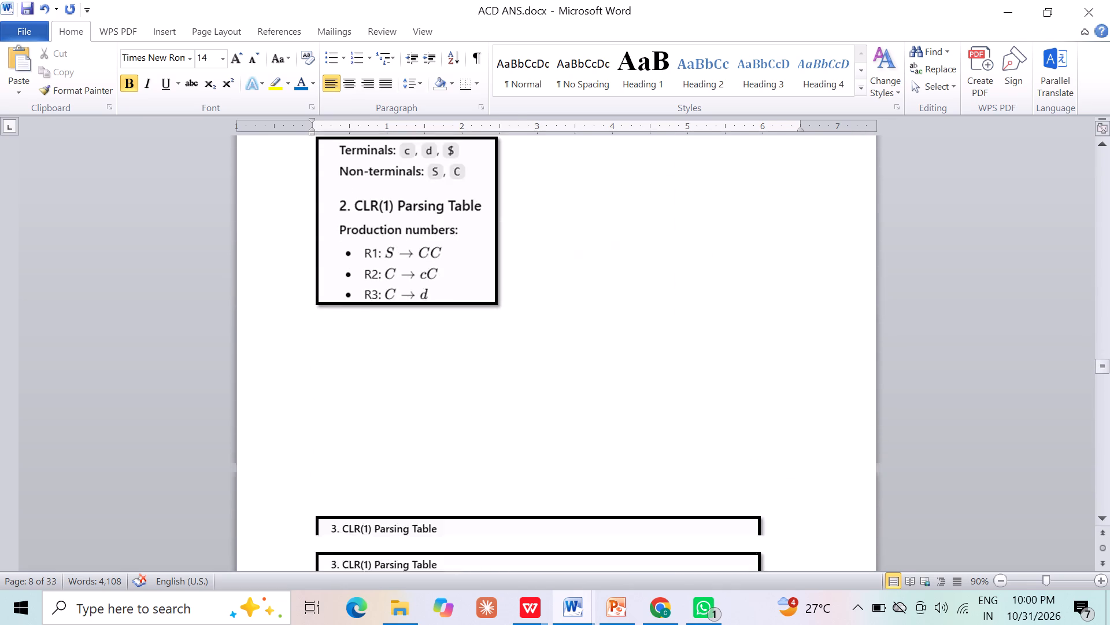
scroll(568, 392, down, 13)
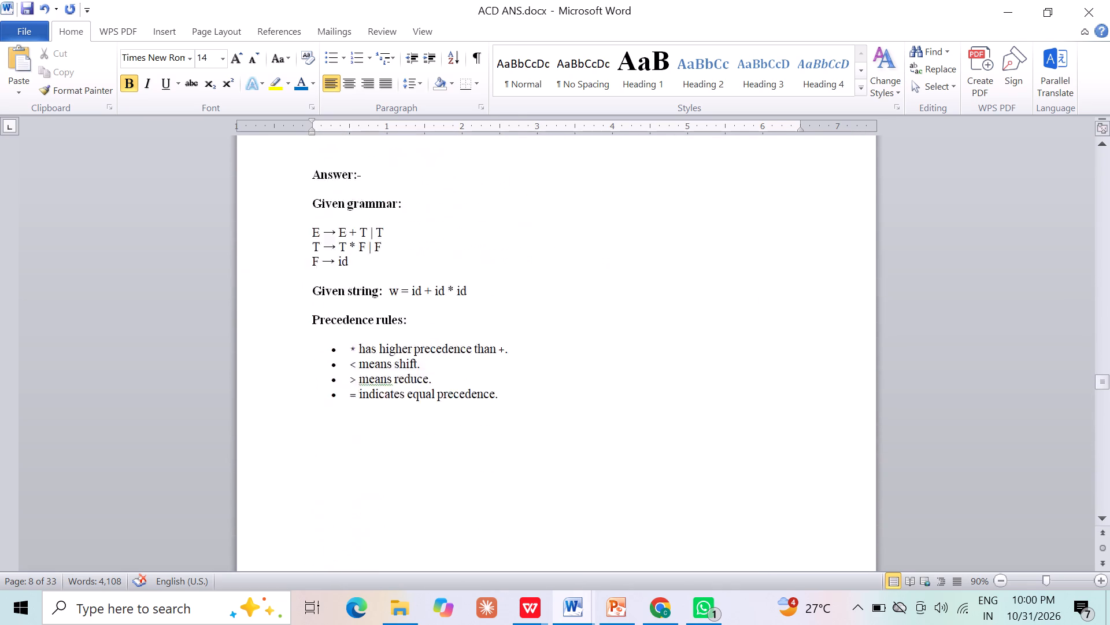
scroll(568, 392, down, 8)
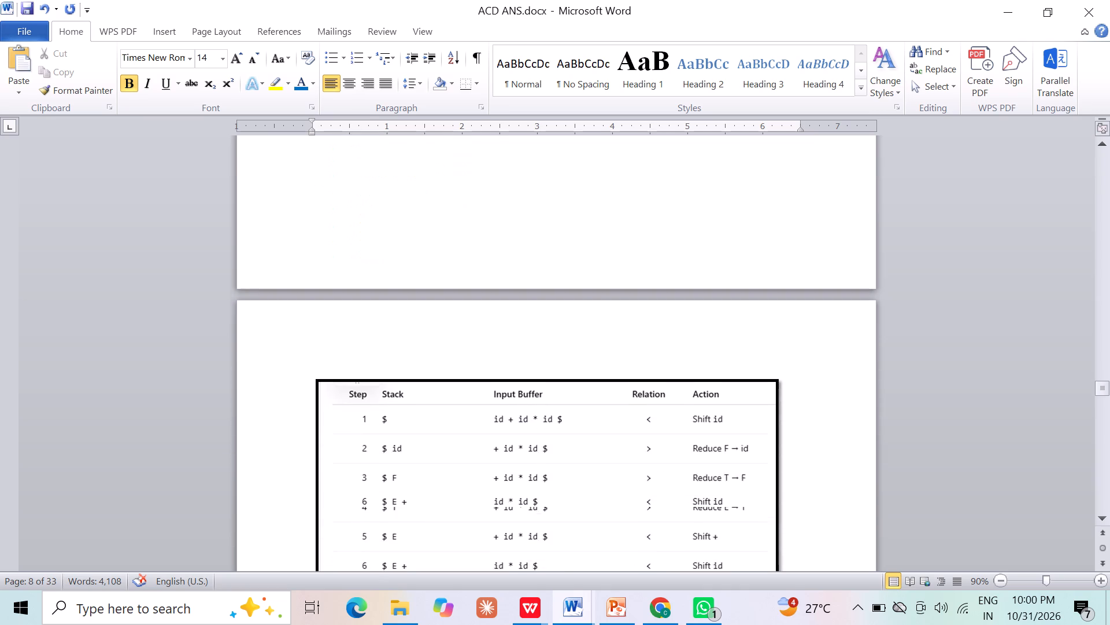
scroll(568, 392, down, 6)
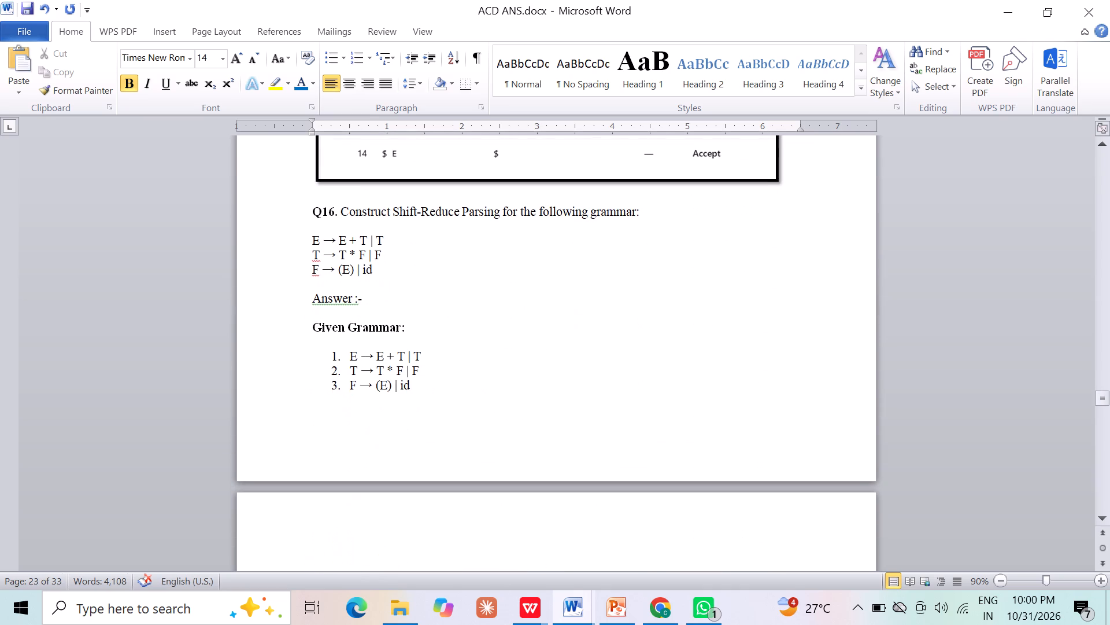
click(313, 214)
key(ctrl+v)
Switch to UNIT WISE QUESTIONS.docx to check the question list.
key(alt+Tab)
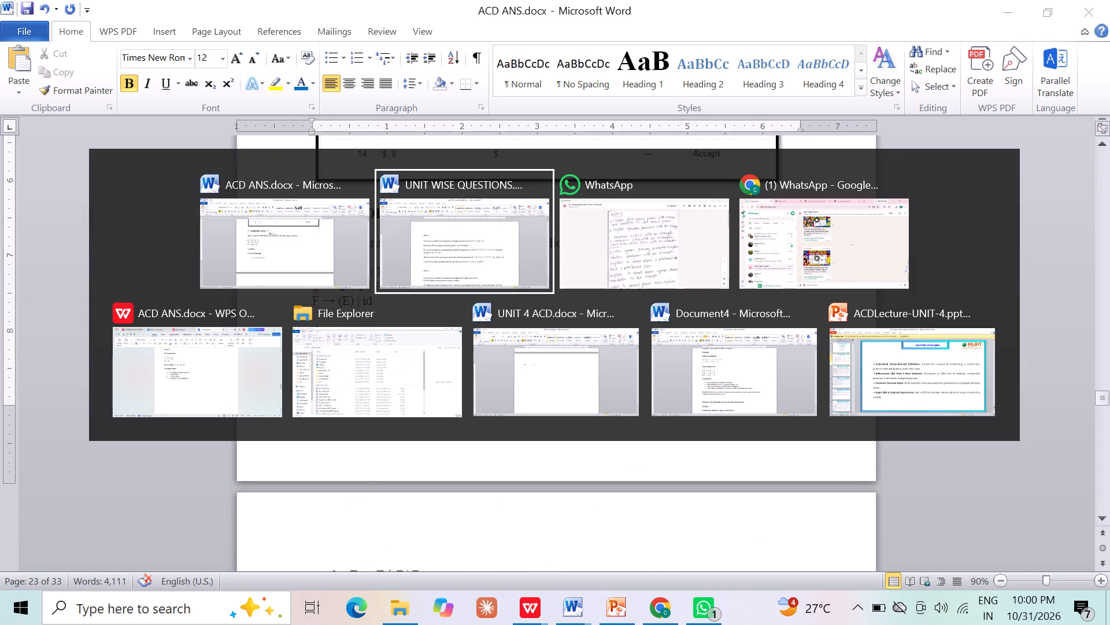
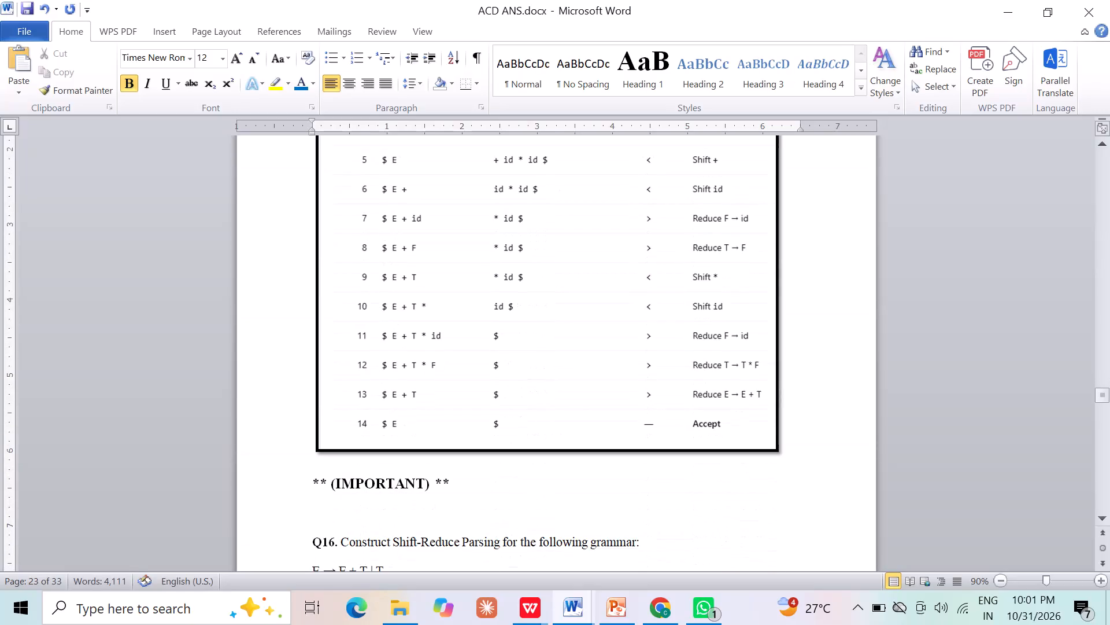
Remove the blank space between the ** (IMPORTANT) ** label and the Q16 heading, and insert a blank line above the label.
scroll(514, 343, down, 1)
key(BackSpace)
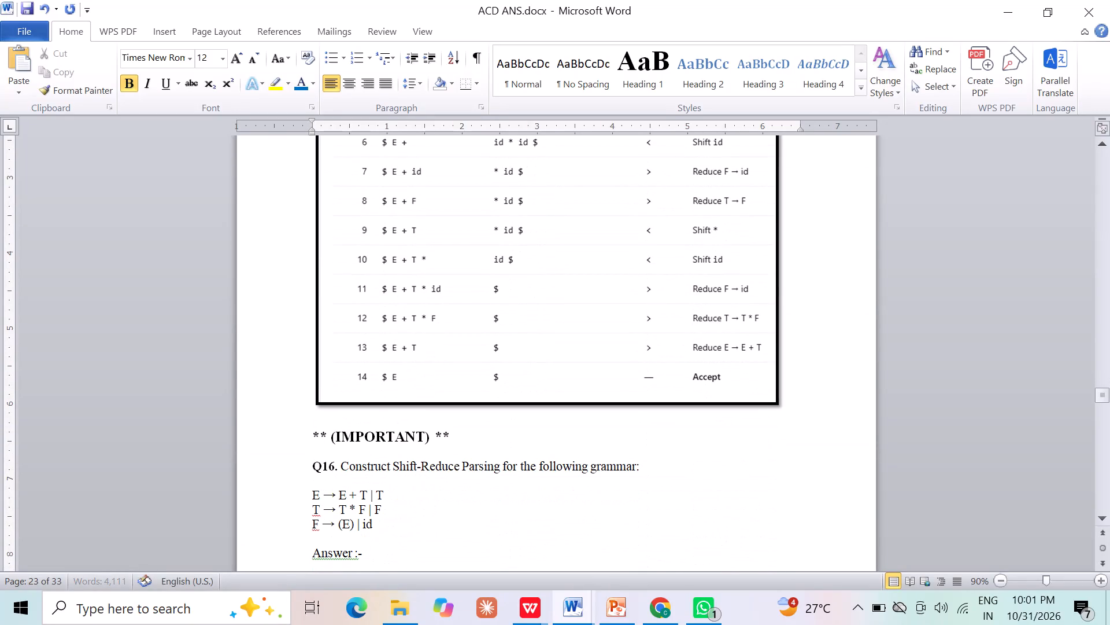
key(Up)
key(Return)
Mark Q9, on constructing operator precedence parsing, as important by pasting the copied ** (IMPORTANT) ** label before its heading.
scroll(514, 343, up, 7)
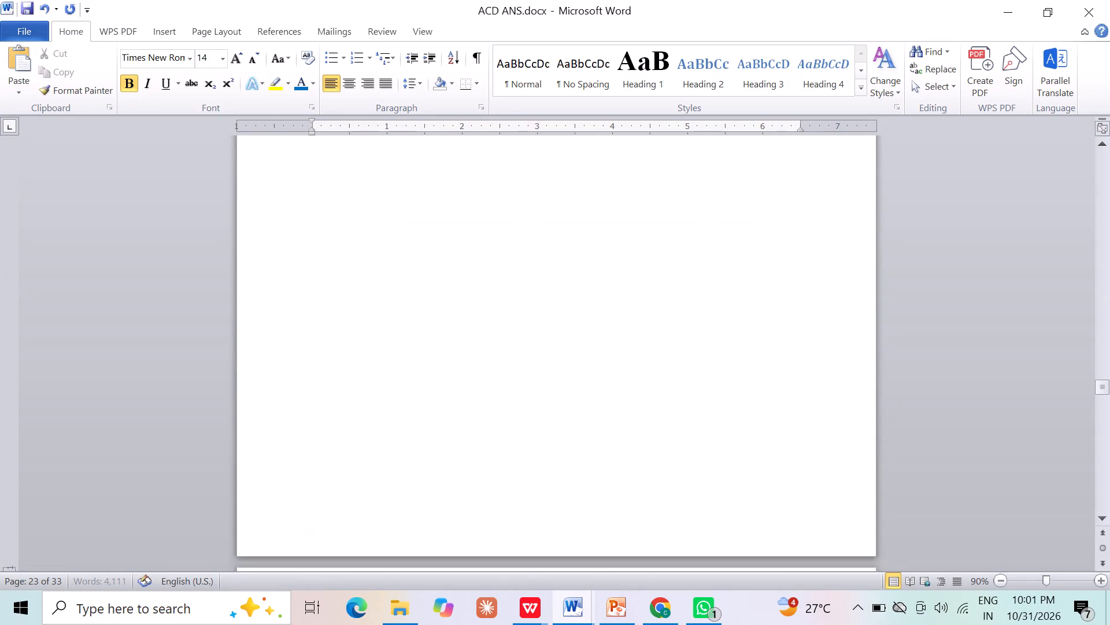
scroll(514, 343, up, 13)
scroll(514, 343, down, 1)
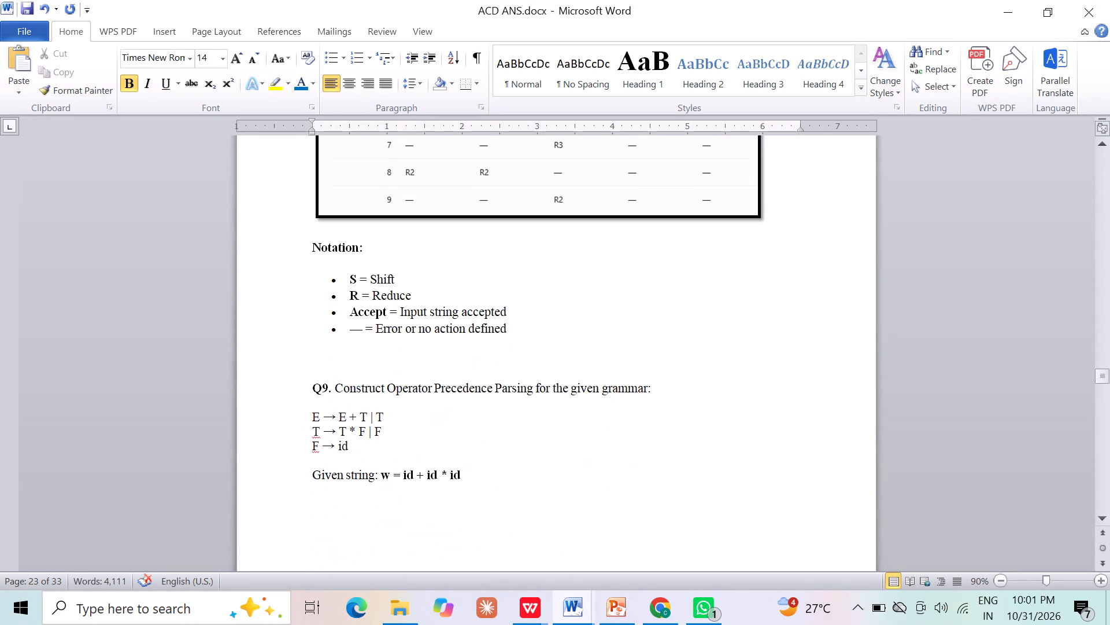
click(308, 395)
key(ctrl+v)
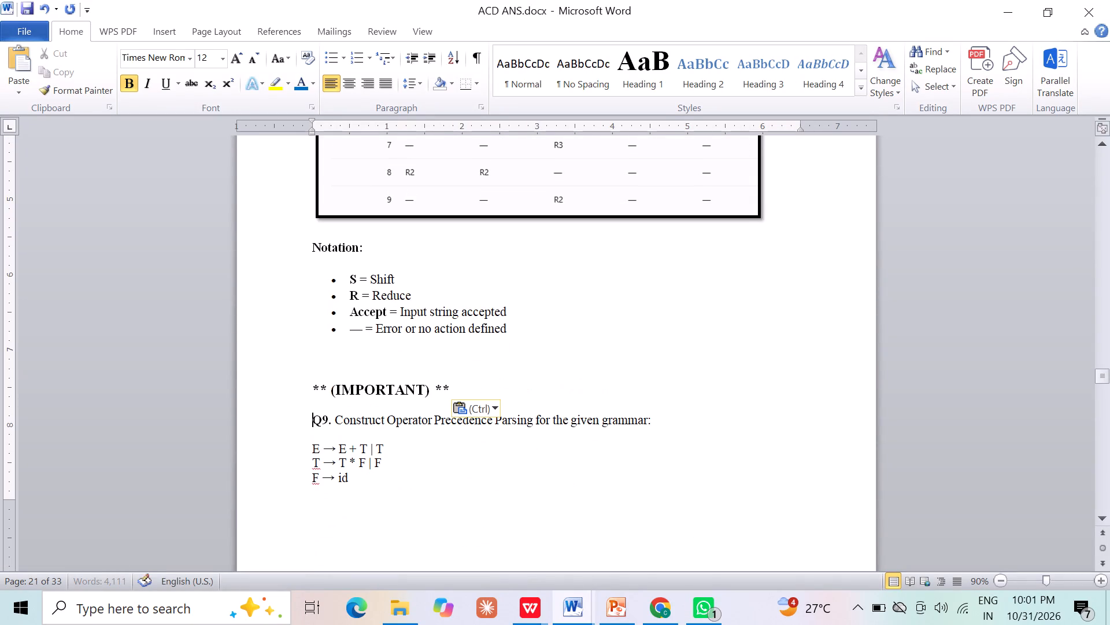
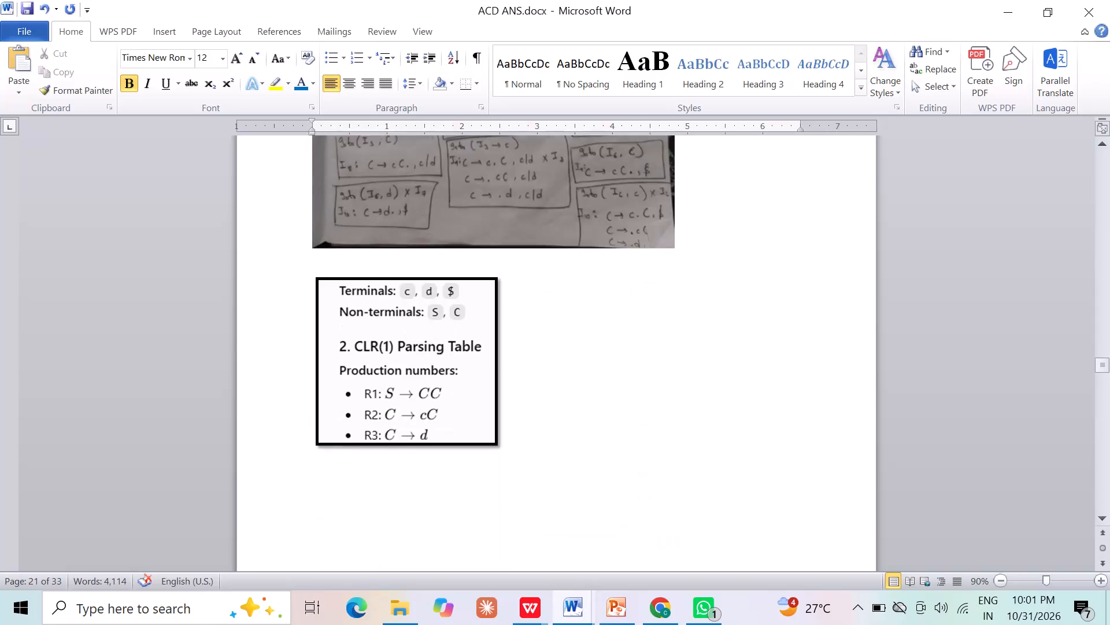
Mark Q7, on constructing the CLR(1) parsing table, as important by adding a blank line and pasting the copied ** (IMPORTANT) ** label above it.
scroll(461, 397, up, 6)
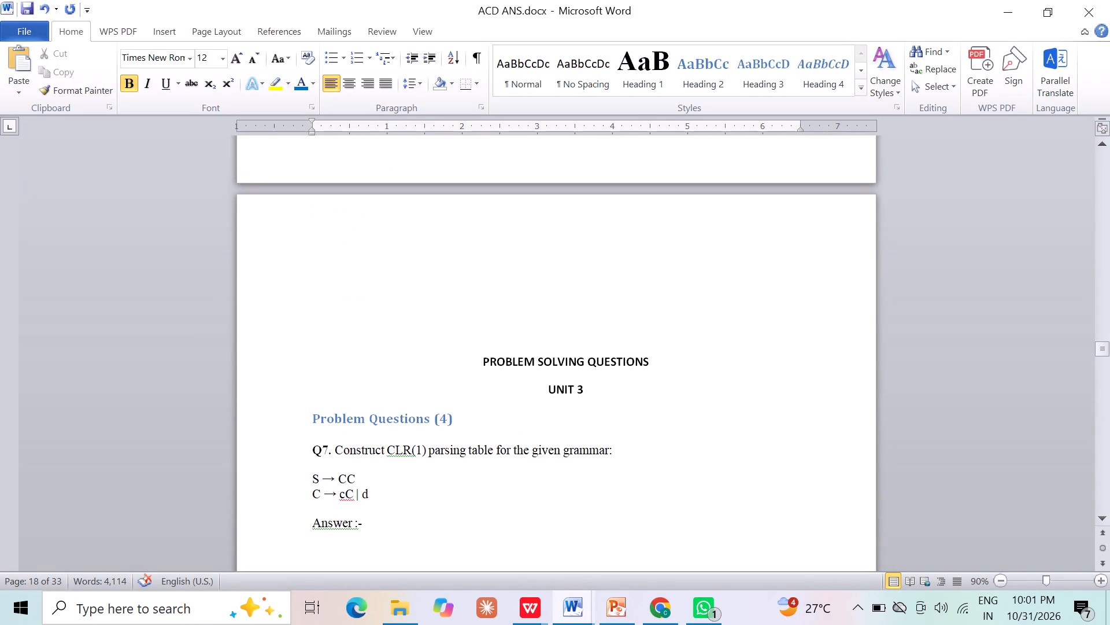
click(313, 447)
key(Return)
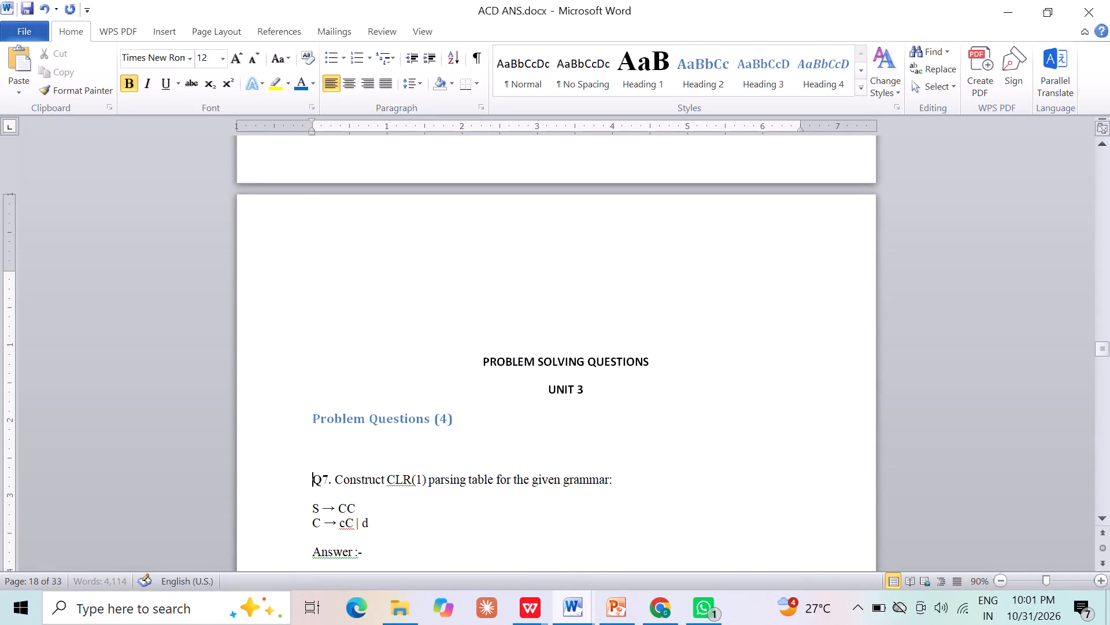
key(ctrl+v)
key(Up)
key(Down)
key(Down)
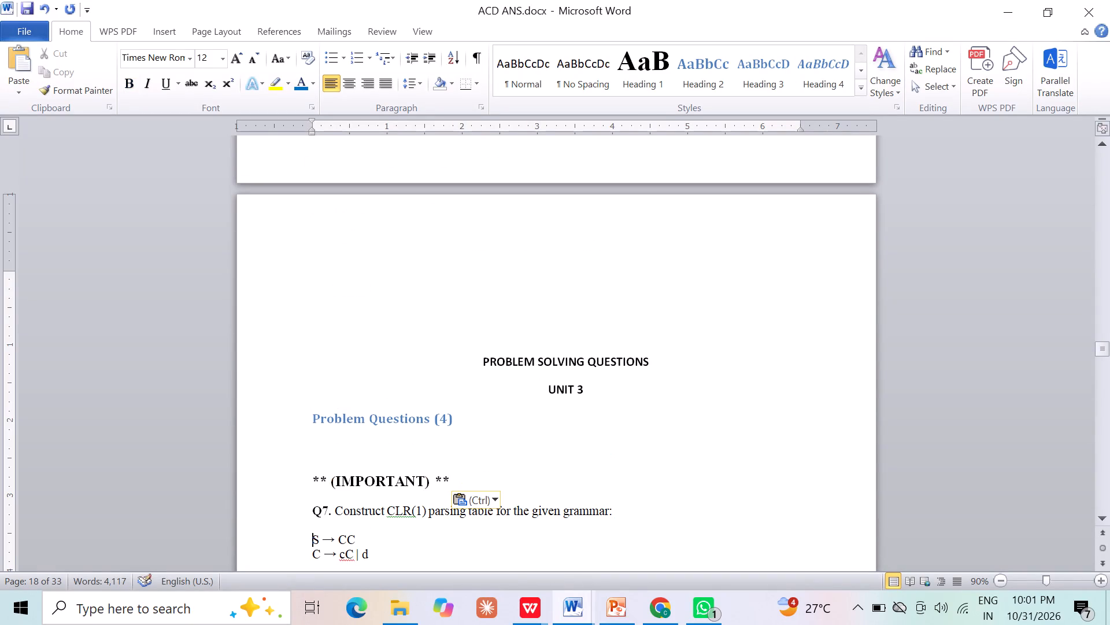
Switch to UNIT WISE QUESTIONS.docx and check the Unit 3 and Unit 4 question lists against the answers.
scroll(313, 447, down, 2)
key(alt+Tab)
key(alt+Tab)
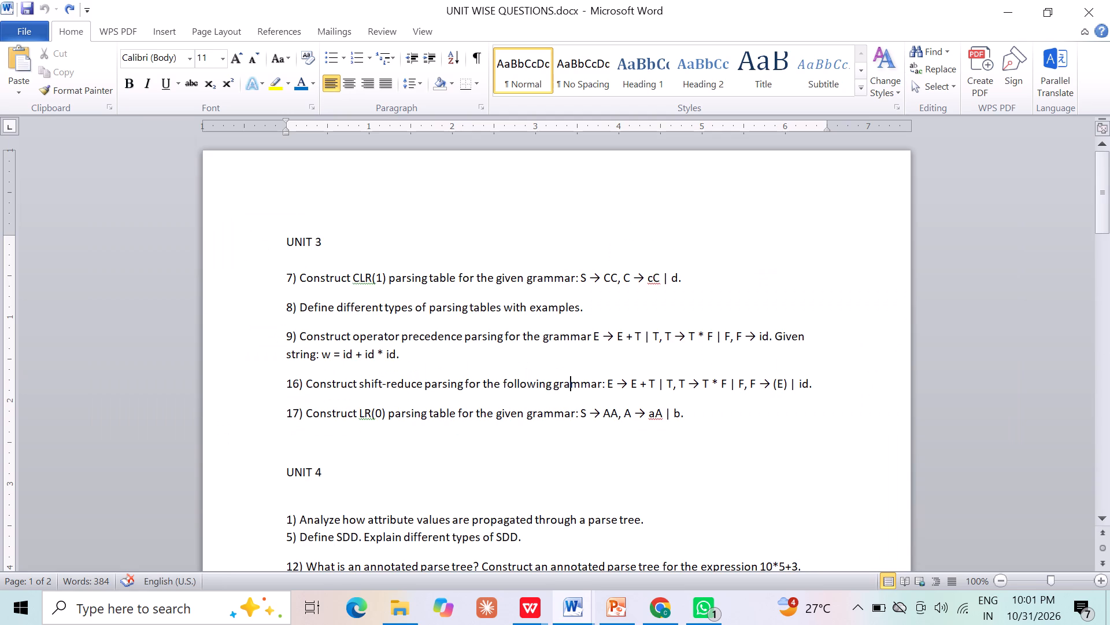
scroll(313, 447, down, 1)
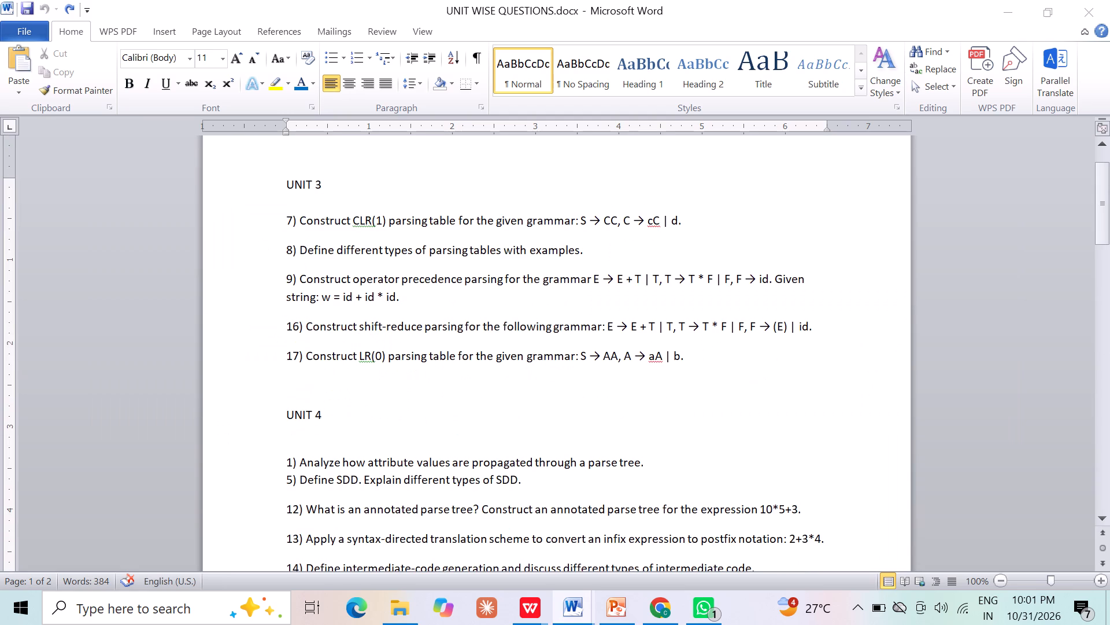
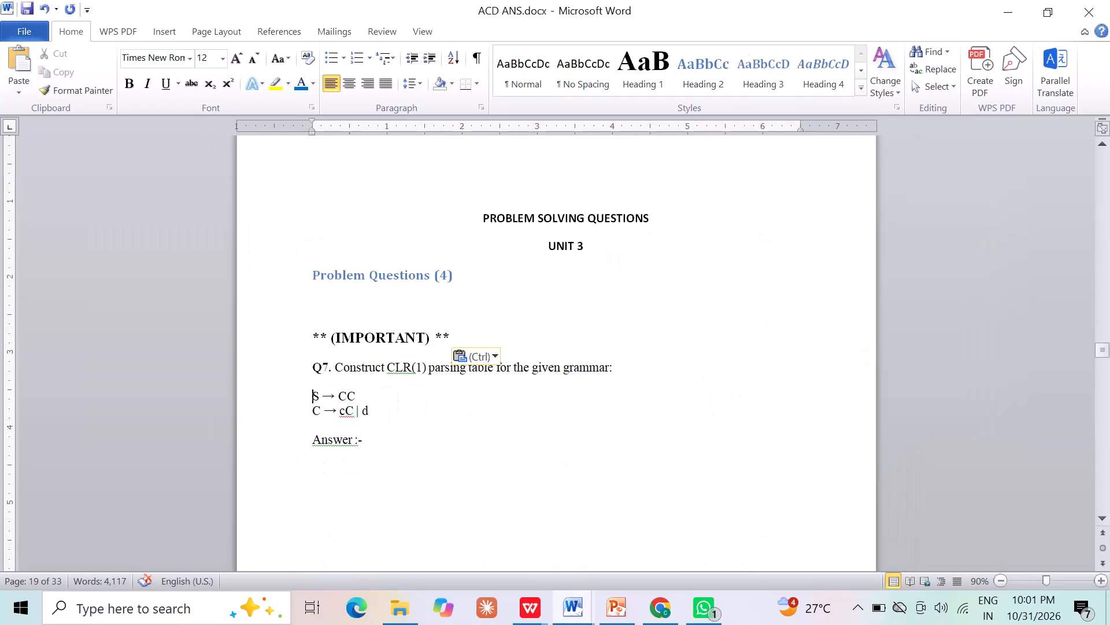
Mark Q17, on constructing the LR(0) parsing table, as important by pasting the copied ** (IMPORTANT) ** label above it without an extra blank line.
scroll(517, 299, down, 18)
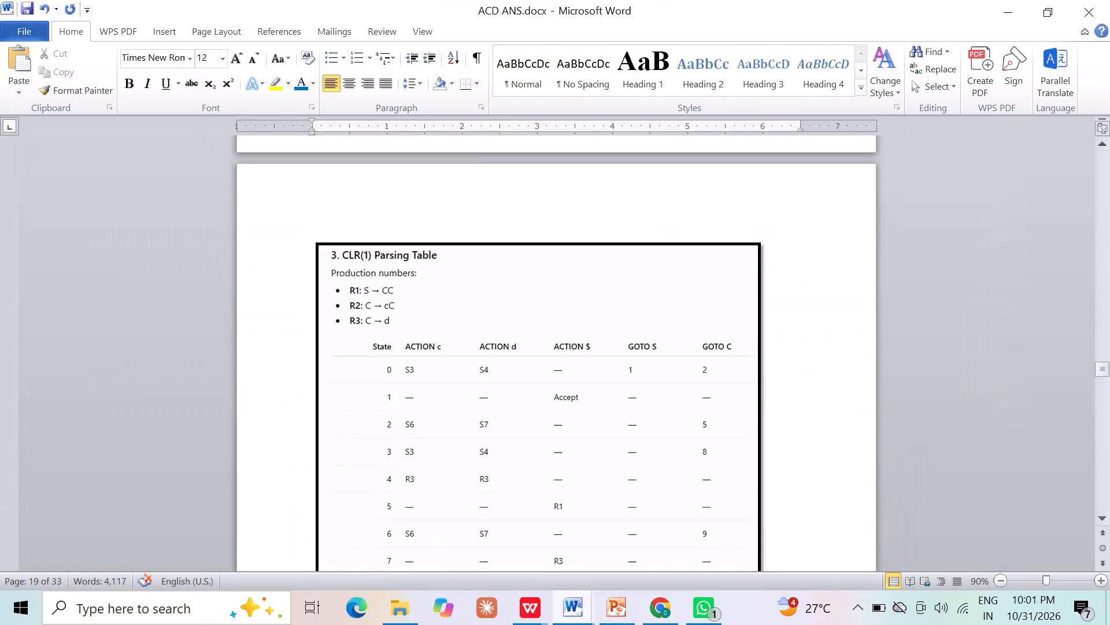
scroll(517, 299, down, 20)
scroll(517, 299, down, 20)
scroll(517, 299, down, 5)
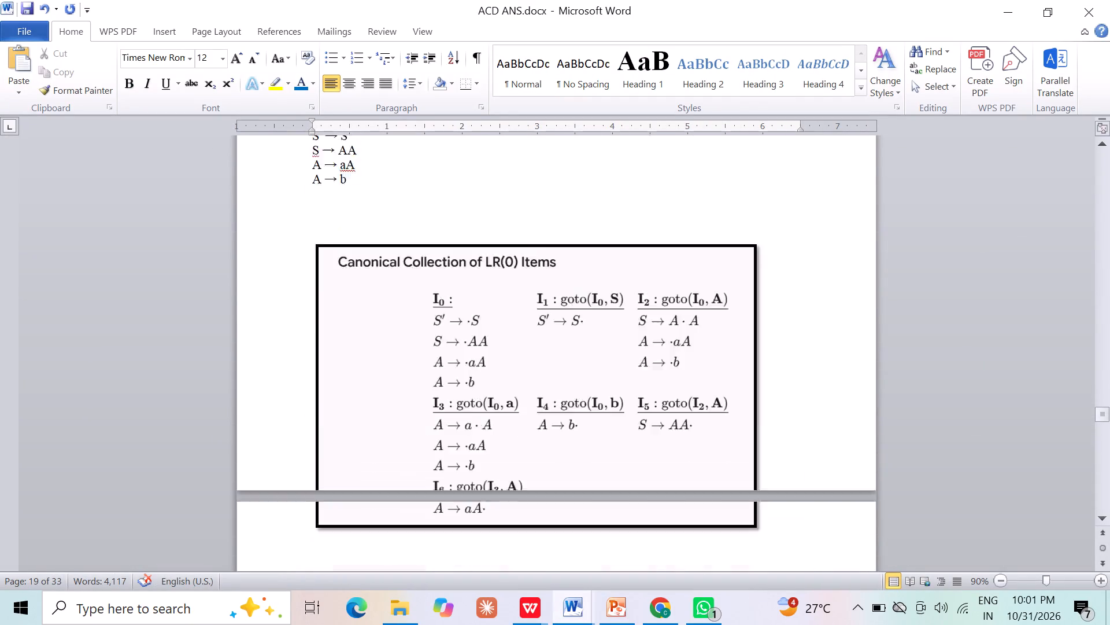
scroll(517, 299, down, 12)
scroll(517, 299, up, 3)
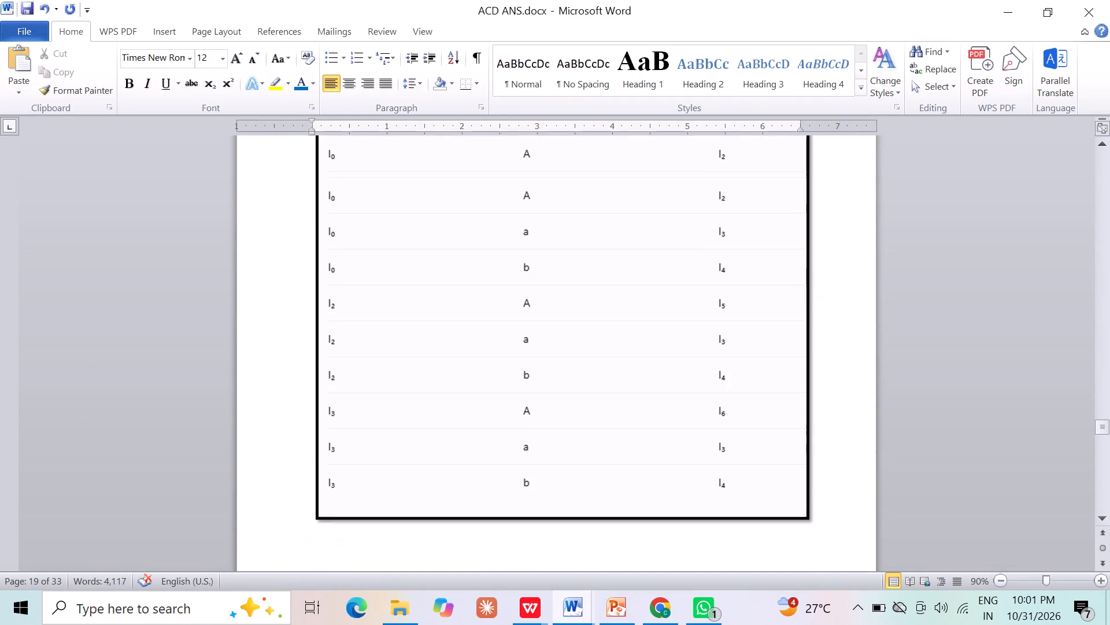
scroll(517, 299, up, 18)
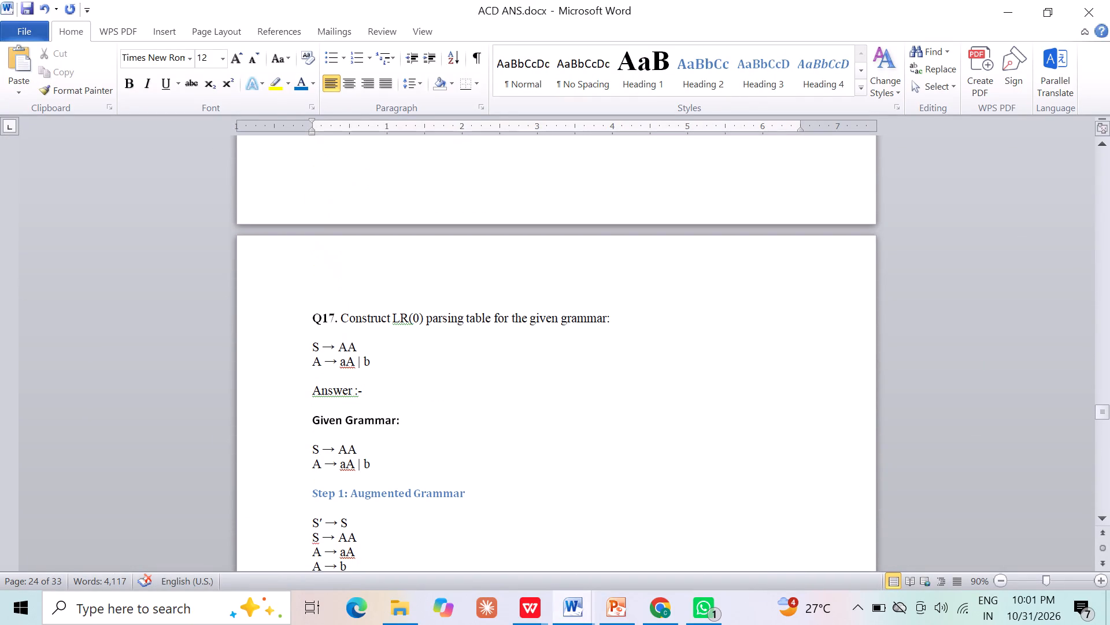
click(312, 315)
key(Return)
key(Up)
key(ctrl+v)
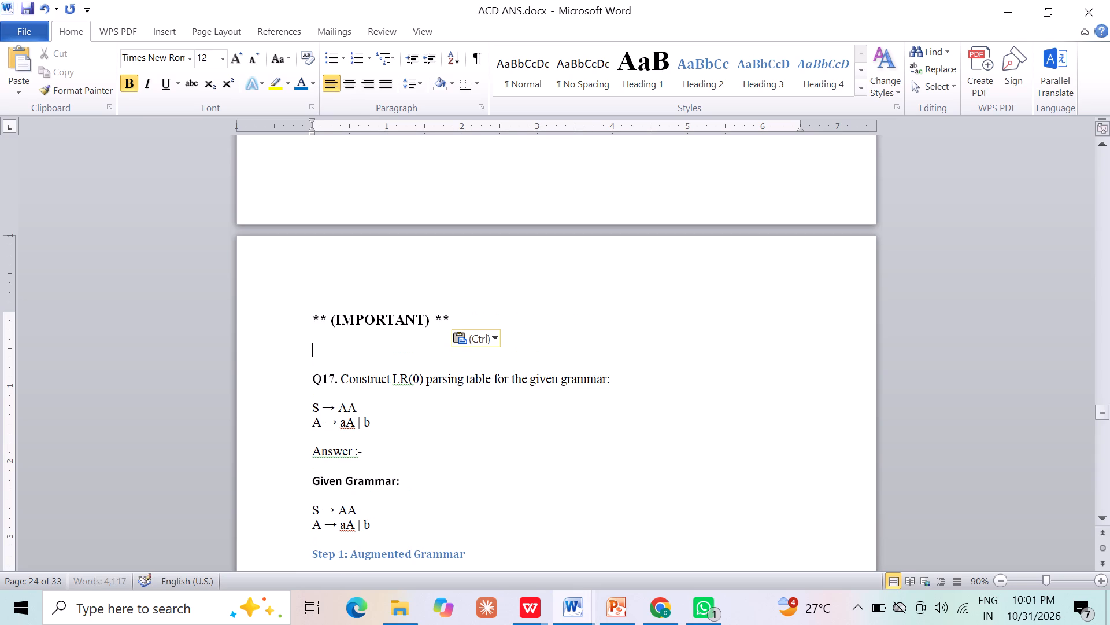
key(BackSpace)
Switch to UNIT WISE QUESTIONS.docx.
key(alt+Tab)
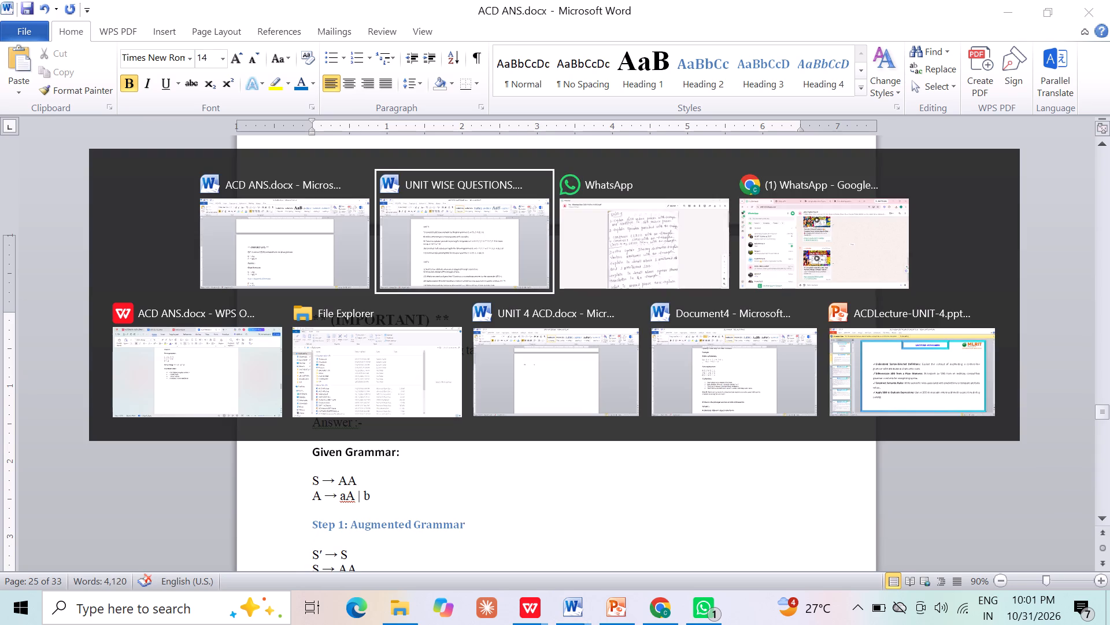
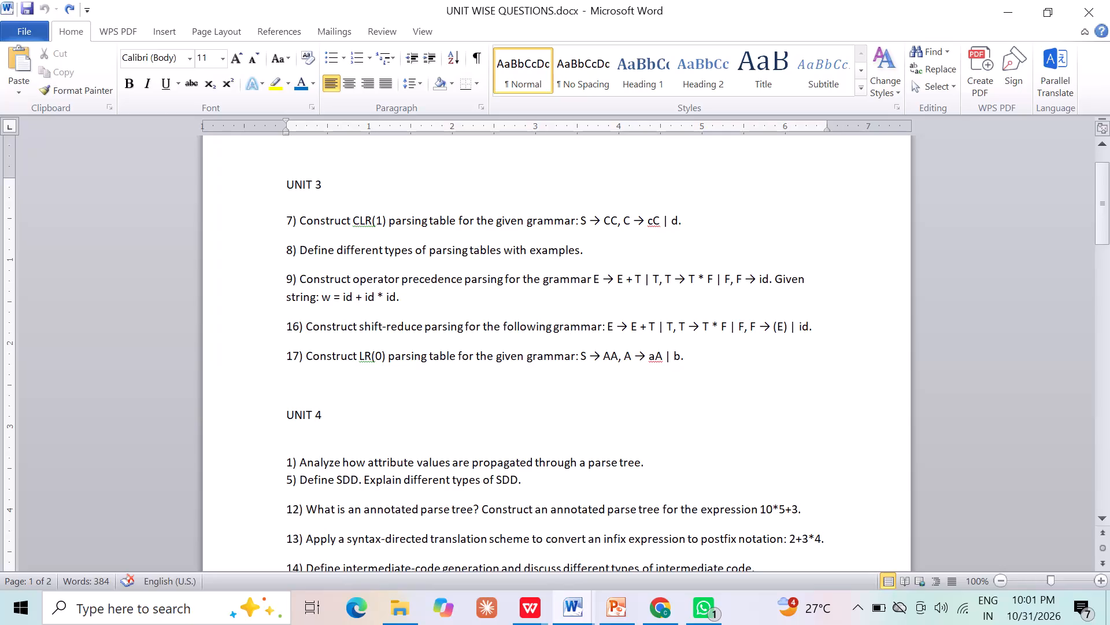
Return to ACD ANS.docx and save it to the Downloads folder as a Word document under the same name.
key(alt+Tab)
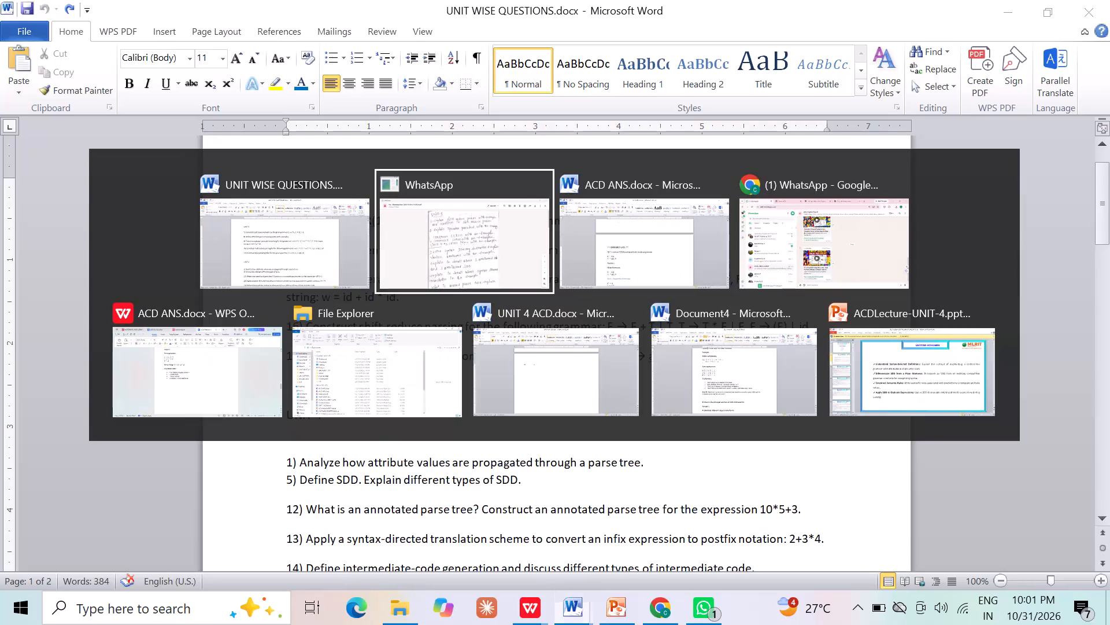
key(alt+Tab)
click(31, 32)
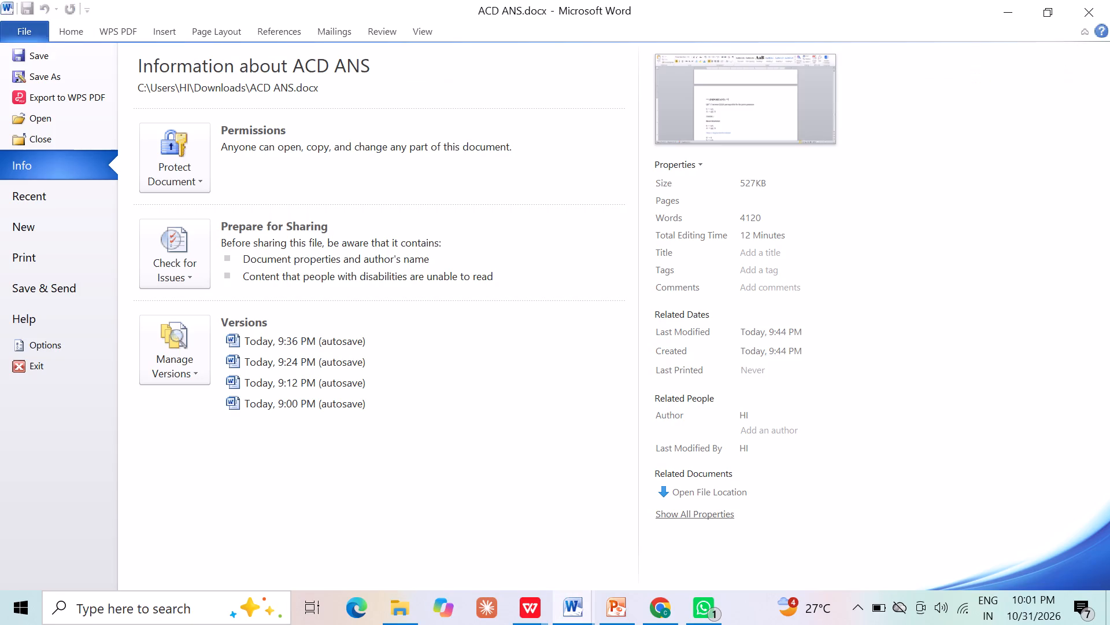
click(46, 69)
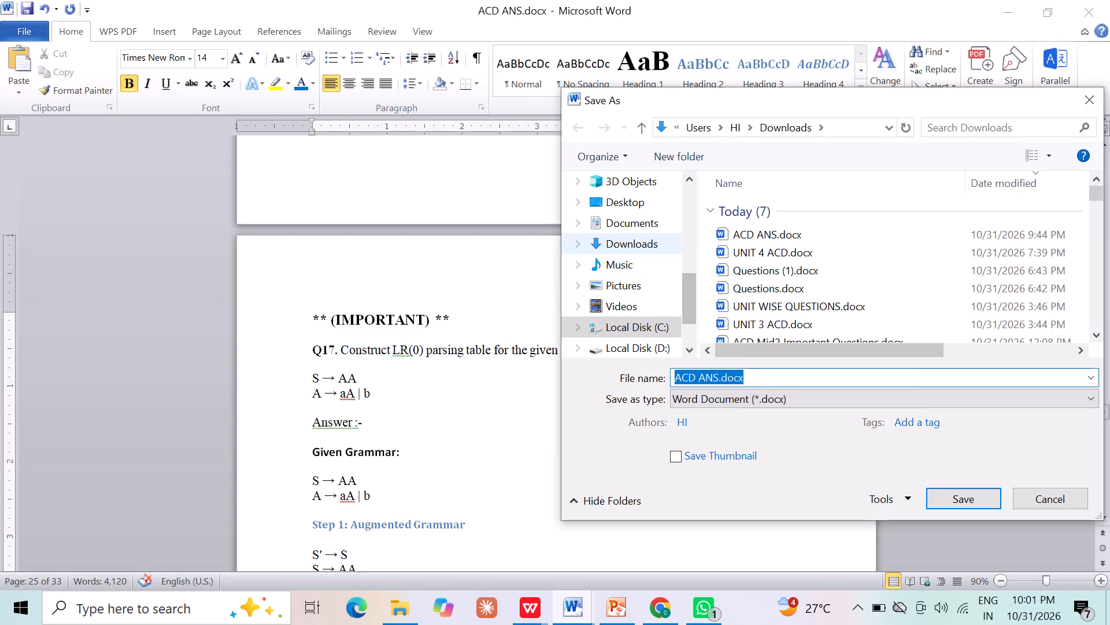
click(664, 250)
click(989, 488)
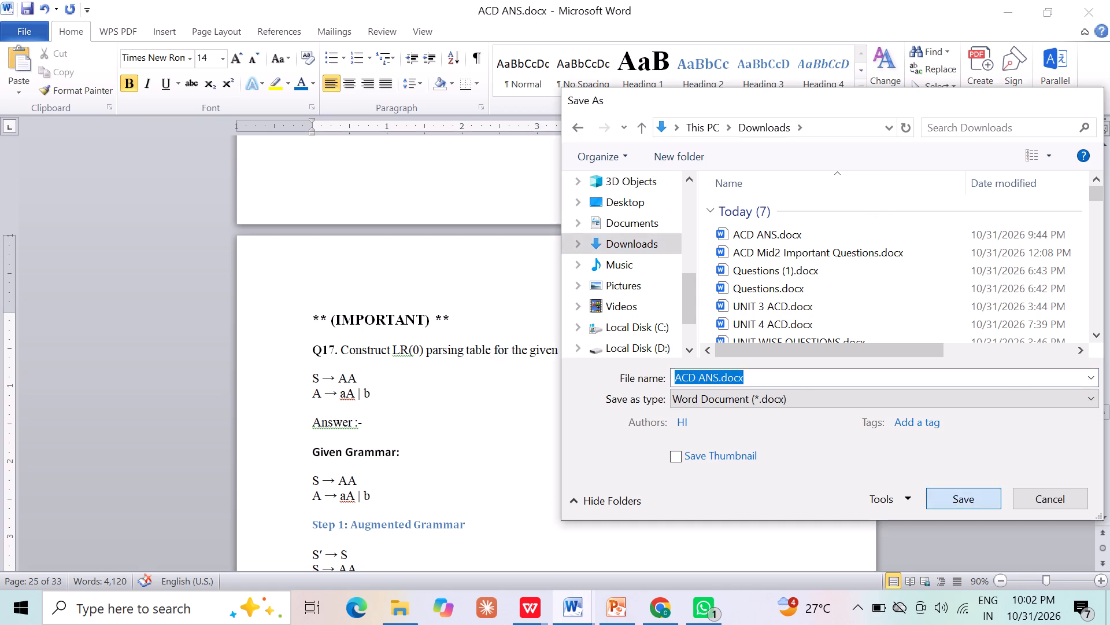
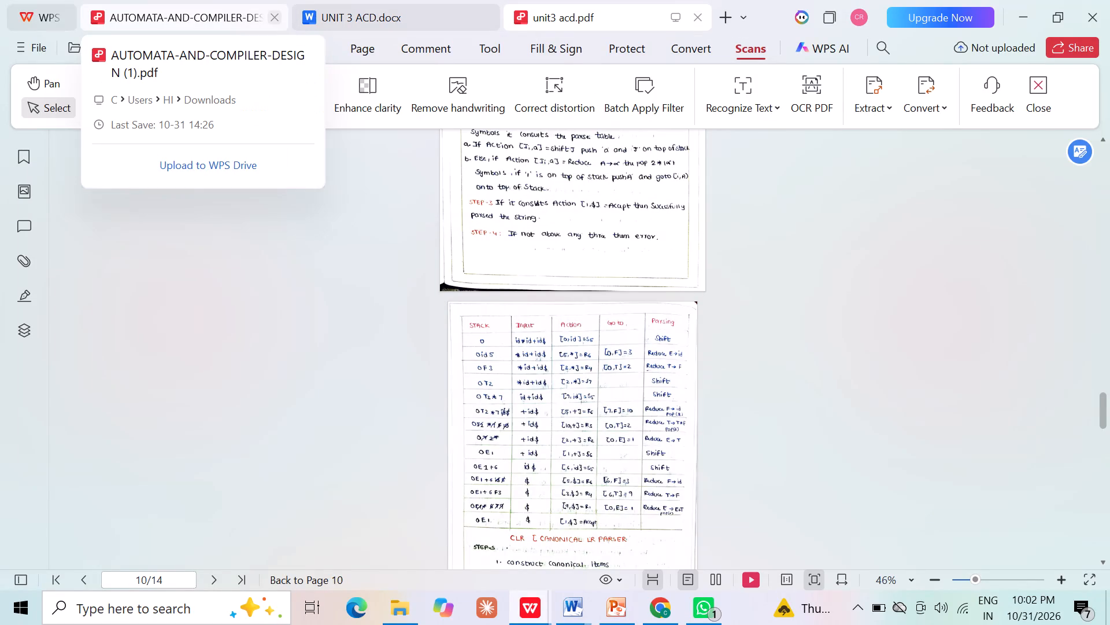
Review the Unit III to Unit V syllabus topics in the AUTOMATA-AND-COMPILER-DESIGN (1).pdf course document.
click(213, 3)
ctrl+scroll(446, 290, down, 1)
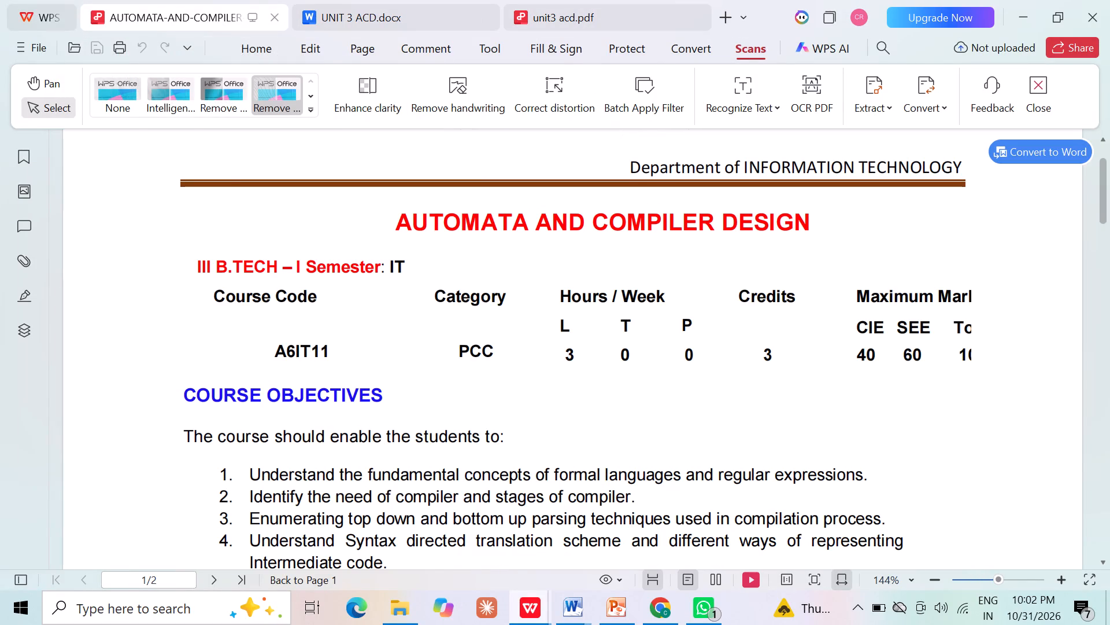
ctrl+scroll(446, 290, down, 1)
scroll(446, 290, down, 6)
click(446, 290)
scroll(446, 290, down, 2)
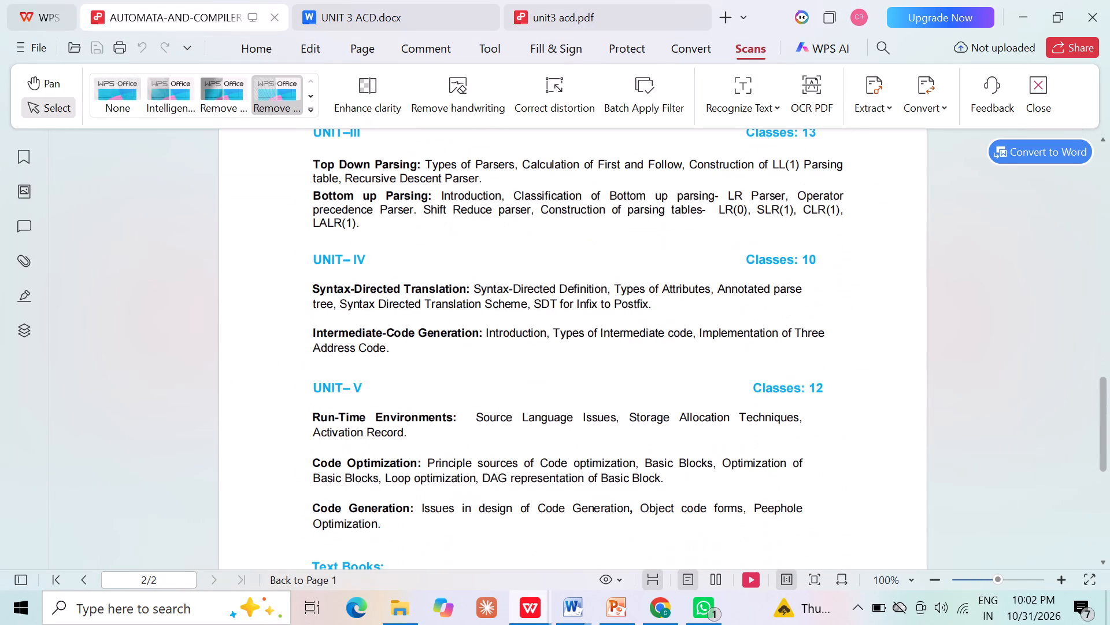
click(446, 290)
scroll(446, 290, down, 2)
scroll(446, 290, up, 1)
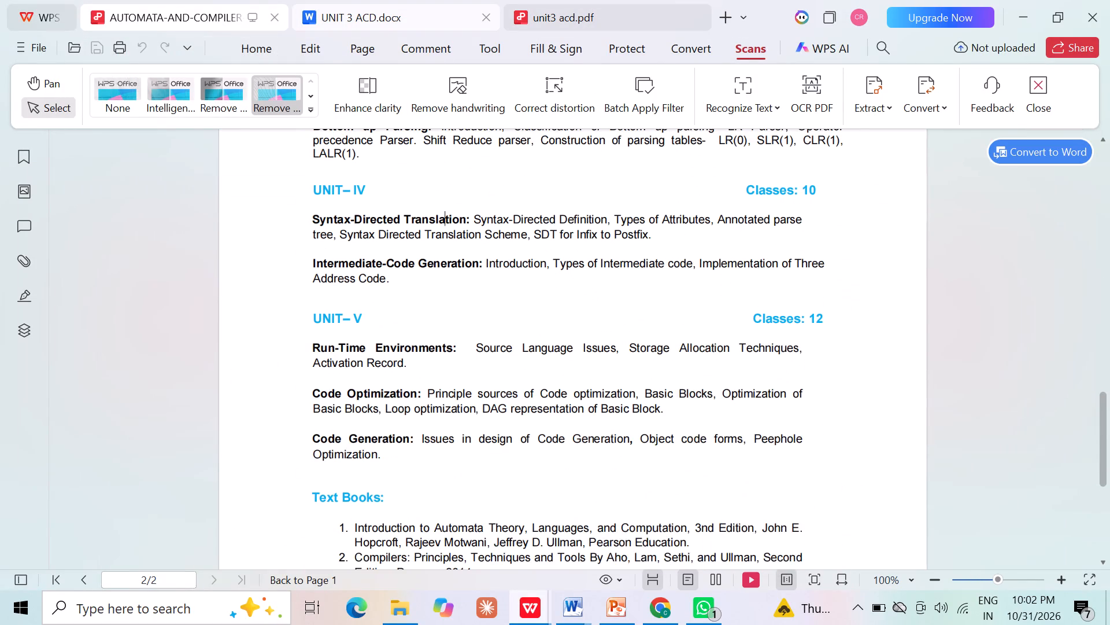
click(413, 0)
click(205, 13)
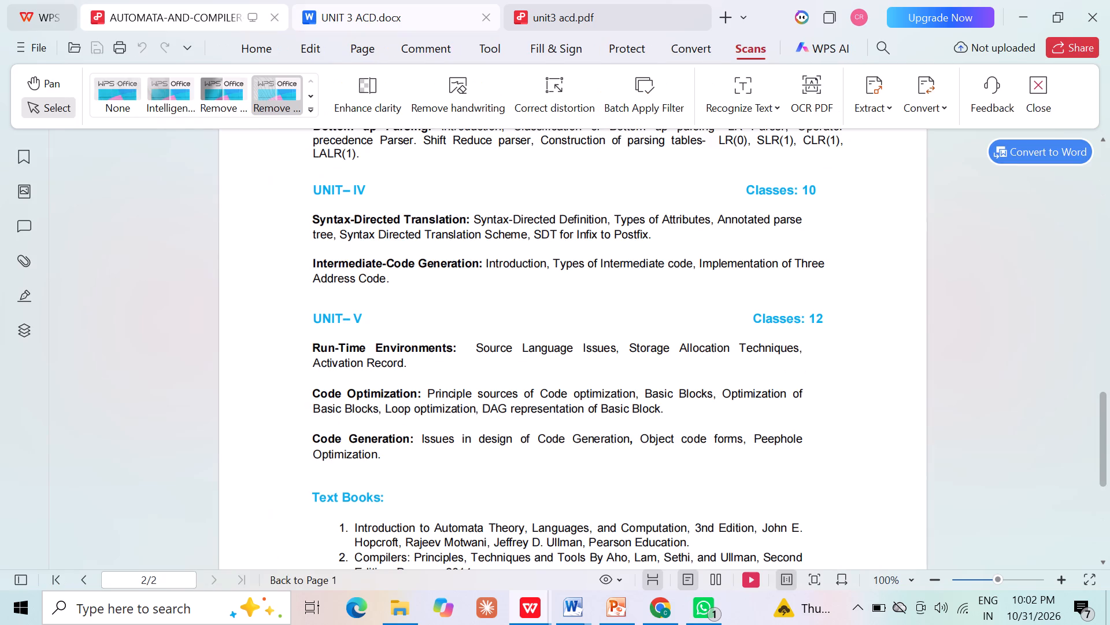
Look over the handwritten LR parsing table pages in unit3 acd.pdf alongside the UNIT 3 ACD.docx notes.
click(416, 1)
click(576, 2)
scroll(546, 326, up, 4)
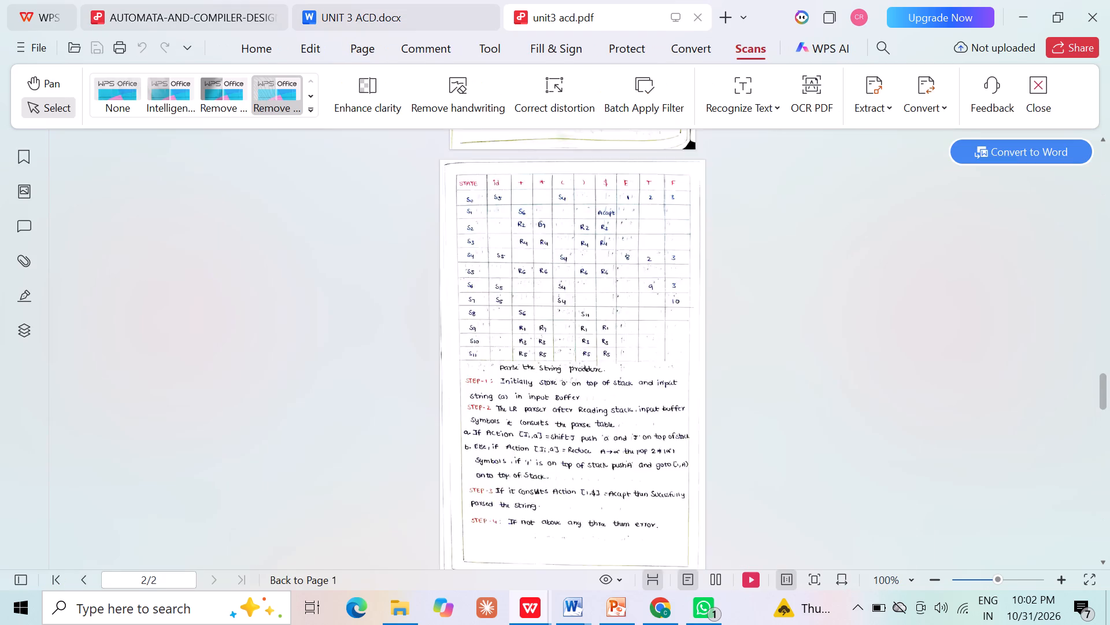
scroll(546, 326, up, 1)
click(456, 25)
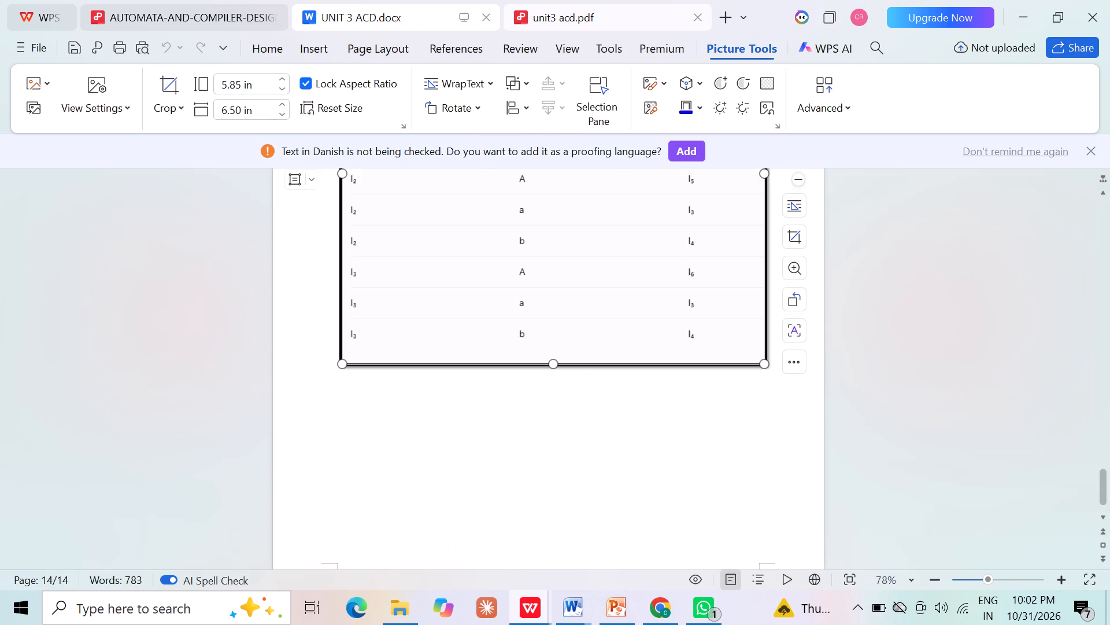
click(585, 13)
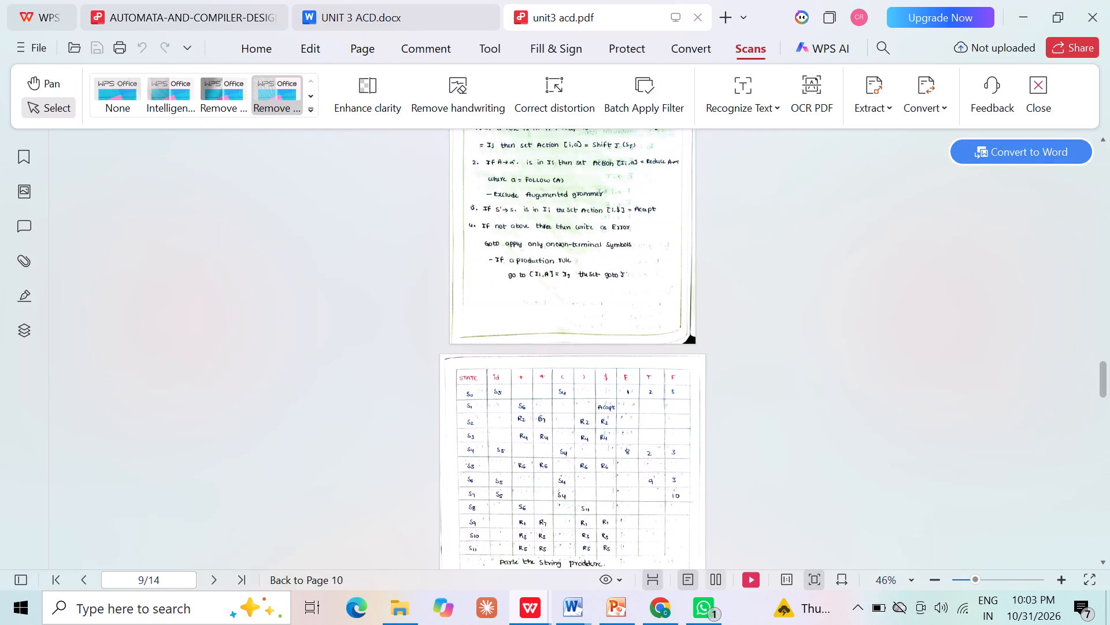
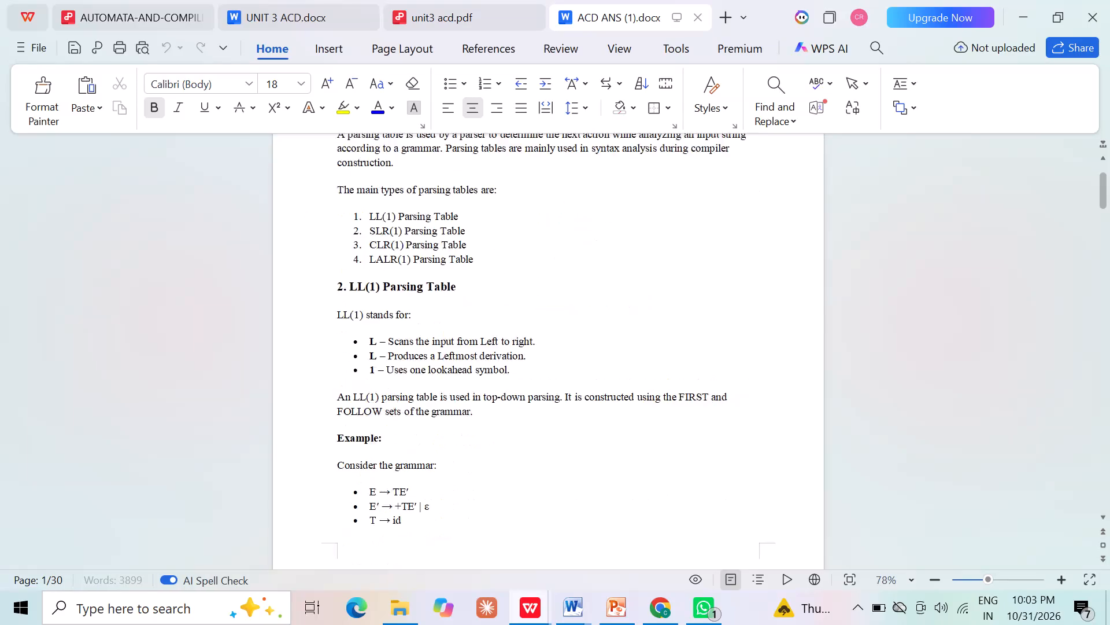
Review the Unit 3 answer on types of parsing tables, from LL(1) through the comparison table, in ACD ANS (1).docx.
scroll(726, 270, down, 6)
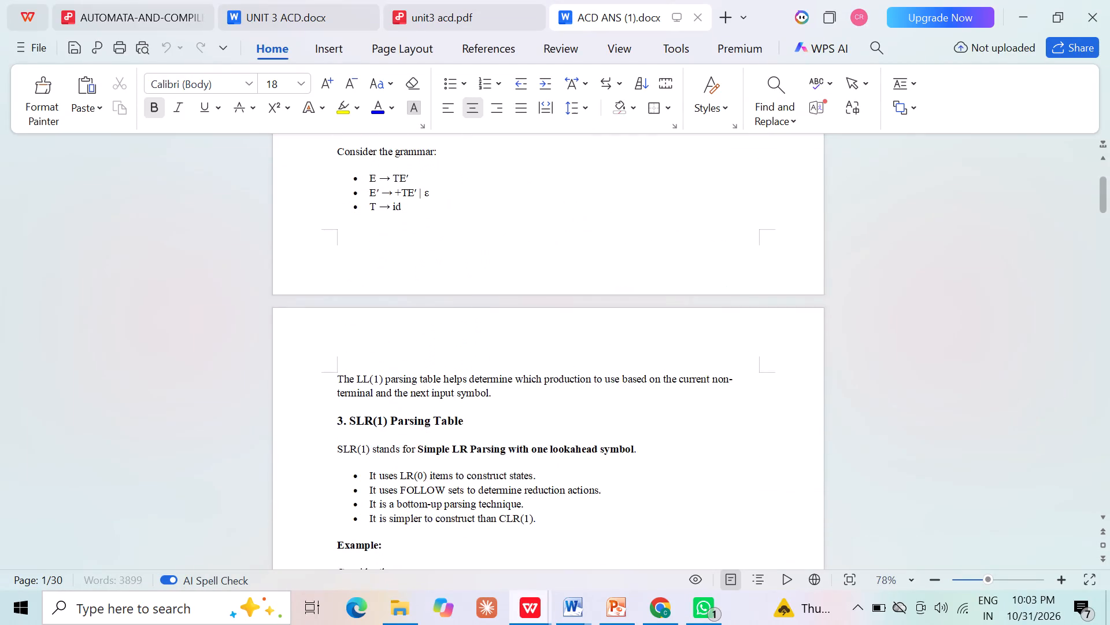
scroll(726, 270, down, 12)
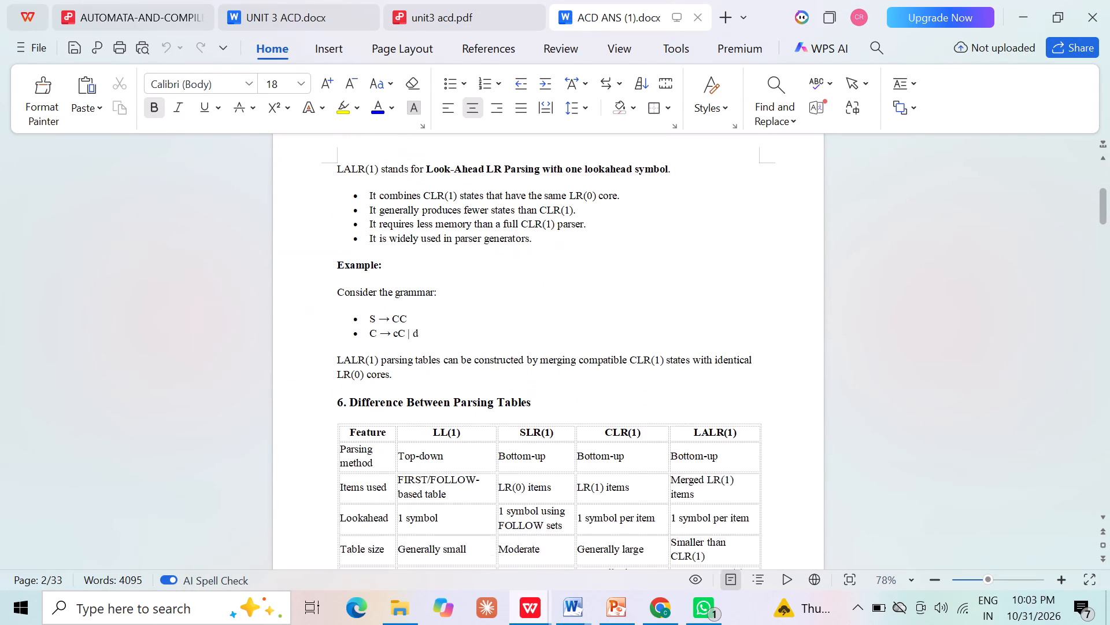
scroll(726, 270, down, 6)
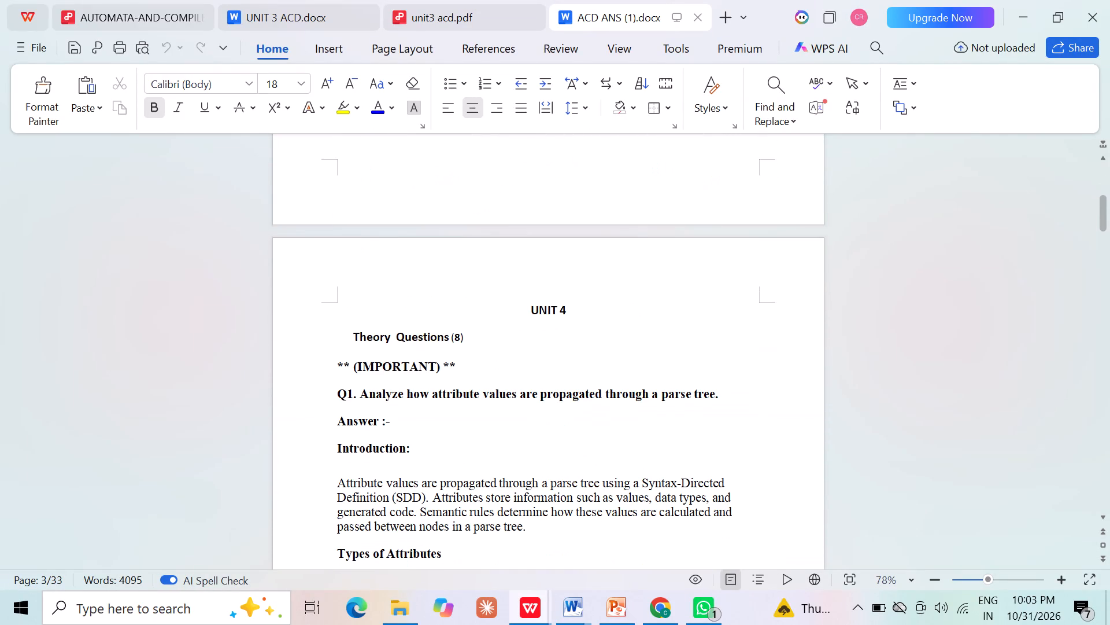
scroll(726, 270, up, 6)
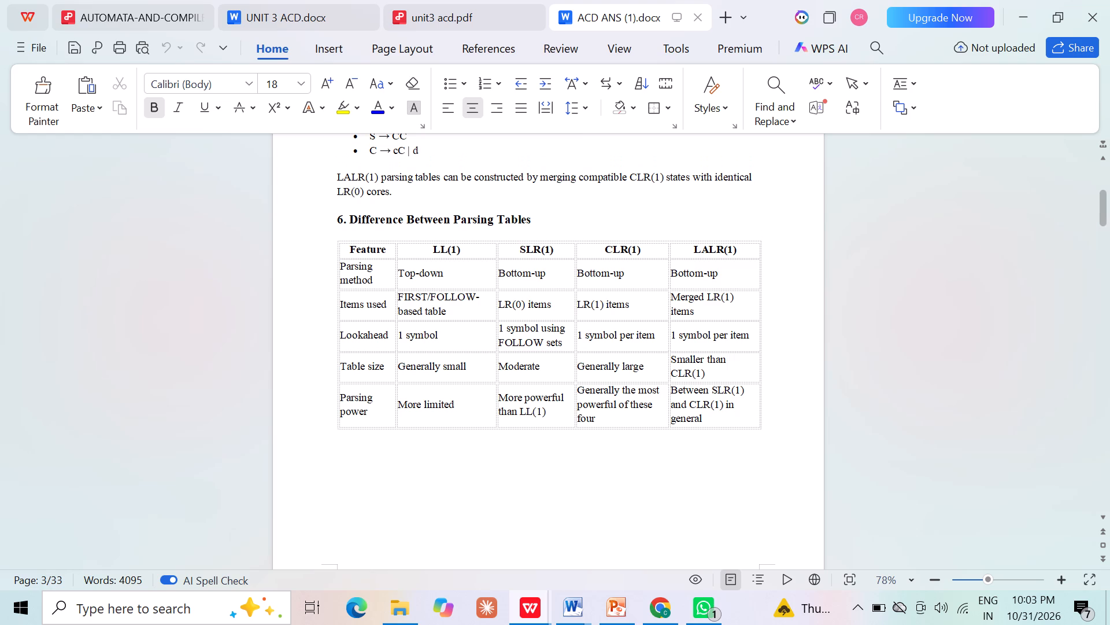
scroll(726, 270, up, 2)
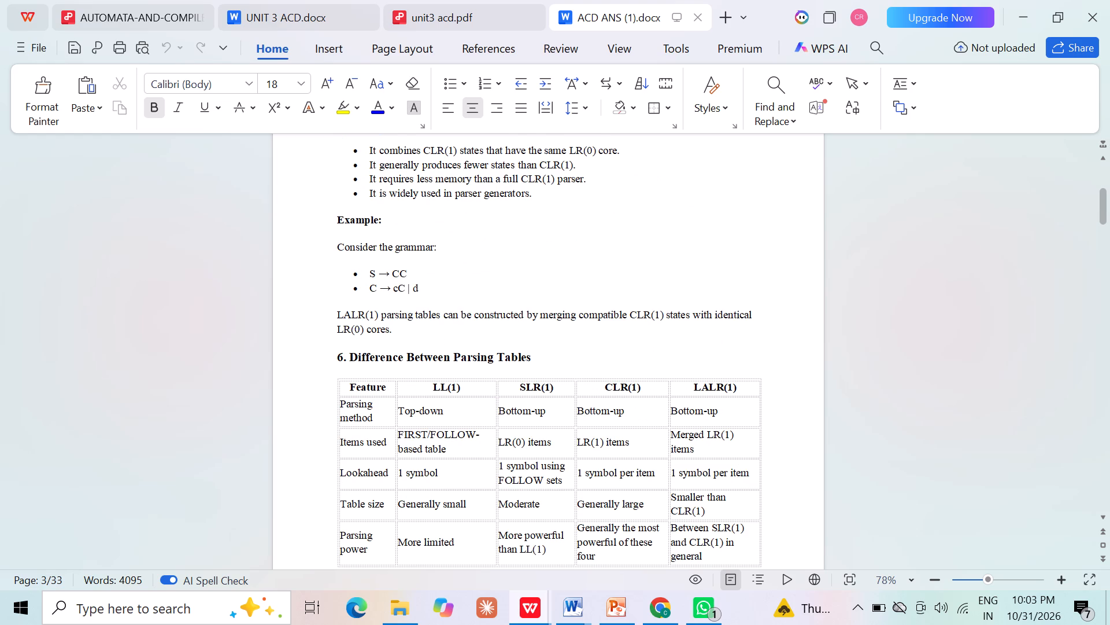
scroll(726, 270, up, 2)
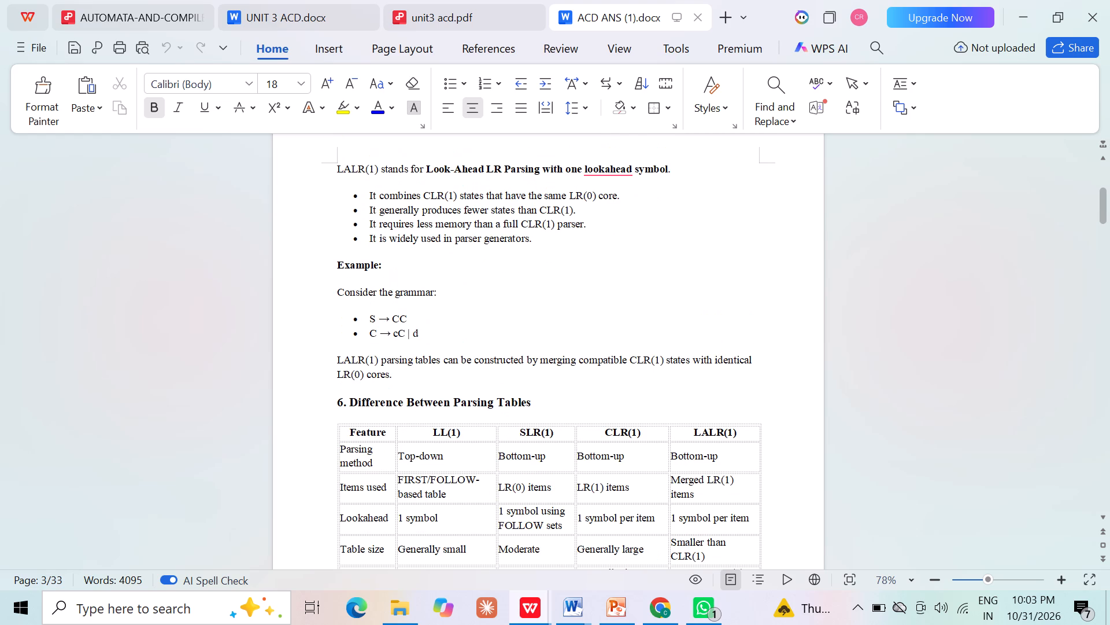
scroll(726, 270, up, 7)
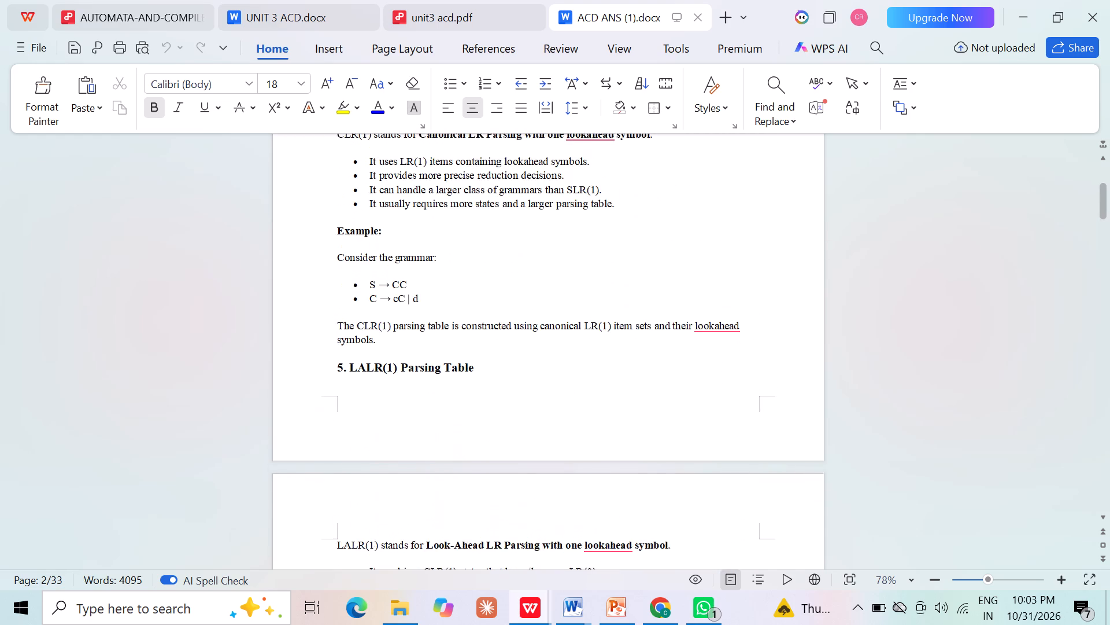
scroll(726, 270, up, 1)
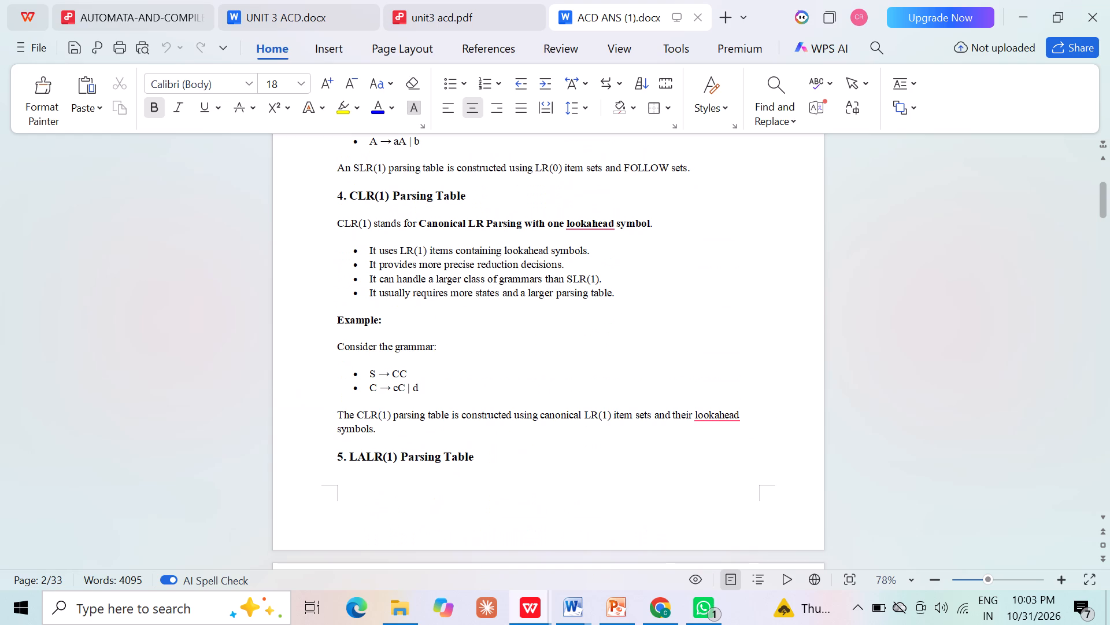
scroll(726, 270, up, 2)
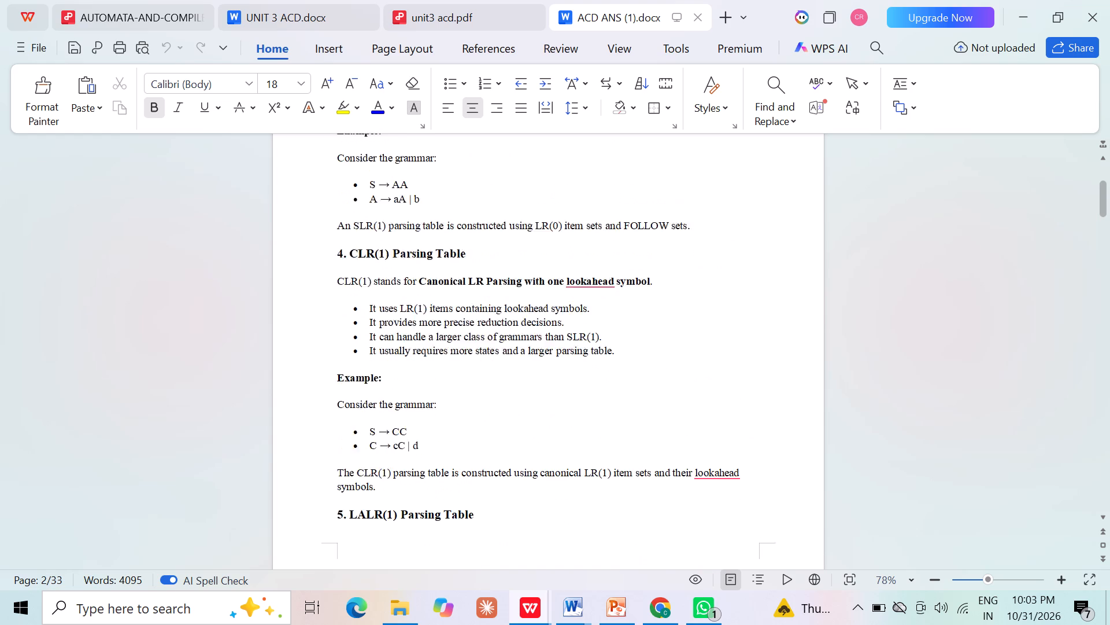
scroll(726, 270, up, 1)
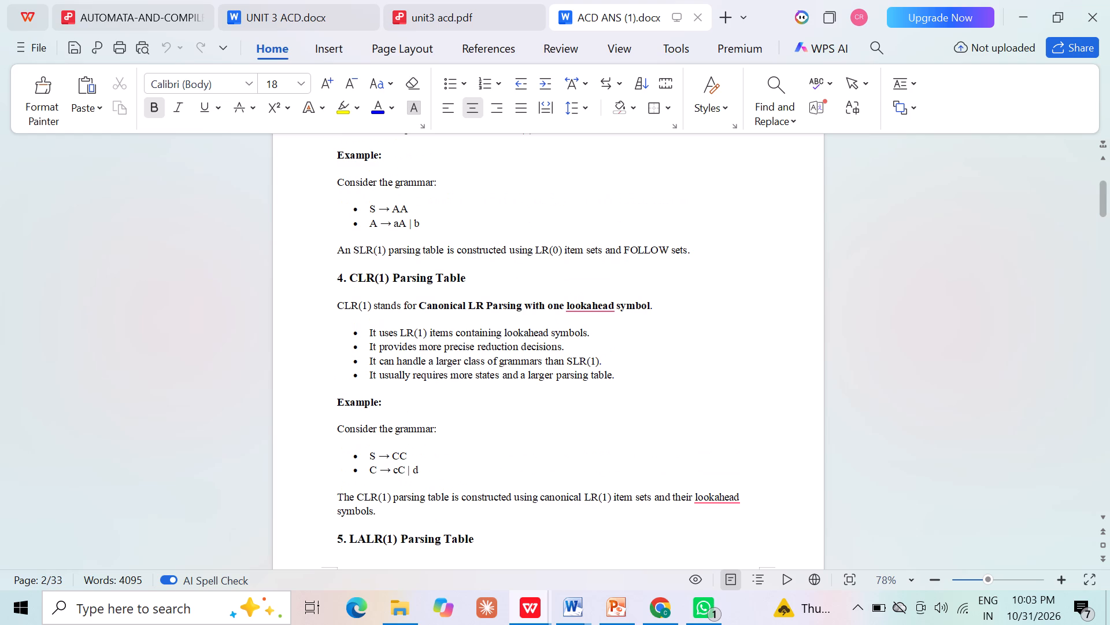
scroll(726, 270, up, 12)
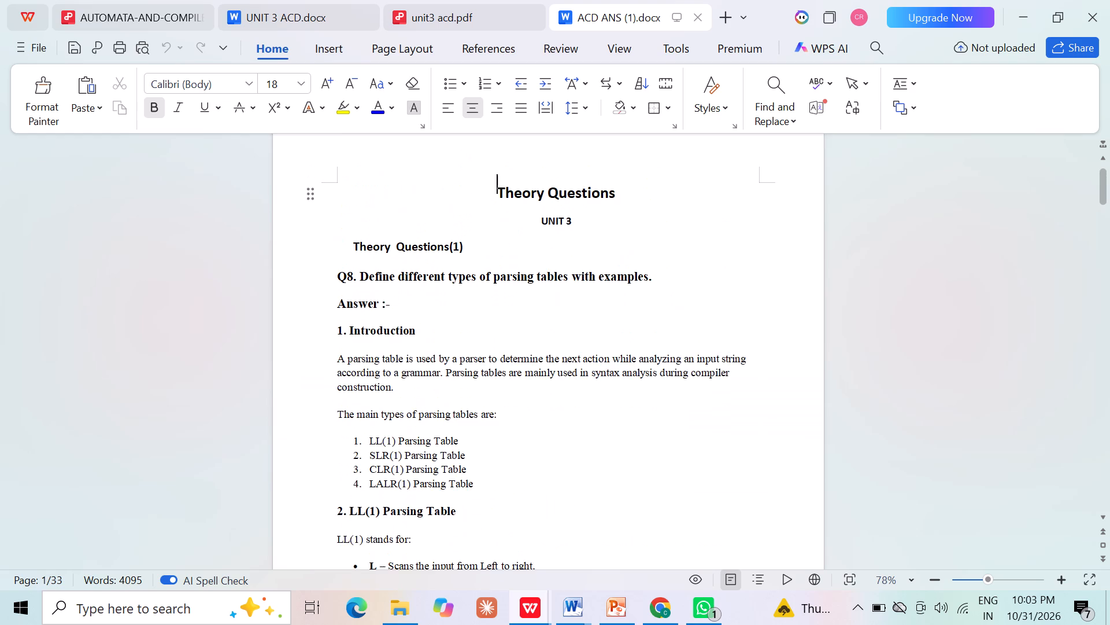
scroll(726, 270, down, 8)
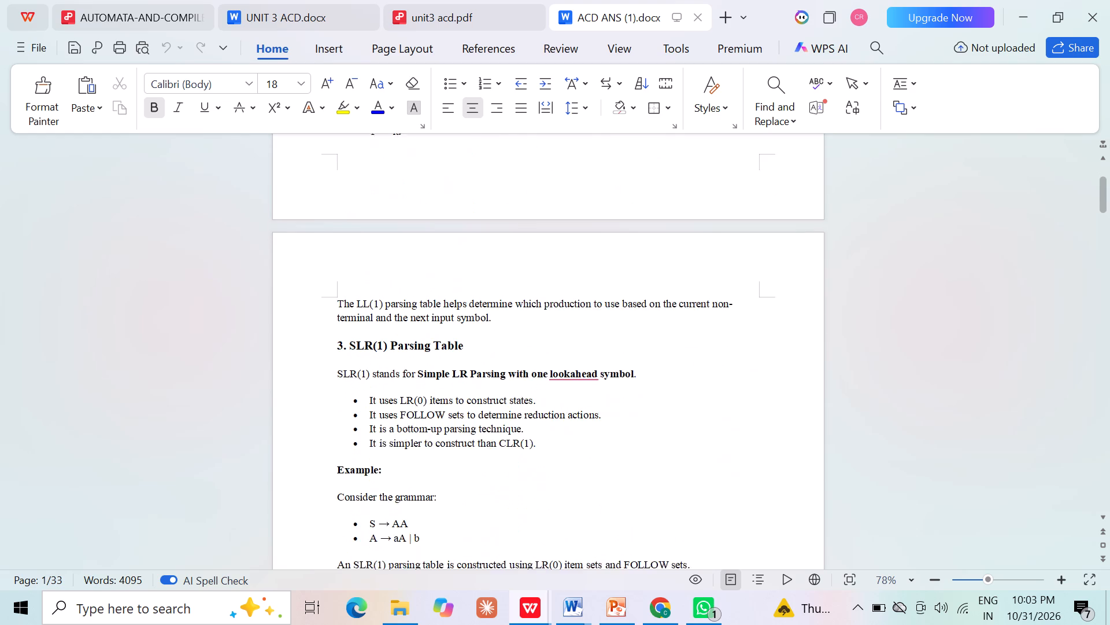
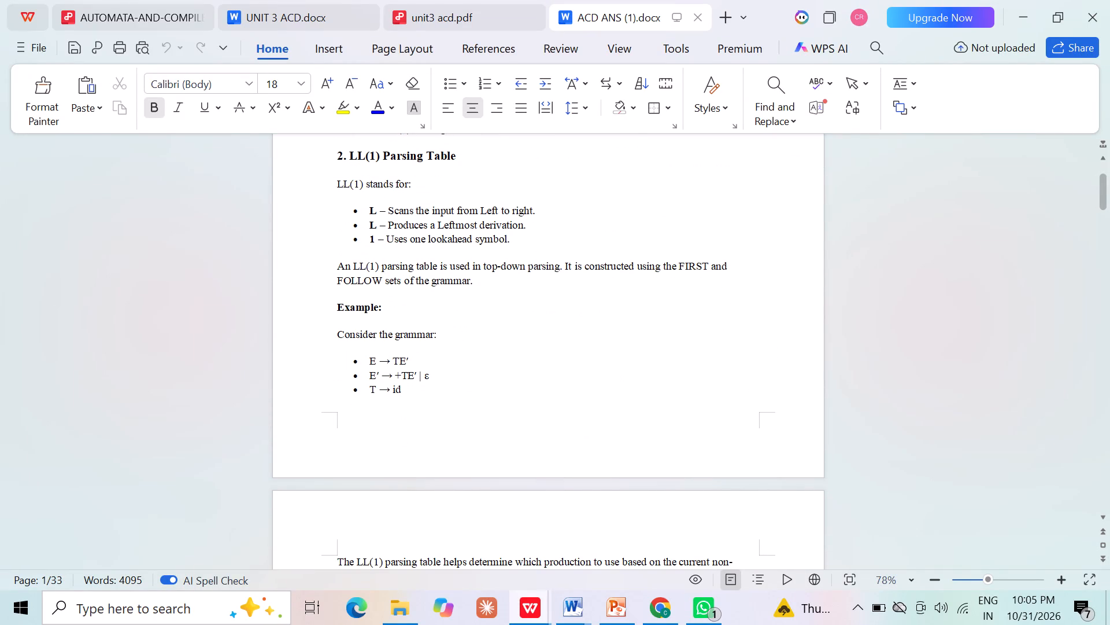
Look through the rest of the Unit 3 parsing table answer and go to the UNIT 4 heading in ACD ANS (1).docx.
scroll(726, 270, down, 2)
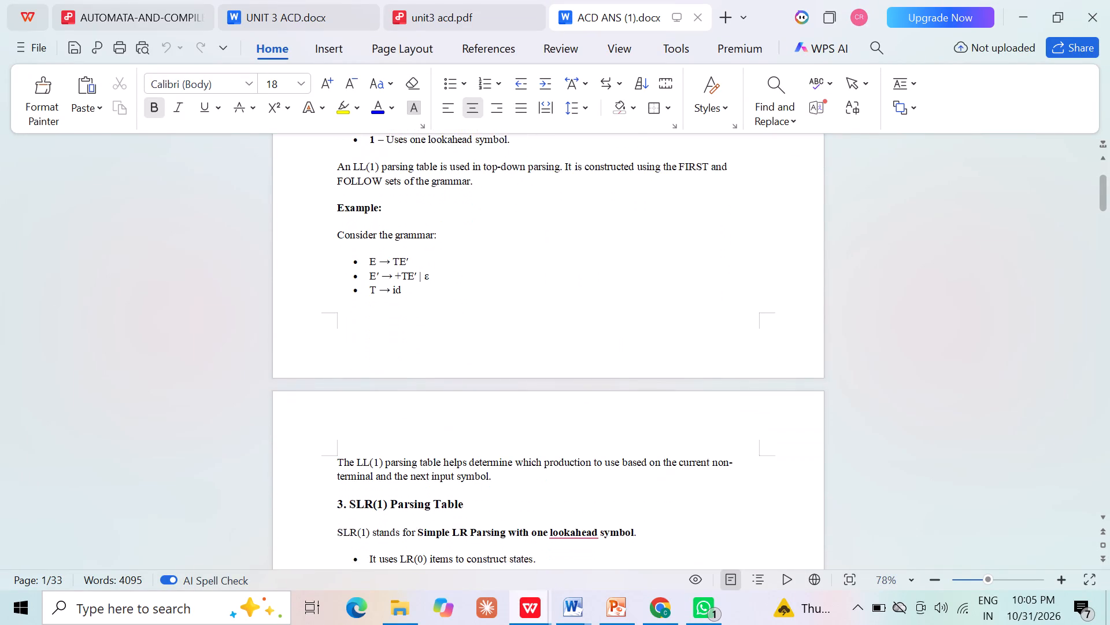
scroll(726, 270, down, 15)
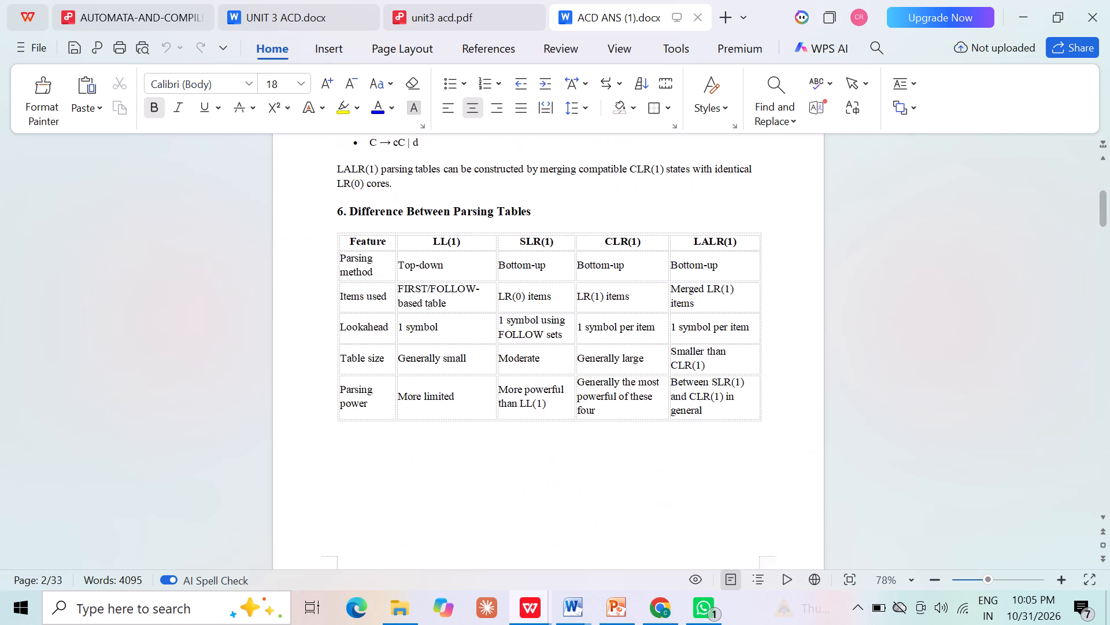
scroll(726, 270, down, 5)
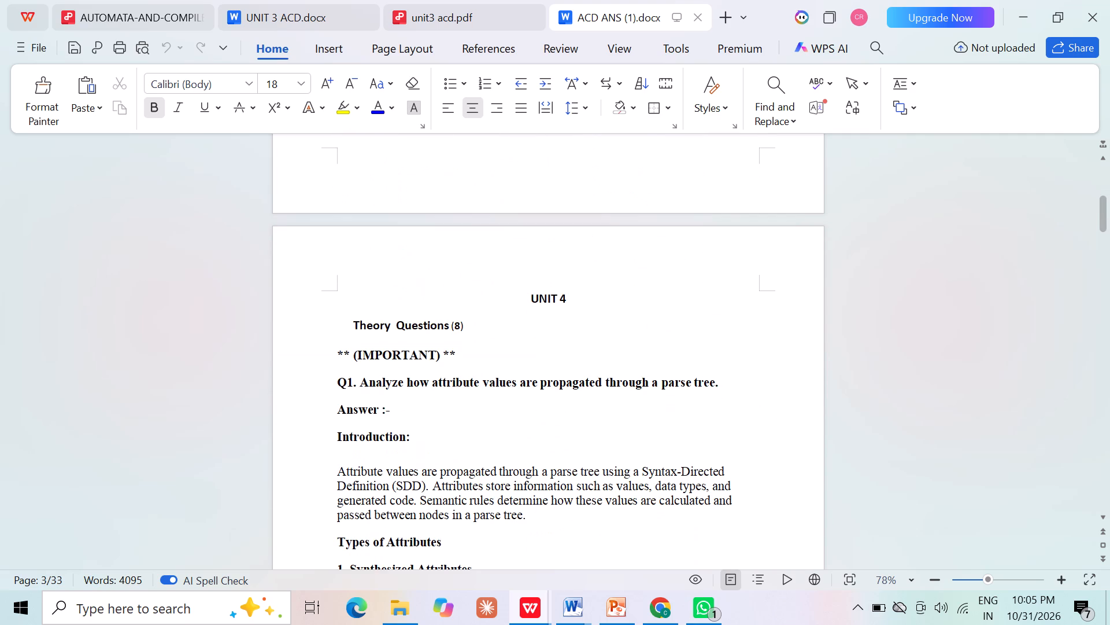
click(726, 270)
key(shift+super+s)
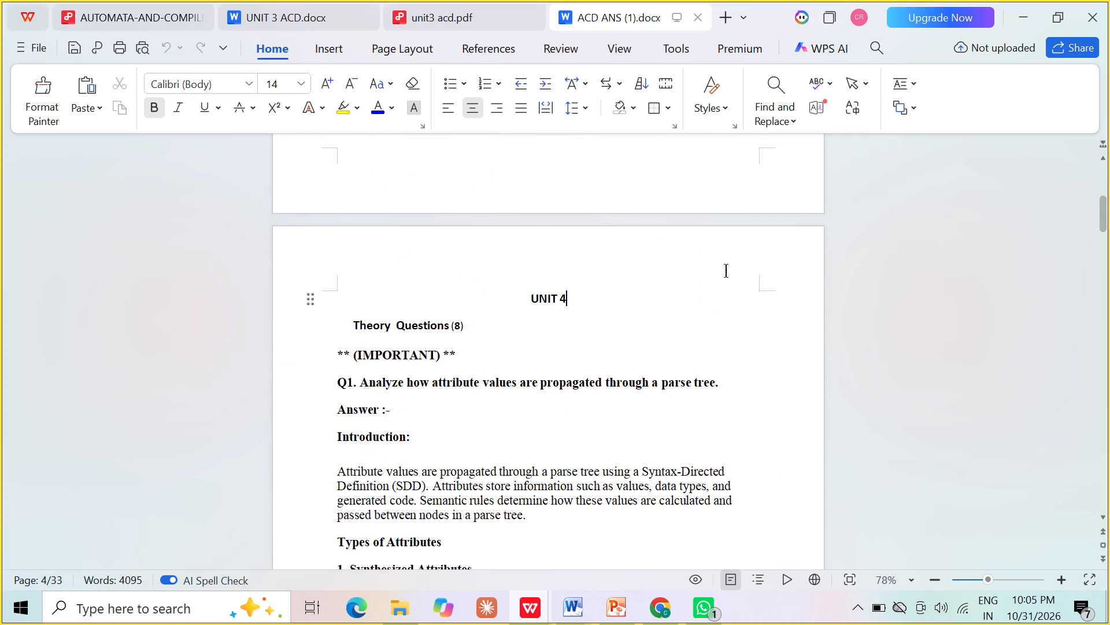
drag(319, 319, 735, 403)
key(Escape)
Capture a rectangular screen snip from the UNIT 4 heading through question Q1 on attribute values propagated through a parse tree.
key(shift+super+s)
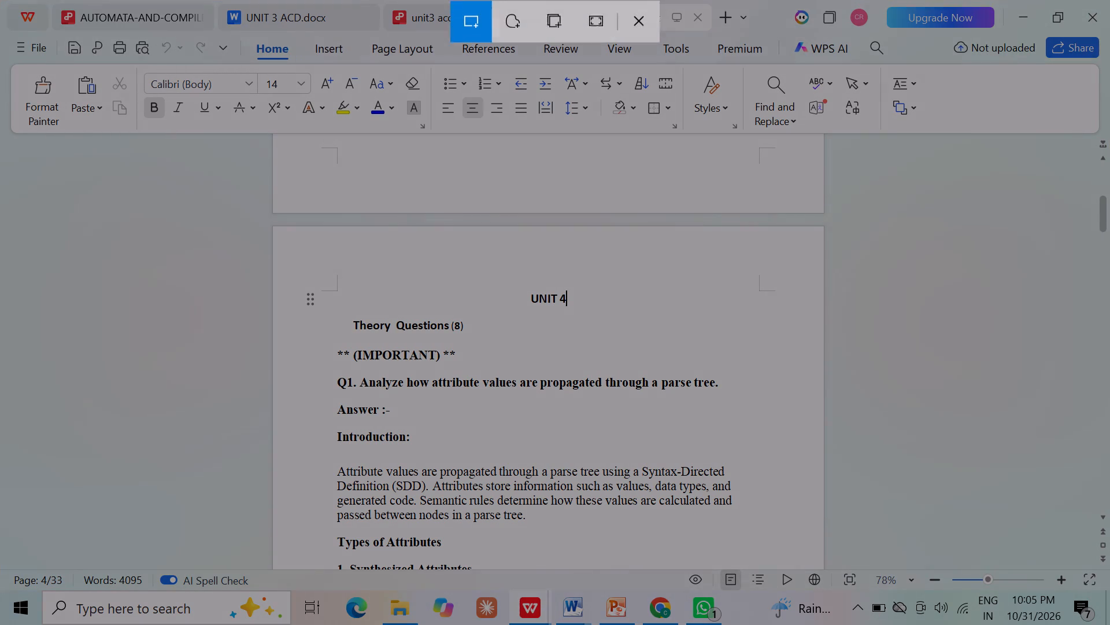
drag(325, 274, 759, 405)
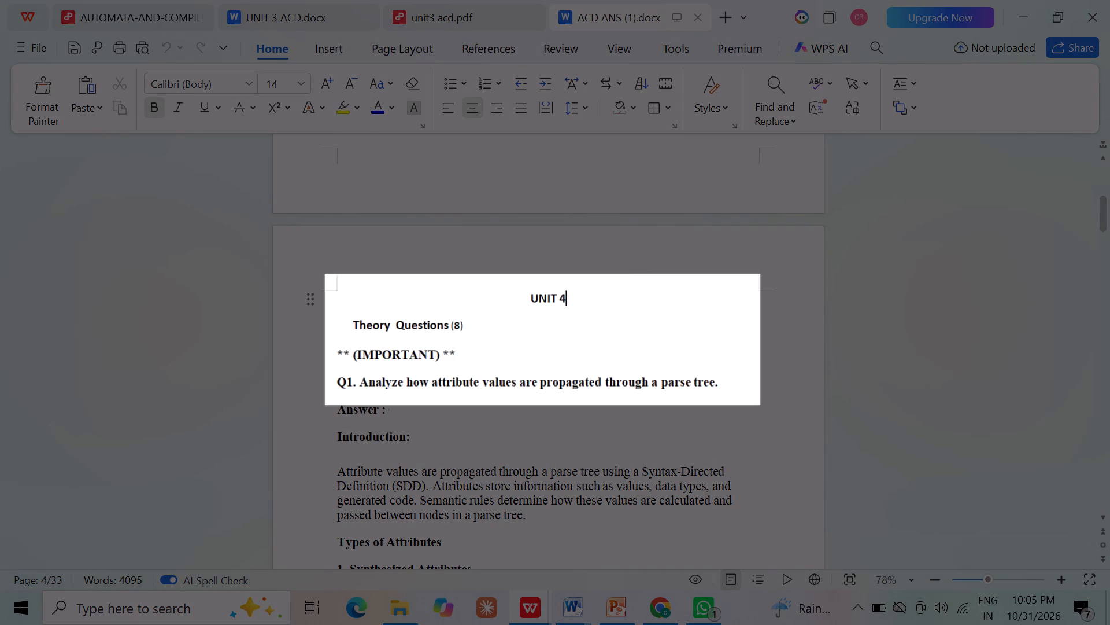
drag(759, 405, 732, 399)
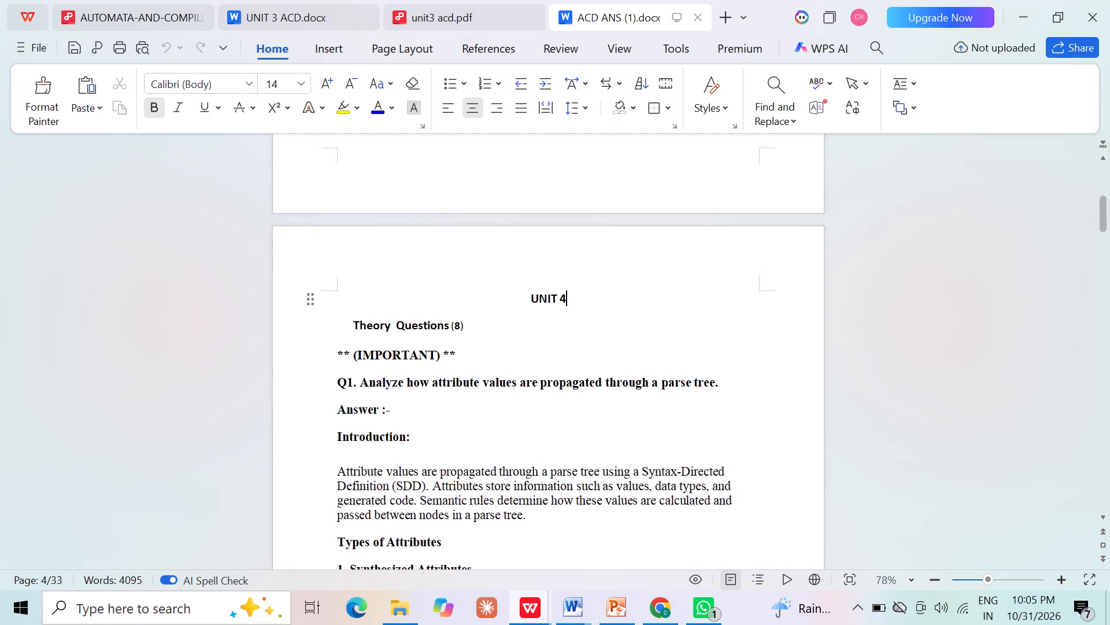
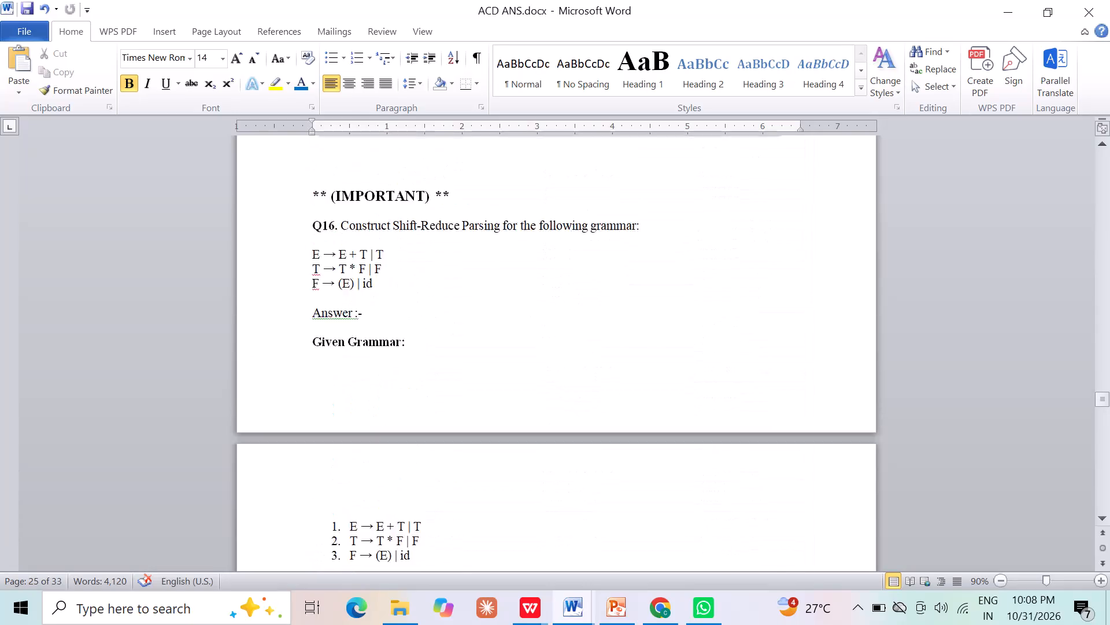
Look back through the Unit 3 problem answers in ACD ANS.docx, from Q16 on shift-reduce parsing to Q7 on the CLR(1) parsing table.
scroll(499, 428, up, 1)
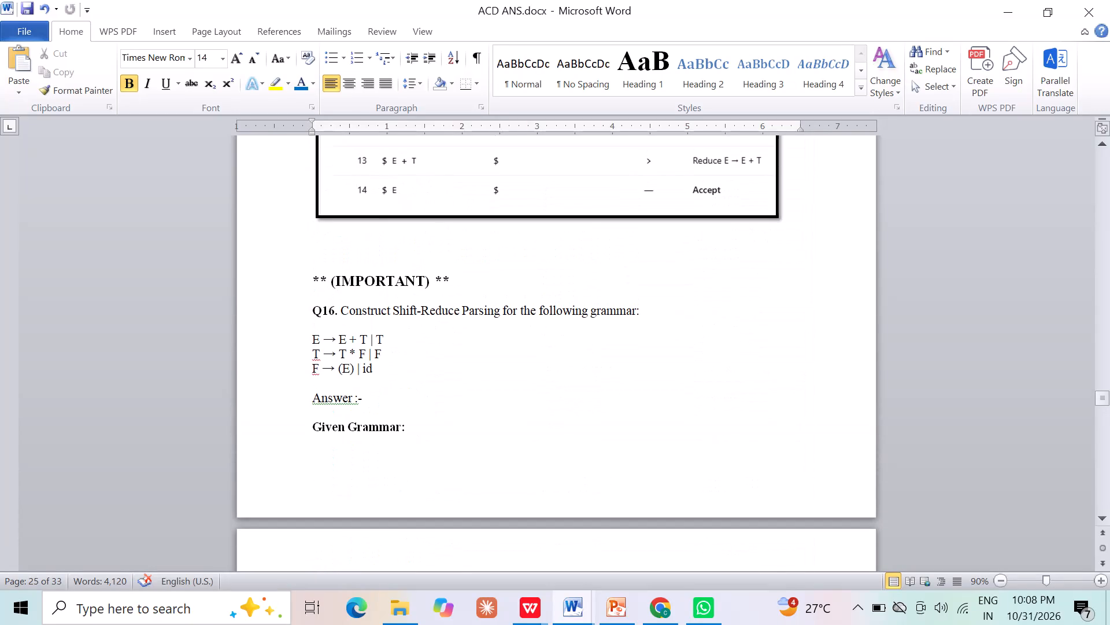
scroll(499, 428, up, 16)
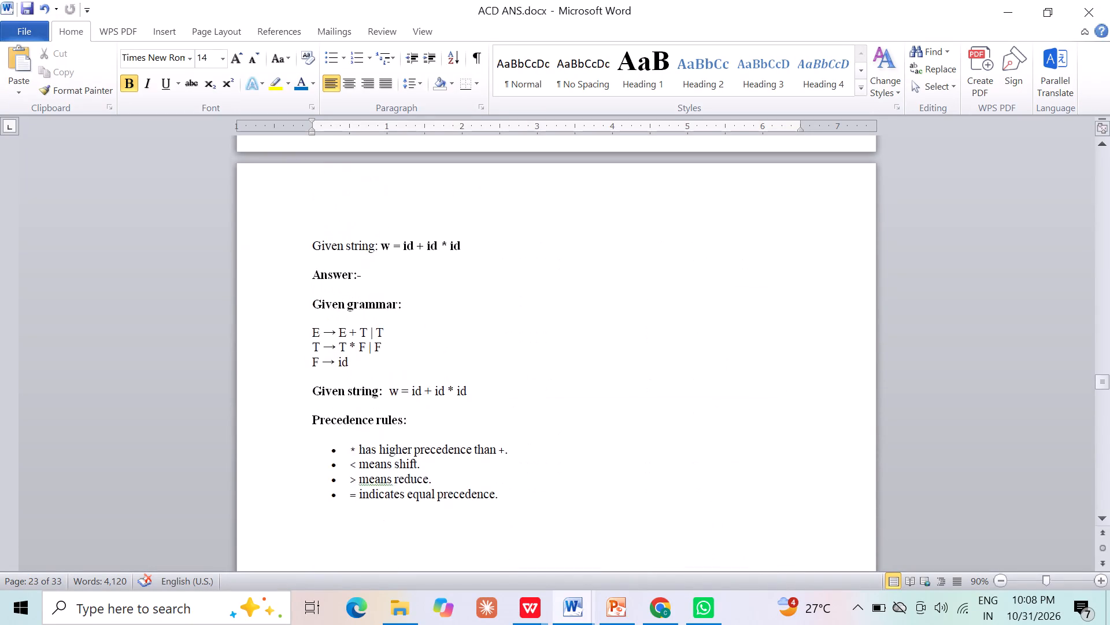
scroll(499, 428, up, 14)
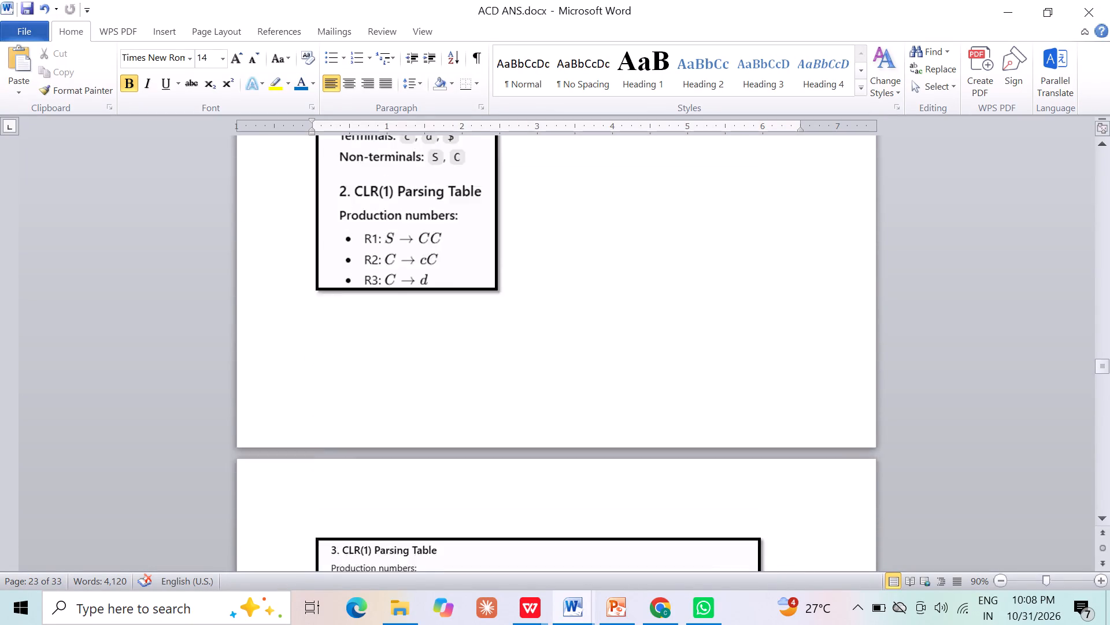
scroll(499, 428, up, 14)
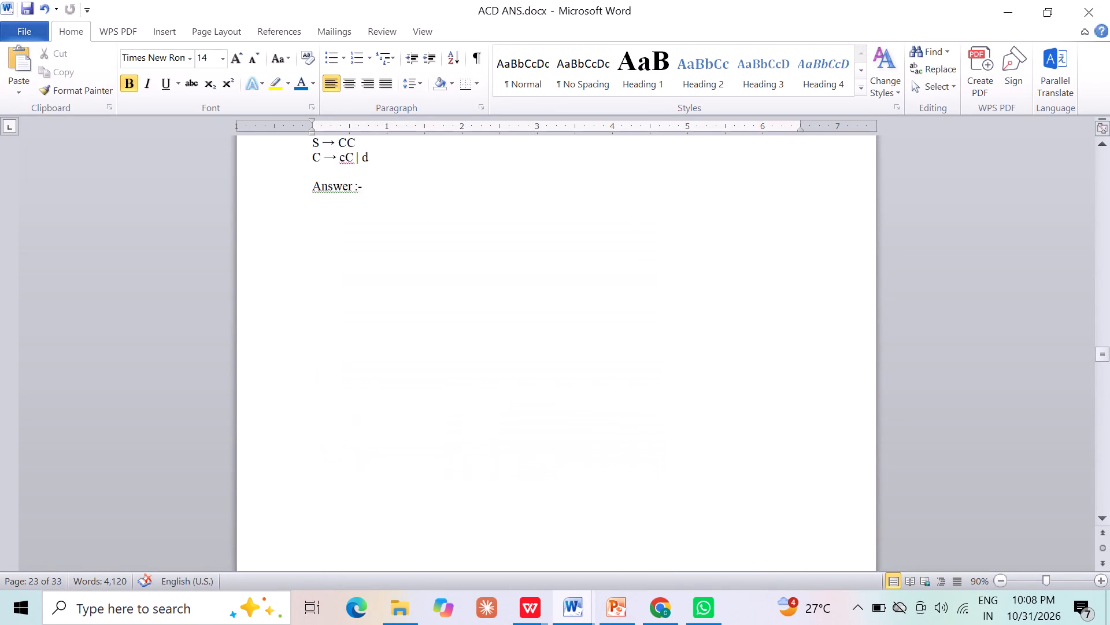
scroll(499, 428, up, 4)
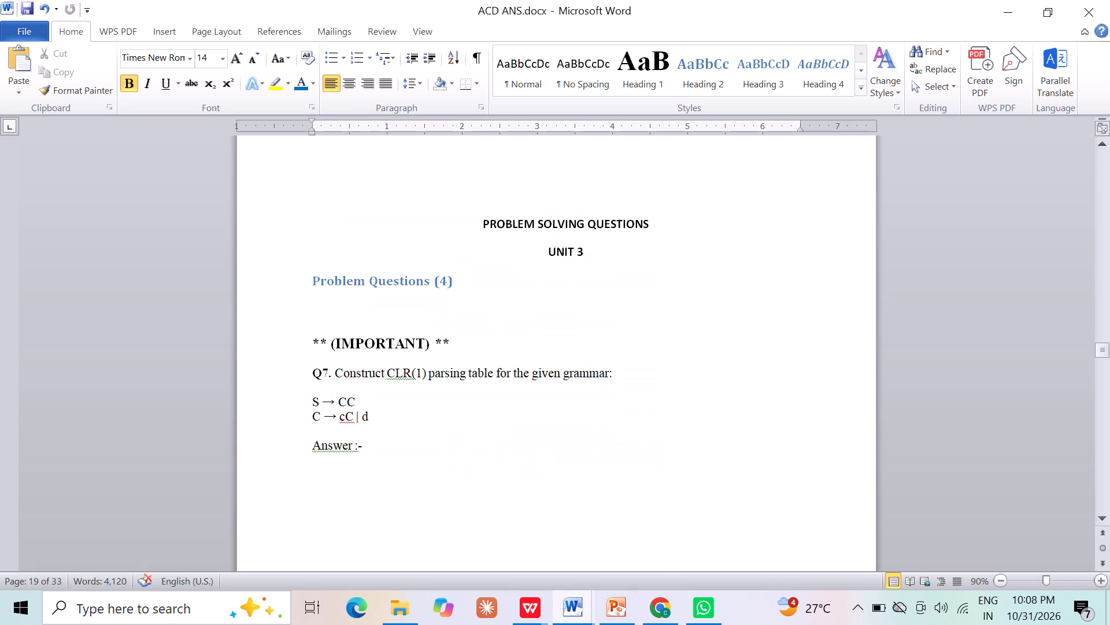
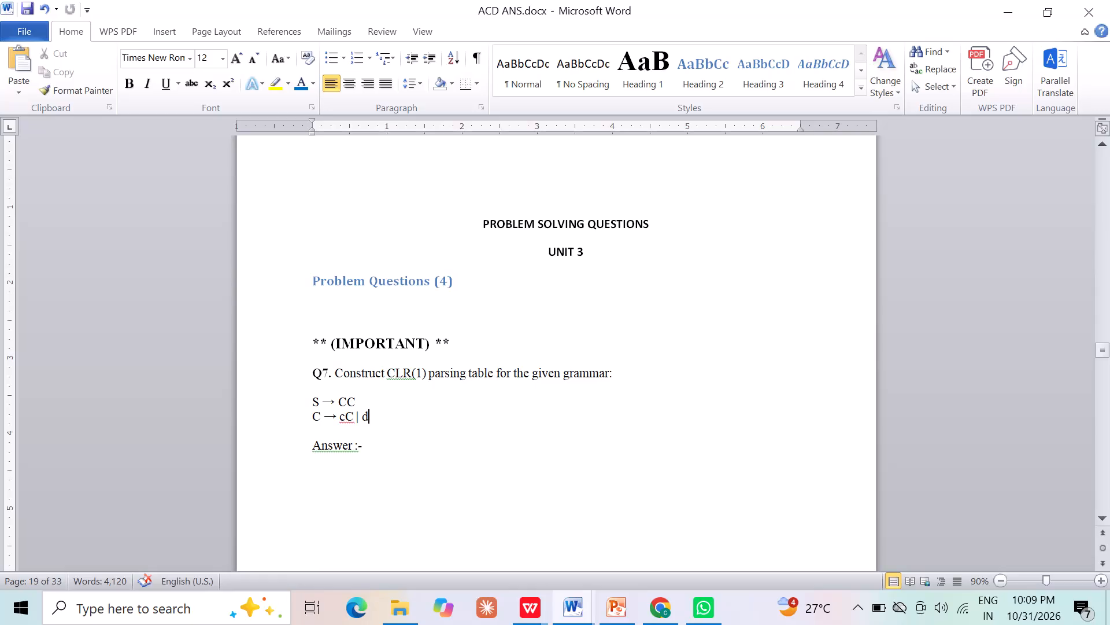
Format the Q7 CLR(1) parsing table question and its two grammar lines in bold red text.
triple_click(490, 372)
click(316, 87)
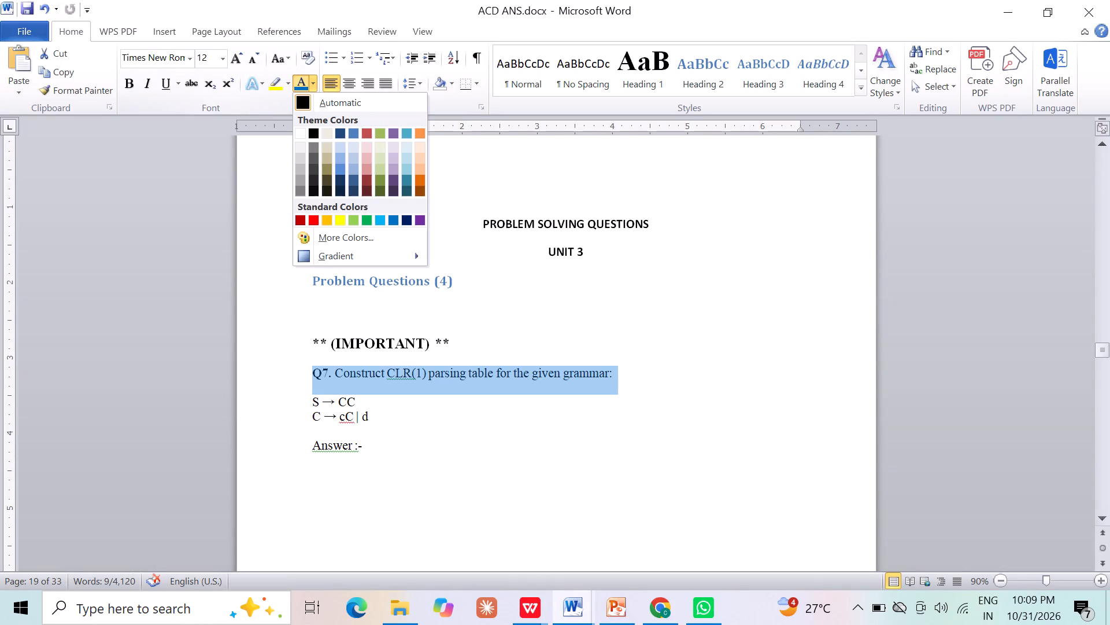
click(318, 220)
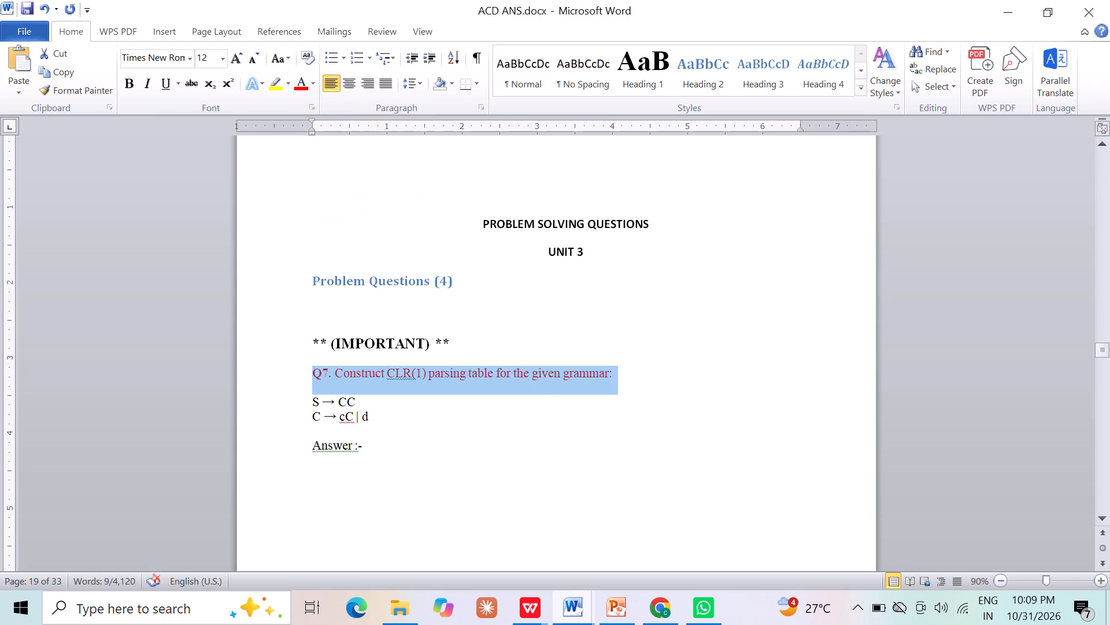
drag(383, 414, 310, 400)
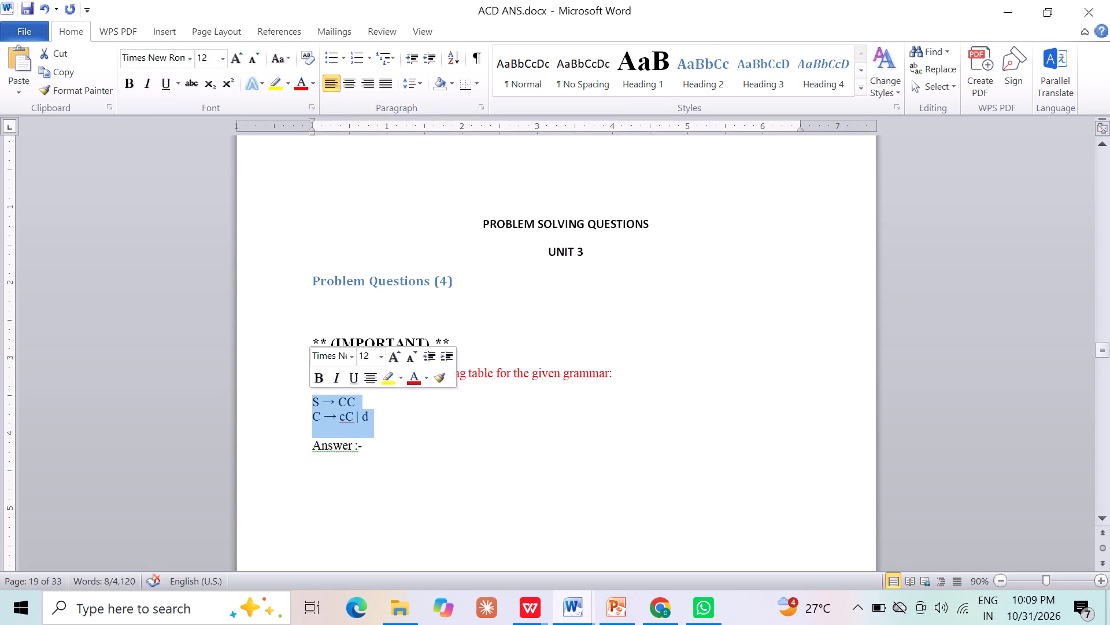
click(409, 377)
click(434, 442)
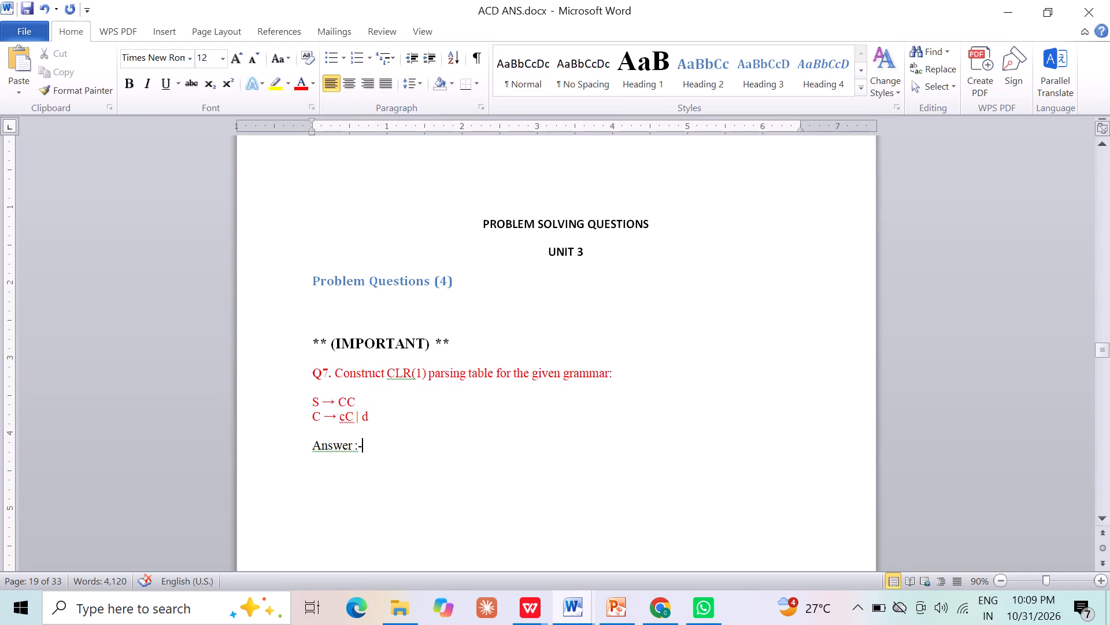
drag(379, 416, 317, 374)
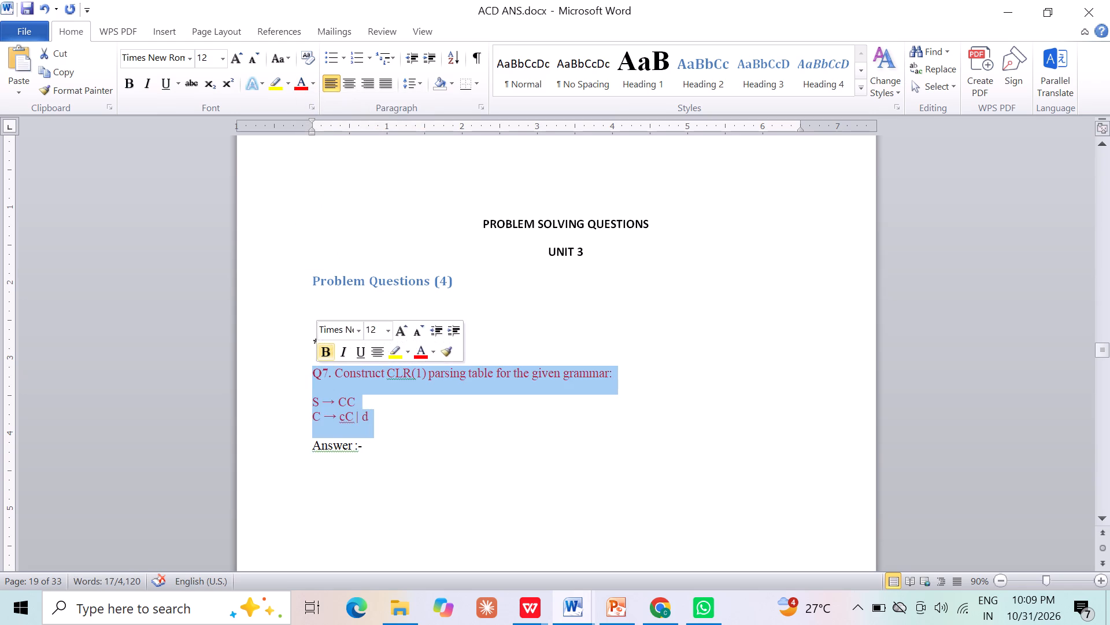
click(324, 360)
click(410, 451)
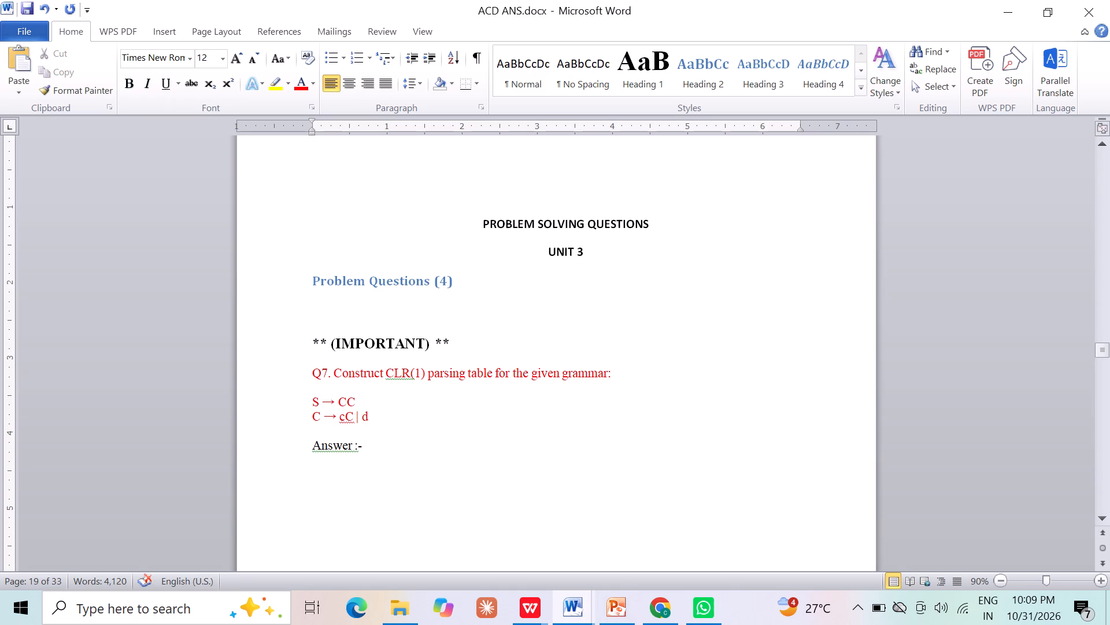
drag(393, 422, 317, 379)
click(325, 360)
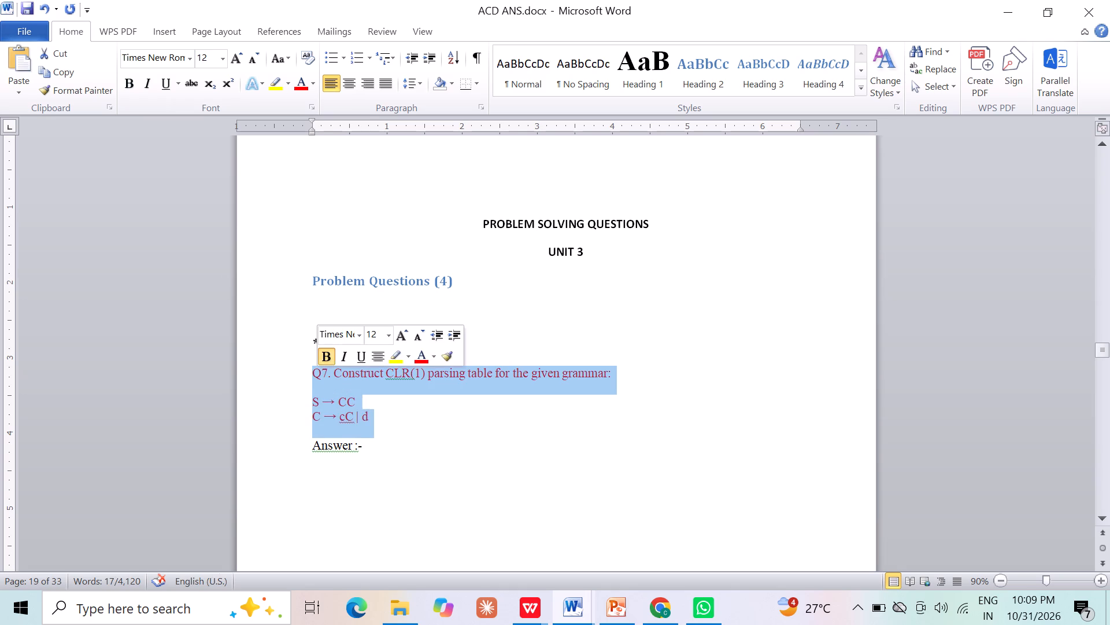
click(414, 432)
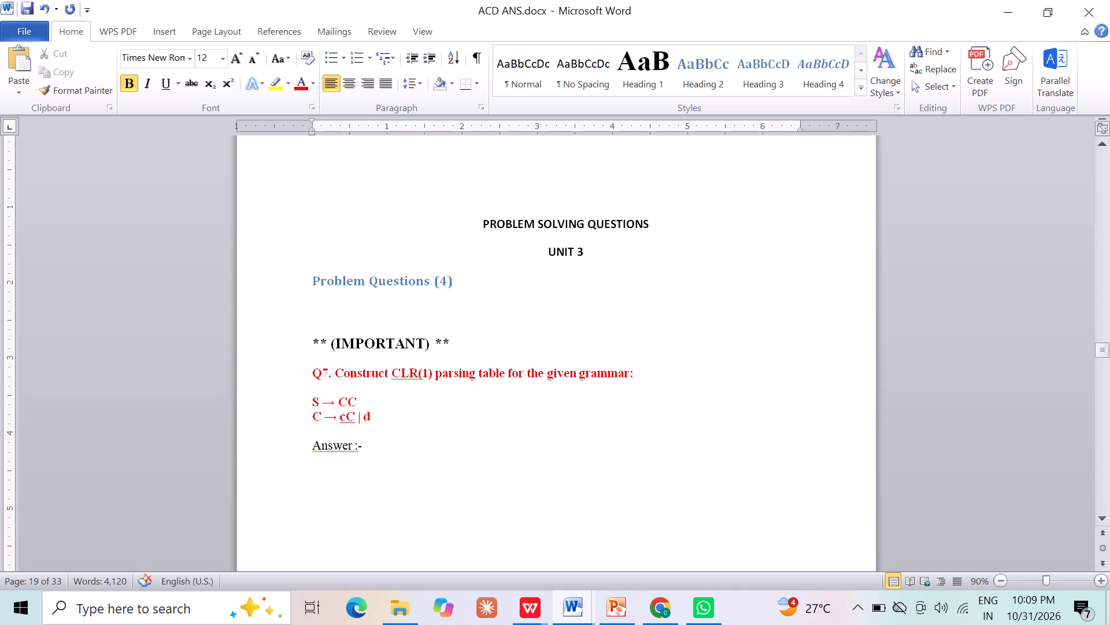
Colour the Q9 Operator Precedence Parsing question red, including its grammar lines and the given string.
scroll(414, 432, down, 5)
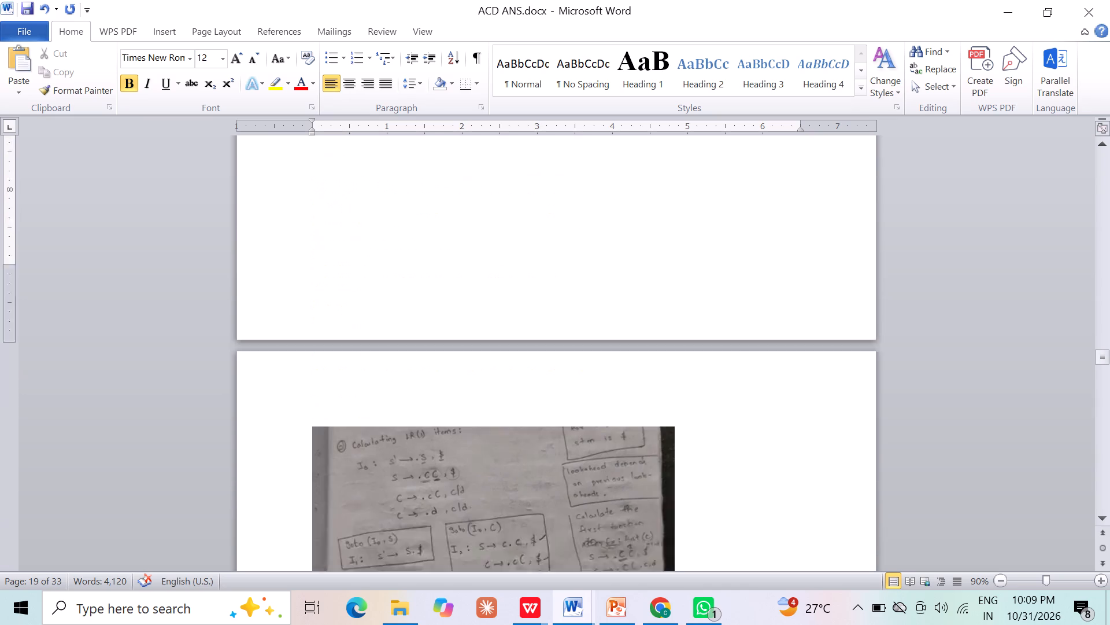
scroll(414, 432, down, 1)
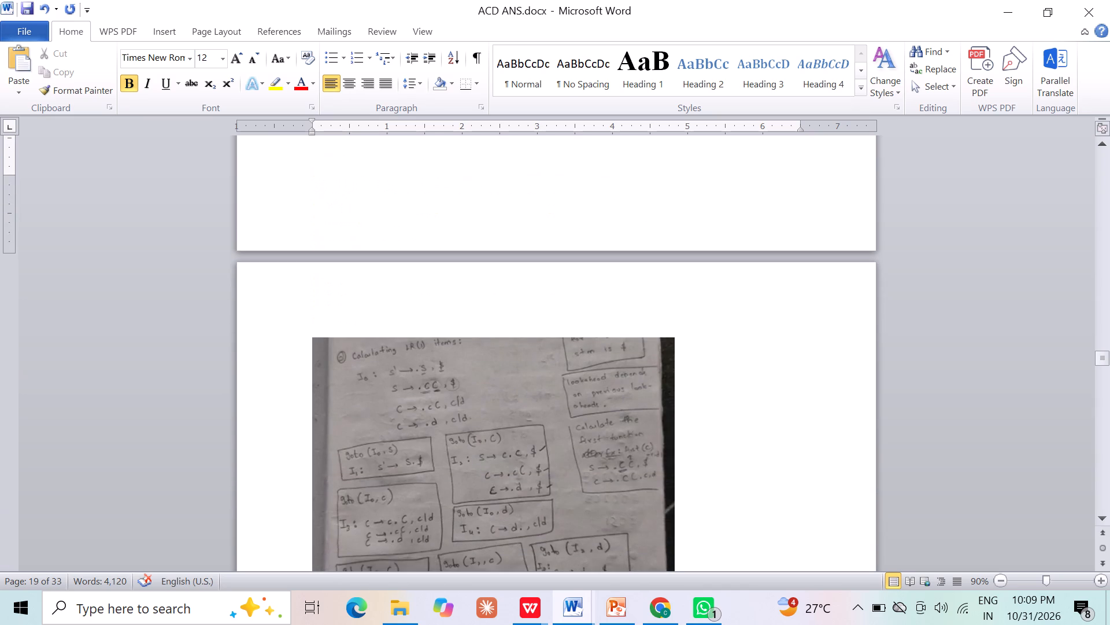
scroll(414, 432, down, 8)
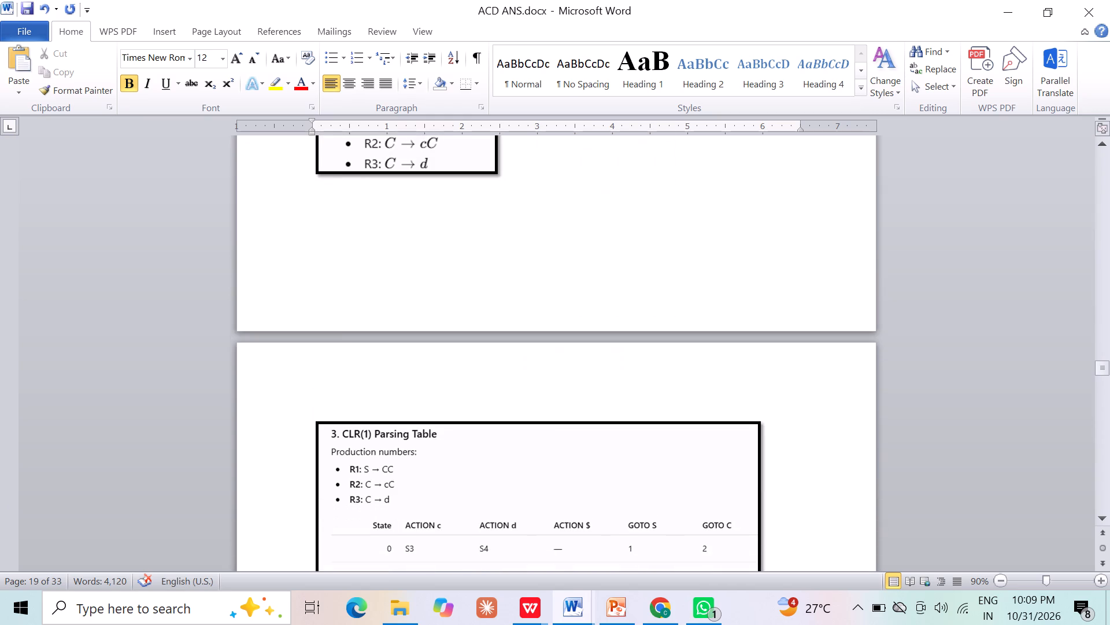
scroll(414, 432, down, 9)
scroll(414, 432, up, 3)
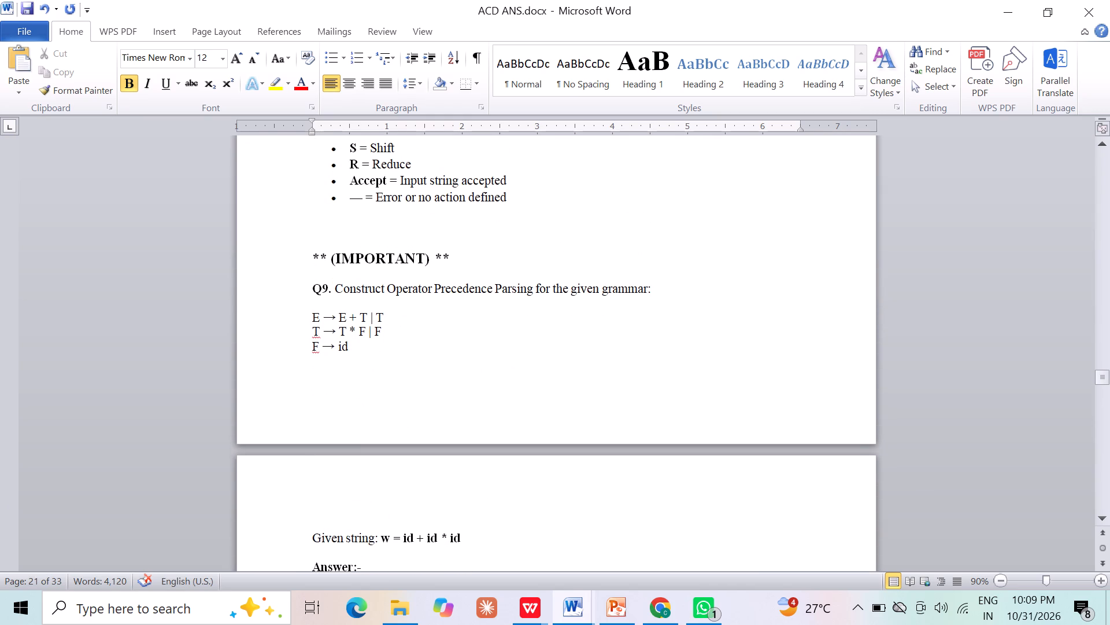
drag(468, 538, 314, 293)
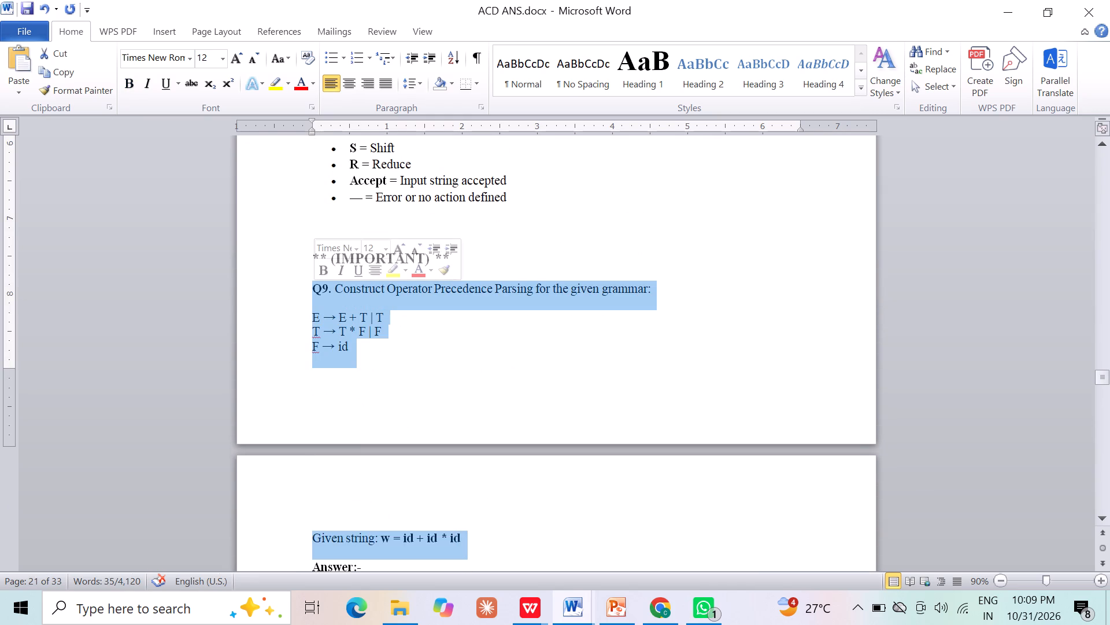
click(417, 277)
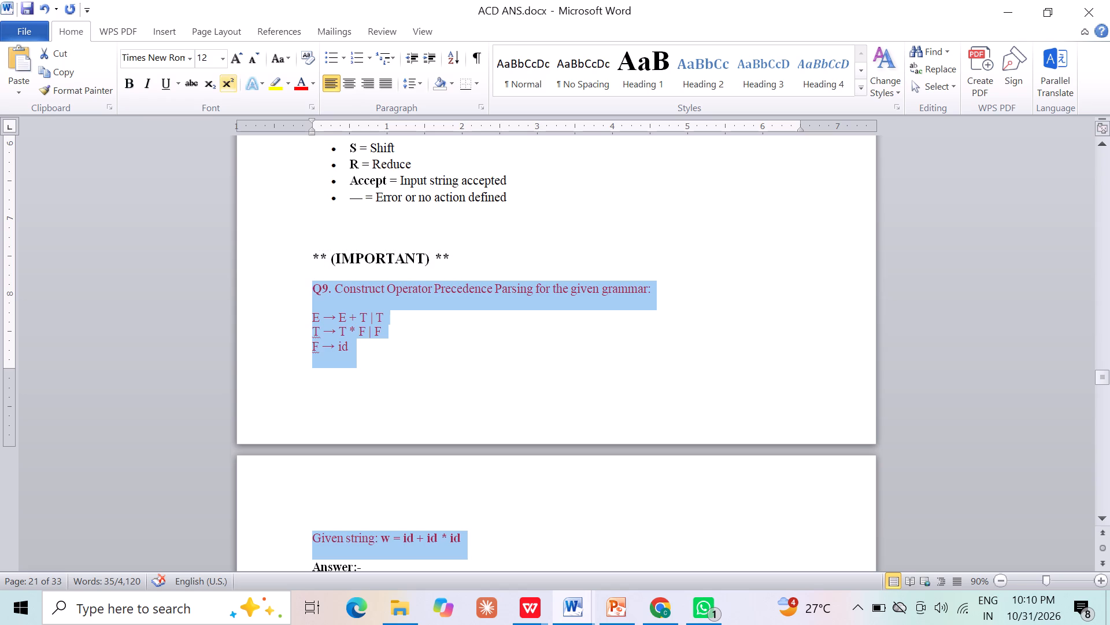
Make the whole Q9 question bold, from its question line through the grammar to the given string.
click(130, 86)
click(382, 297)
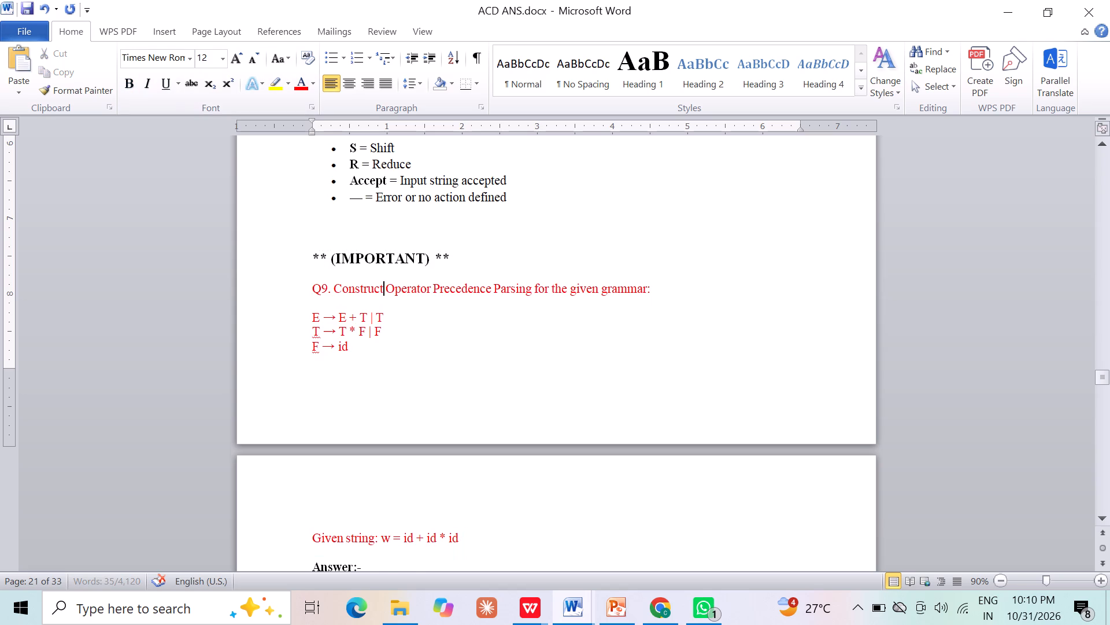
scroll(323, 278, down, 1)
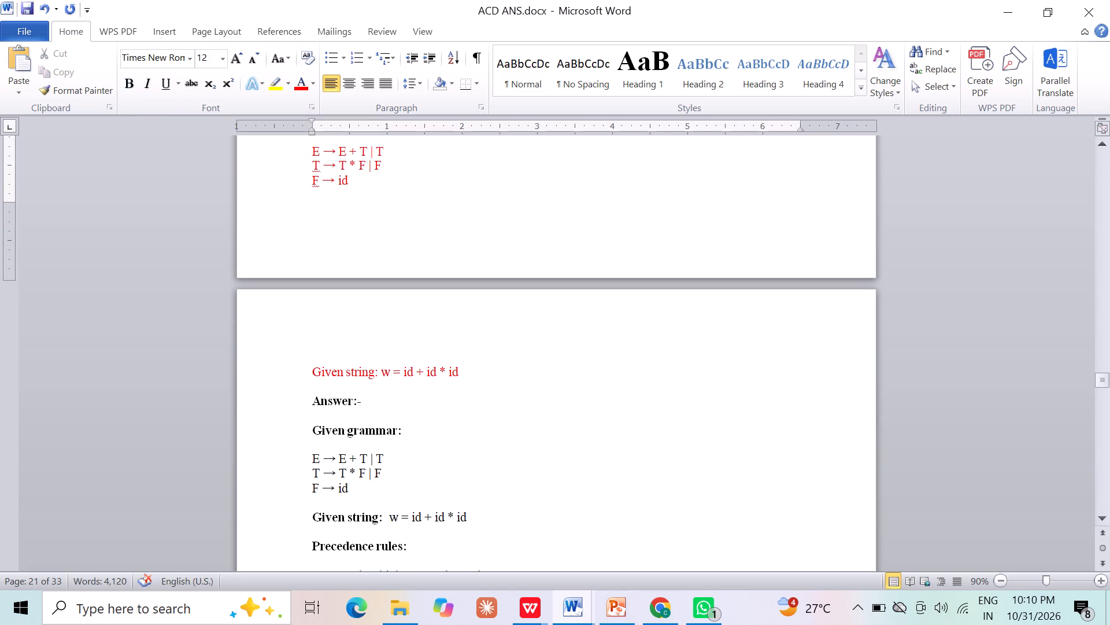
drag(460, 372, 313, 244)
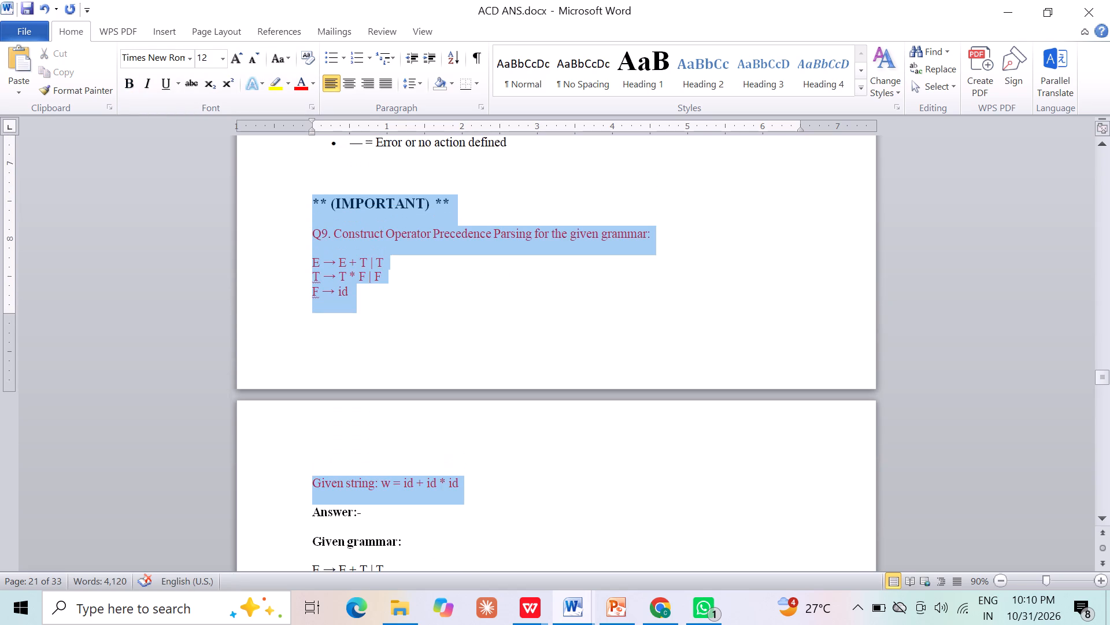
drag(313, 244, 313, 243)
click(320, 212)
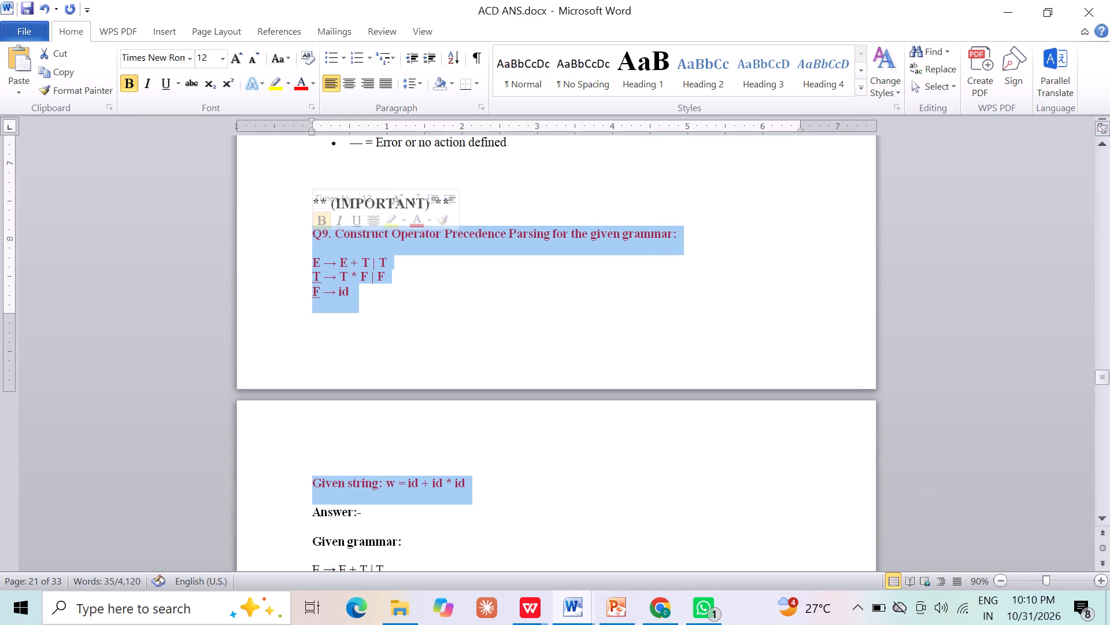
click(378, 285)
Format the IMPORTANT marker, the Q17 LR(0) parsing table question and its grammar lines in bold red.
scroll(378, 285, down, 2)
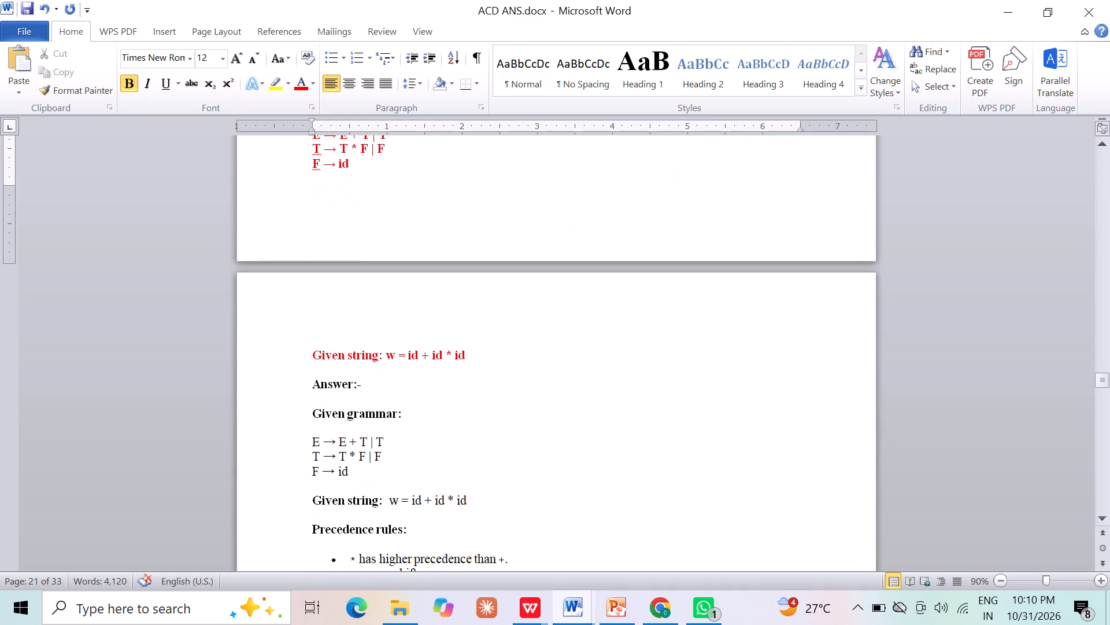
scroll(378, 285, down, 17)
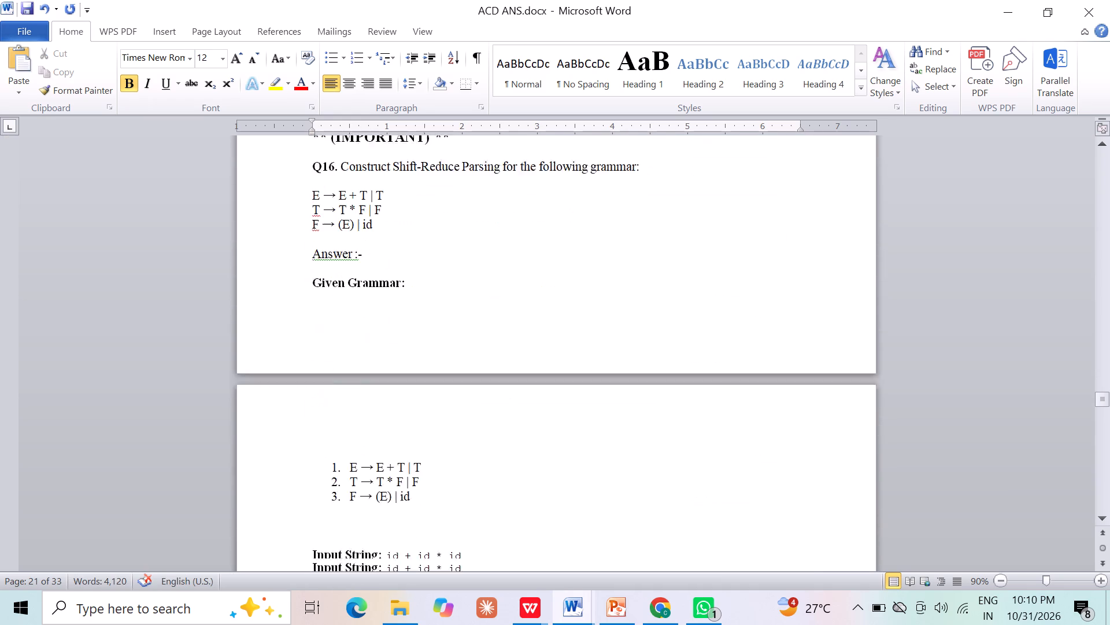
scroll(378, 285, down, 10)
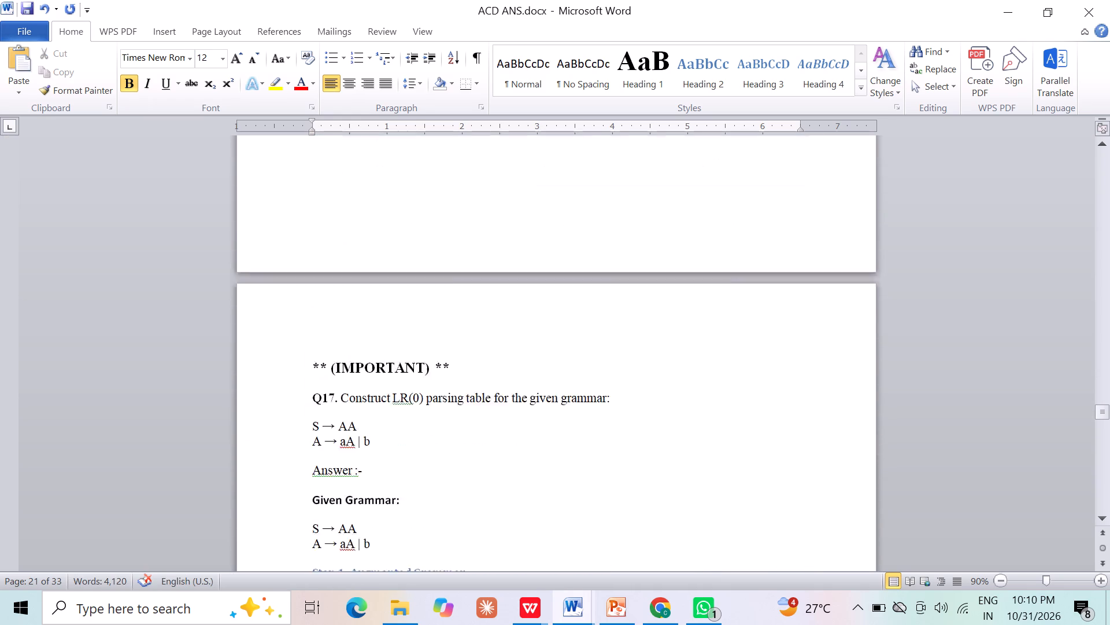
scroll(378, 285, down, 2)
drag(385, 373, 316, 302)
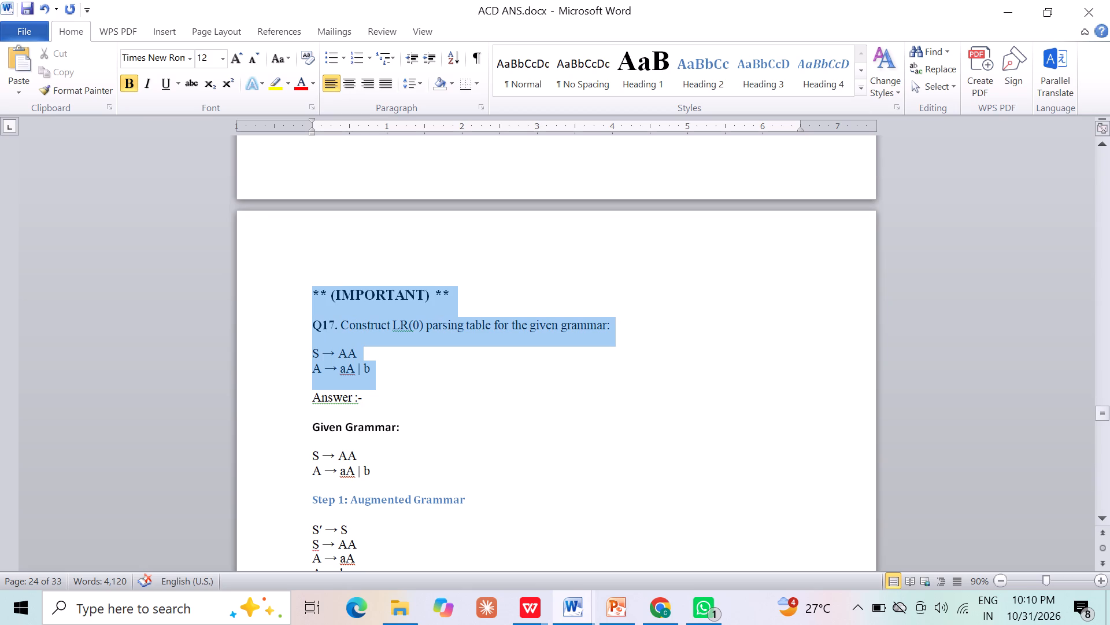
drag(316, 302, 316, 302)
click(324, 281)
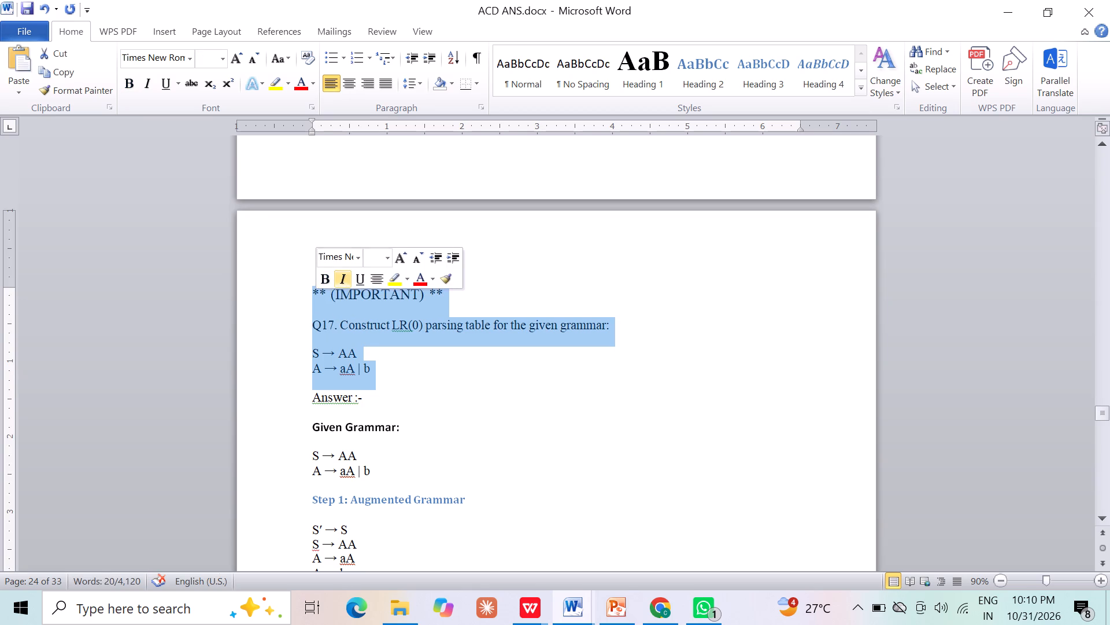
click(330, 282)
click(415, 284)
click(419, 324)
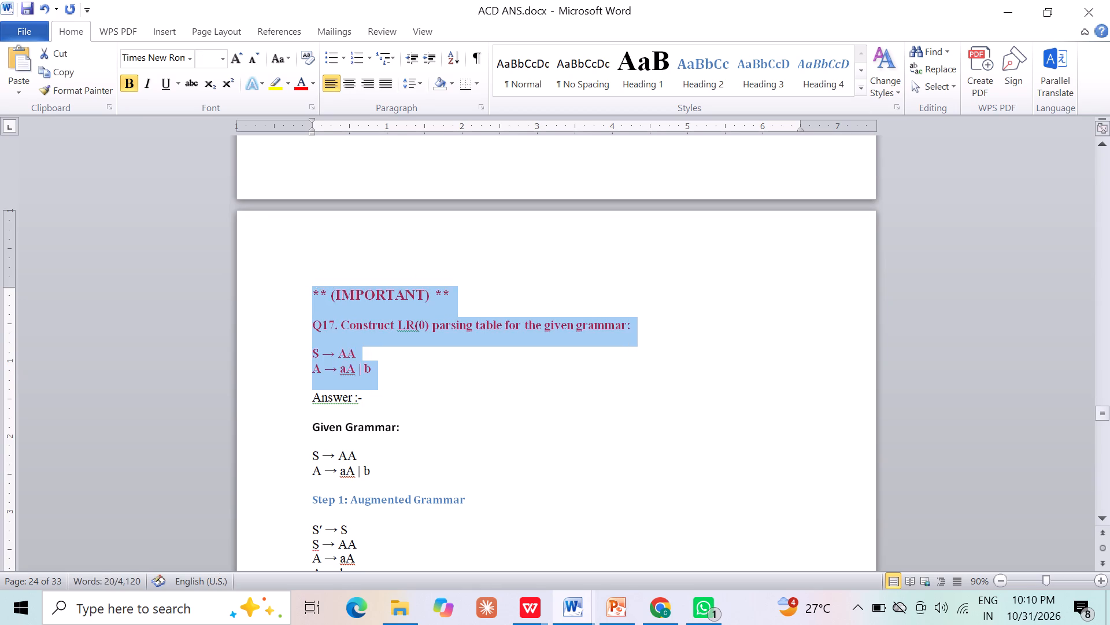
Look through the rest of the Q17 answer and the Unit 4 Q12 answer on the annotated parse tree.
scroll(419, 324, down, 15)
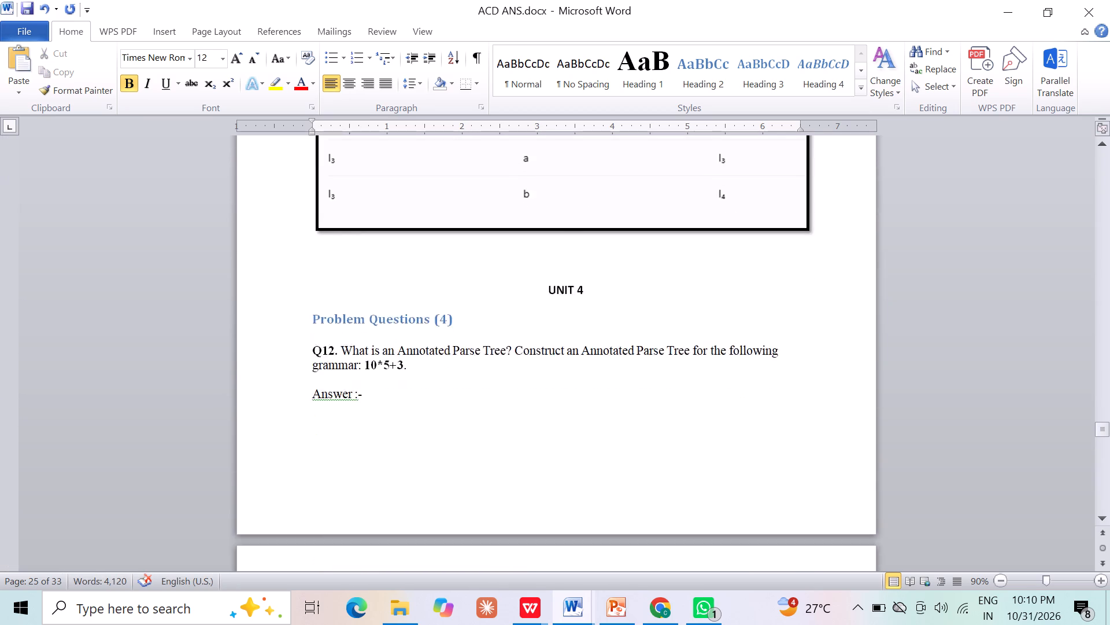
scroll(419, 324, down, 7)
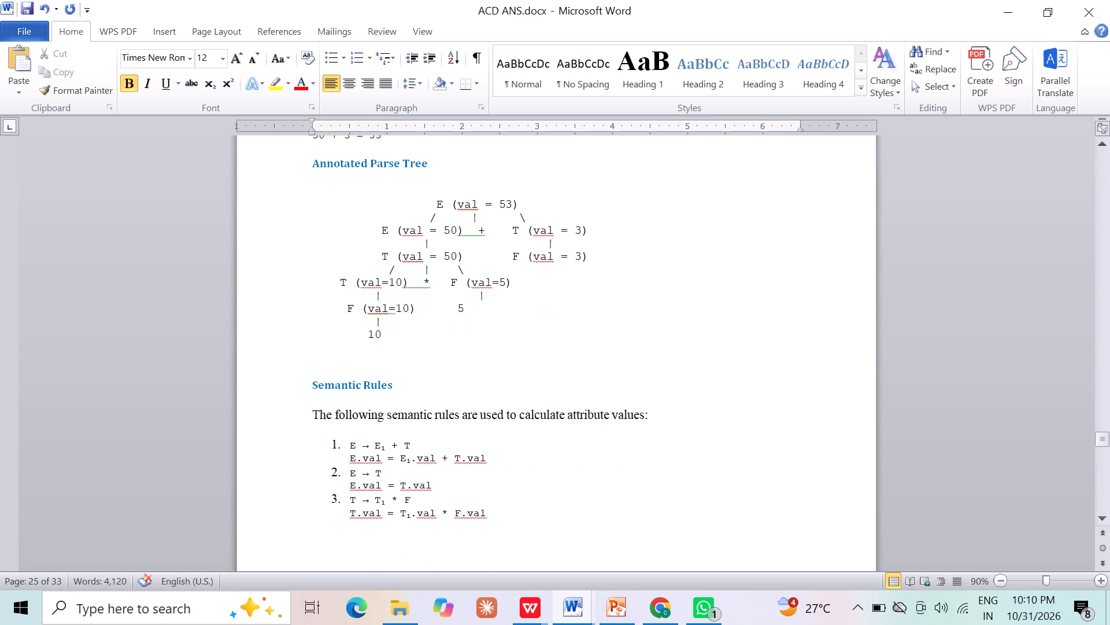
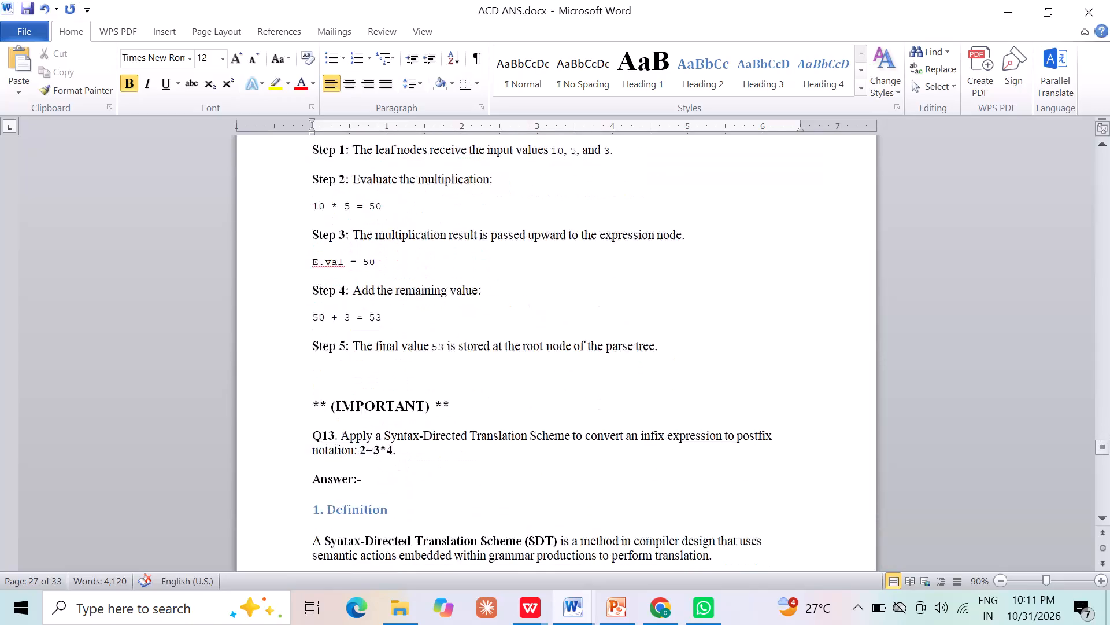
Format the IMPORTANT marker and the Q13 Syntax-Directed Translation Scheme question, including the expression 2+3*4, in bold red.
scroll(527, 485, down, 1)
drag(414, 336, 320, 297)
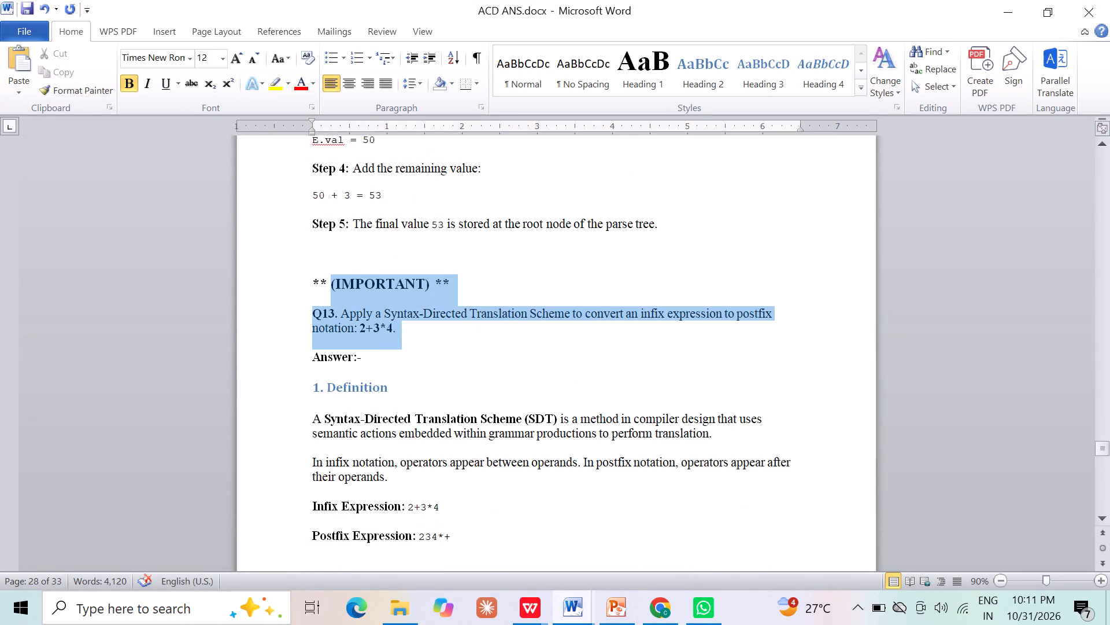
drag(320, 297, 313, 293)
click(323, 274)
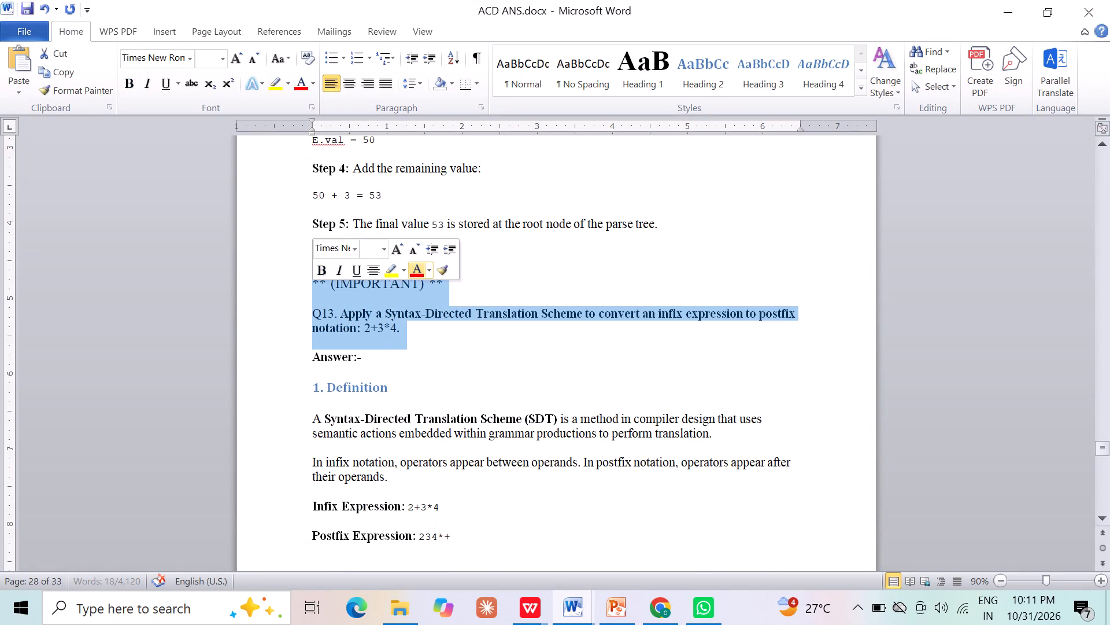
click(320, 277)
click(416, 275)
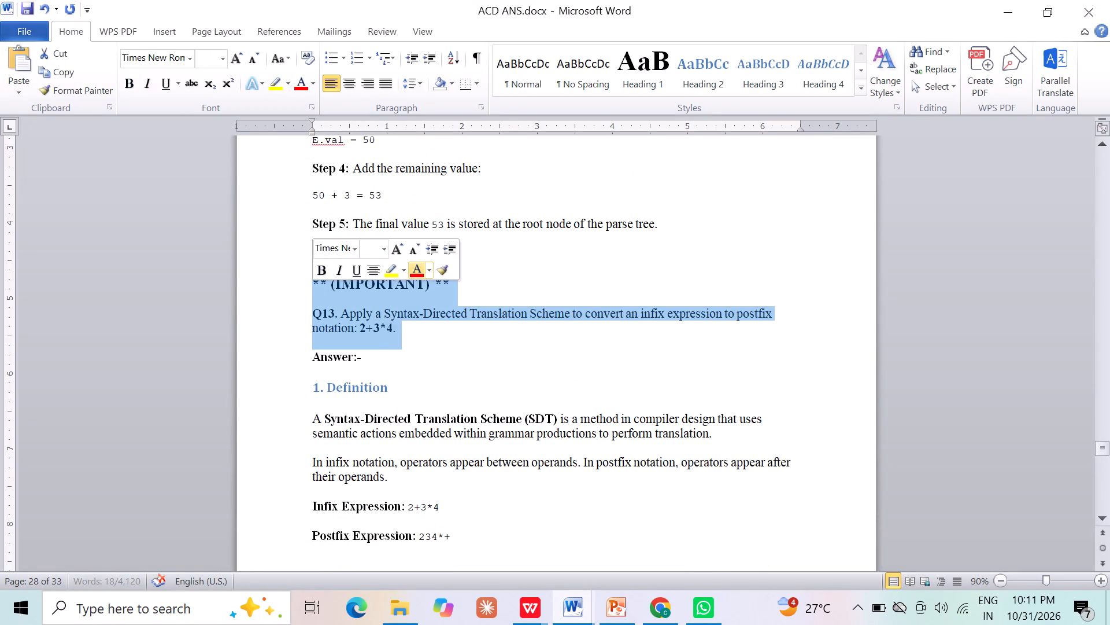
click(415, 333)
drag(415, 333, 320, 319)
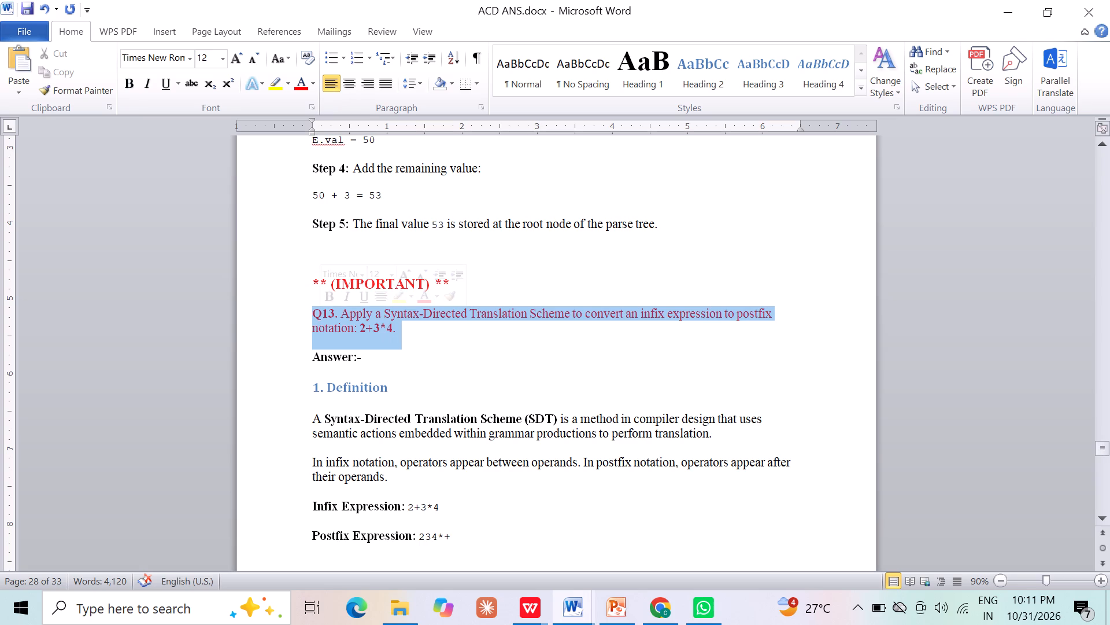
click(326, 302)
click(326, 302)
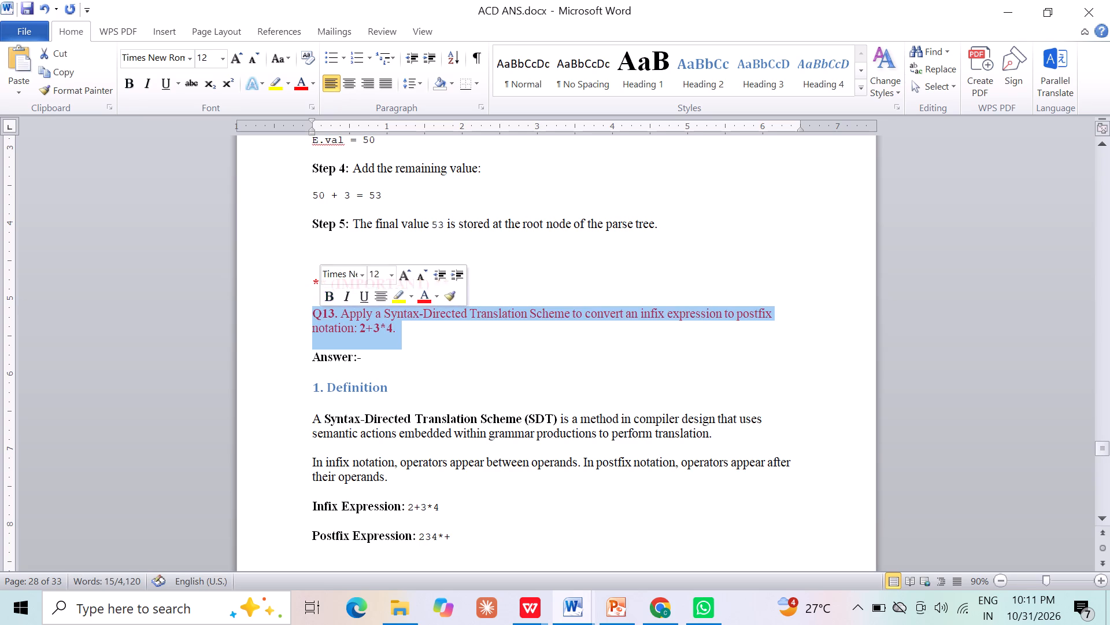
click(351, 328)
drag(360, 330, 343, 314)
click(353, 296)
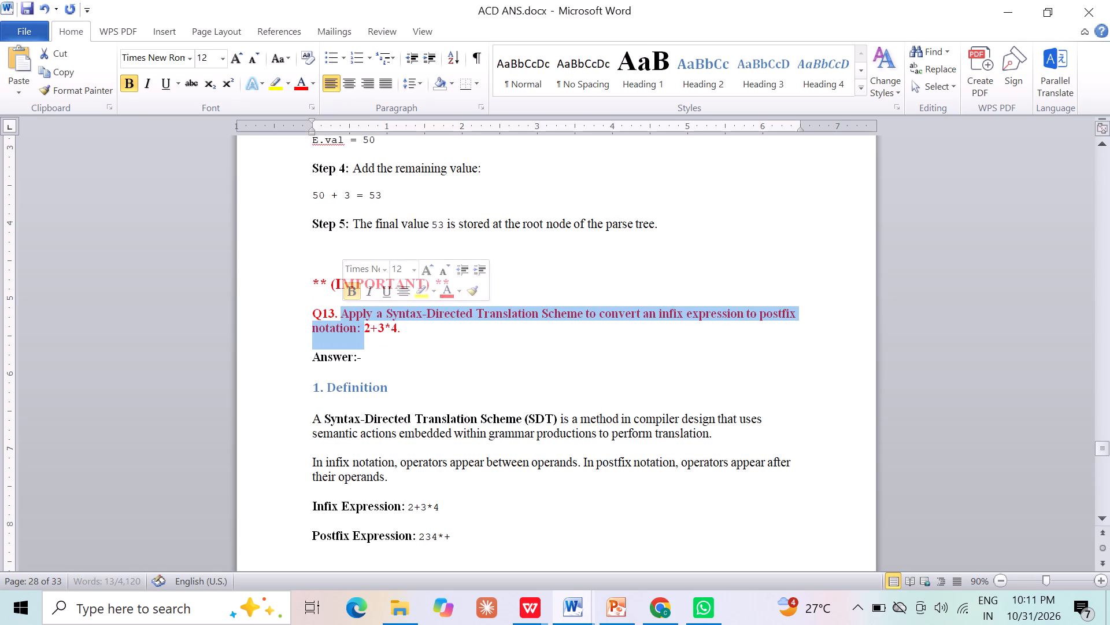
click(380, 337)
Look through the rest of the Q13 answer, the Q22 and Q25 answers and the Unit 5 questions.
scroll(380, 337, down, 1)
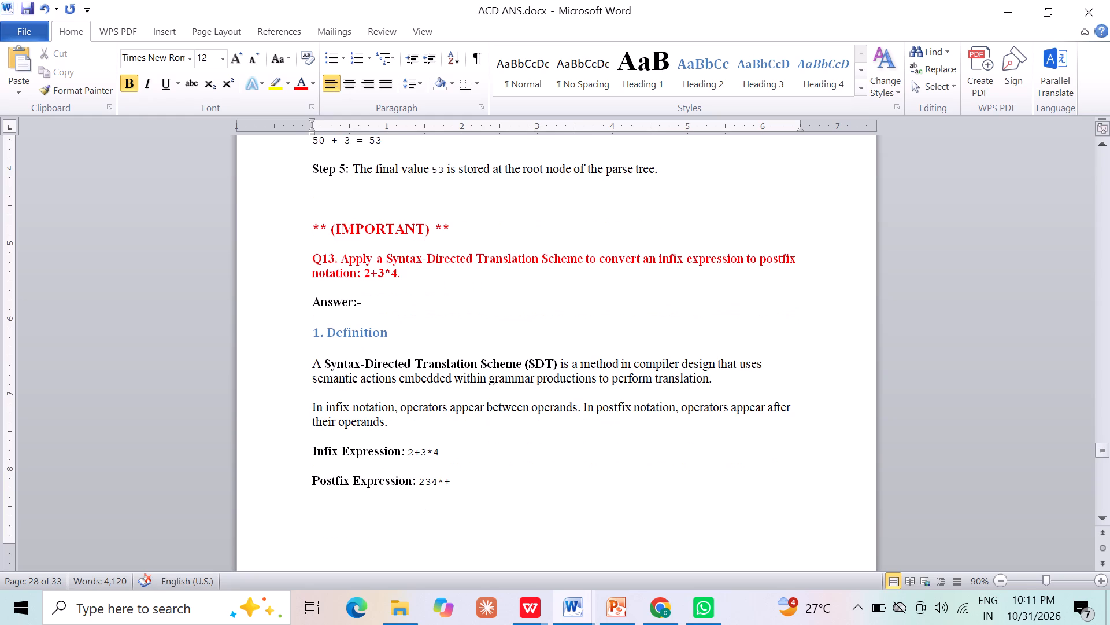
scroll(380, 337, down, 10)
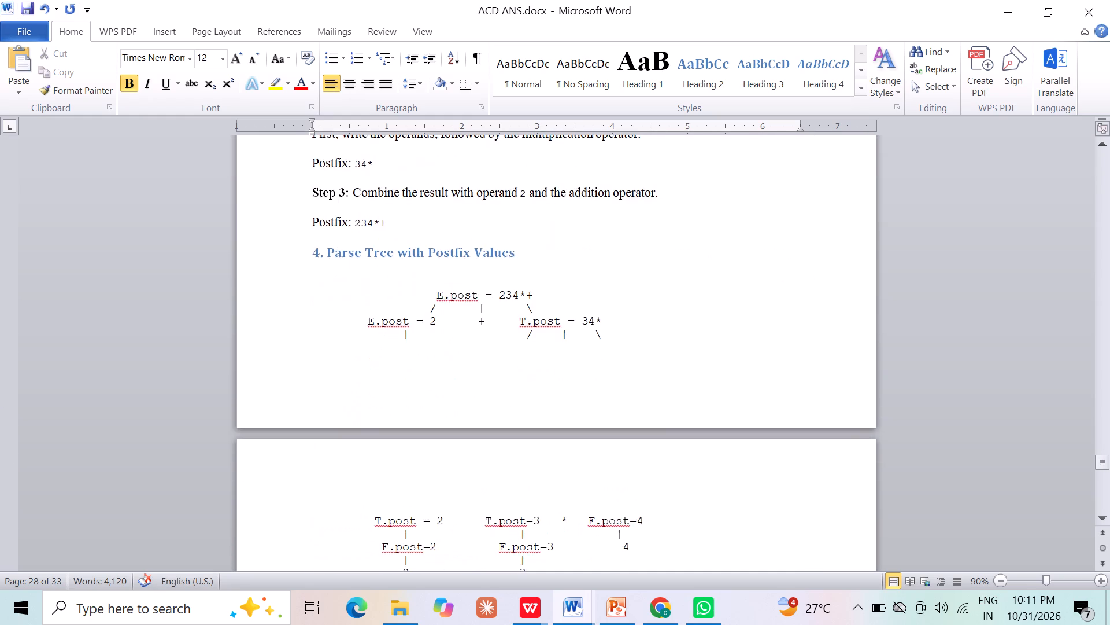
scroll(380, 337, down, 2)
scroll(380, 337, up, 2)
scroll(380, 337, right, 1)
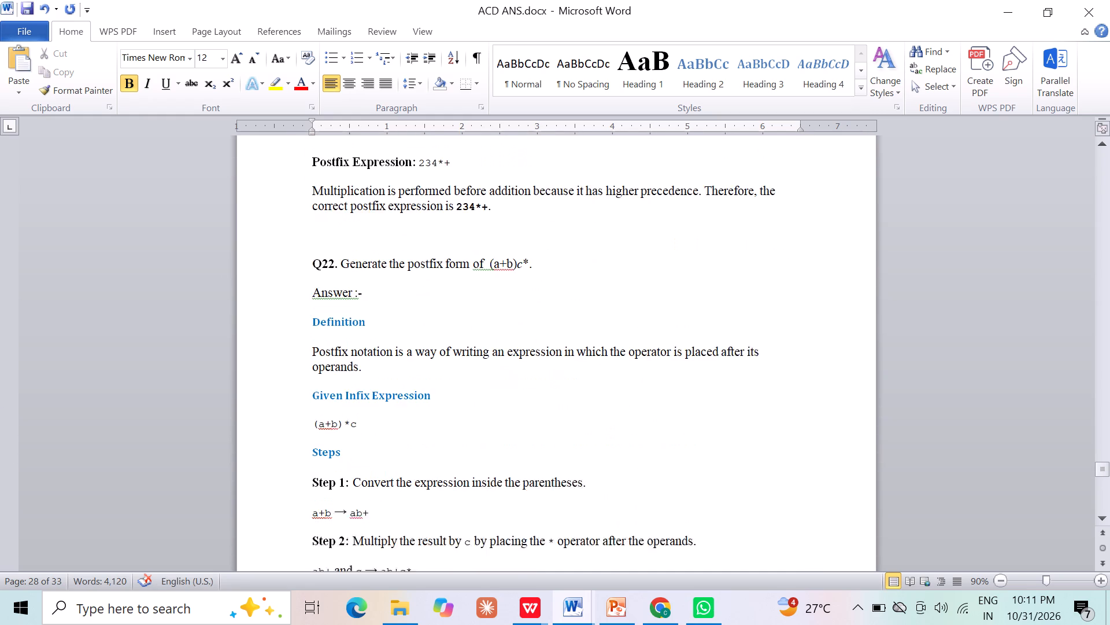
scroll(380, 337, right, 1)
scroll(380, 337, down, 2)
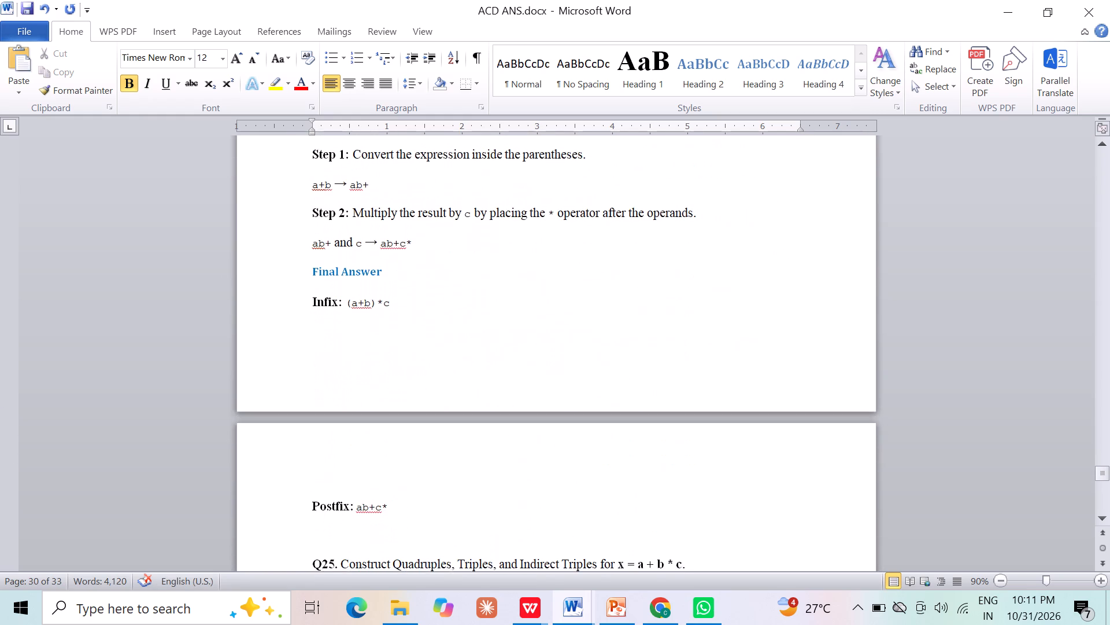
scroll(380, 337, down, 3)
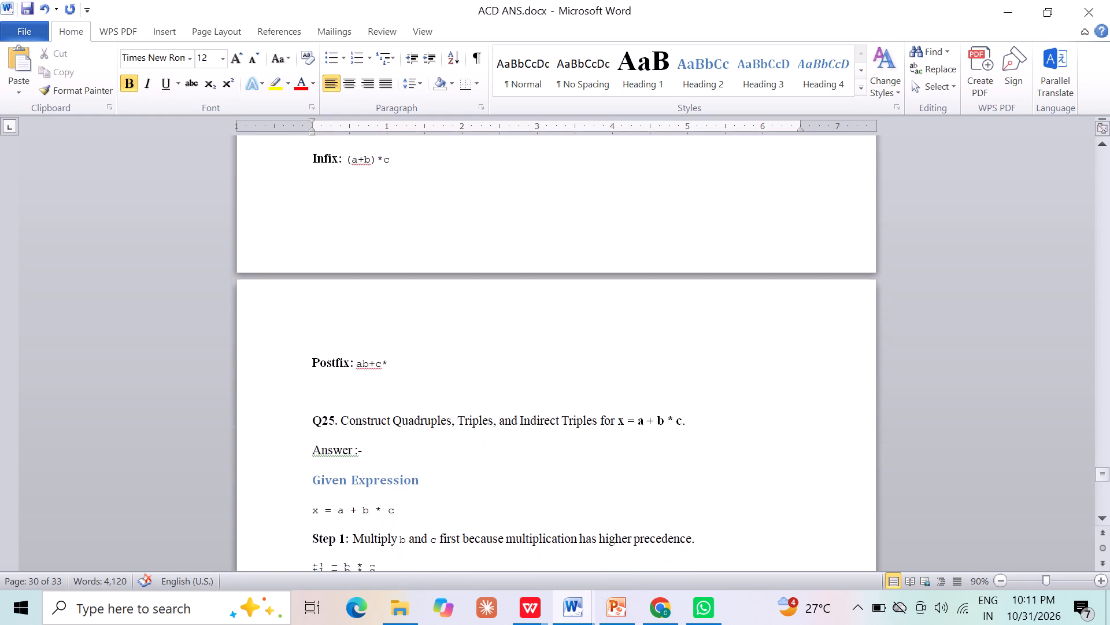
scroll(380, 337, down, 9)
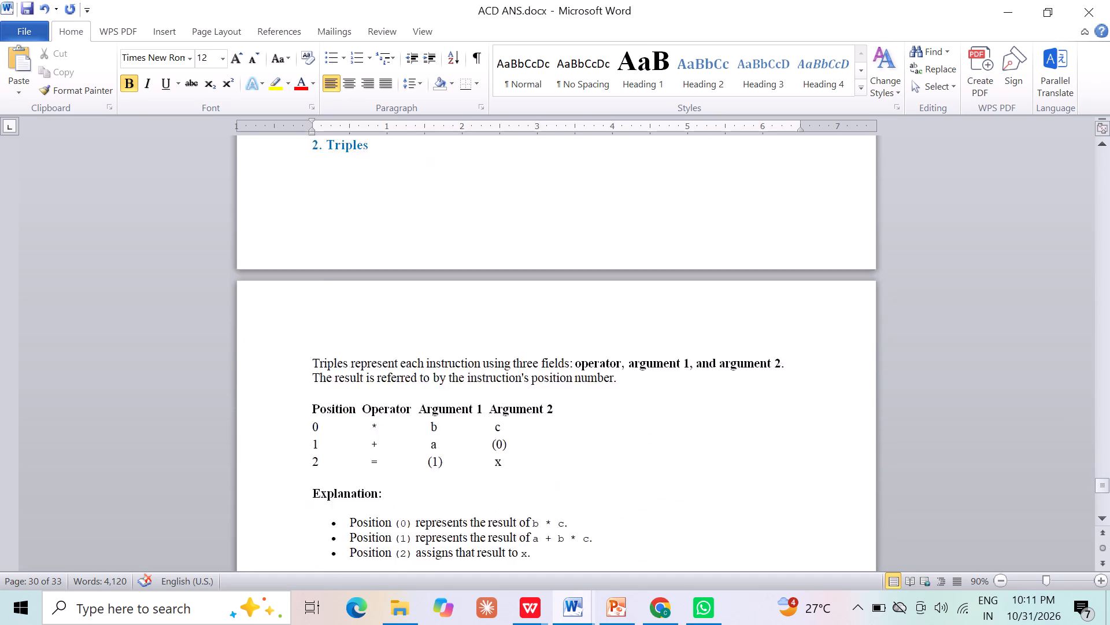
scroll(380, 337, down, 10)
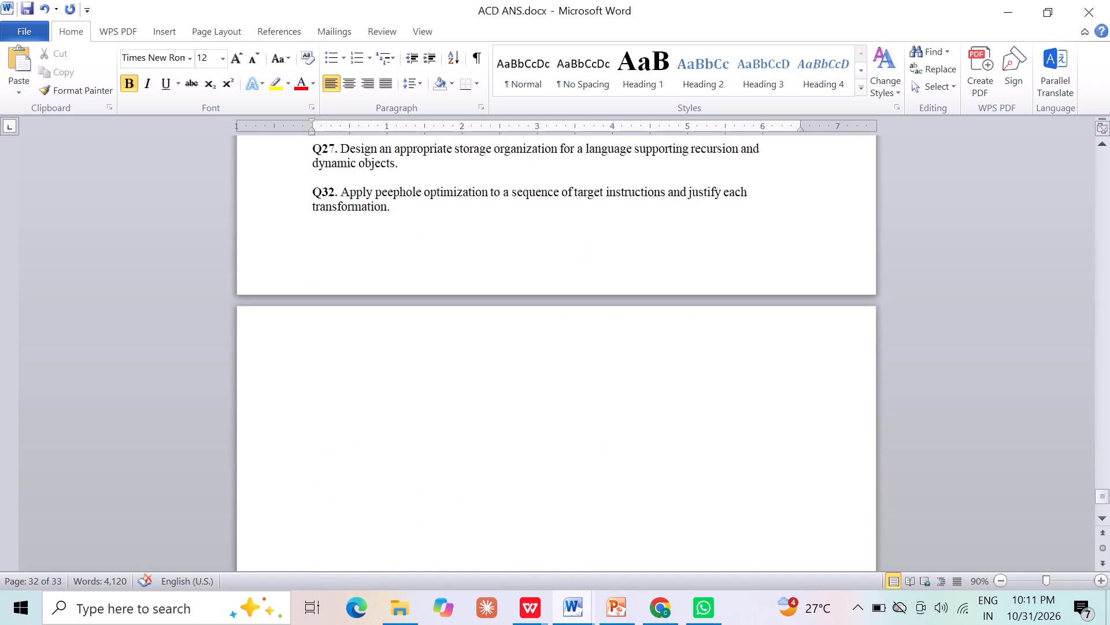
scroll(380, 337, down, 6)
Check the end of the document: the Q25 quadruple, triple and indirect triple tables and the Unit 5 problem questions Q27 and Q32.
scroll(380, 337, up, 10)
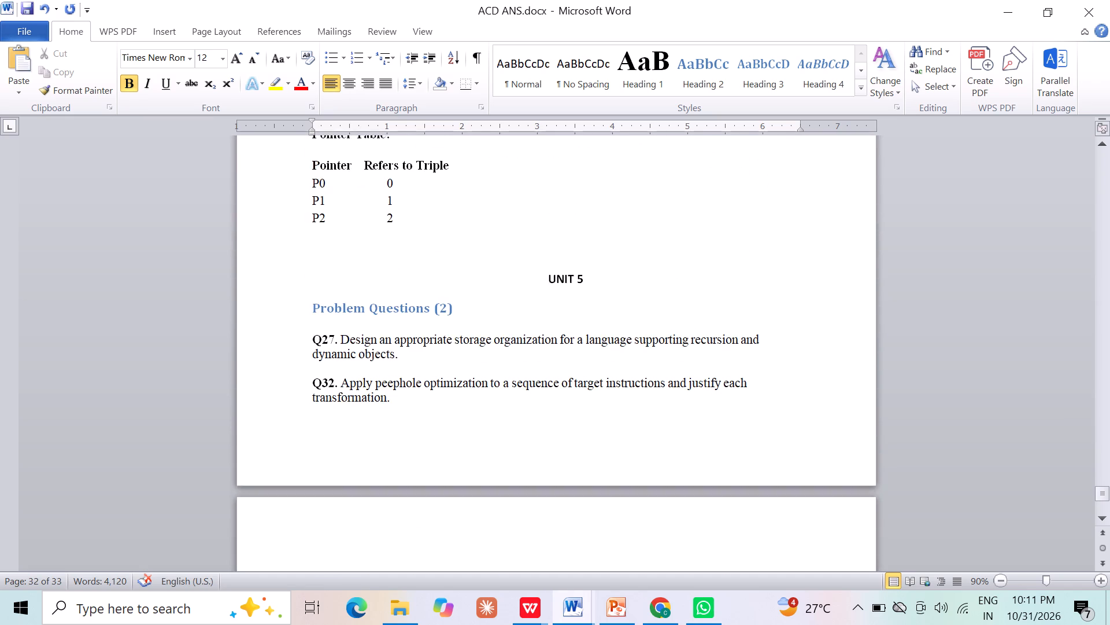
scroll(380, 337, down, 11)
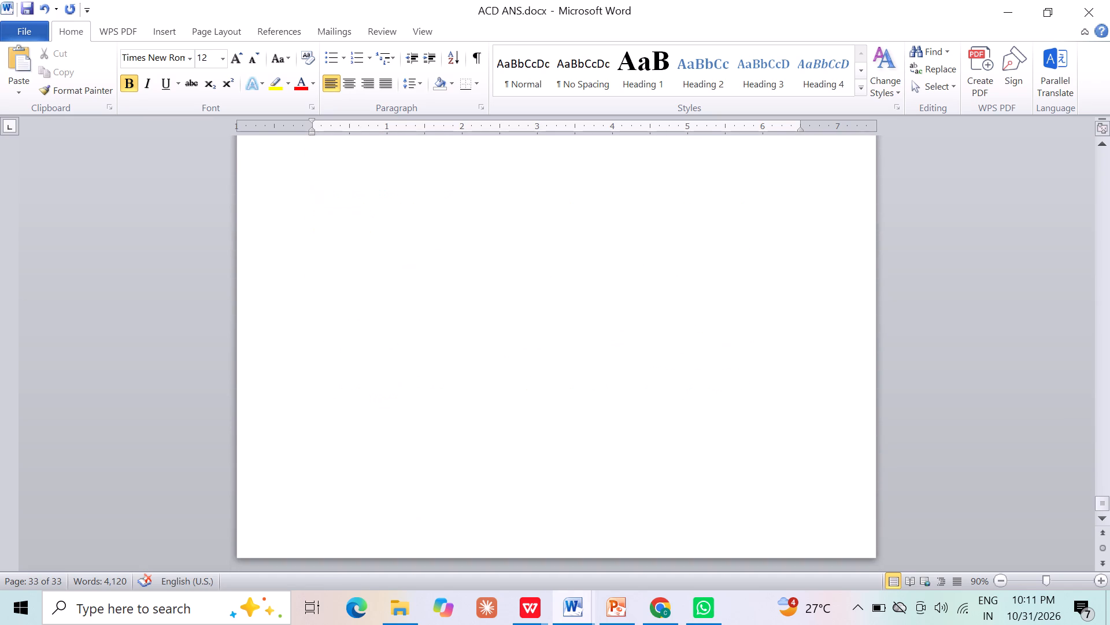
scroll(380, 337, up, 5)
scroll(380, 337, down, 1)
scroll(380, 337, up, 6)
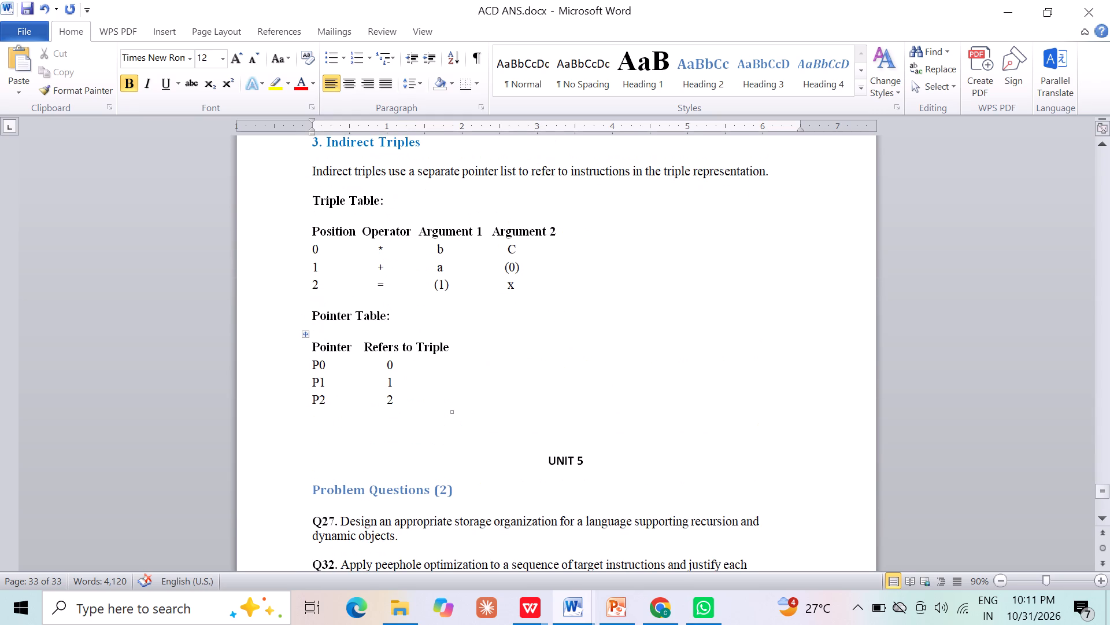
scroll(380, 337, down, 2)
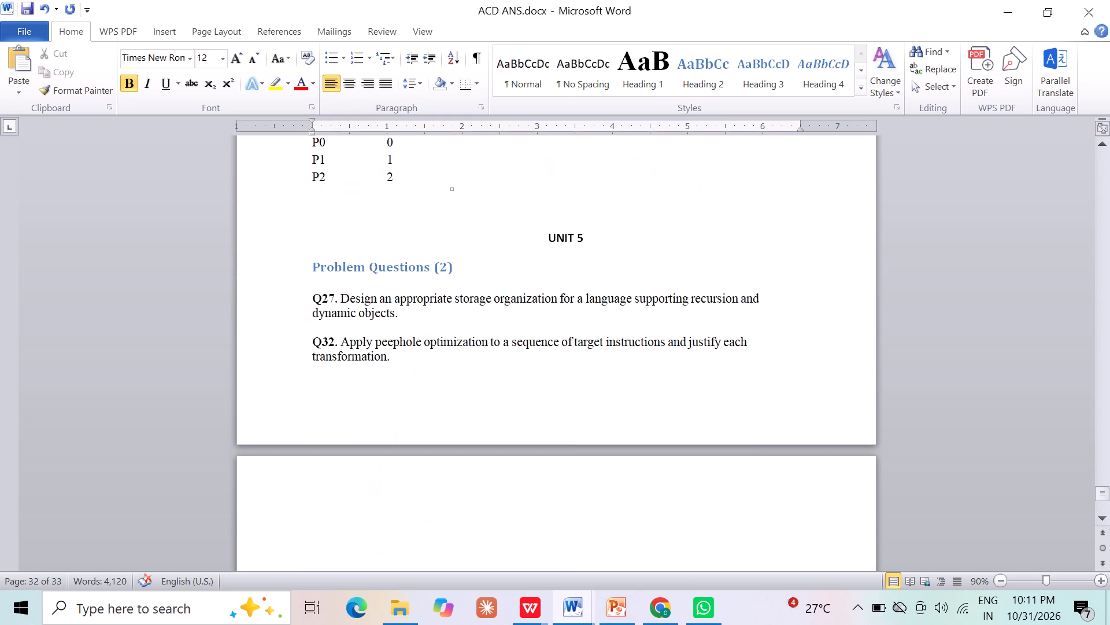
scroll(380, 337, down, 11)
scroll(380, 337, up, 2)
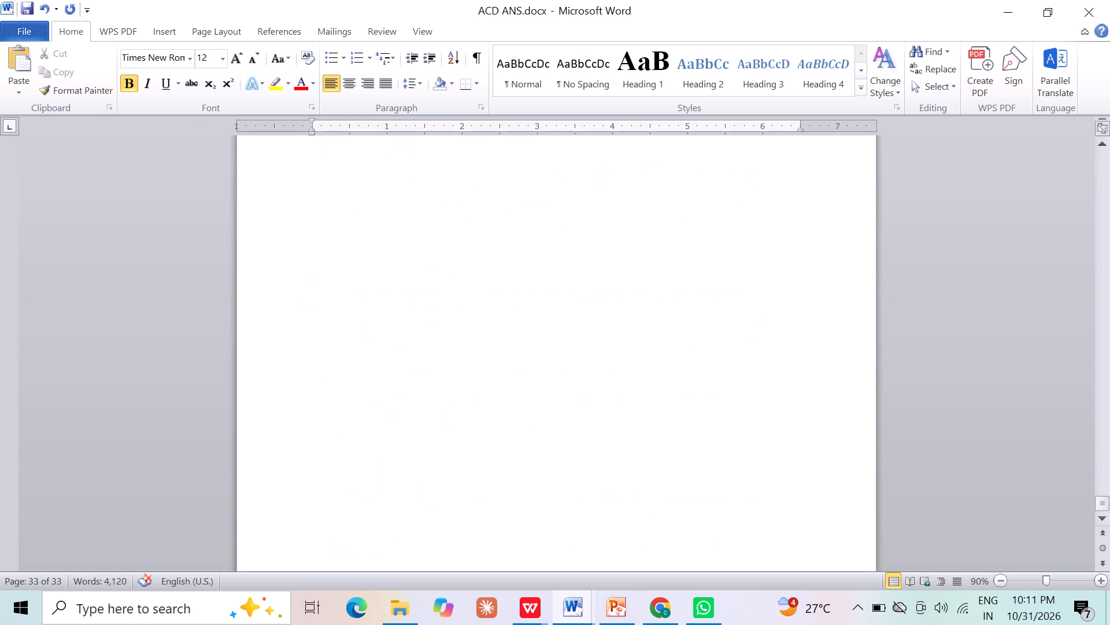
scroll(380, 337, up, 10)
scroll(380, 337, down, 1)
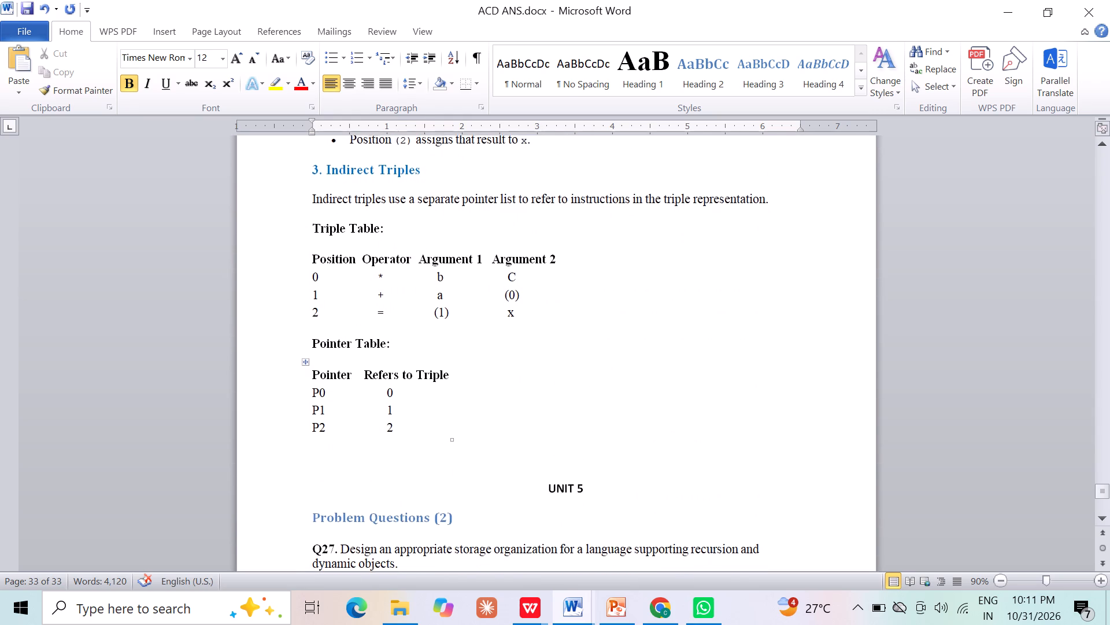
scroll(380, 337, down, 1)
scroll(380, 337, up, 10)
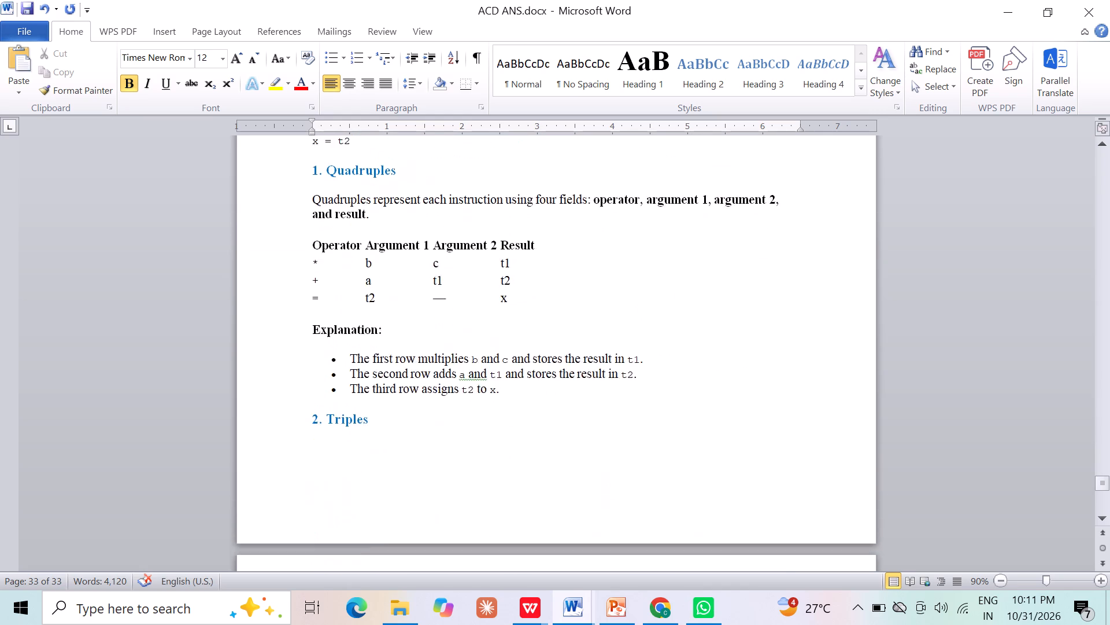
scroll(380, 337, down, 6)
scroll(380, 337, up, 3)
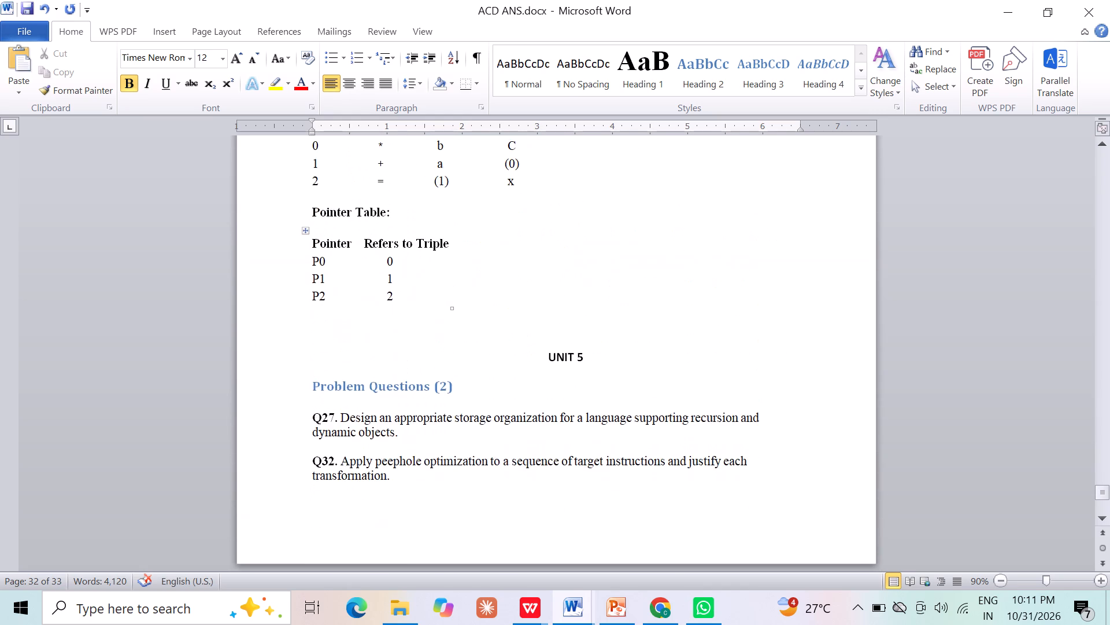
scroll(380, 337, up, 3)
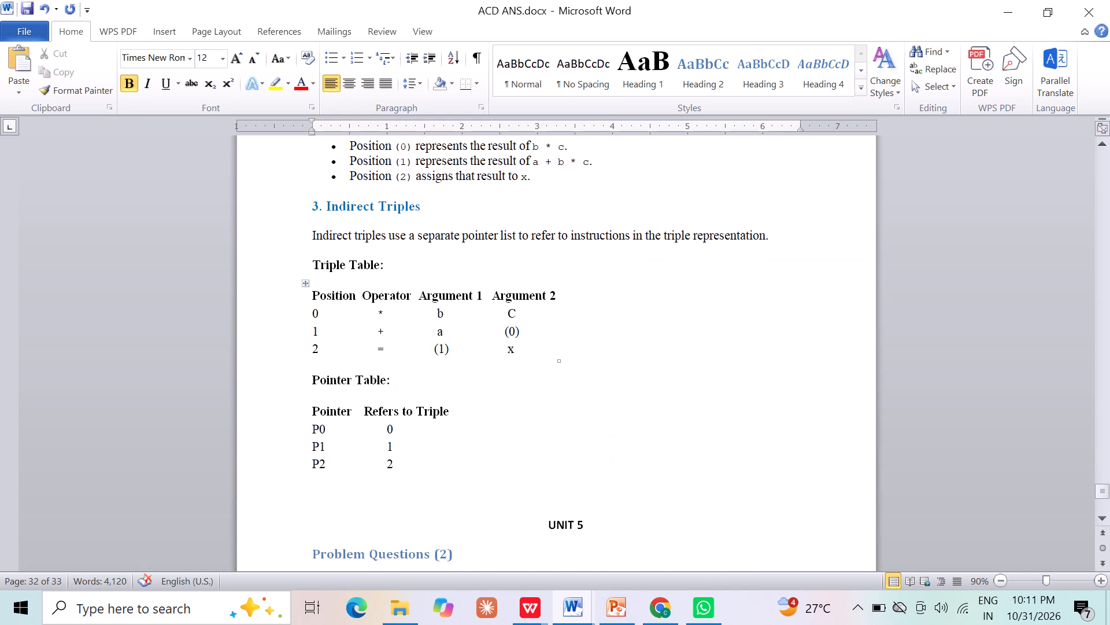
scroll(380, 337, up, 1)
scroll(380, 337, down, 1)
Review the Unit 4 answers from Q25 back through Q12 and on to the Q17 question, checking the important questions' formatting.
scroll(380, 337, up, 20)
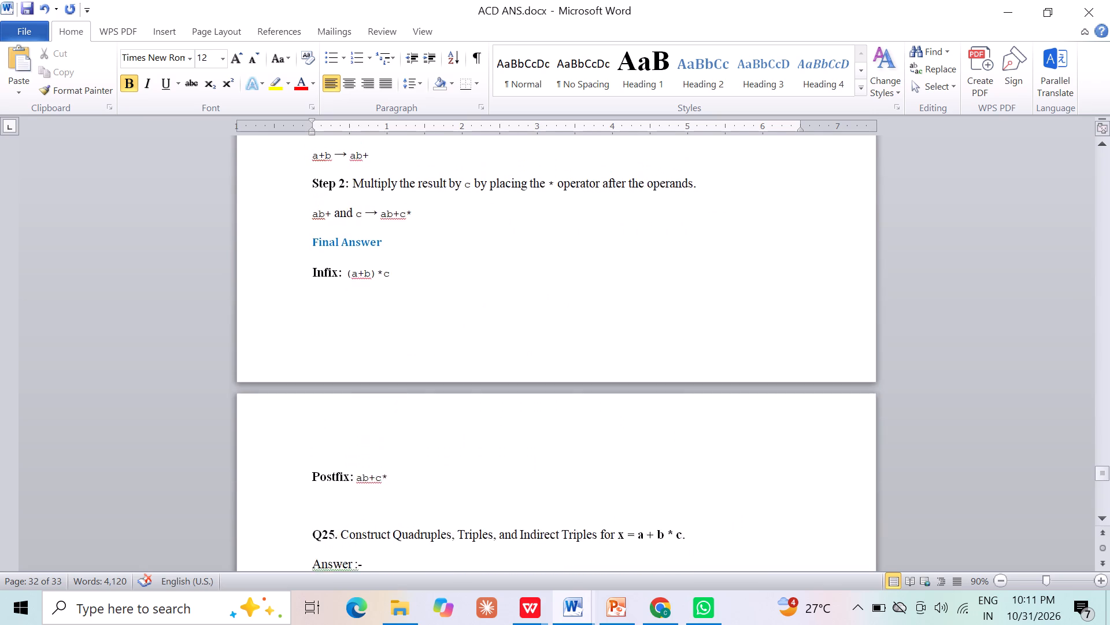
scroll(380, 337, up, 11)
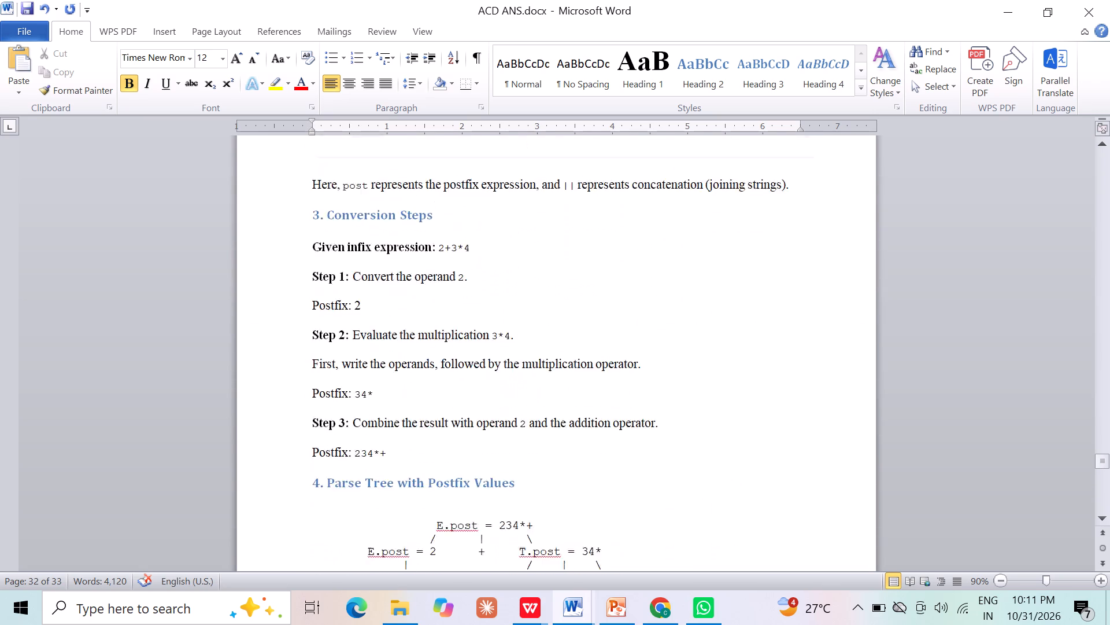
scroll(380, 337, up, 13)
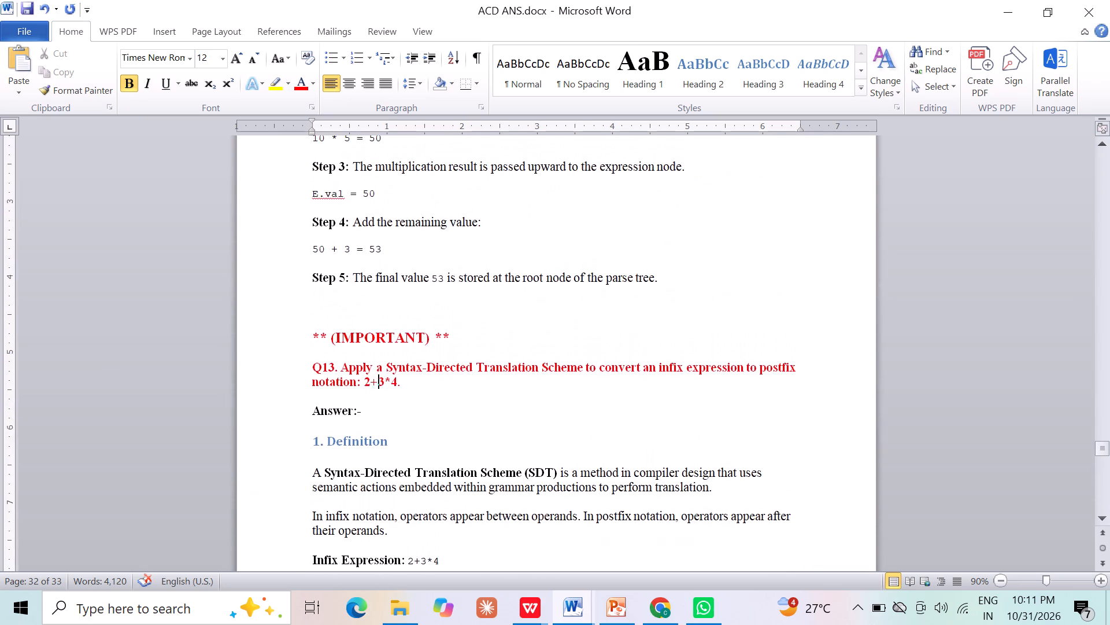
scroll(380, 337, up, 11)
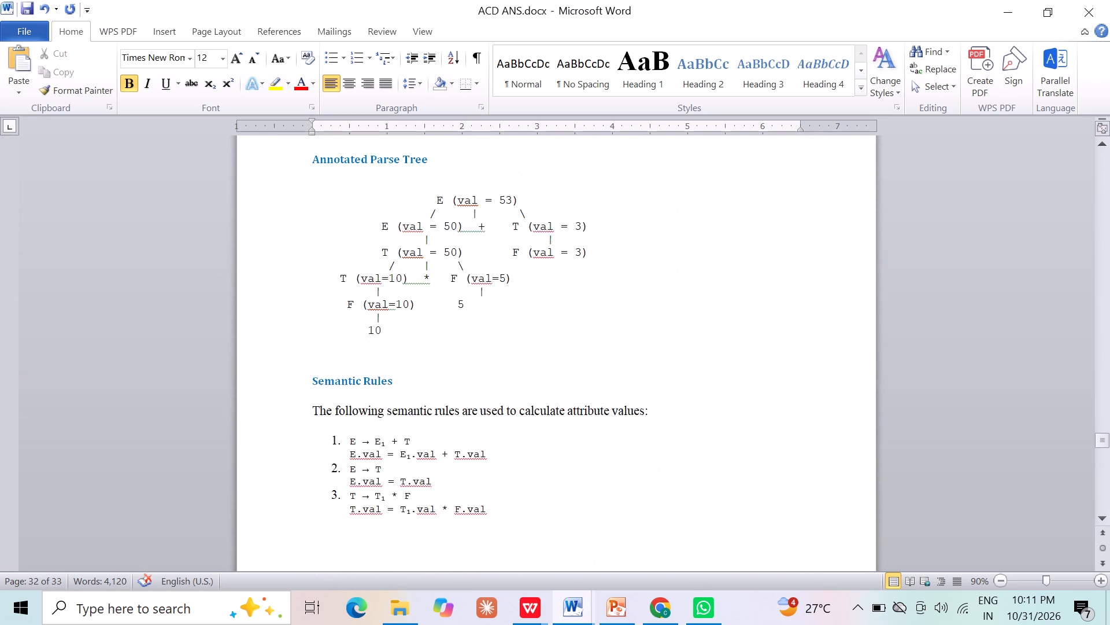
scroll(380, 337, up, 12)
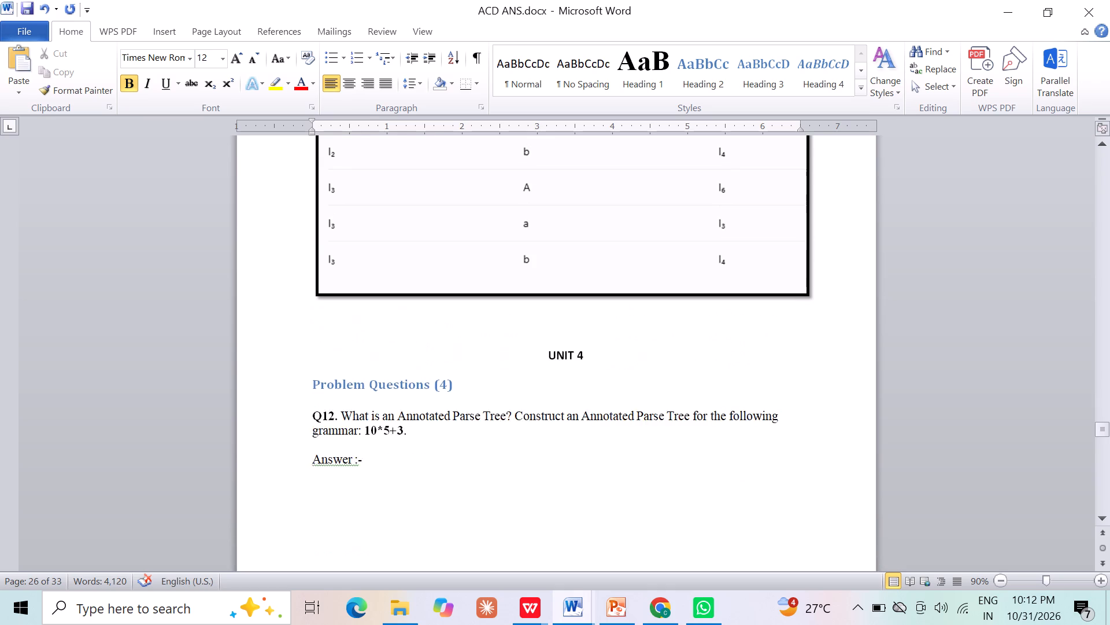
scroll(380, 337, up, 3)
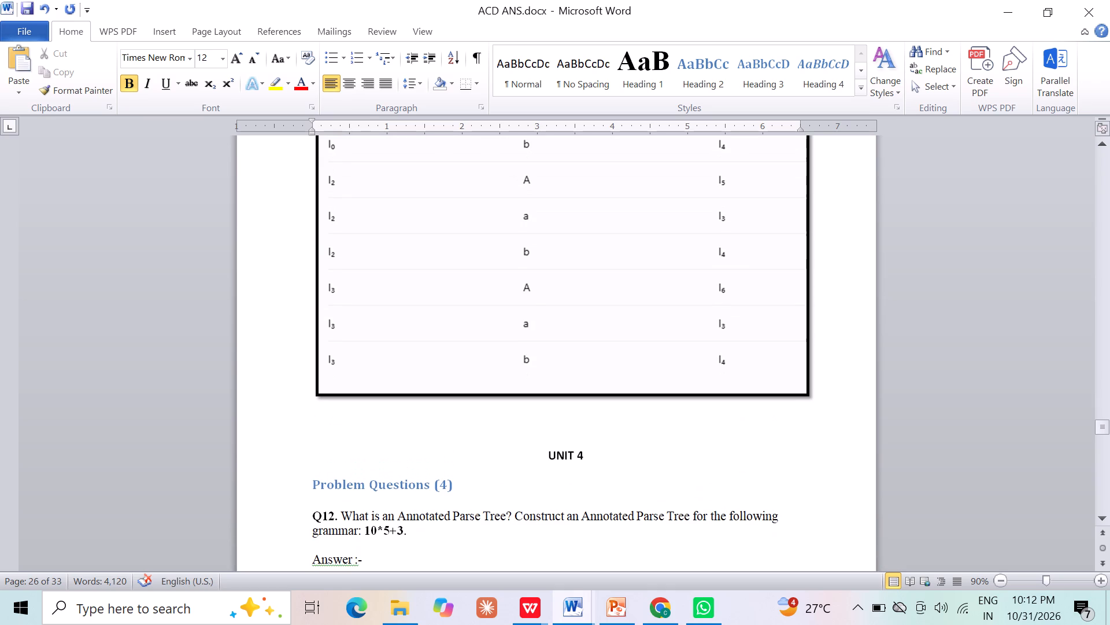
scroll(380, 337, up, 14)
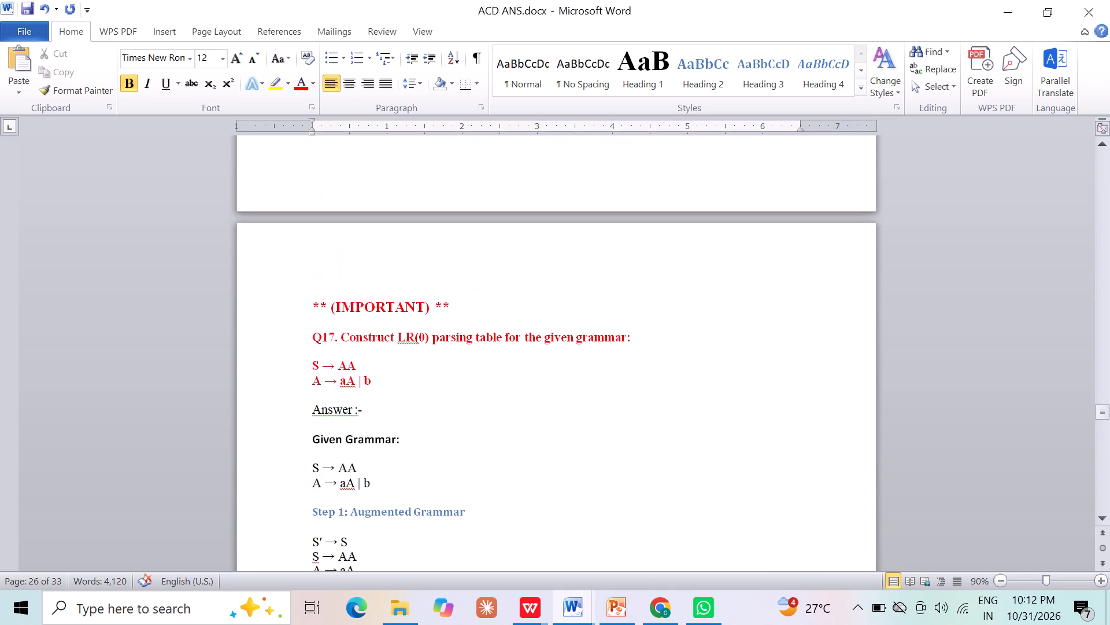
Format the IMPORTANT marker, the Q16 Shift-Reduce Parsing question and its three grammar lines in bold red.
scroll(380, 337, up, 13)
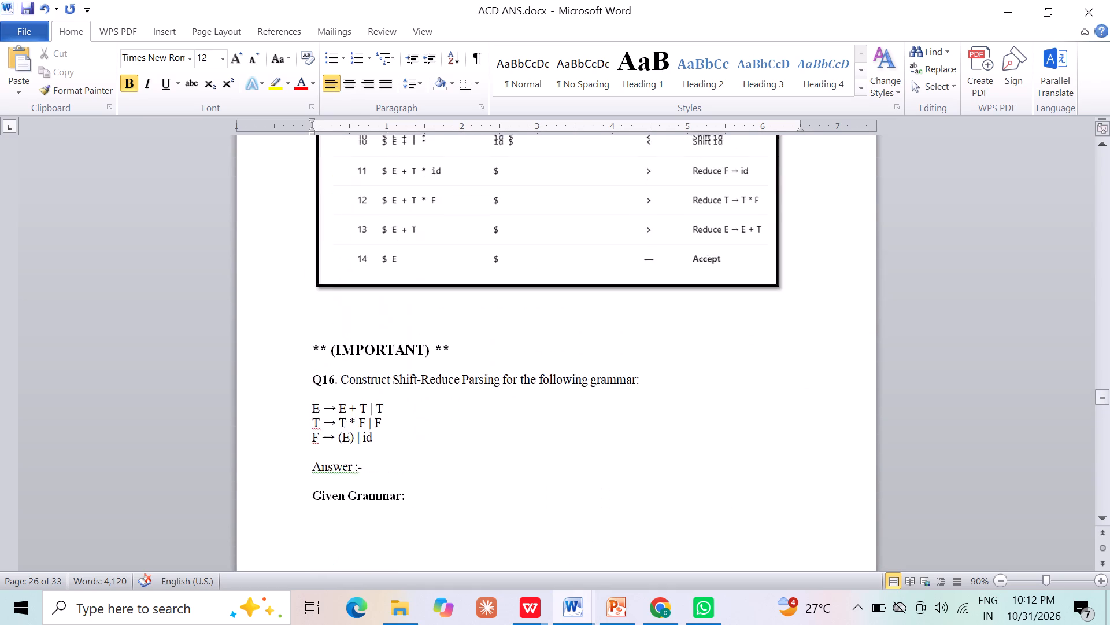
scroll(380, 337, up, 3)
drag(401, 531, 390, 525)
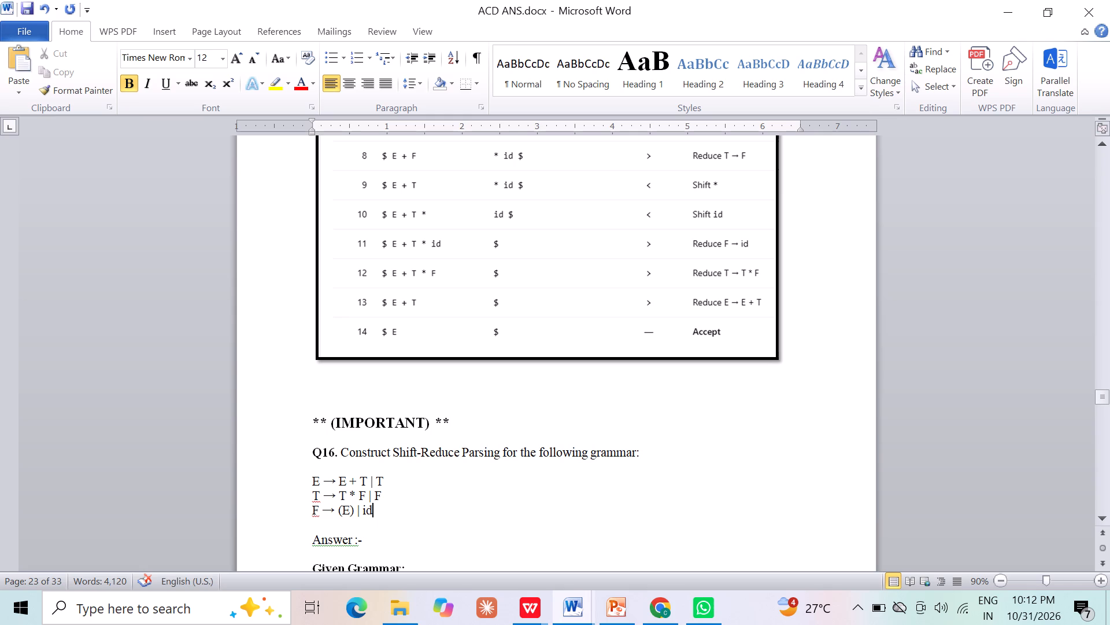
drag(390, 525, 390, 522)
click(390, 522)
drag(390, 522, 299, 425)
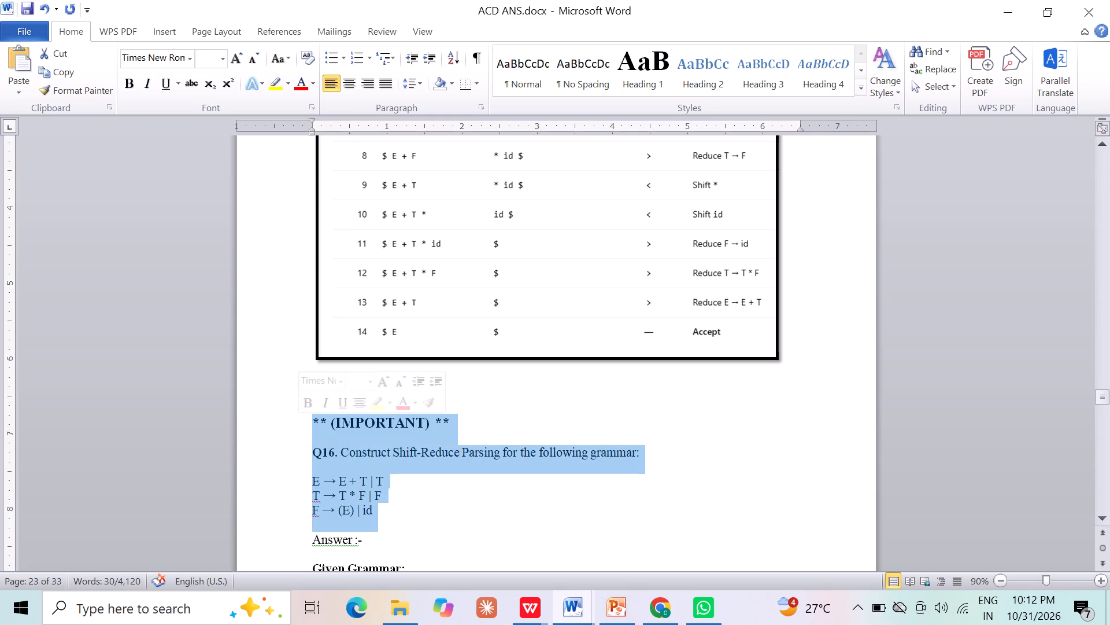
click(308, 400)
click(308, 400)
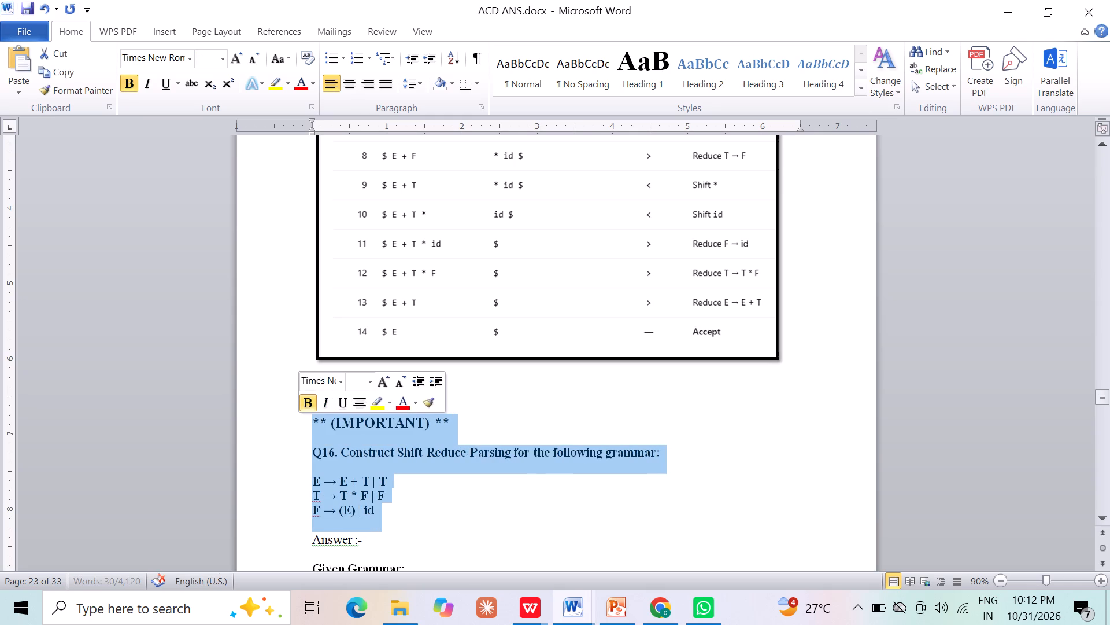
click(399, 405)
click(412, 473)
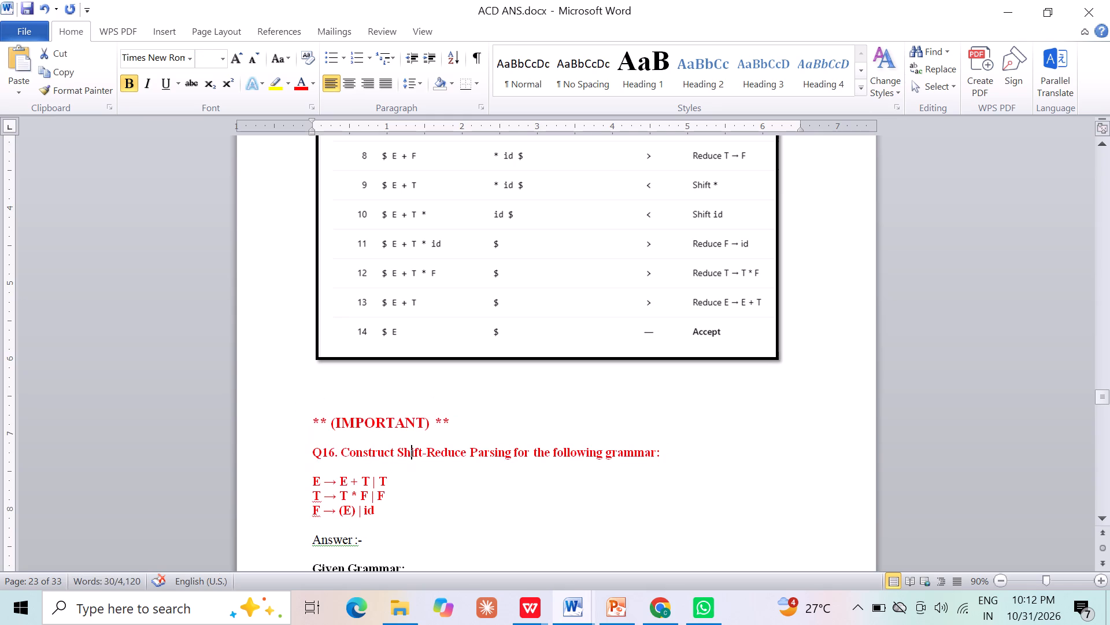
Colour the IMPORTANT marker above the Q9 Operator Precedence Parsing question red.
scroll(412, 473, up, 6)
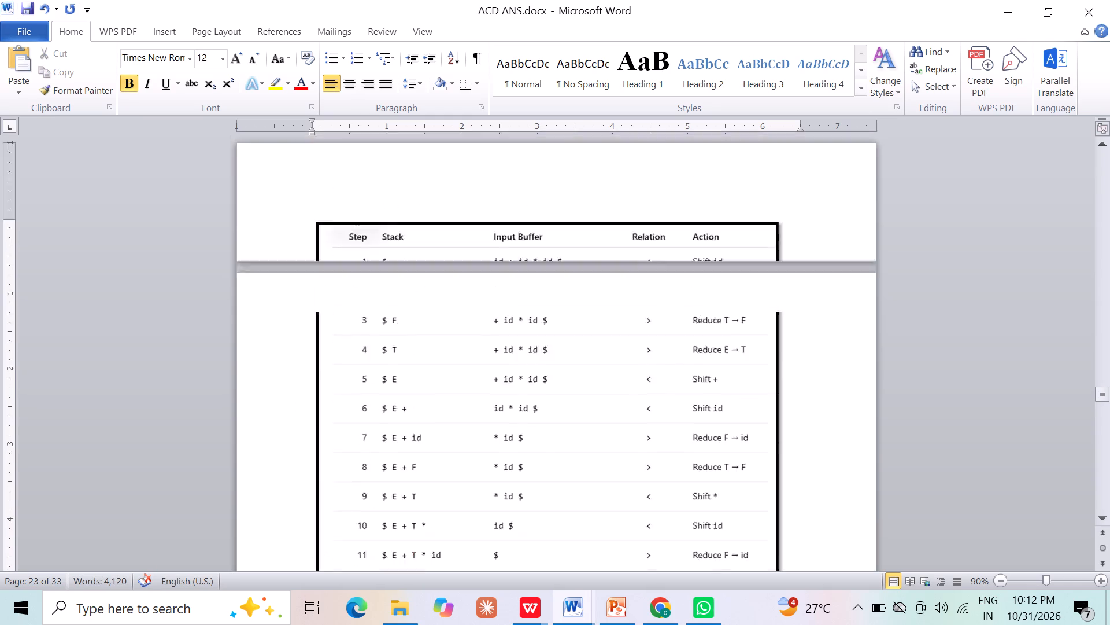
scroll(412, 473, up, 18)
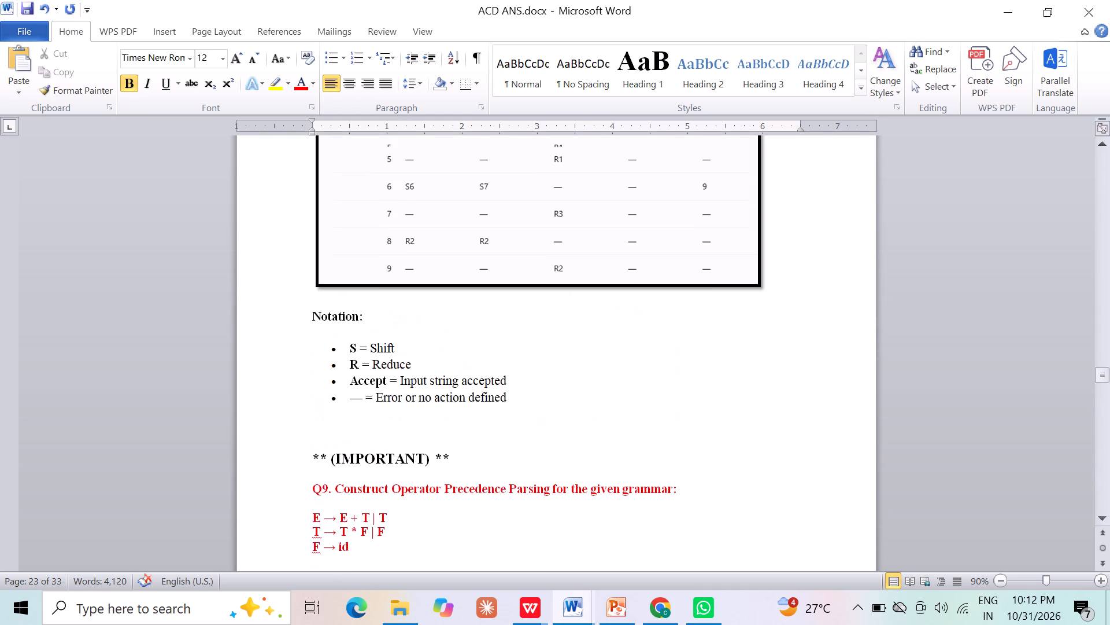
triple_click(418, 469)
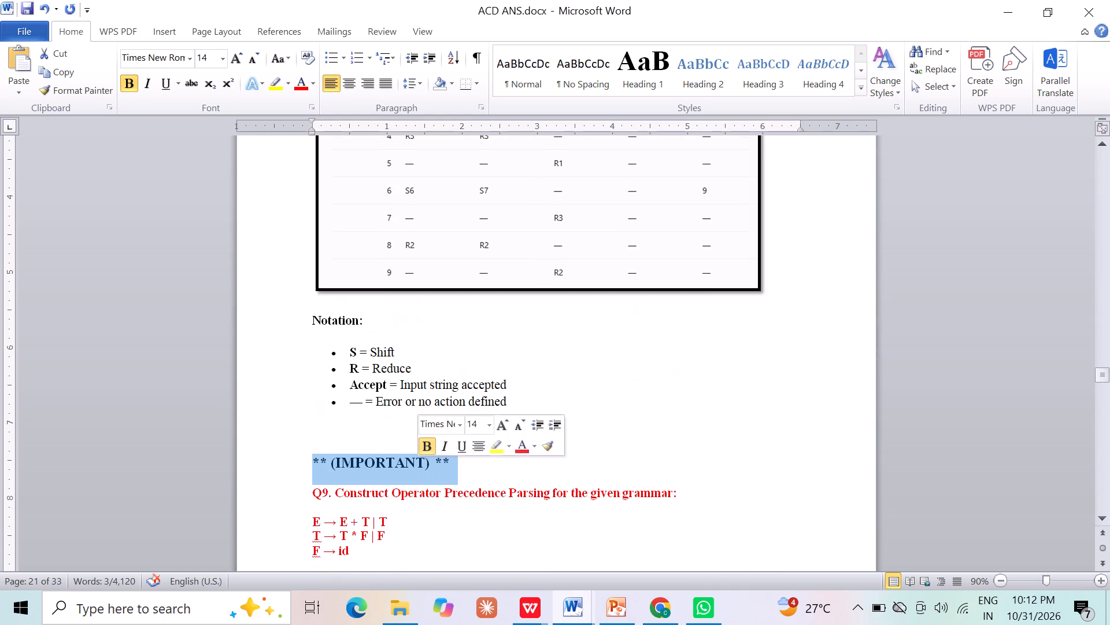
click(517, 448)
click(509, 478)
Colour the IMPORTANT marker above the Unit 3 Q7 CLR(1) parsing table question red.
scroll(509, 478, up, 1)
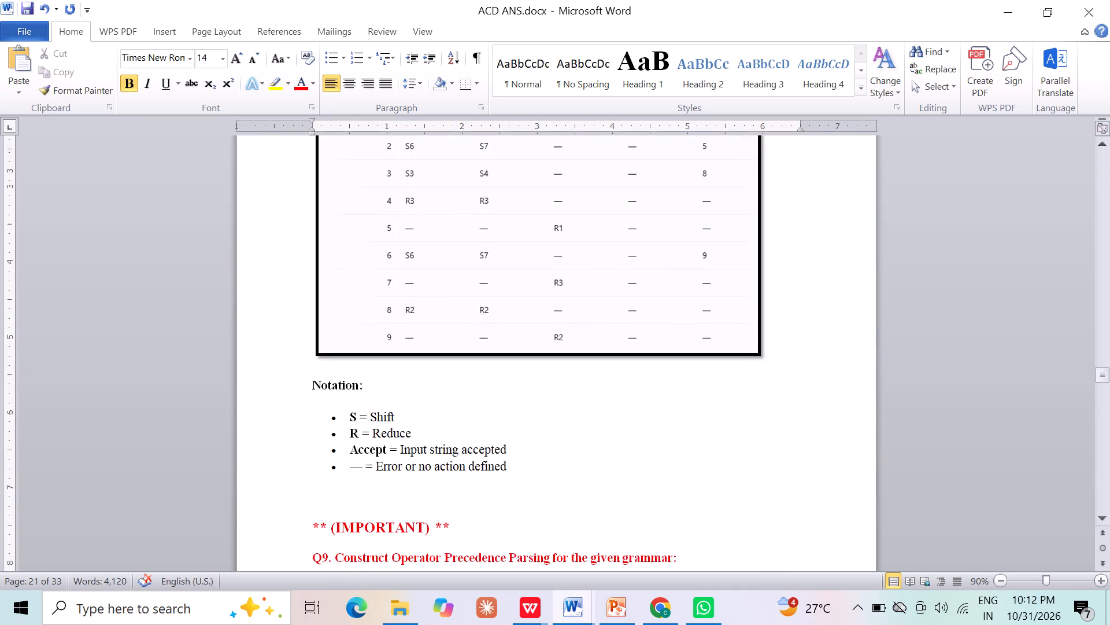
scroll(509, 478, up, 17)
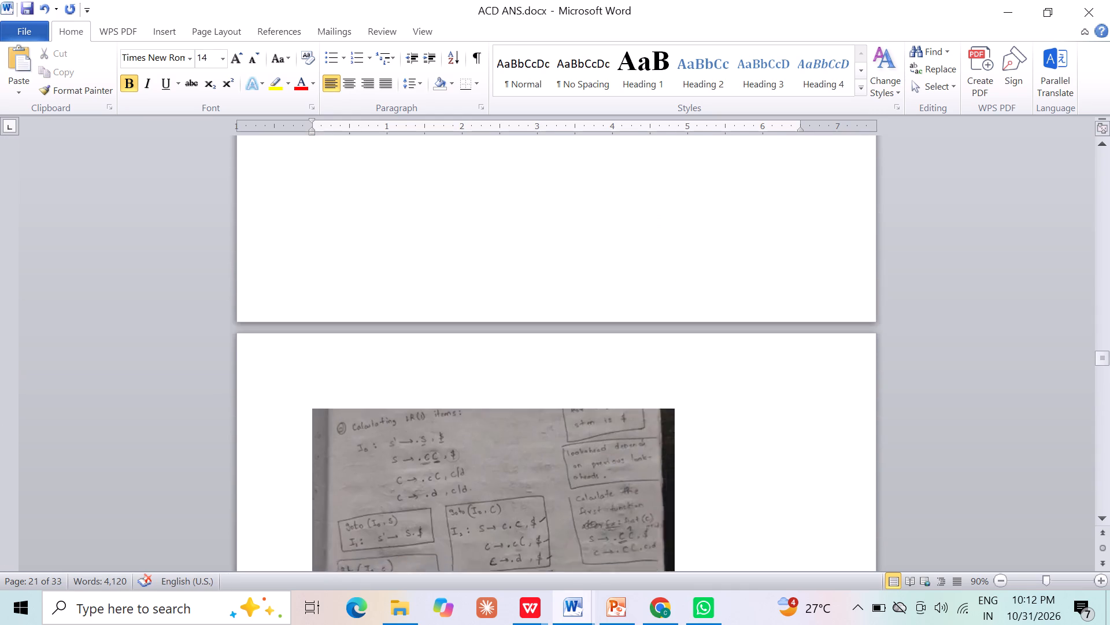
scroll(509, 478, up, 8)
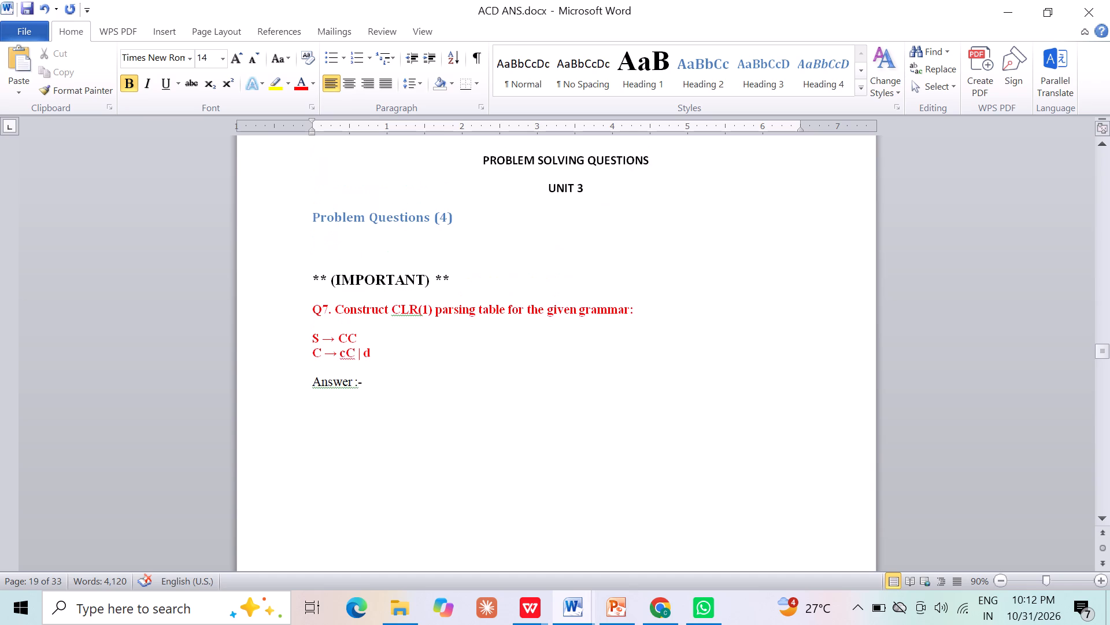
triple_click(419, 272)
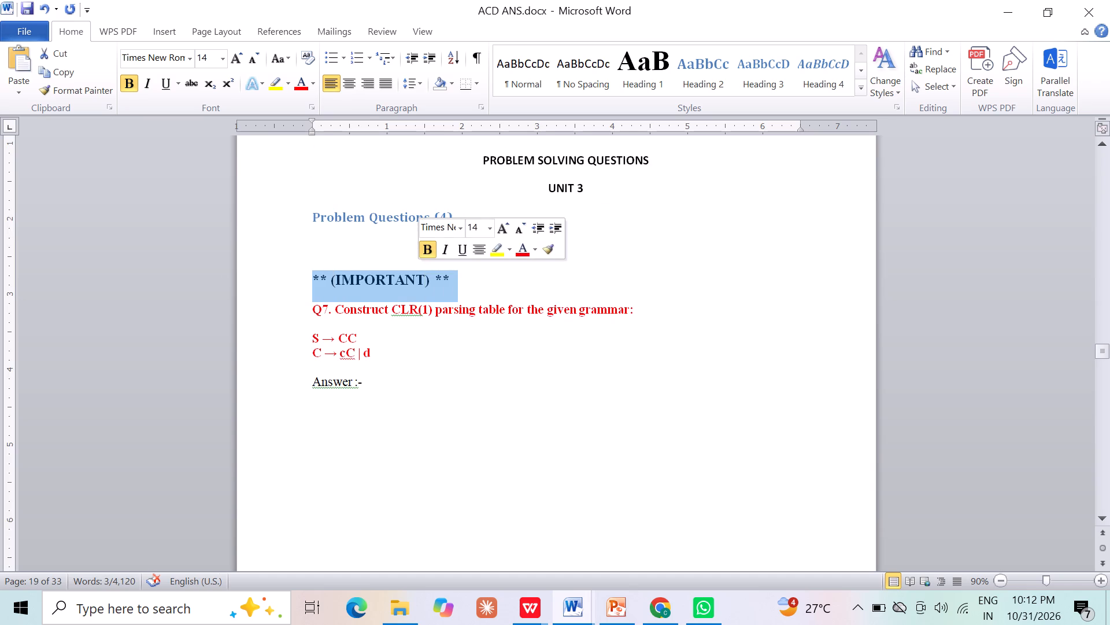
click(519, 255)
click(516, 325)
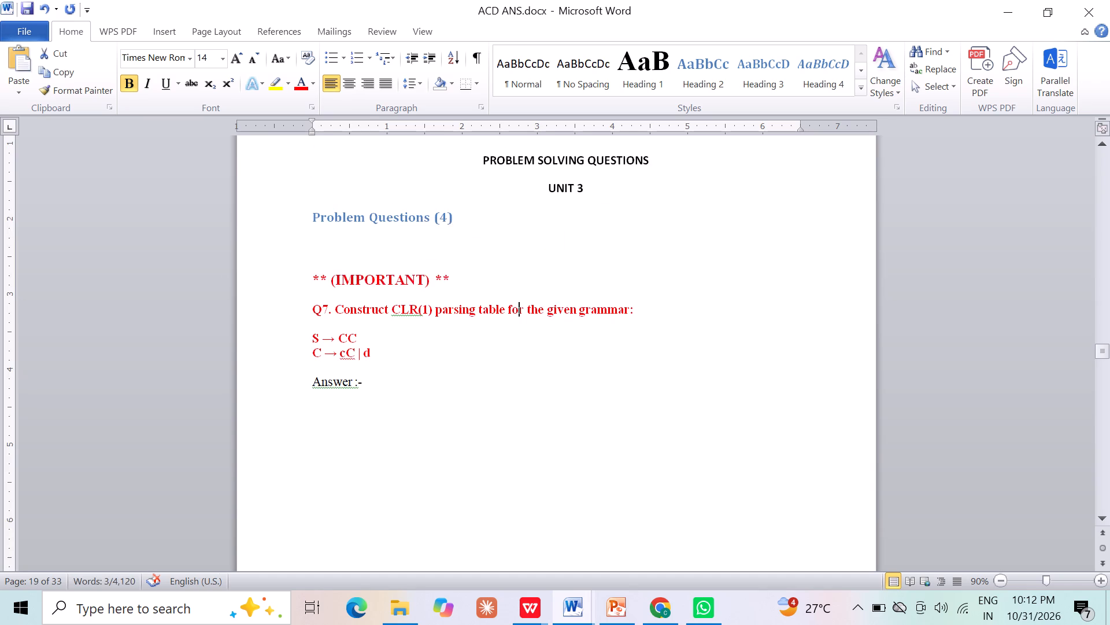
Shrink the handwritten LR(1) items picture in the Q7 answer slightly, keeping its proportions.
scroll(516, 325, up, 6)
scroll(516, 325, down, 4)
scroll(516, 325, up, 1)
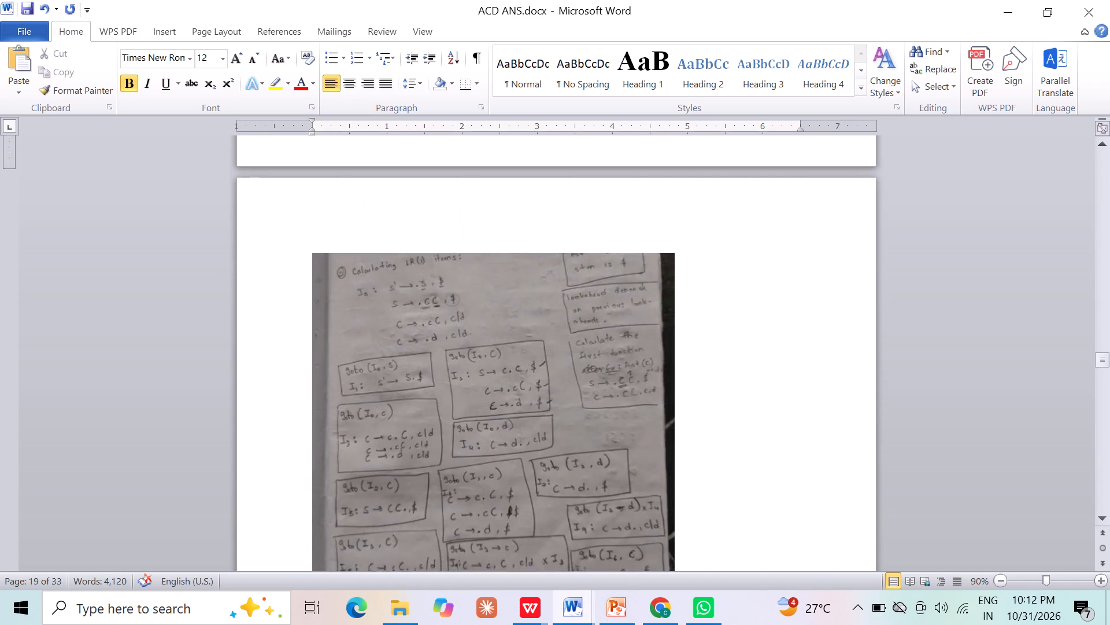
scroll(516, 325, up, 5)
scroll(516, 325, right, 1)
scroll(516, 325, down, 1)
click(516, 325)
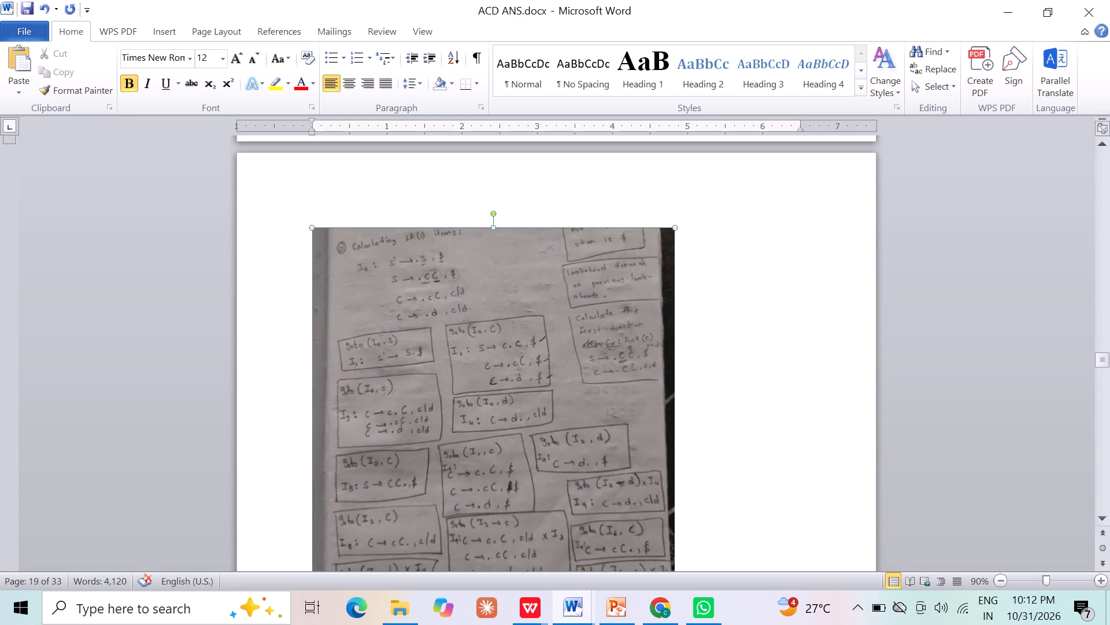
scroll(516, 325, down, 2)
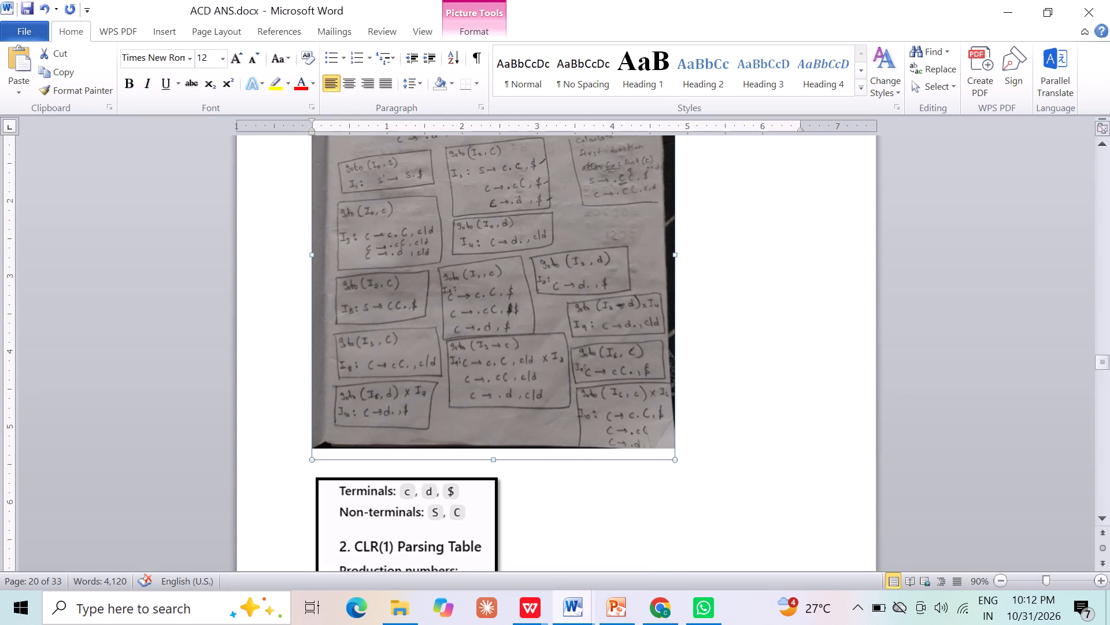
drag(676, 461, 619, 401)
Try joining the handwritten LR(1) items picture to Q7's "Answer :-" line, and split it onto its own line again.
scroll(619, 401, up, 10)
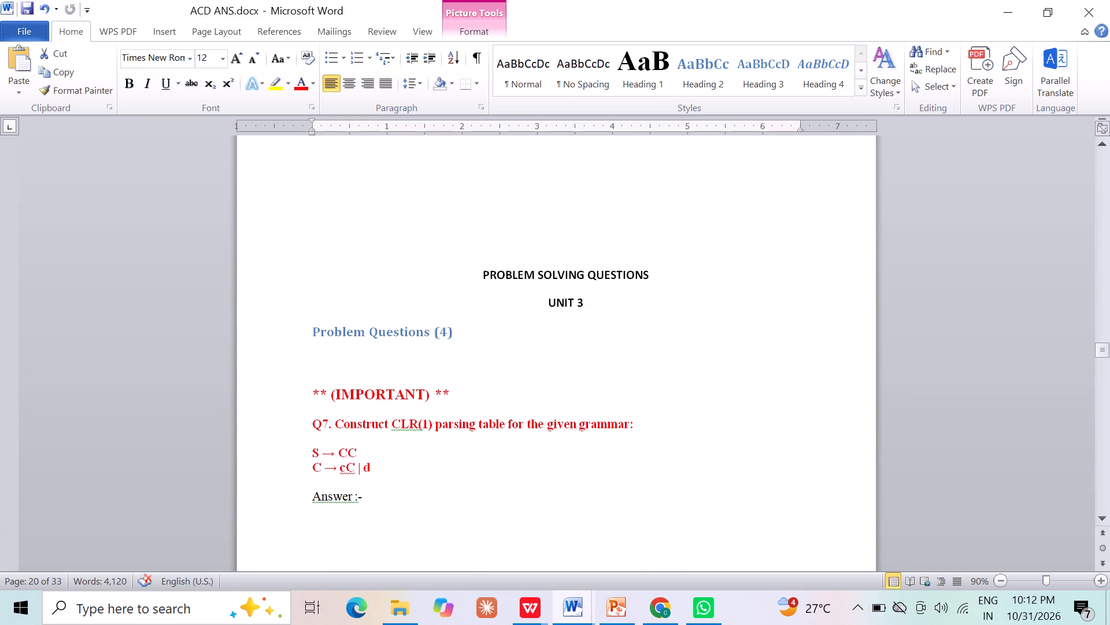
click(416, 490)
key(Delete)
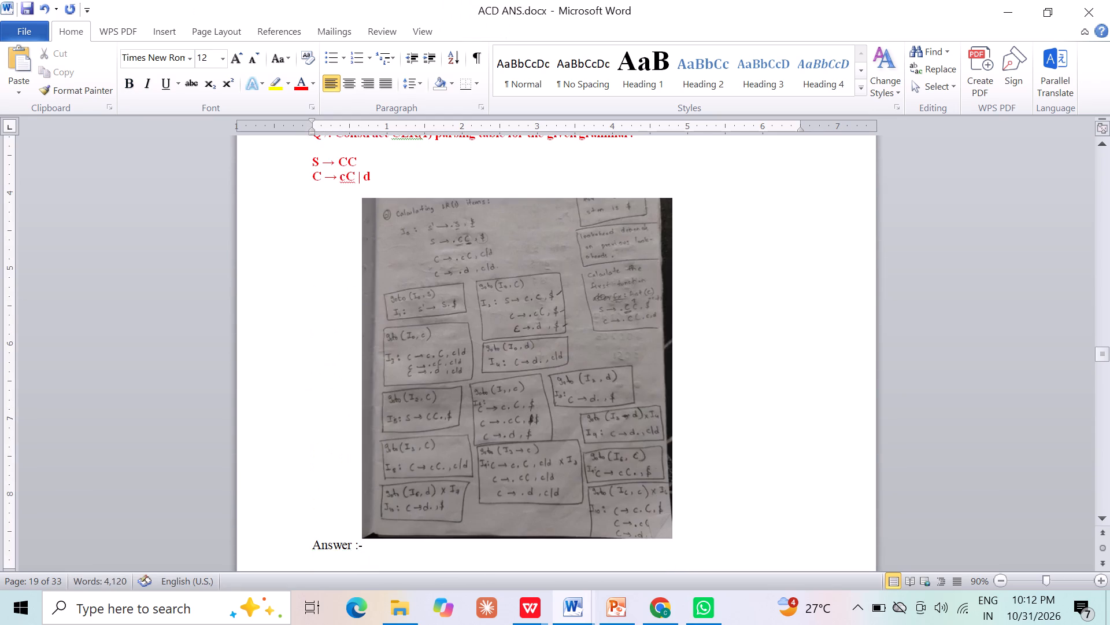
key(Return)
Remove the empty line between the Problem Questions (4) heading and Q7's IMPORTANT marker, and check the picture's page placement.
scroll(432, 465, up, 2)
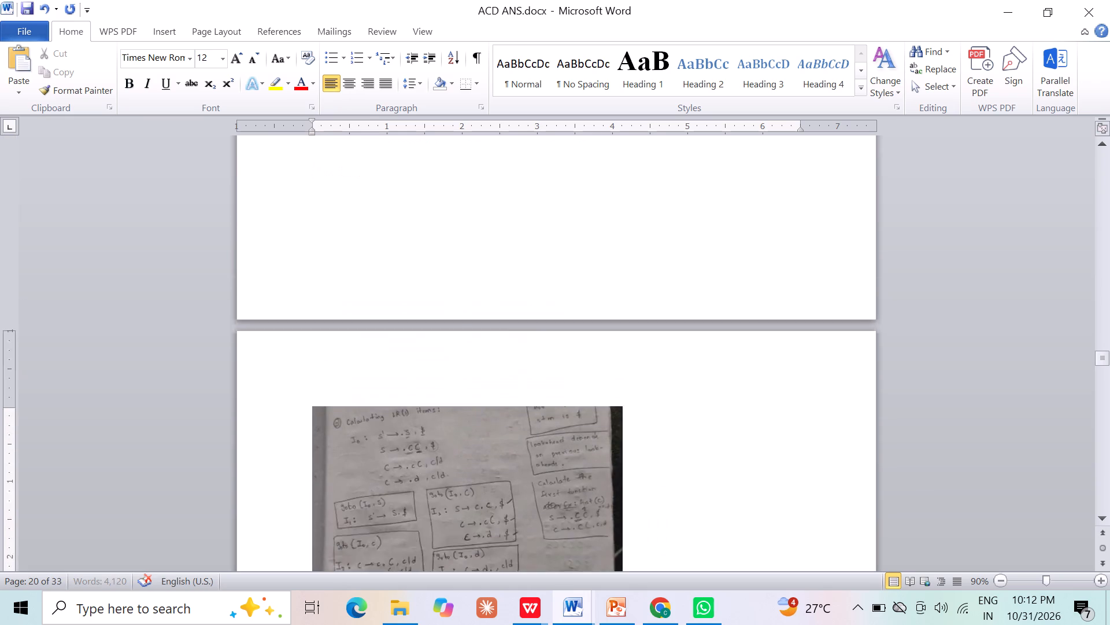
scroll(432, 465, up, 5)
click(314, 189)
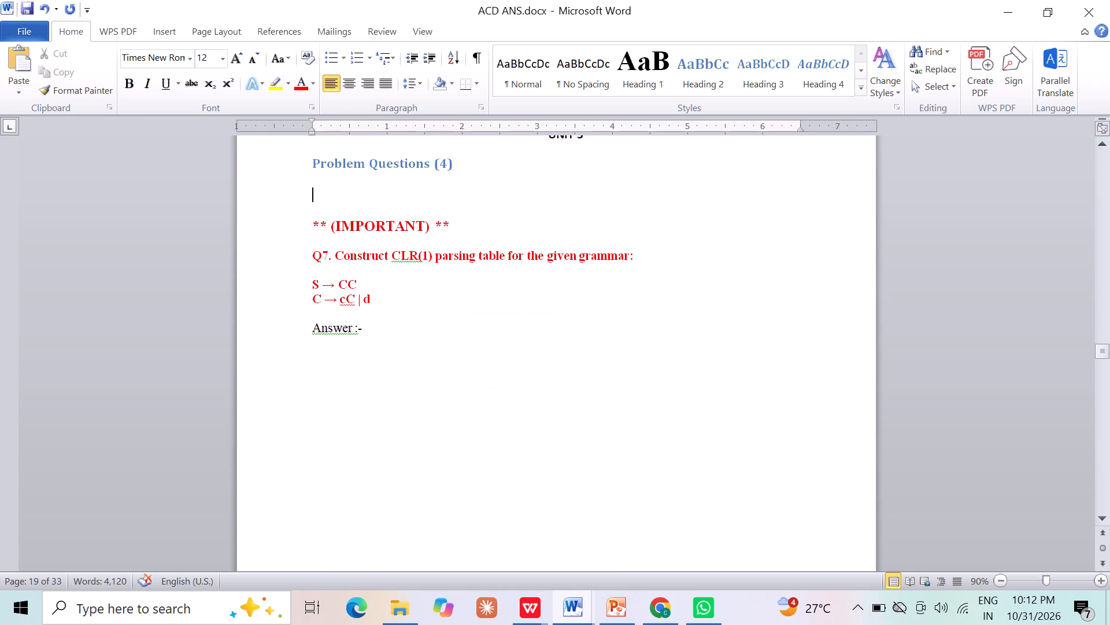
key(BackSpace)
scroll(364, 340, down, 1)
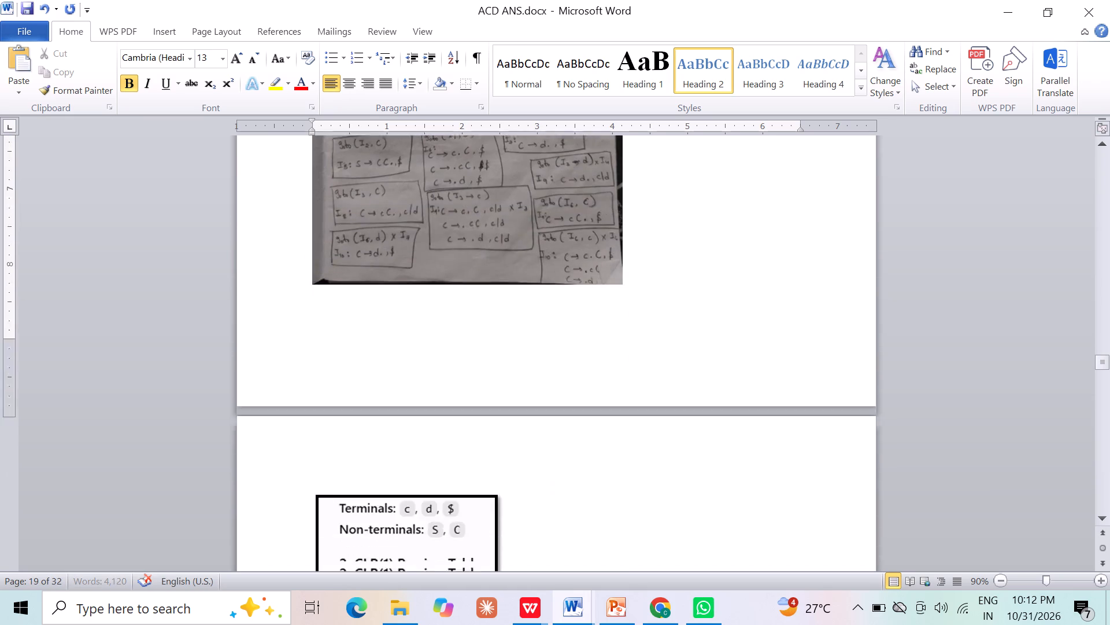
scroll(364, 340, down, 2)
Colour the IMPORTANT marker and the Q19 Syntax-Directed Translation Scheme question red.
scroll(364, 340, up, 16)
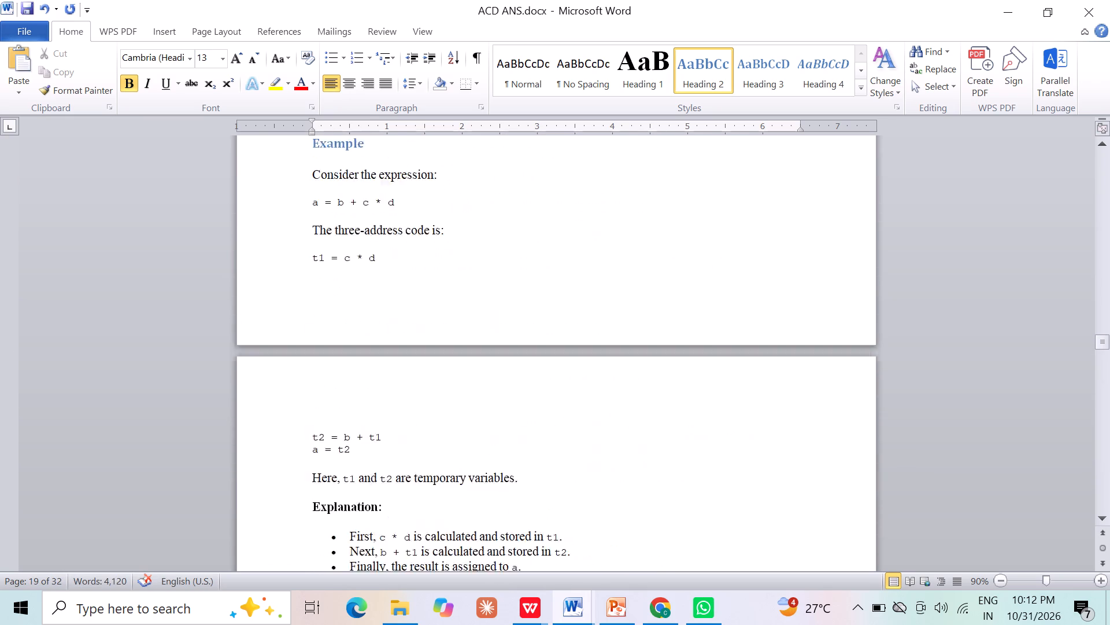
scroll(364, 340, up, 8)
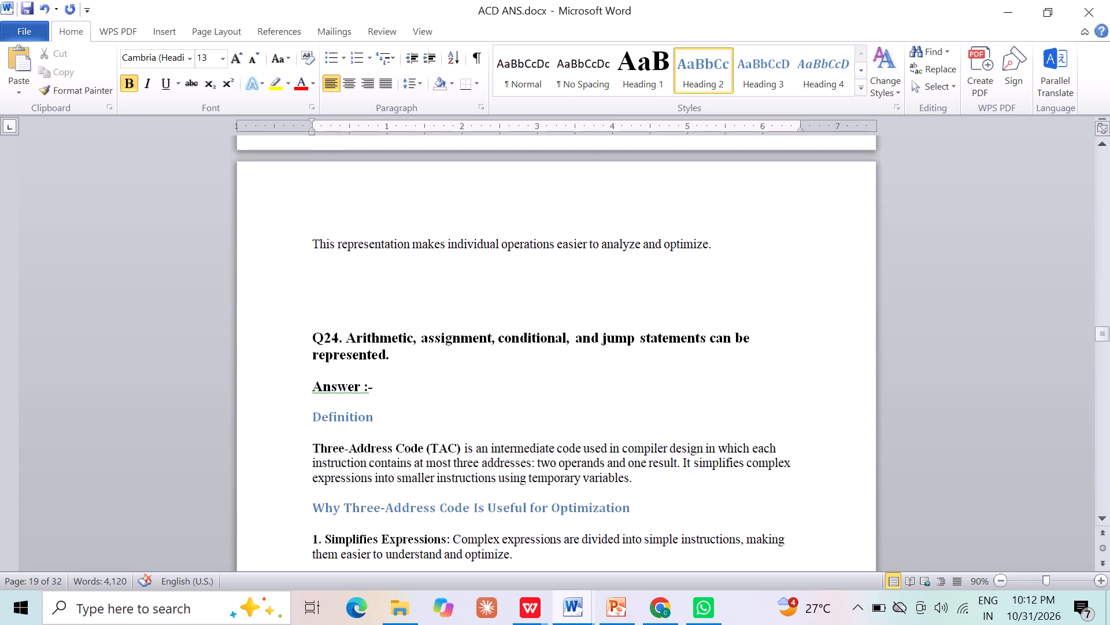
scroll(364, 340, up, 11)
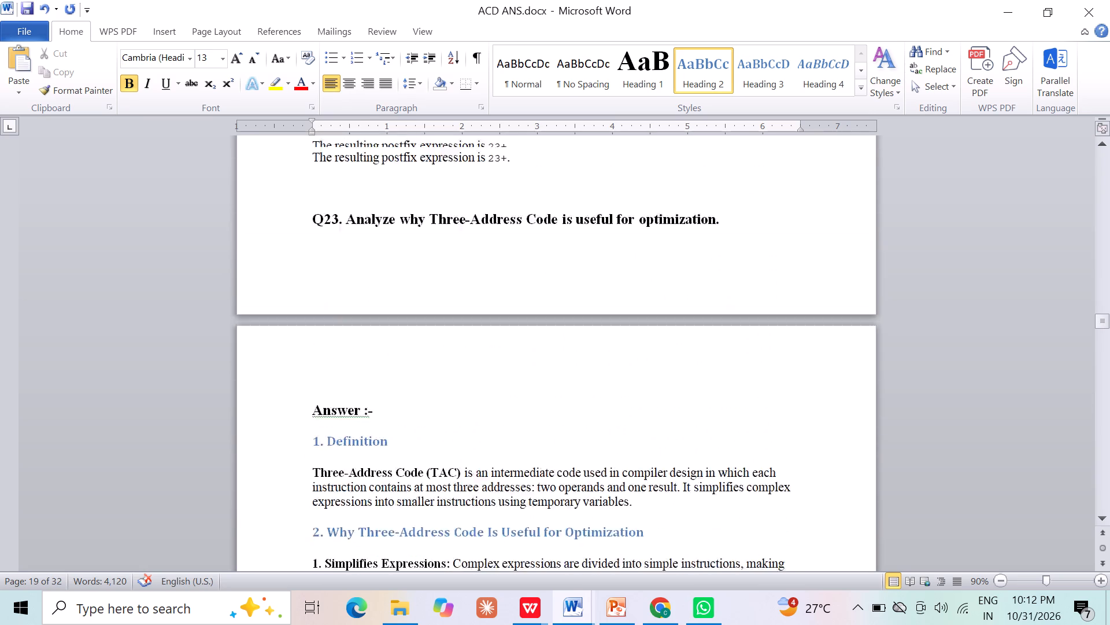
scroll(364, 340, up, 16)
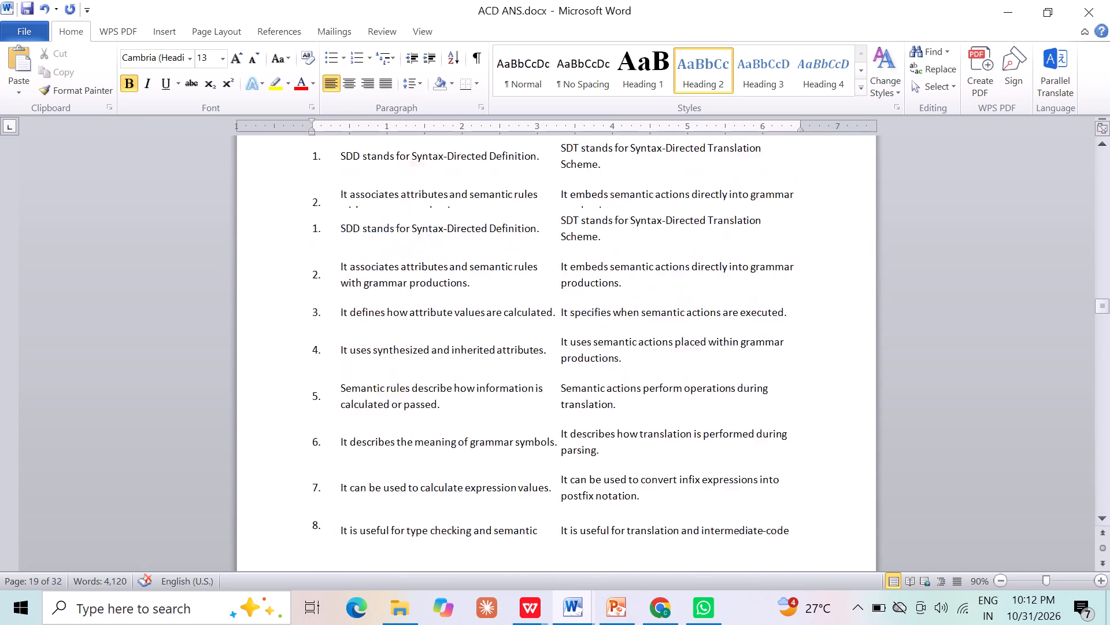
scroll(364, 340, up, 16)
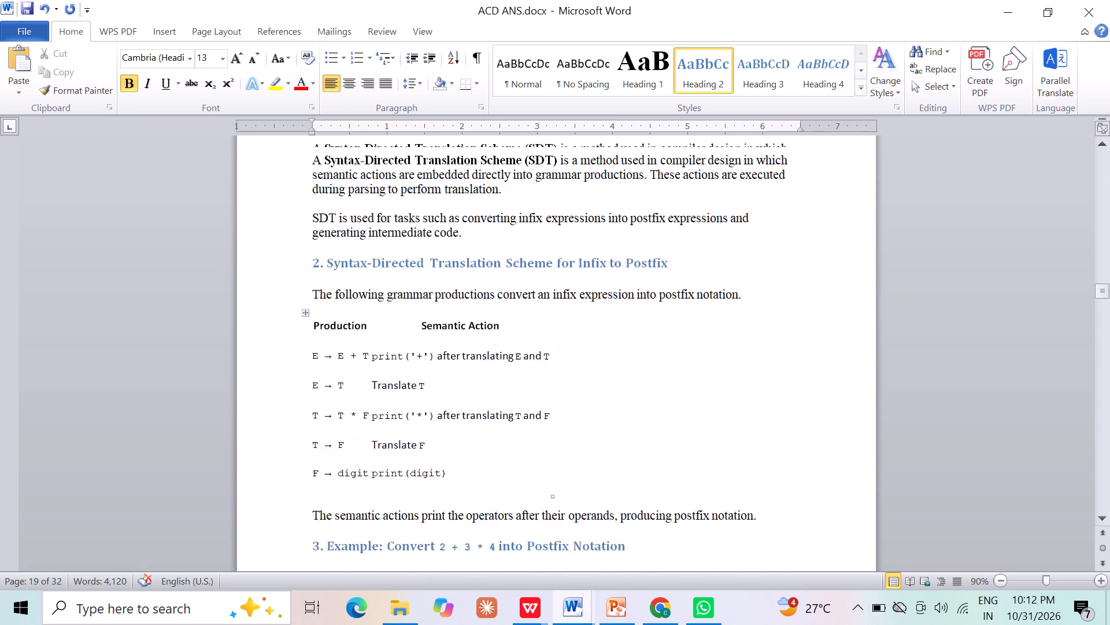
scroll(364, 340, up, 7)
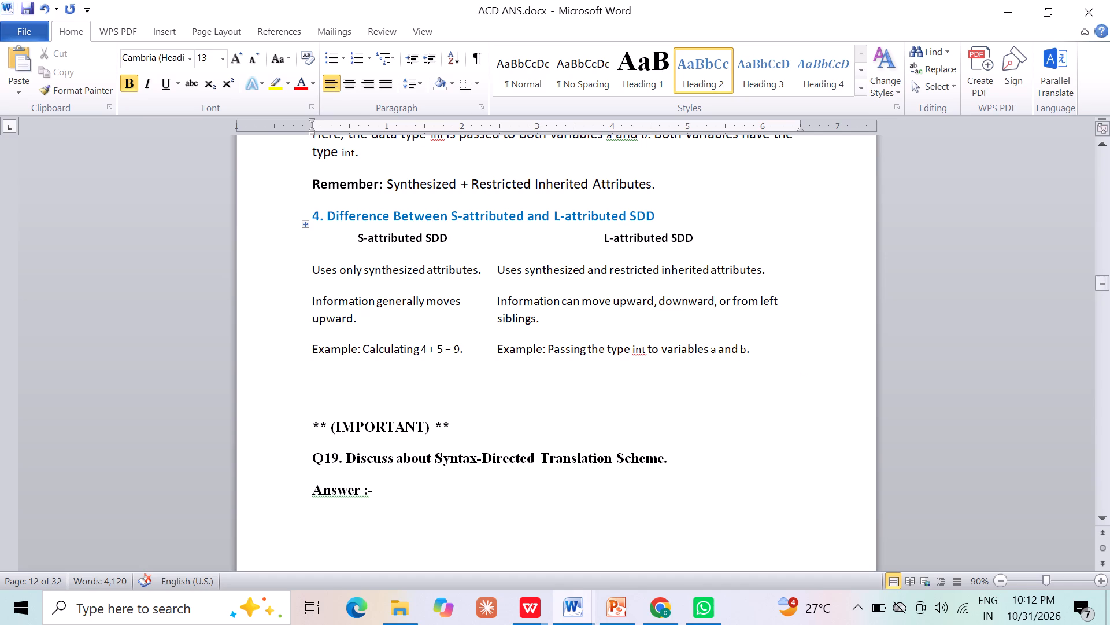
drag(675, 461, 293, 427)
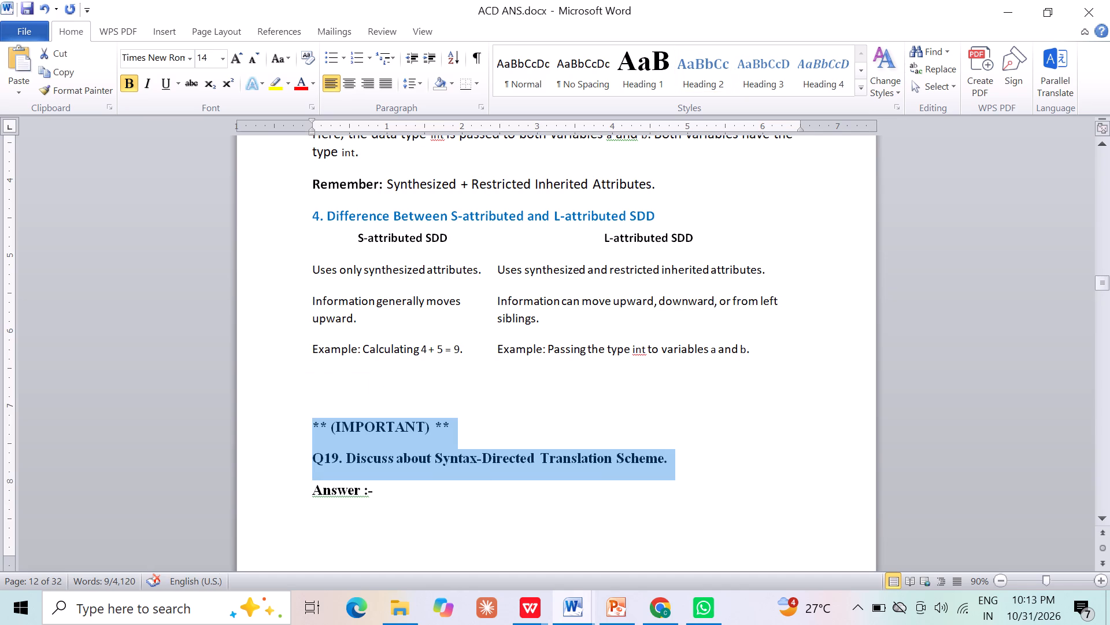
click(398, 406)
click(436, 440)
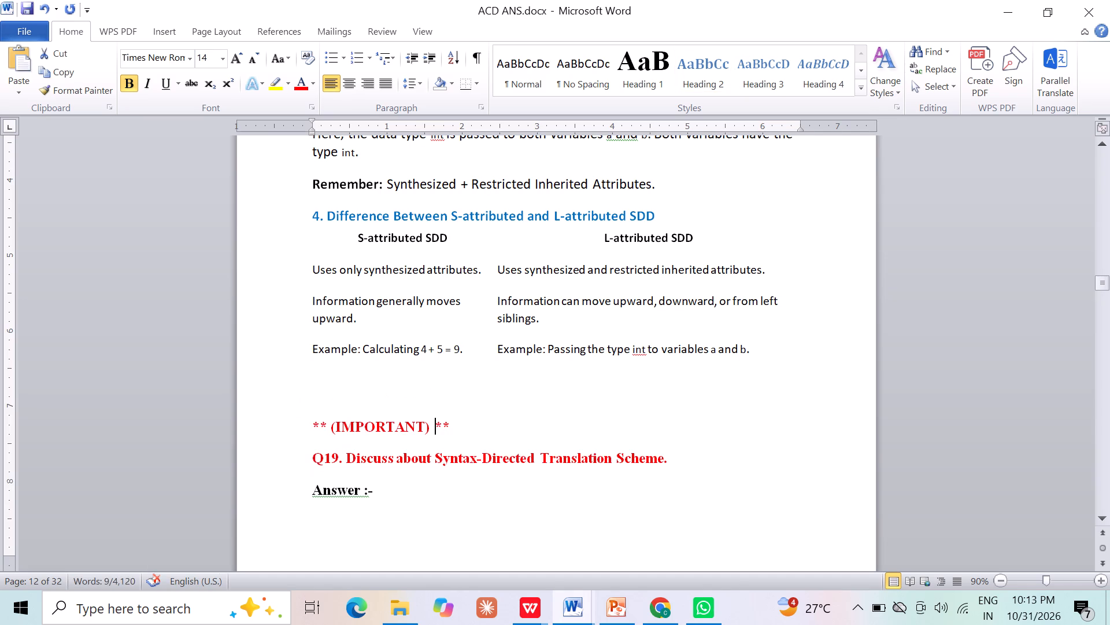
Colour the IMPORTANT marker and the Q15 question on Syntax-Directed Definition and types of attributes red.
scroll(436, 440, up, 2)
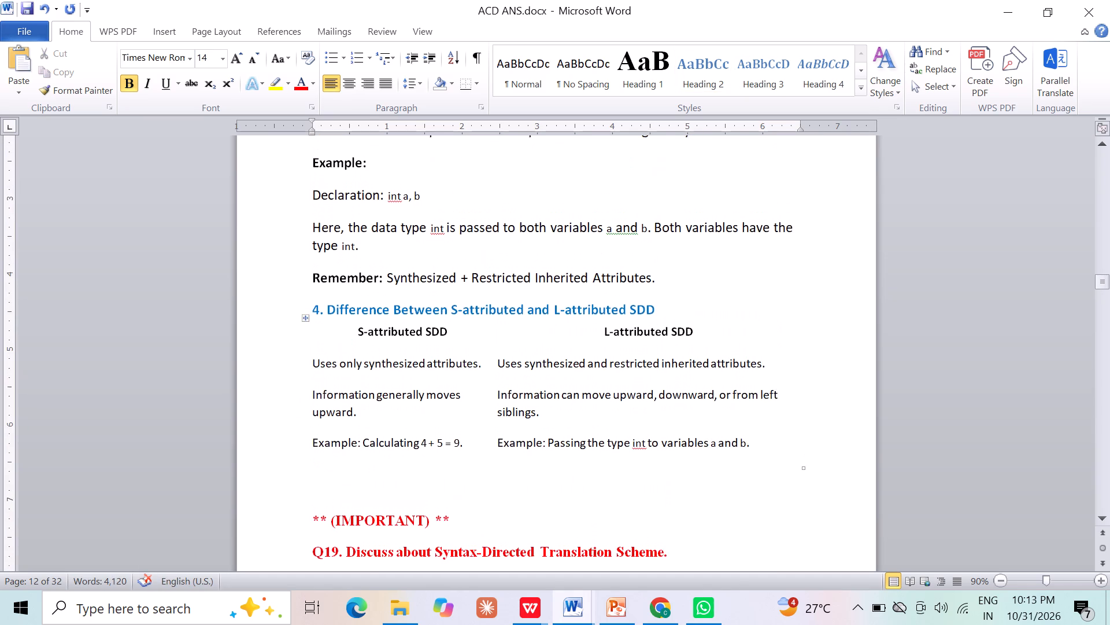
scroll(436, 440, up, 4)
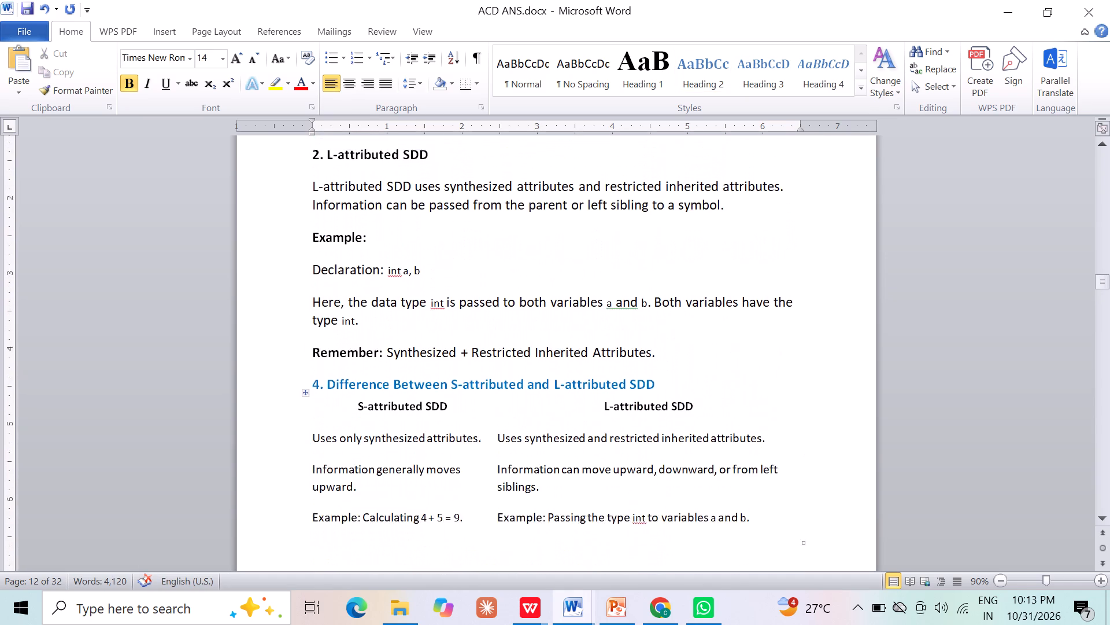
scroll(436, 440, up, 19)
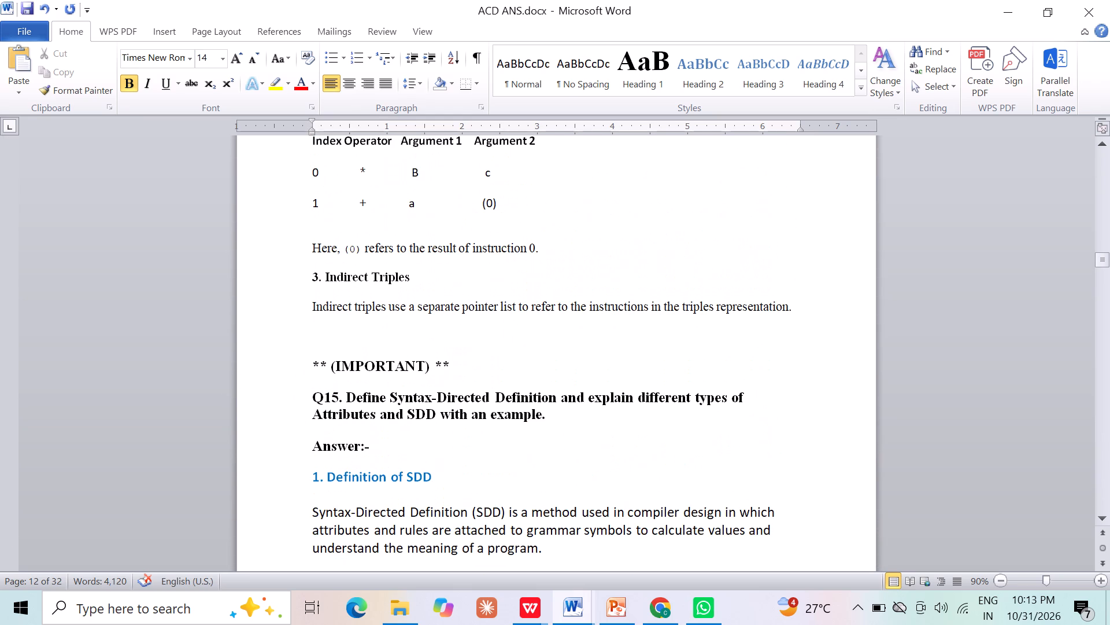
drag(572, 423, 308, 366)
click(411, 349)
click(434, 384)
Colour the IMPORTANT marker and the Q14 Intermediate-Code Generation question red.
scroll(434, 384, up, 14)
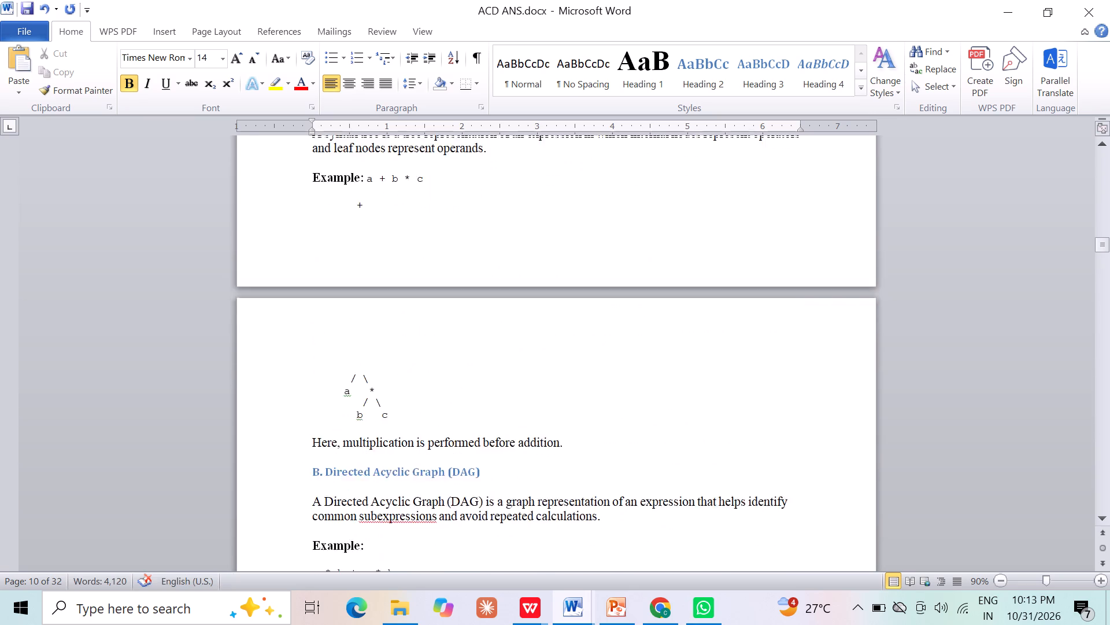
scroll(434, 384, up, 7)
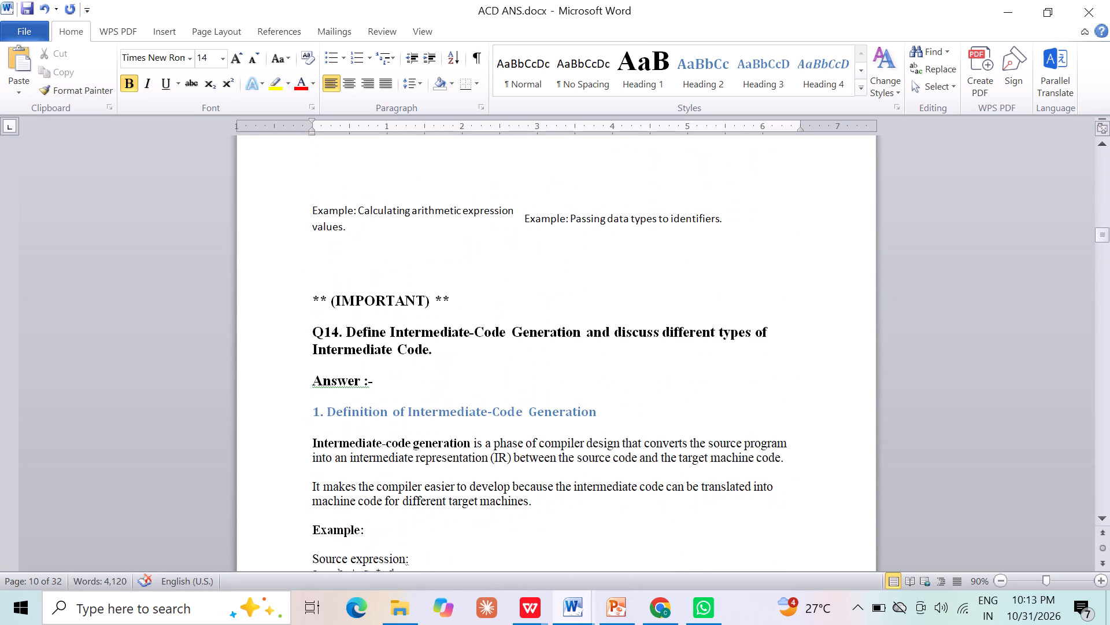
drag(454, 354, 305, 303)
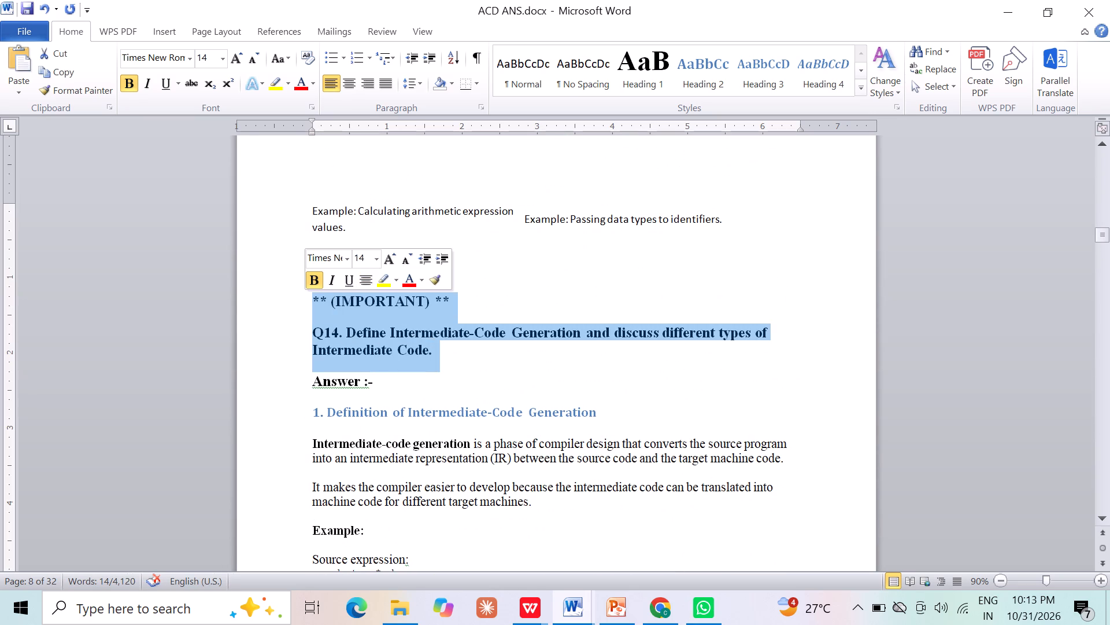
click(412, 277)
click(431, 327)
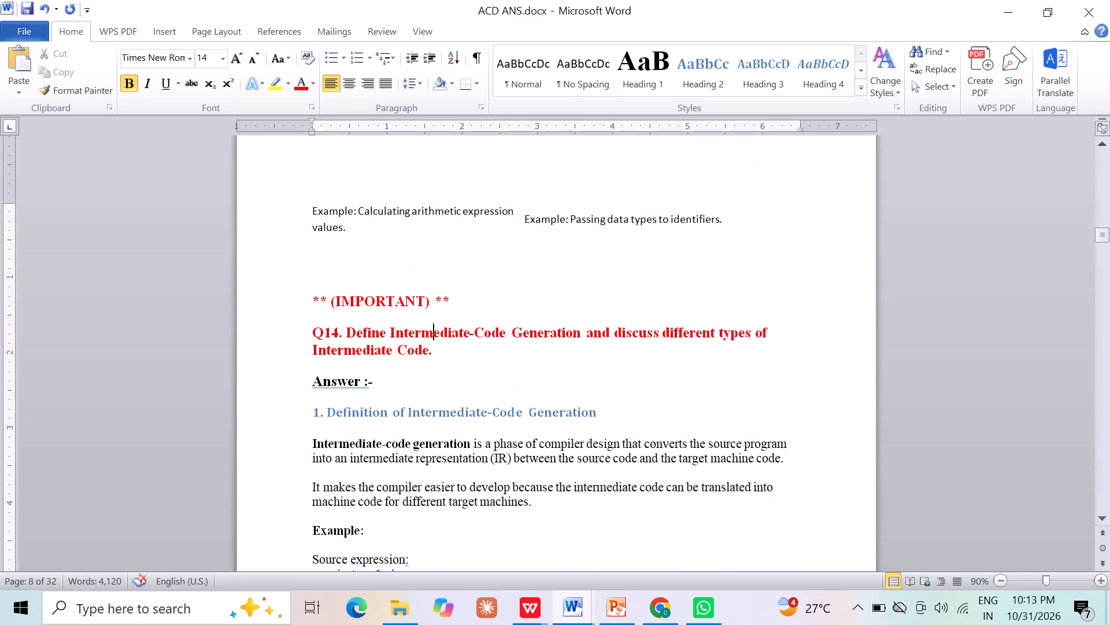
Colour the IMPORTANT marker and the Q5 question on defining SDD and its types red.
scroll(431, 327, up, 6)
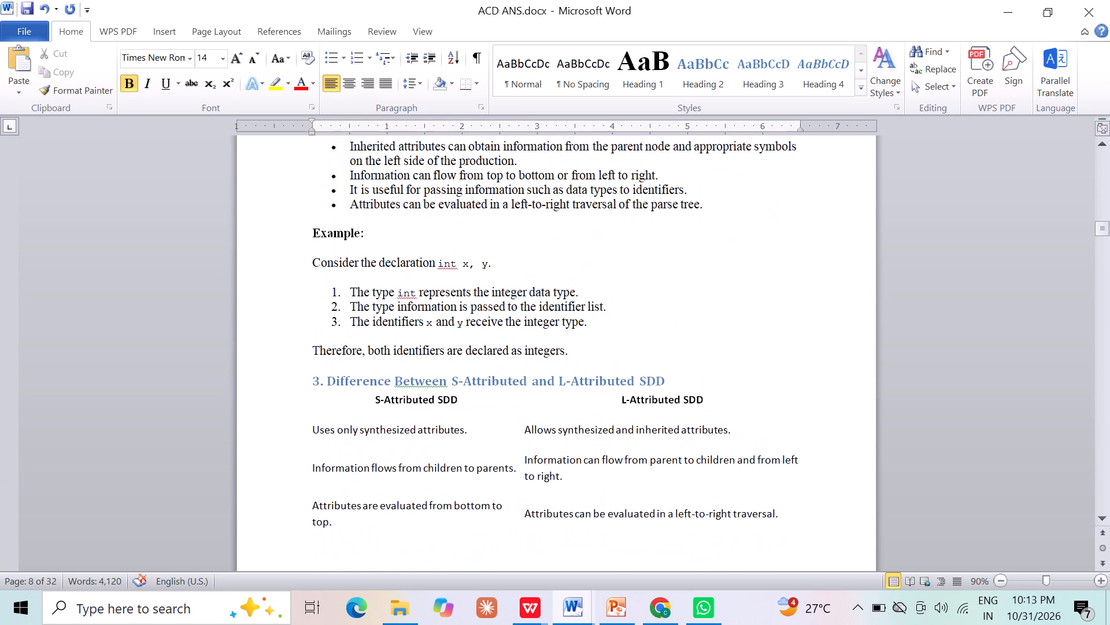
scroll(431, 327, up, 9)
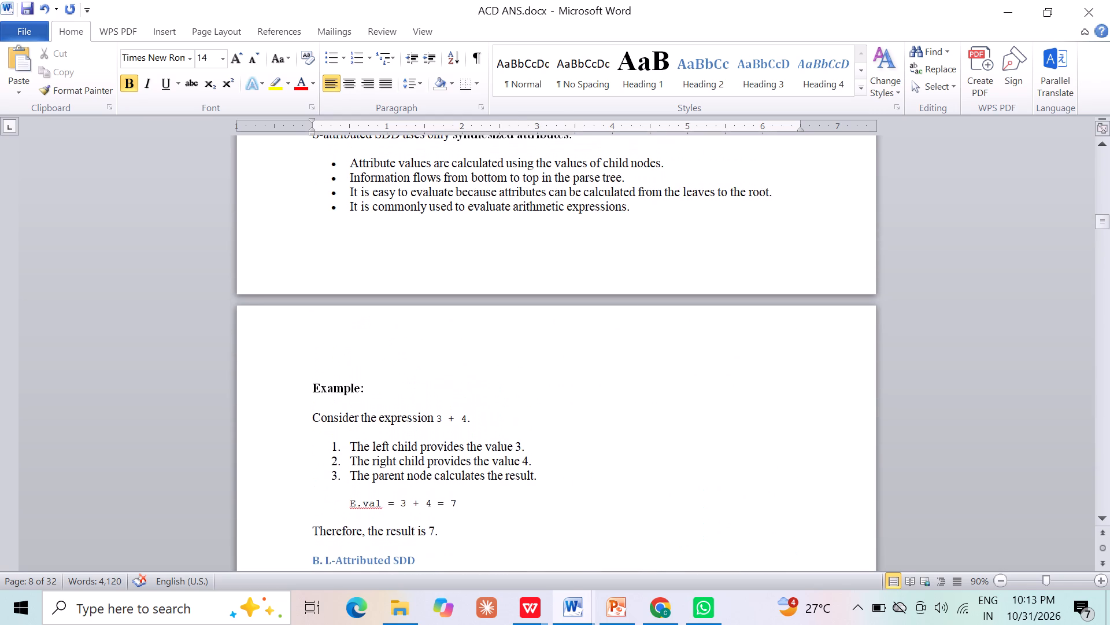
scroll(431, 327, up, 1)
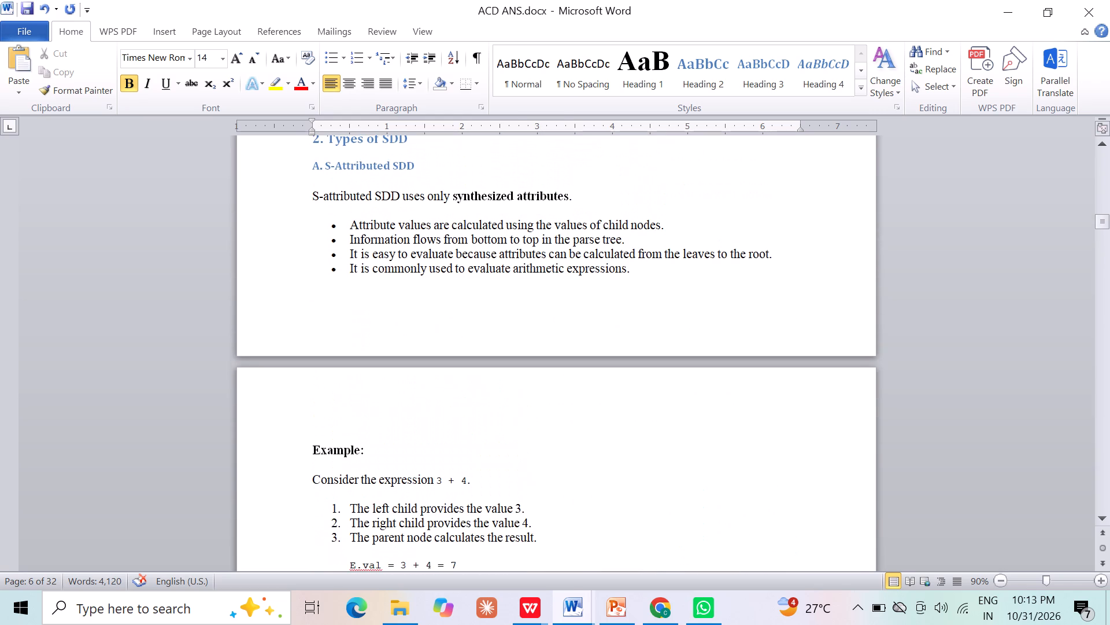
scroll(431, 327, up, 3)
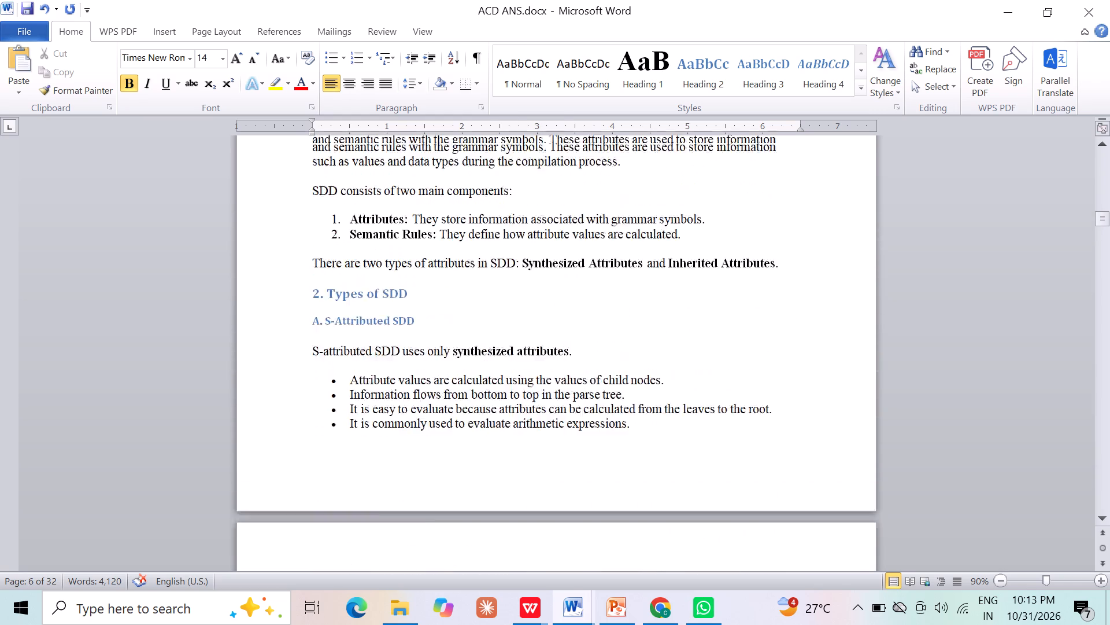
scroll(431, 327, up, 3)
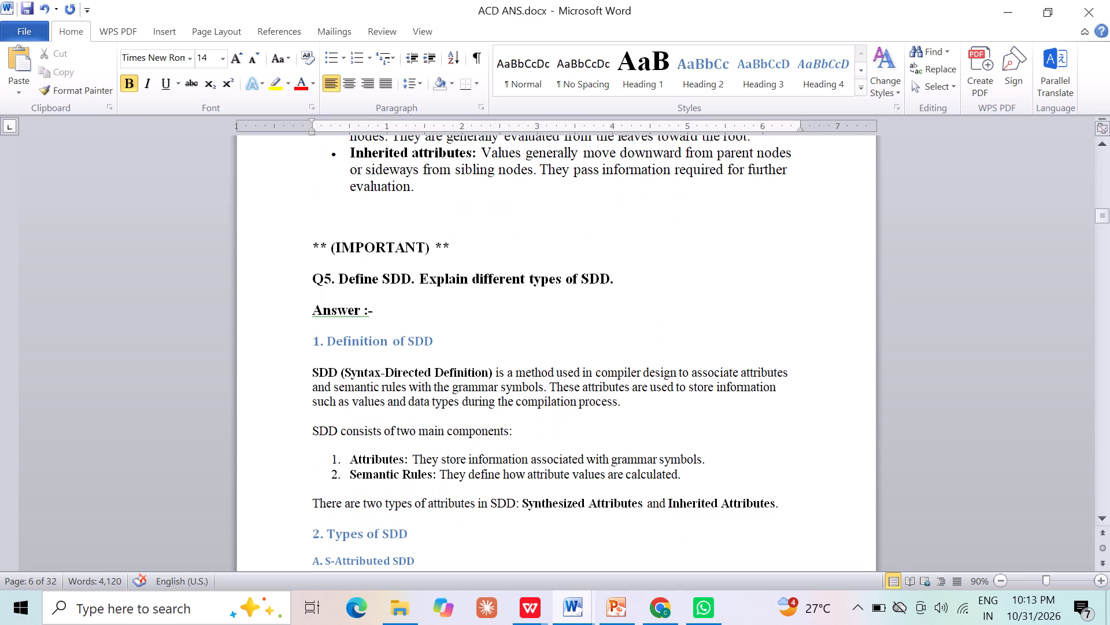
drag(624, 287, 319, 239)
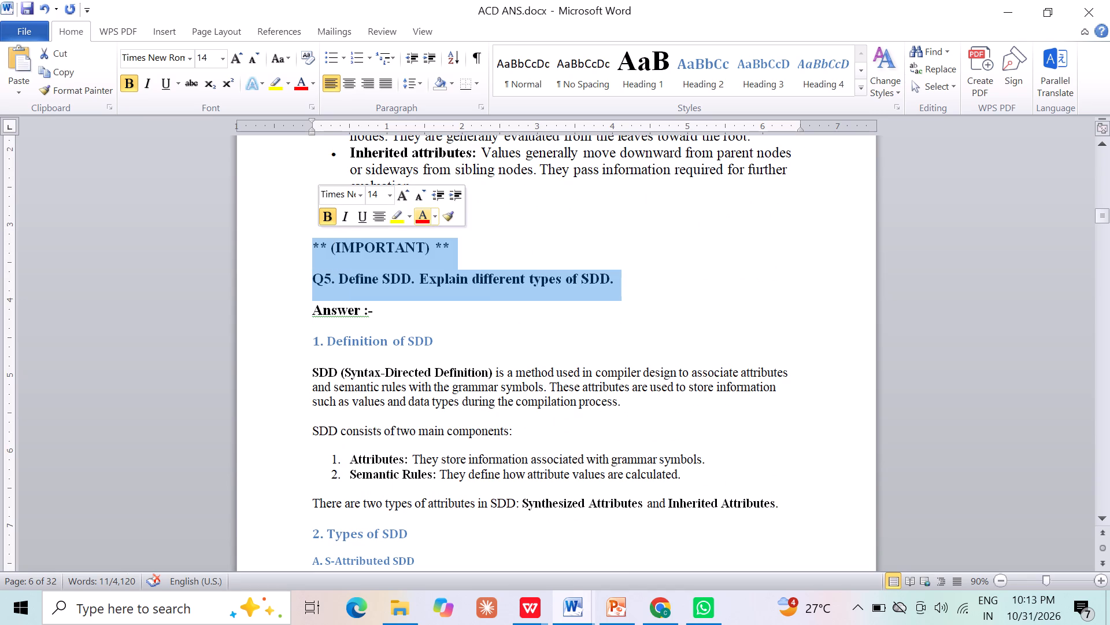
click(420, 222)
click(444, 297)
Colour the IMPORTANT marker and the Unit 4 Q1 question on attribute value propagation through a parse tree red.
scroll(444, 297, up, 4)
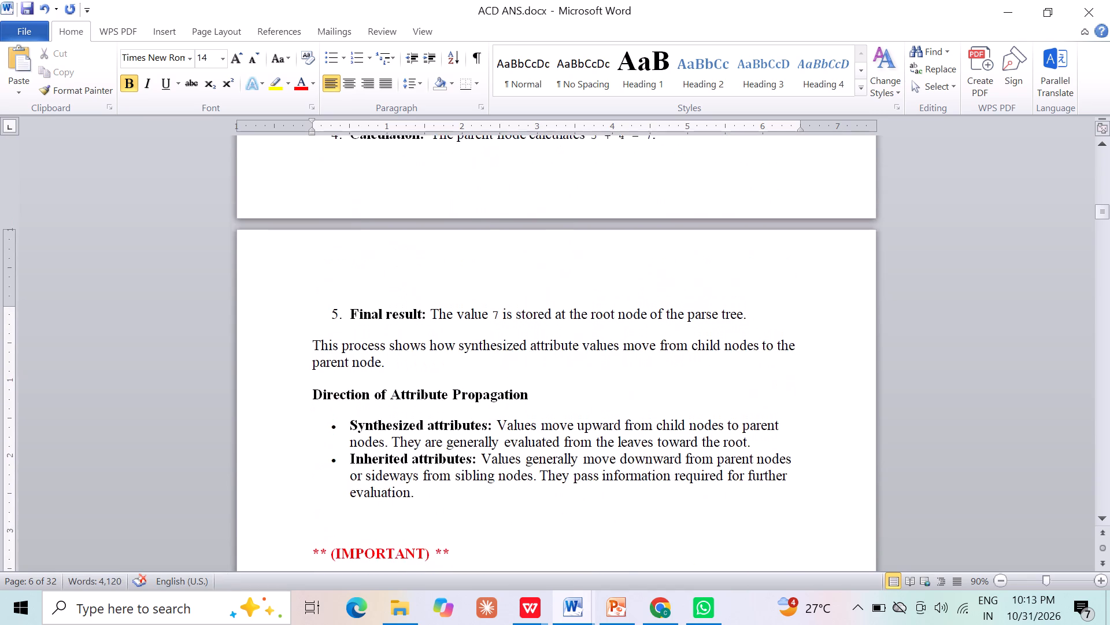
scroll(444, 297, up, 9)
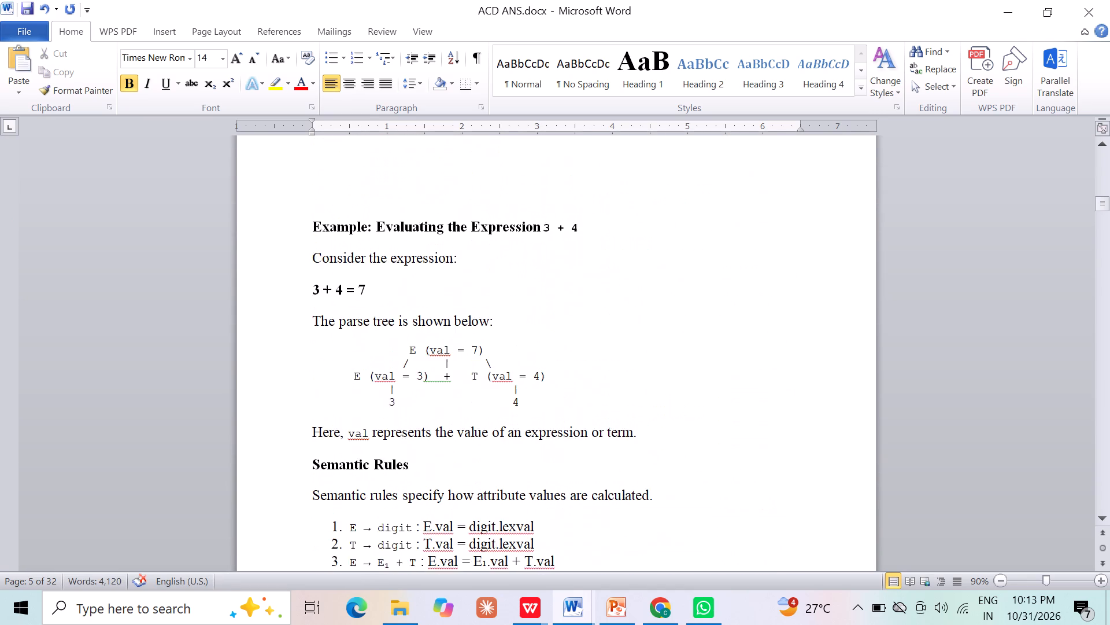
scroll(444, 297, up, 10)
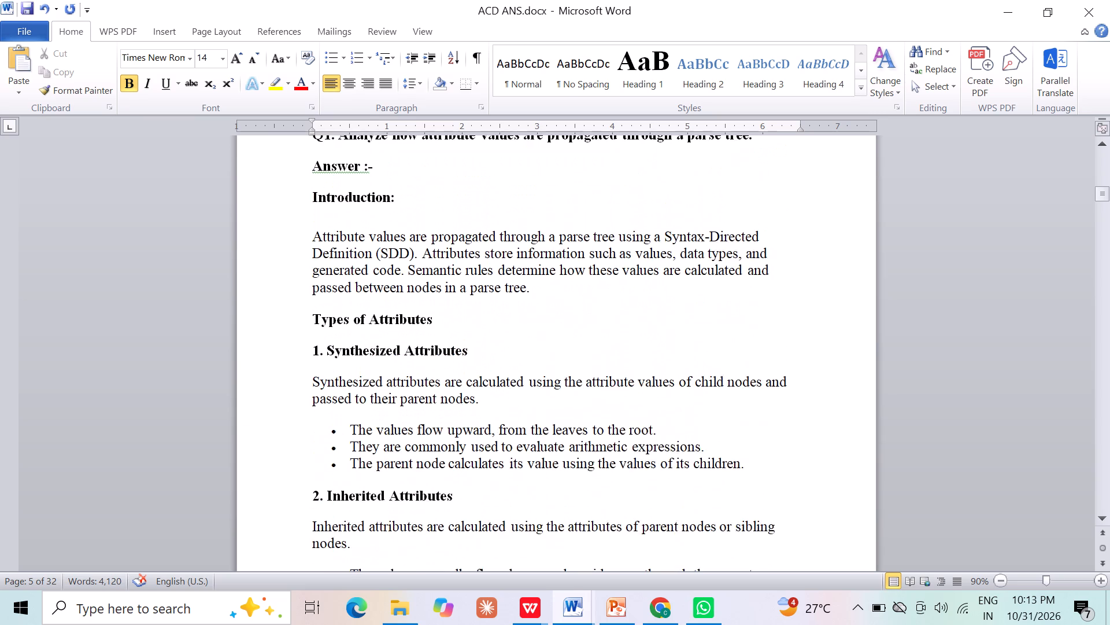
scroll(444, 297, up, 2)
drag(764, 247, 290, 223)
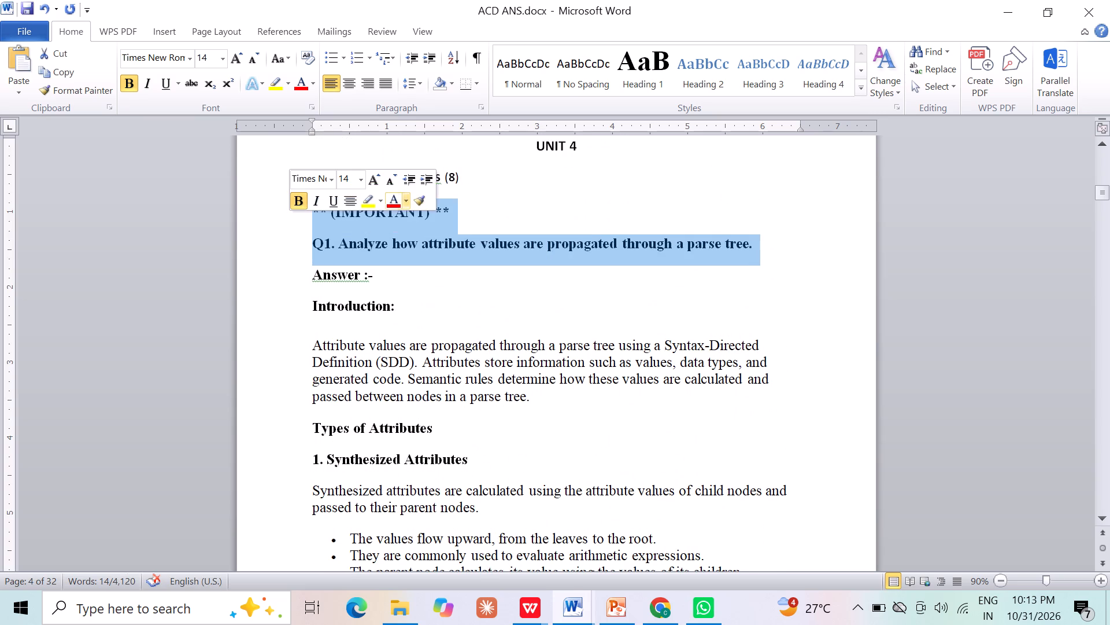
click(396, 200)
click(432, 238)
Check the Unit 3 theory section back to the document's start for remaining IMPORTANT markers.
scroll(432, 238, up, 8)
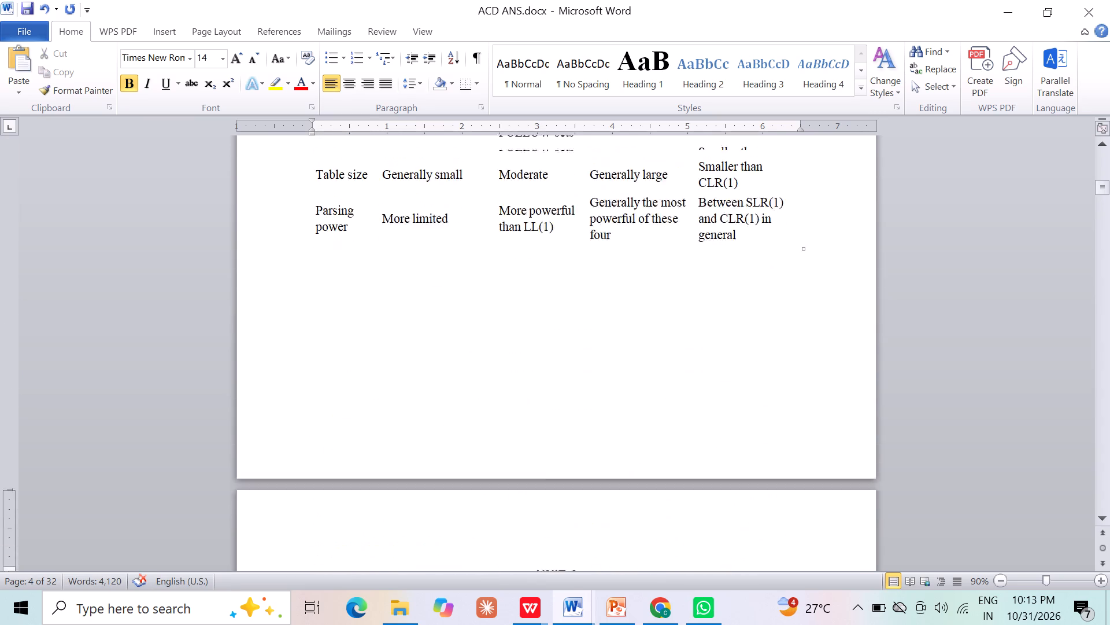
scroll(432, 238, up, 16)
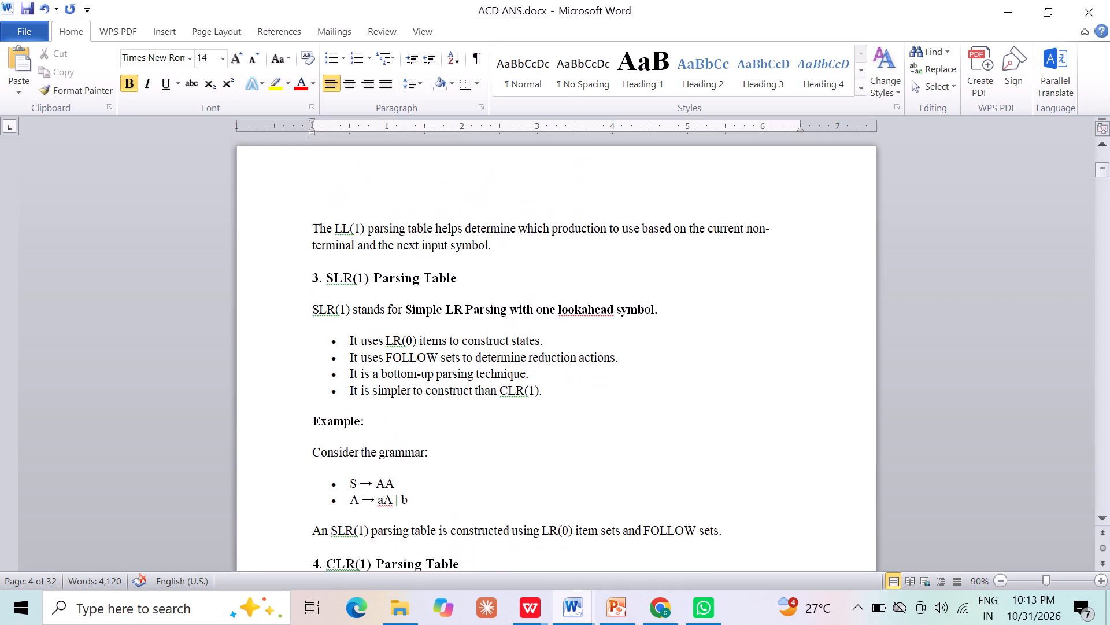
scroll(432, 238, up, 12)
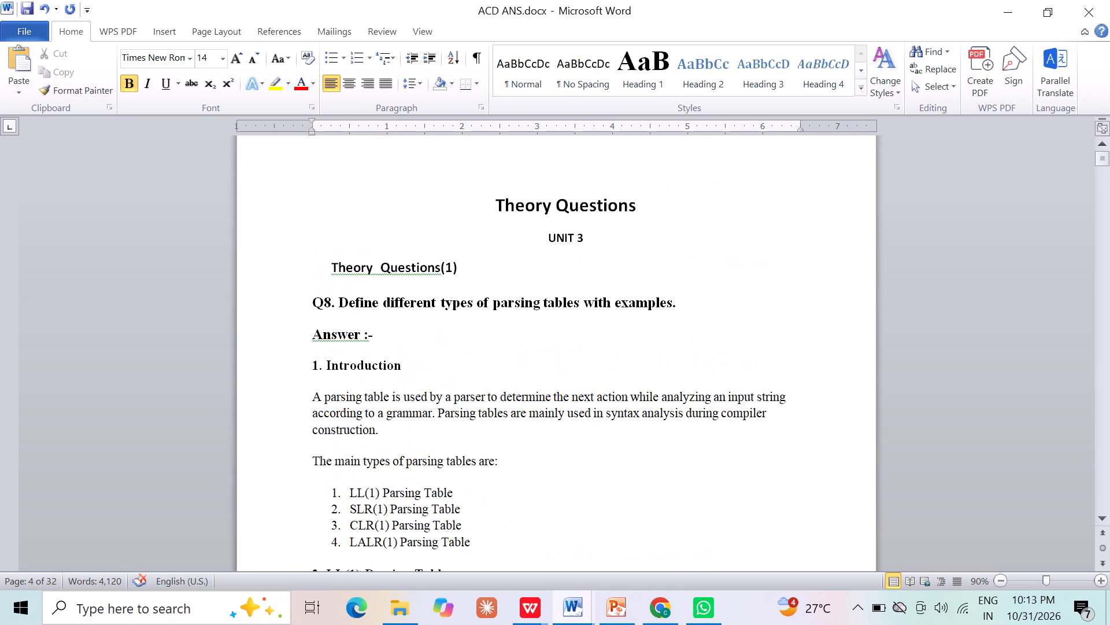
Review the Unit 3 Q8 answer on types of parsing tables, from the introduction through the comparison table.
scroll(432, 238, down, 1)
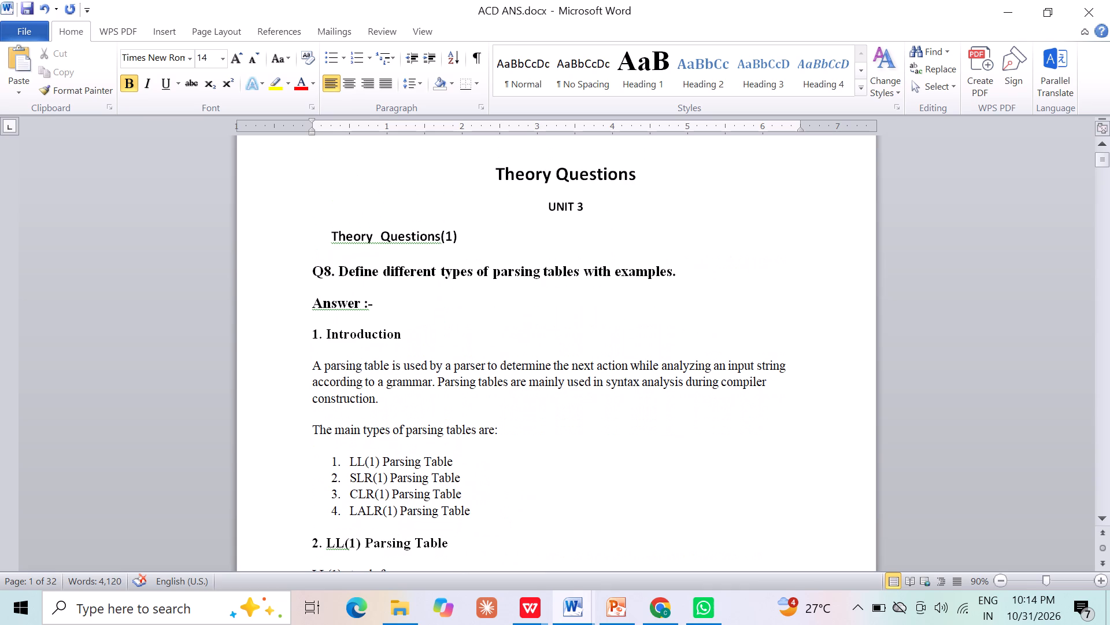
scroll(432, 238, down, 1)
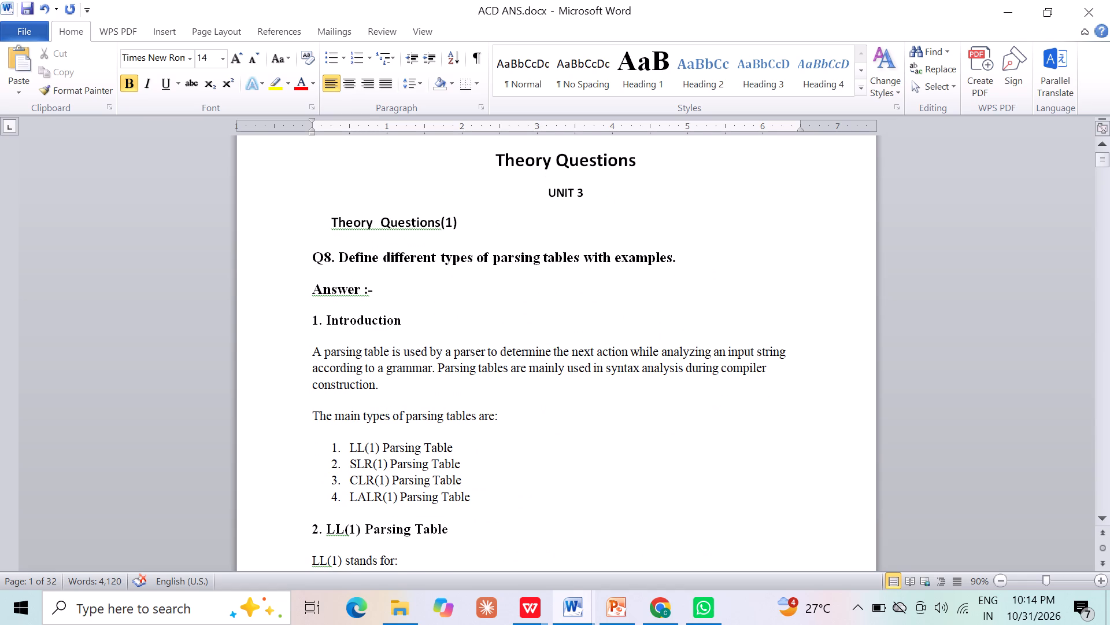
scroll(432, 238, down, 4)
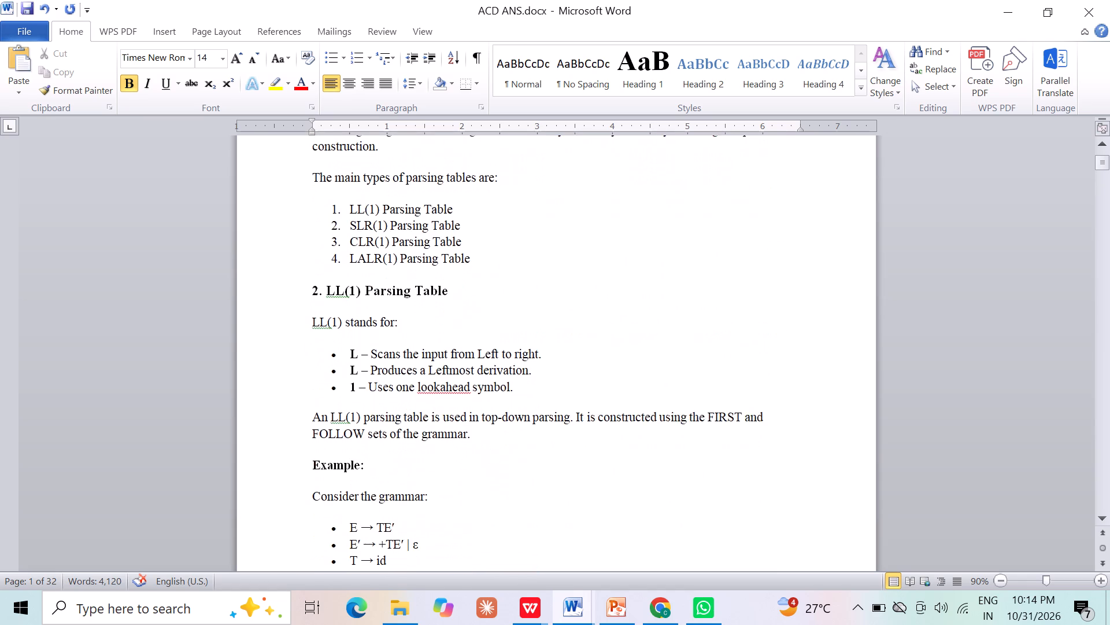
scroll(432, 238, down, 1)
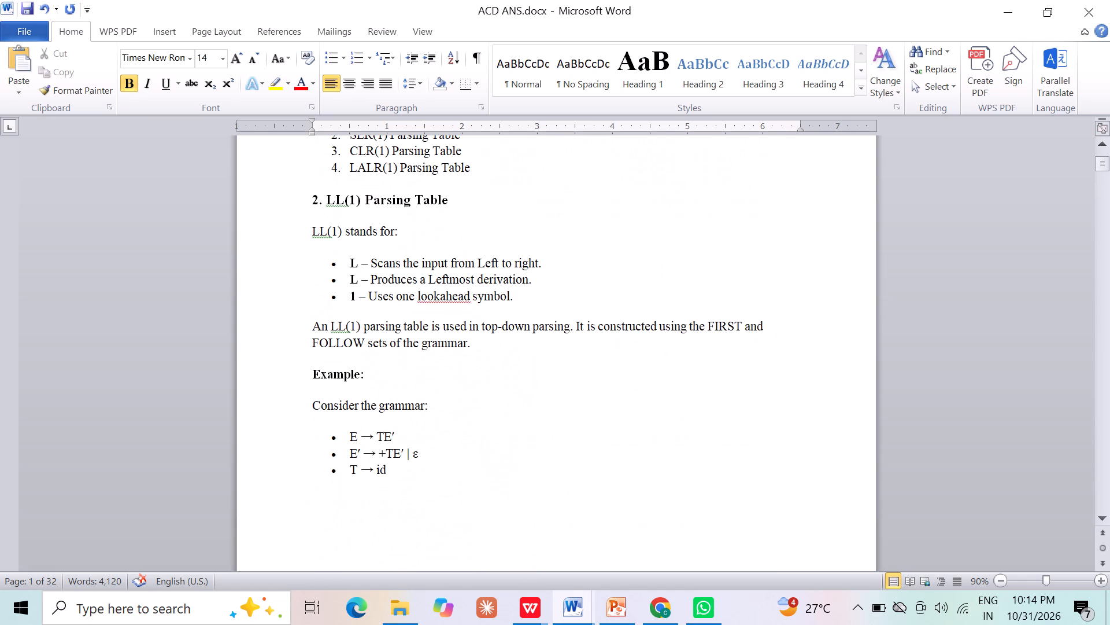
scroll(432, 238, down, 6)
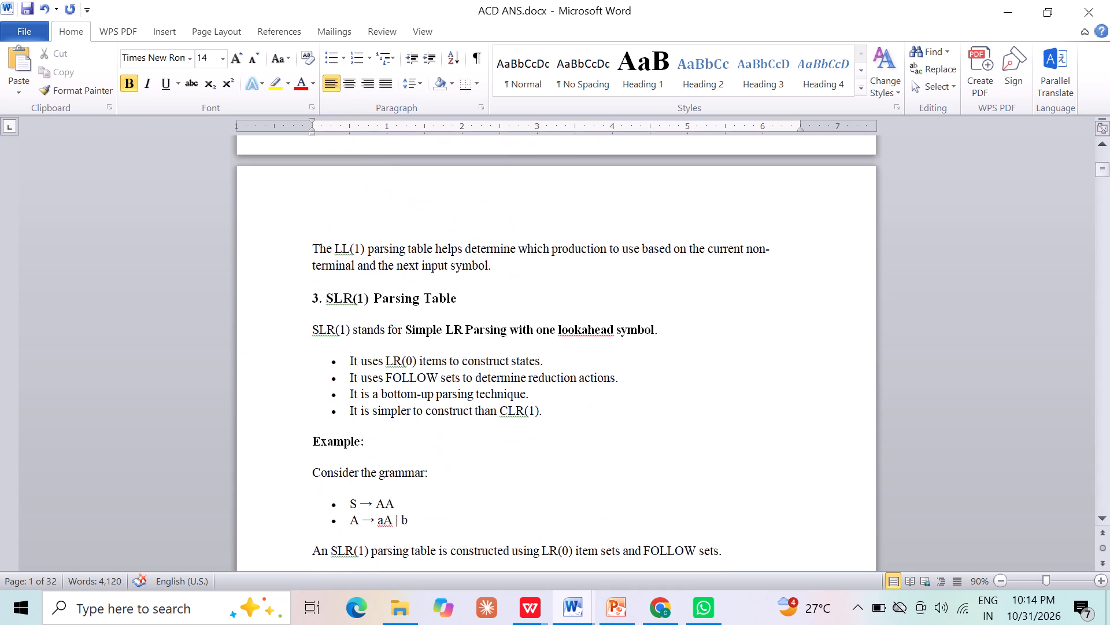
scroll(432, 238, down, 8)
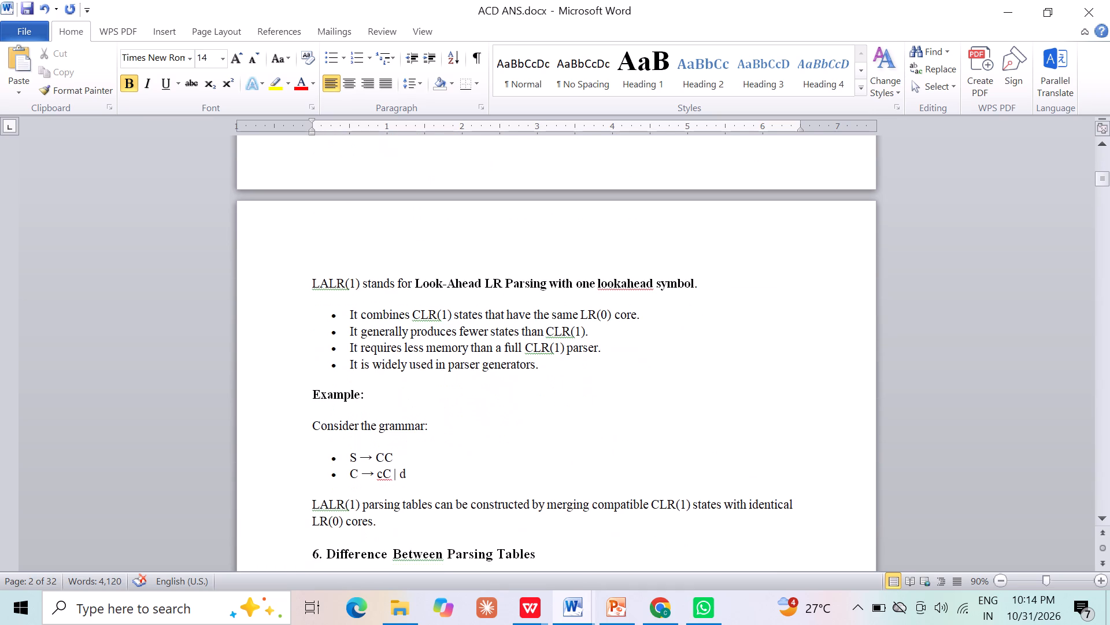
scroll(432, 238, down, 3)
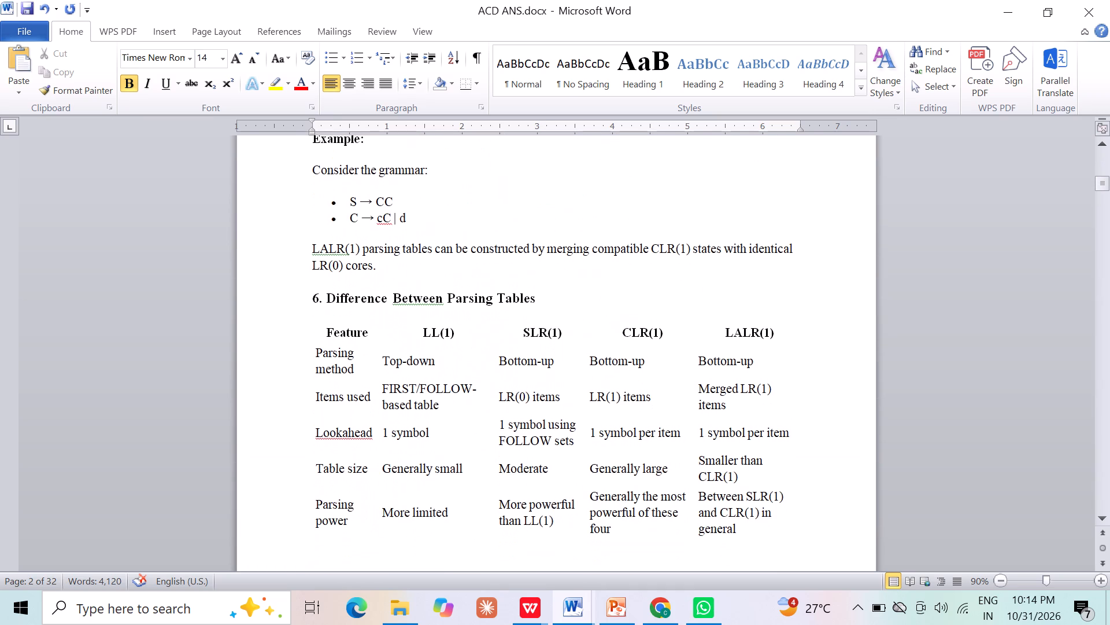
scroll(432, 238, down, 3)
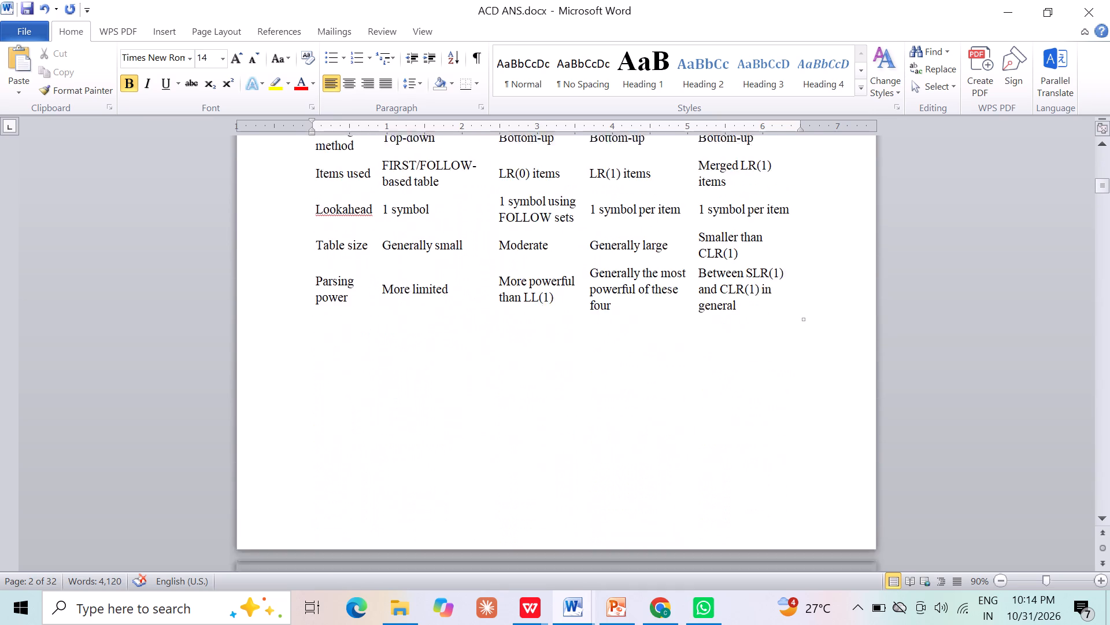
Review the Unit 4 theory questions and answers from Q1 through Q24 up to the Unit 5 heading, checking highlighting and layout.
scroll(432, 238, down, 9)
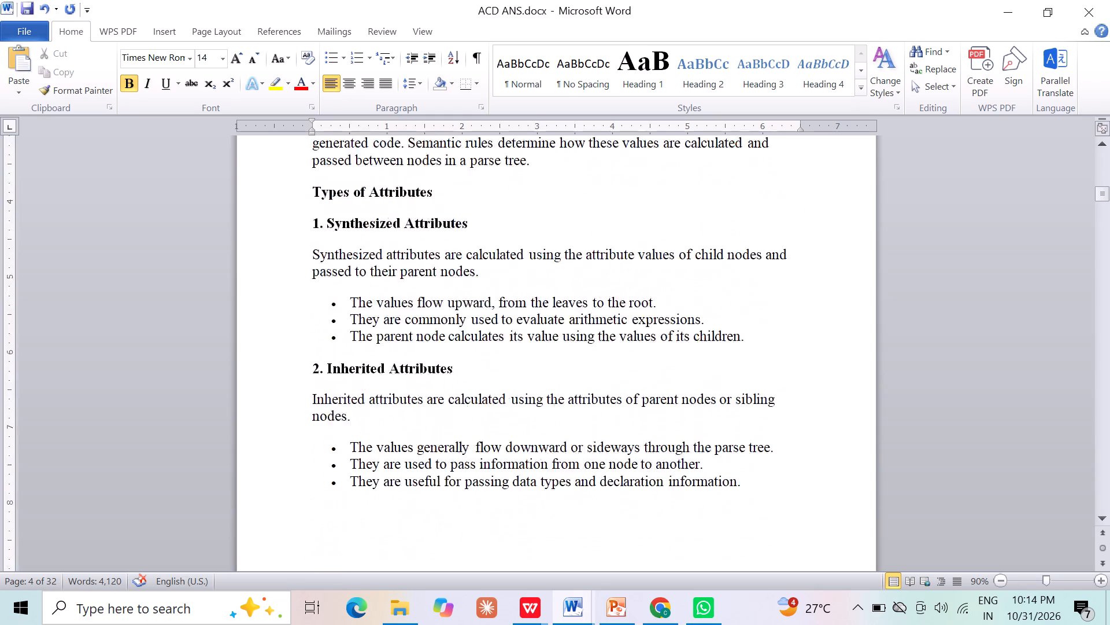
scroll(432, 238, down, 18)
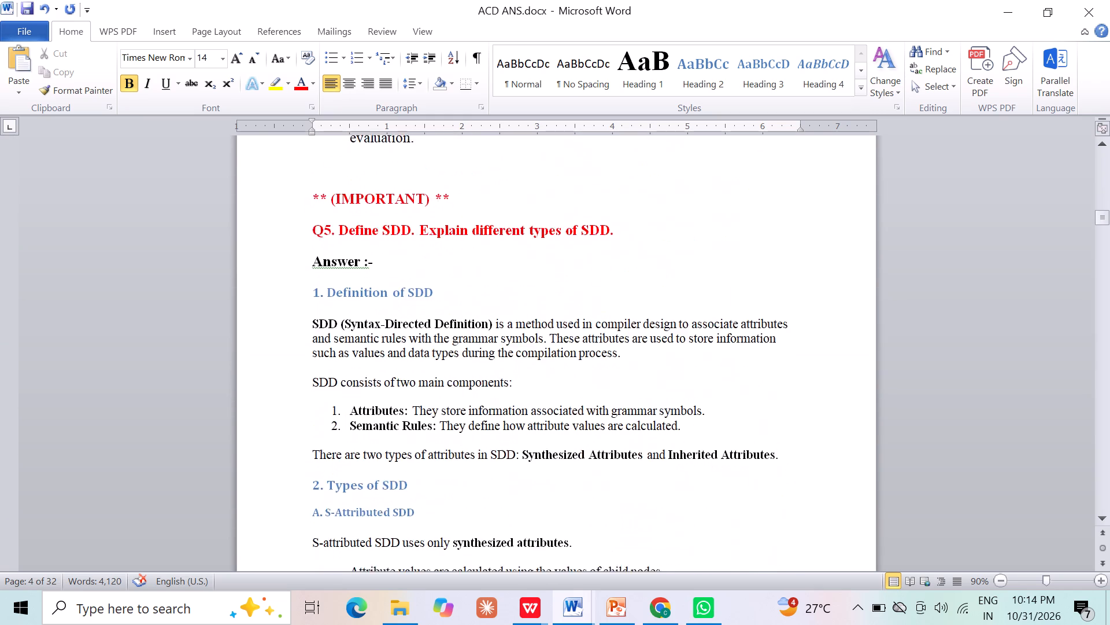
scroll(432, 238, down, 9)
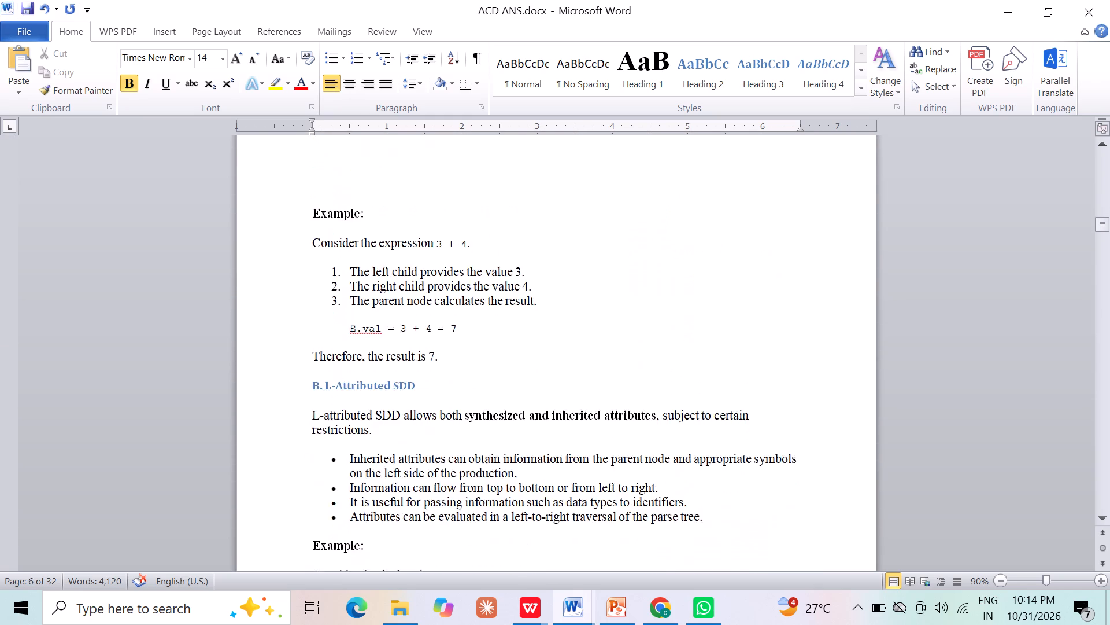
scroll(432, 238, down, 13)
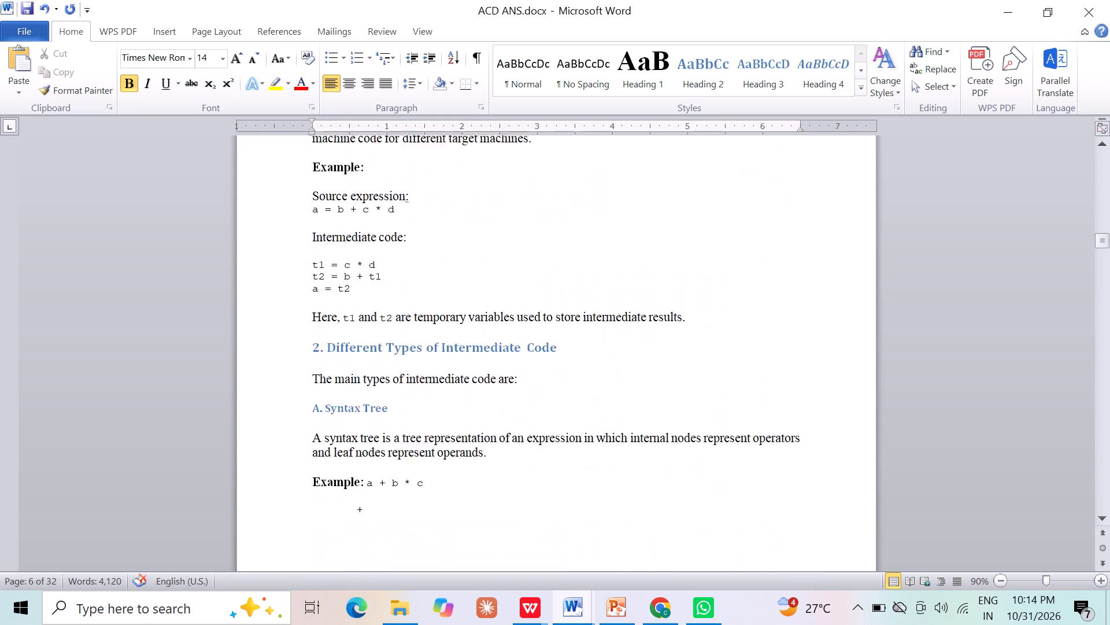
scroll(432, 238, down, 14)
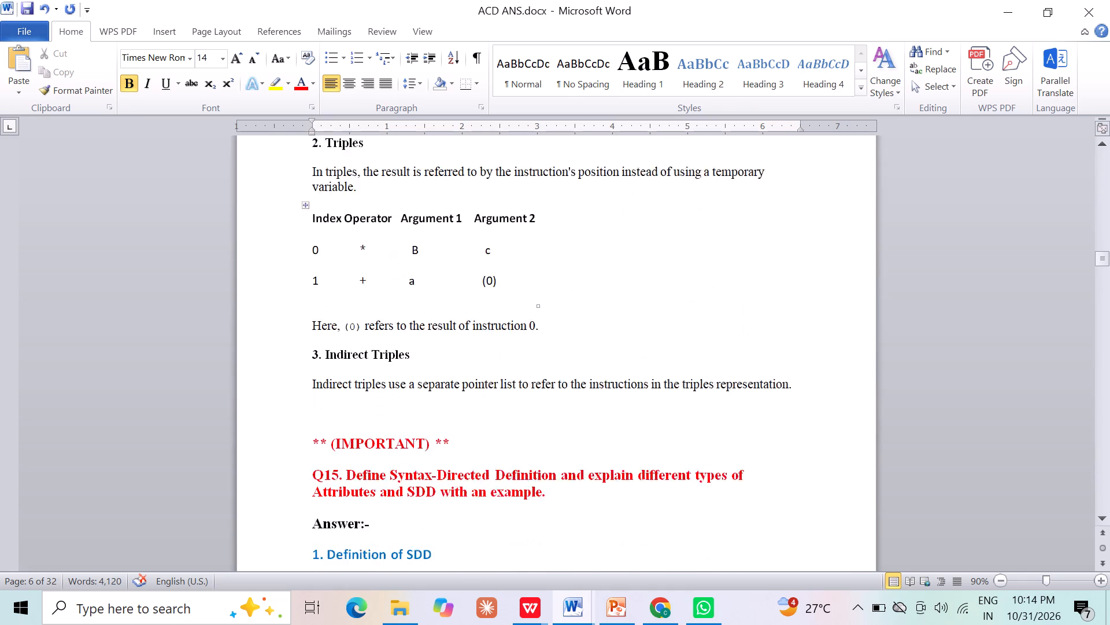
scroll(432, 238, down, 13)
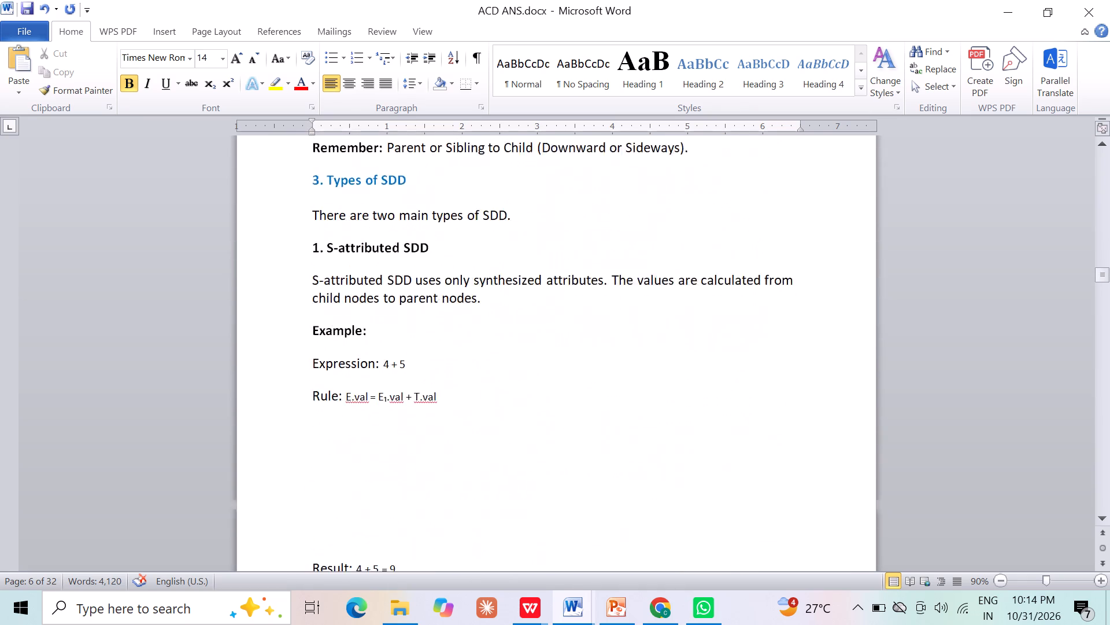
scroll(432, 238, down, 11)
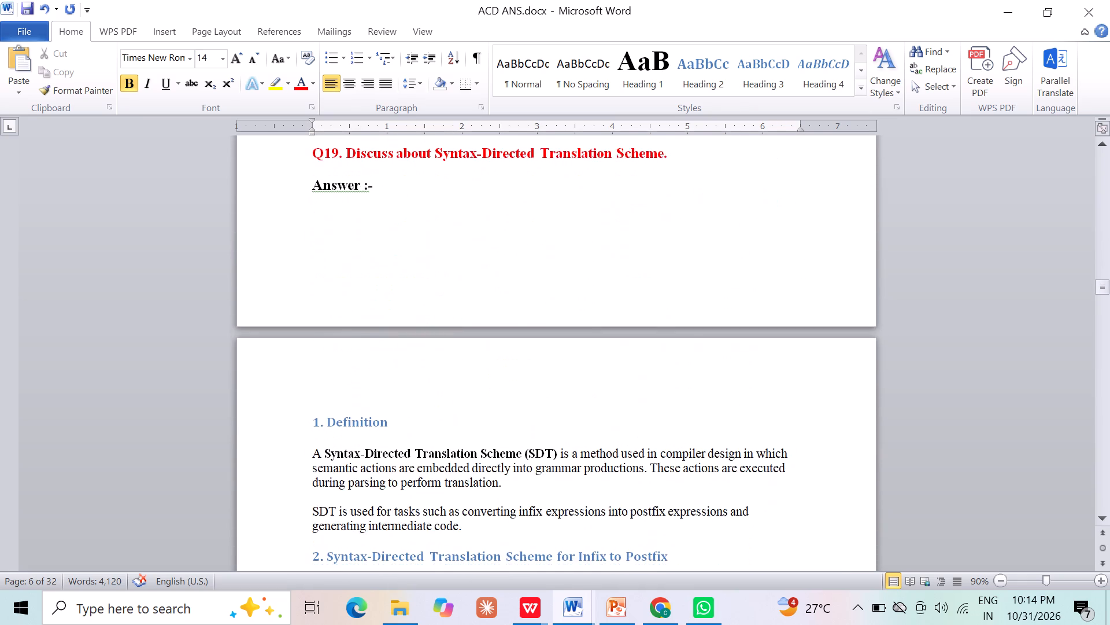
scroll(432, 238, down, 9)
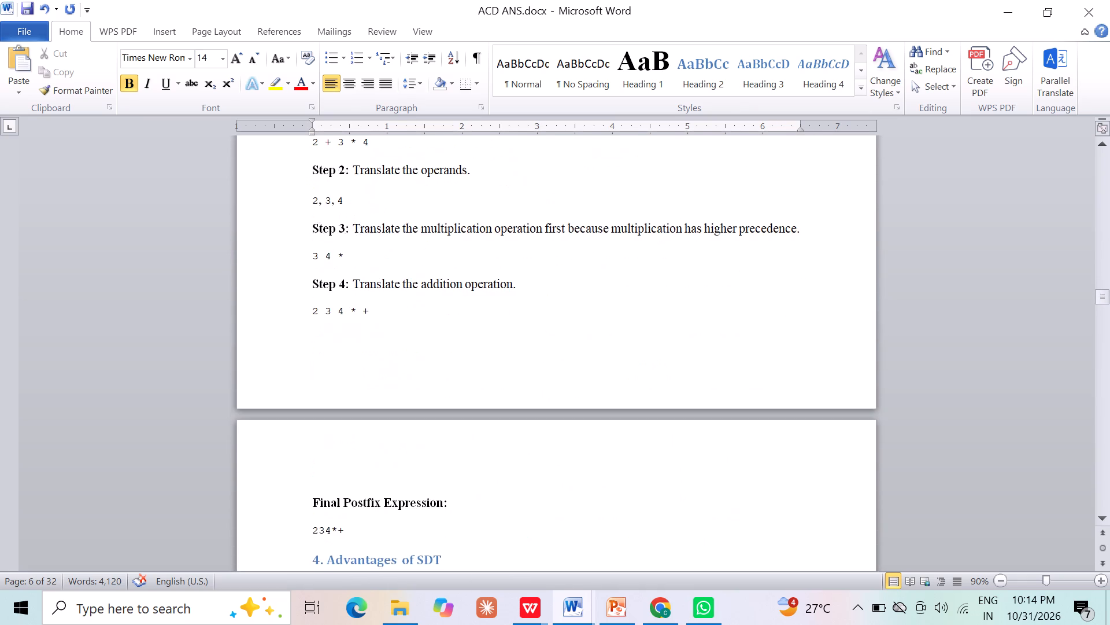
scroll(432, 238, down, 3)
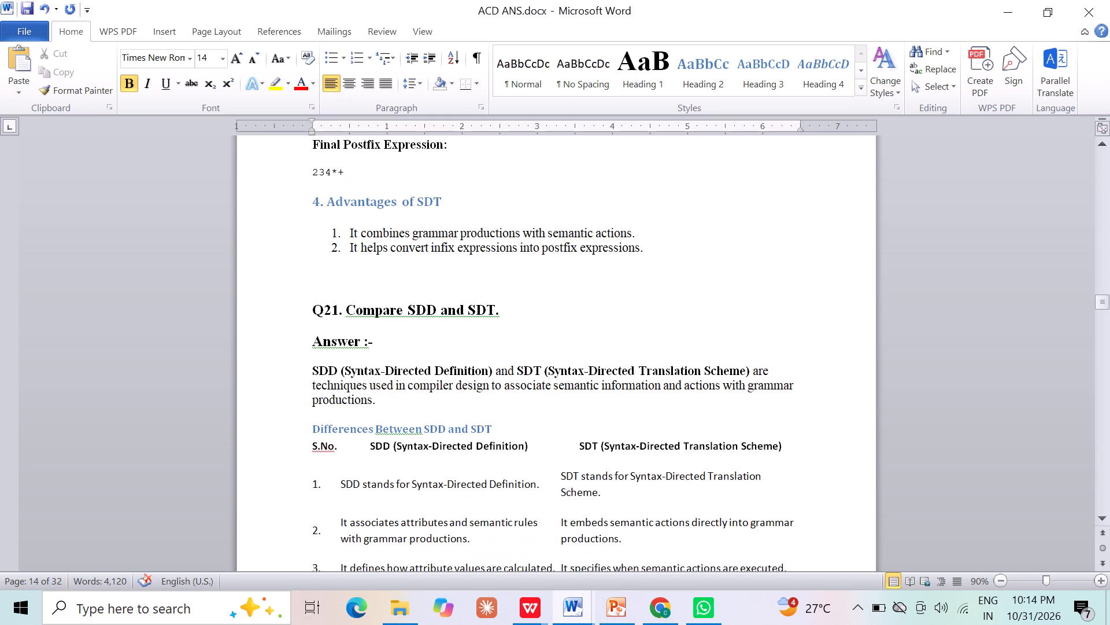
scroll(432, 238, down, 11)
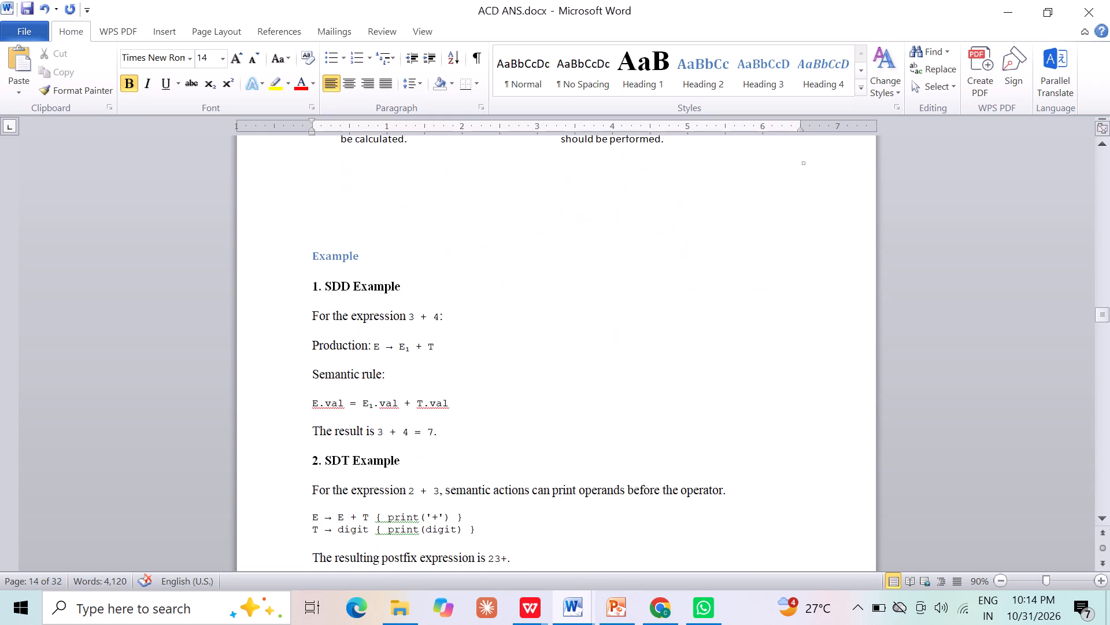
scroll(432, 238, down, 7)
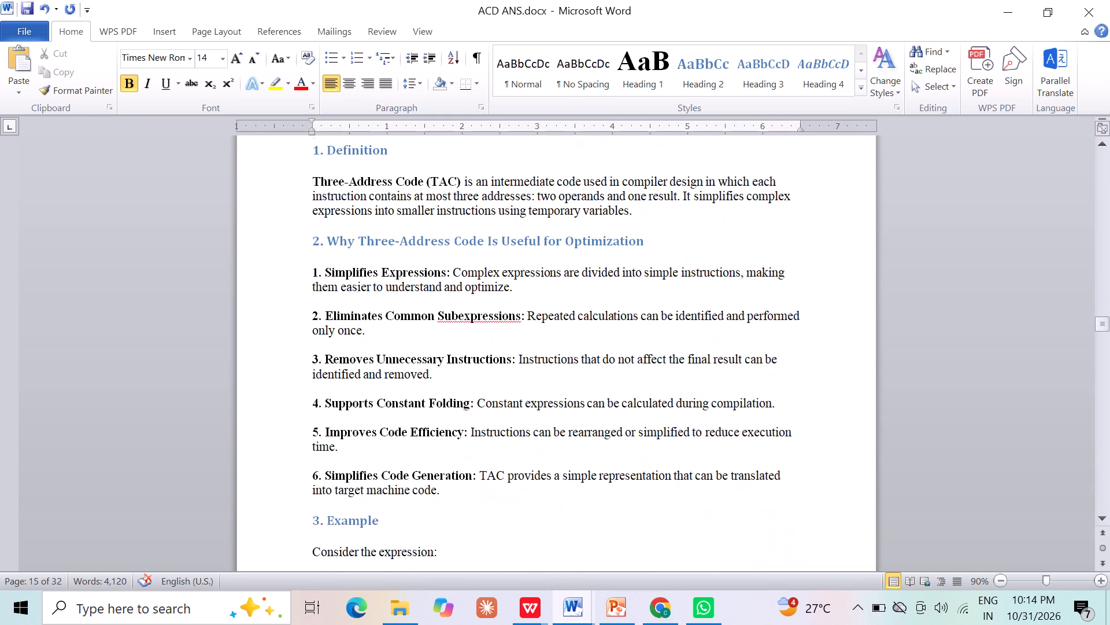
scroll(432, 238, down, 4)
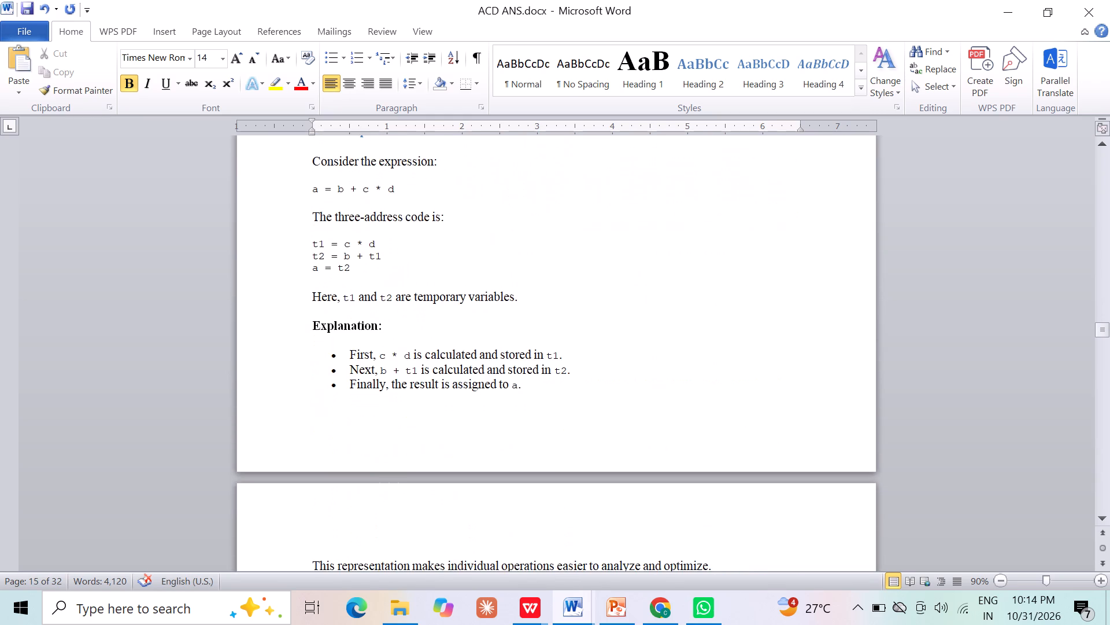
scroll(432, 238, down, 4)
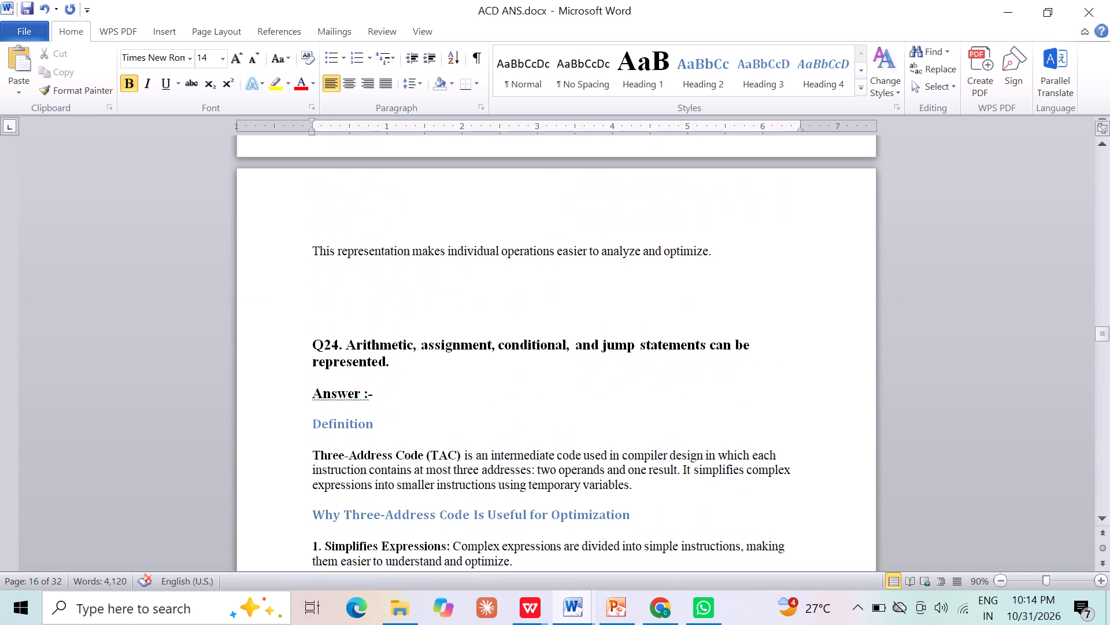
scroll(432, 238, down, 8)
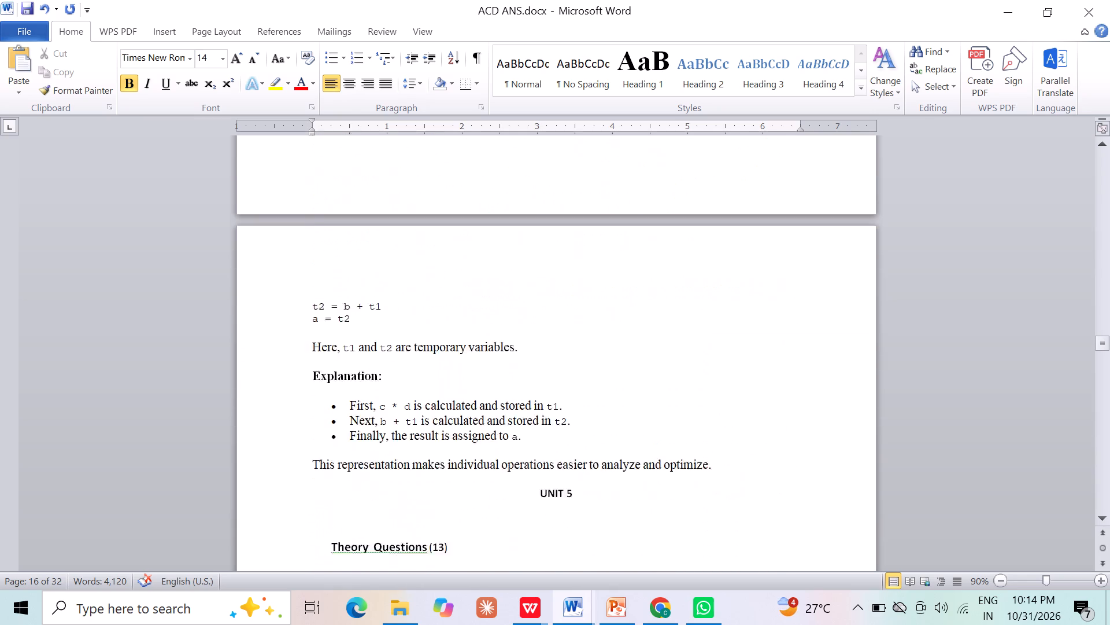
Review the Unit 5 theory questions, from the Unit 5 heading through Q31, up to the problem section's Q7.
scroll(432, 238, down, 6)
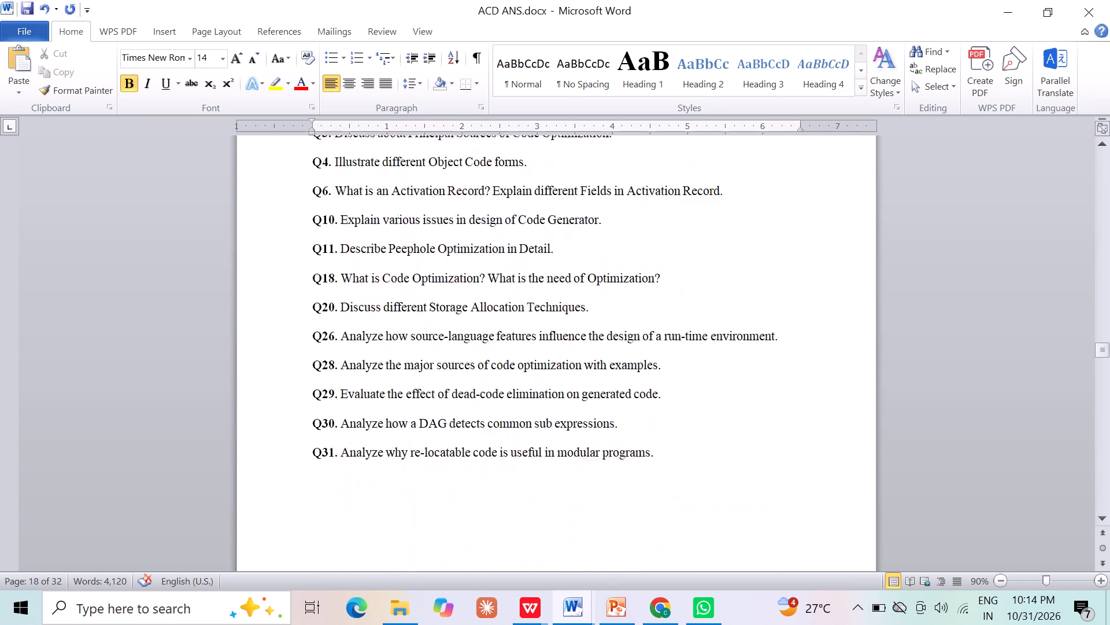
scroll(432, 238, down, 8)
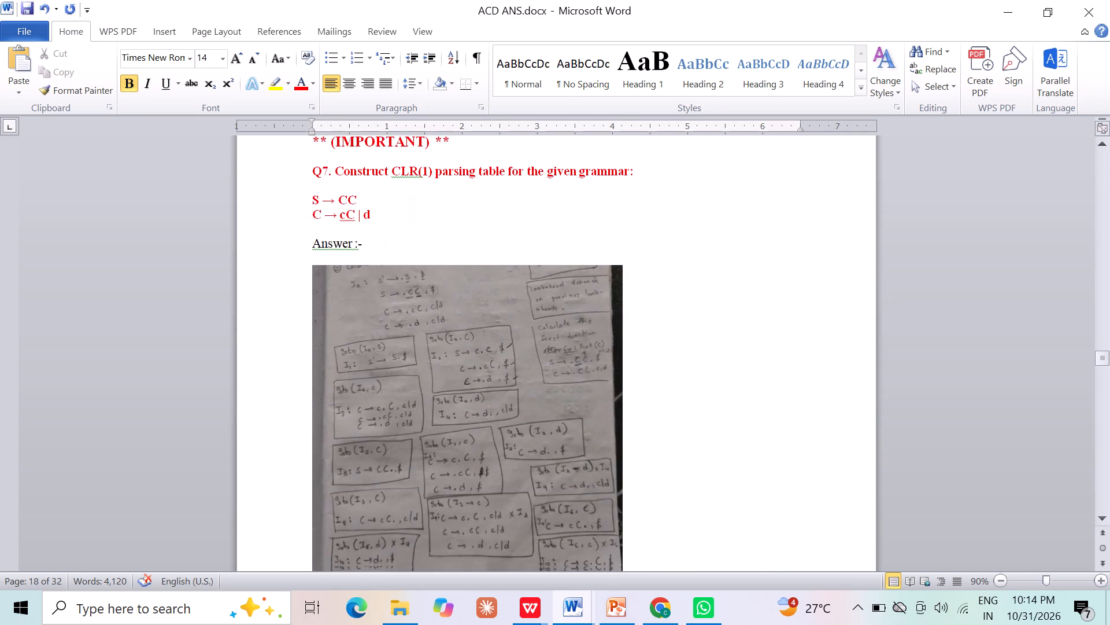
Review the parsing problem answers from the Q7 CLR(1) table through Q9 operator precedence and Q17 LR(0), checking highlighting and layout.
scroll(432, 238, down, 10)
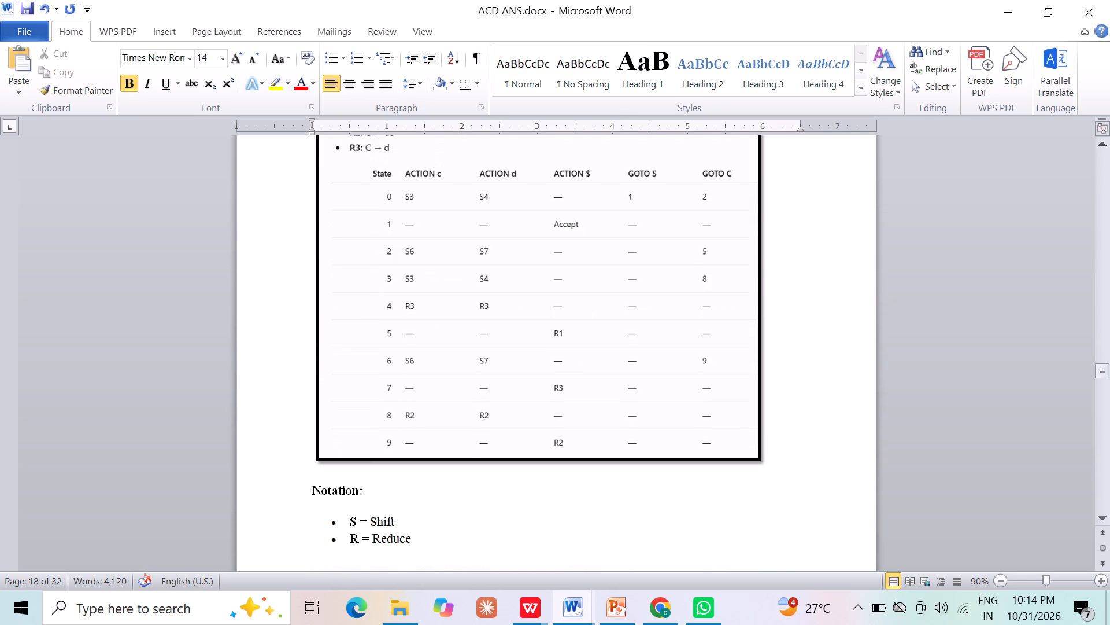
scroll(432, 238, down, 6)
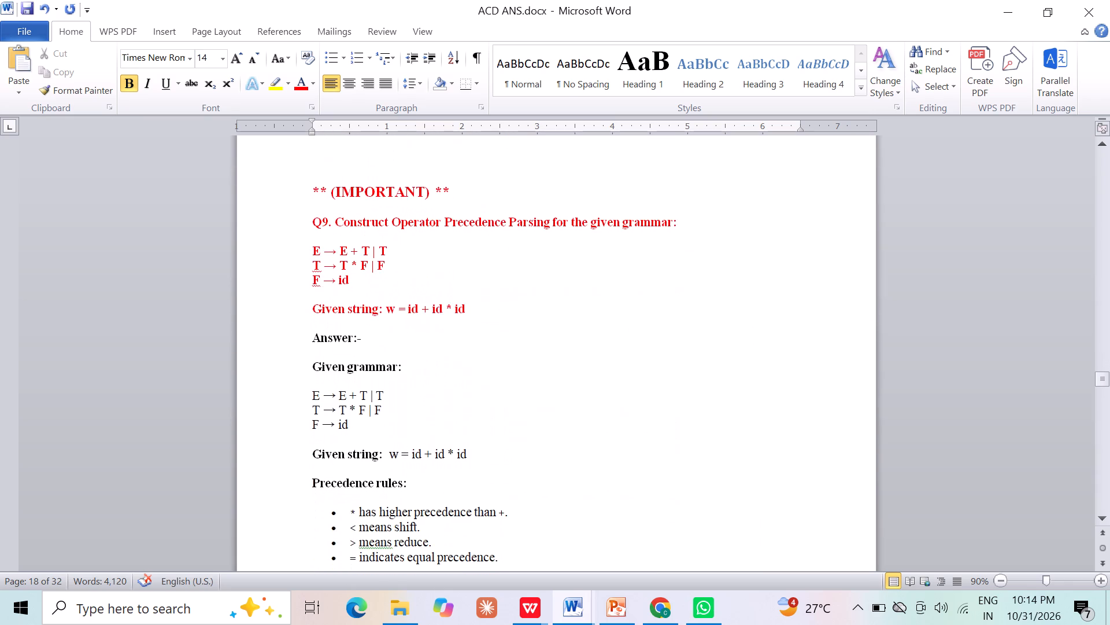
scroll(432, 238, down, 10)
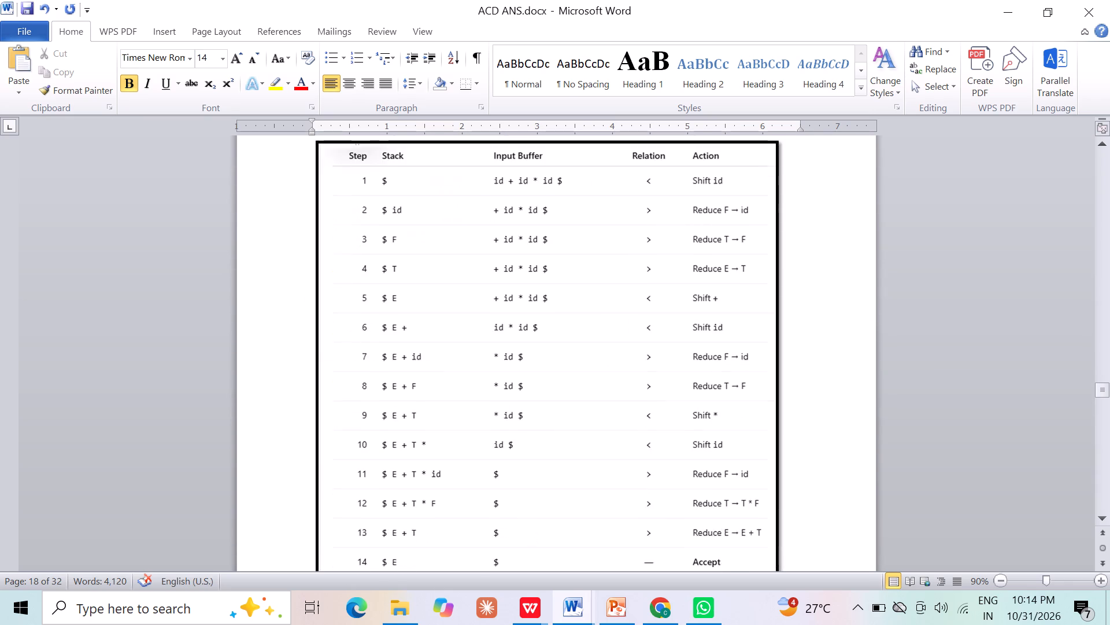
scroll(432, 238, down, 13)
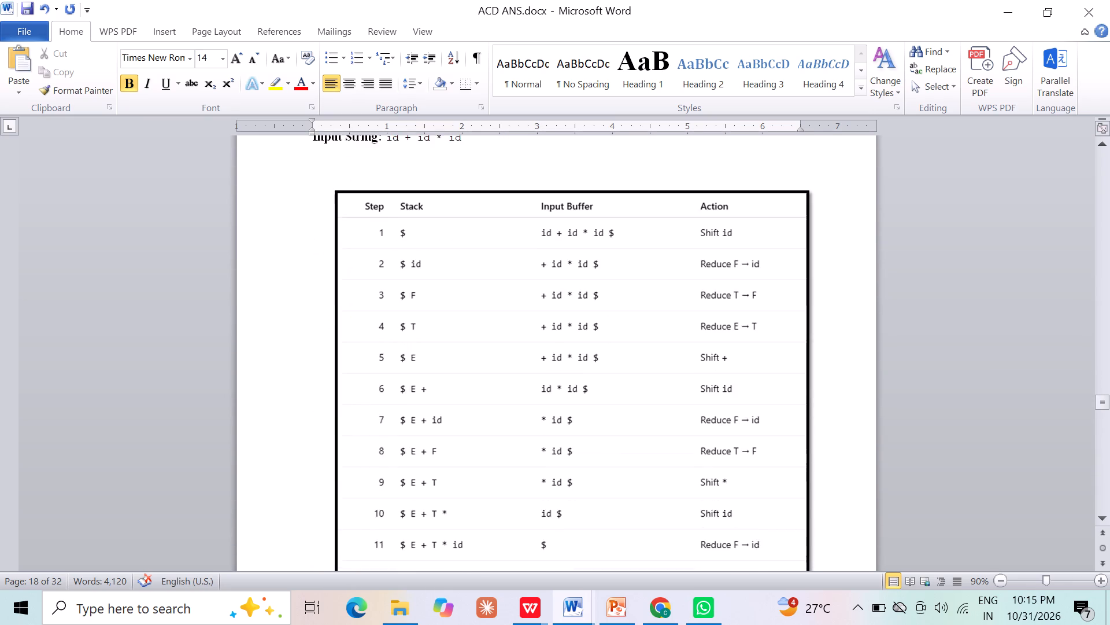
scroll(432, 238, down, 6)
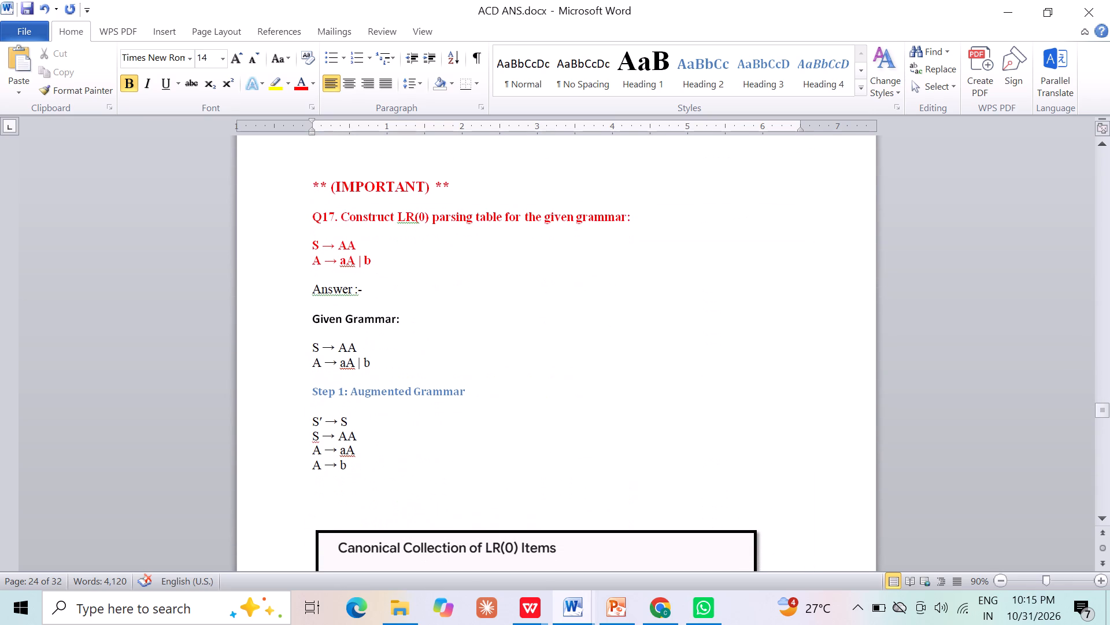
scroll(432, 238, down, 8)
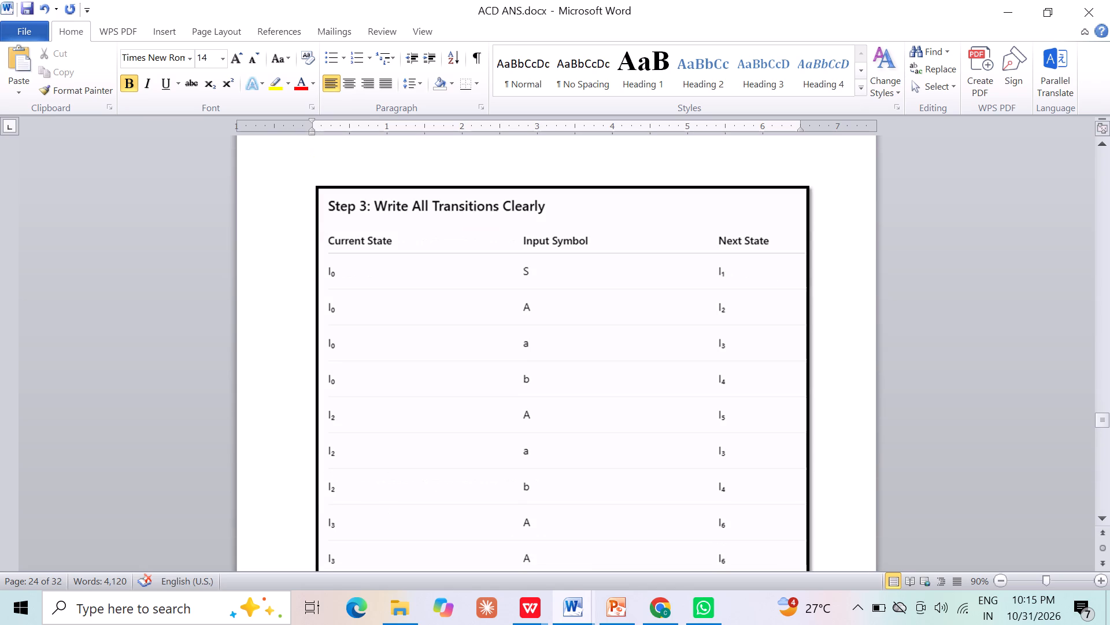
scroll(432, 238, down, 2)
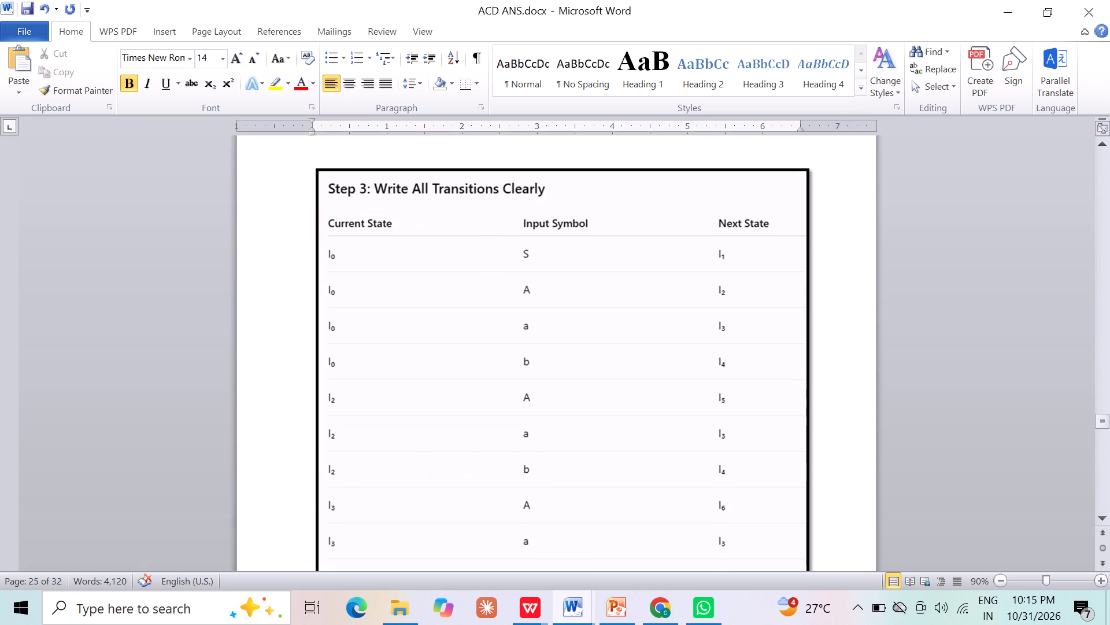
scroll(432, 238, down, 2)
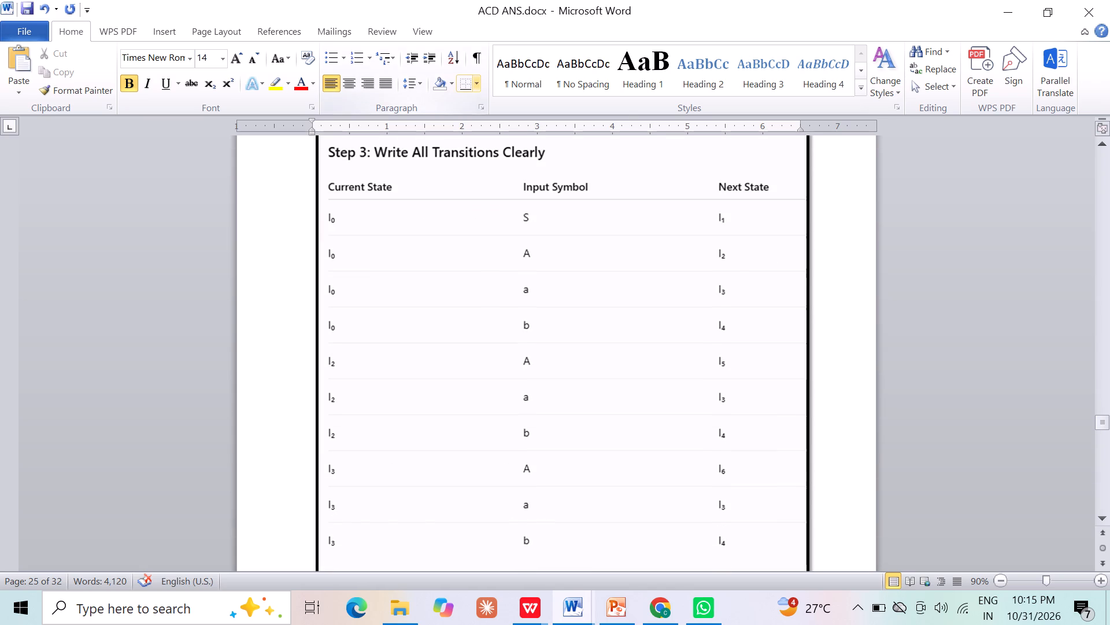
scroll(473, 82, up, 1)
scroll(450, 175, down, 5)
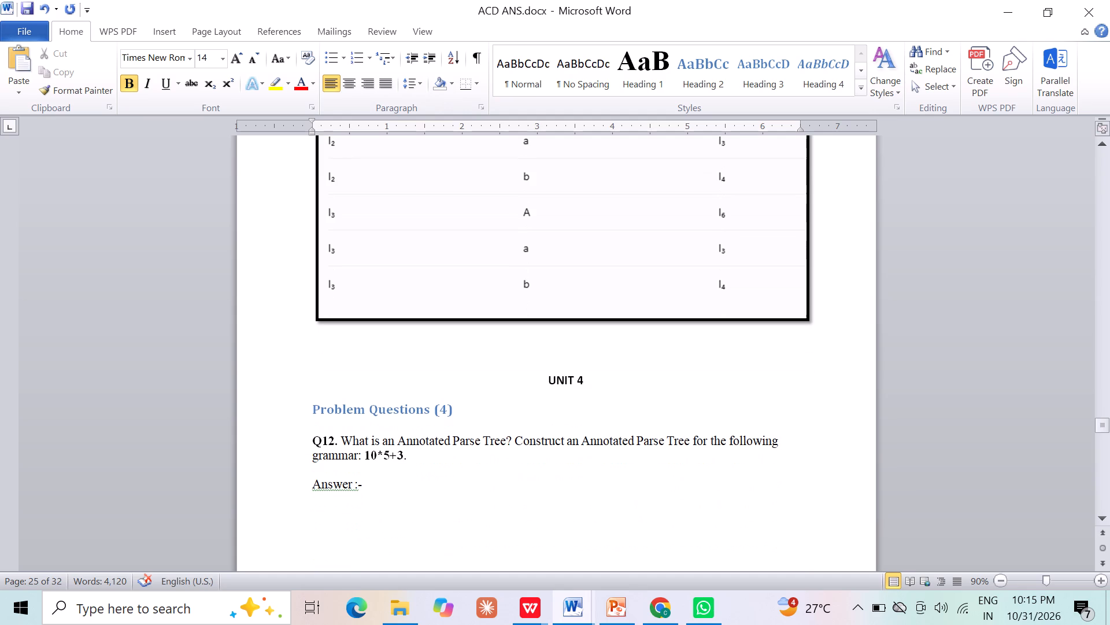
Review the Unit 4 problem answers, including the Q12 annotated parse tree and the infix-to-postfix translation scheme.
scroll(450, 175, down, 3)
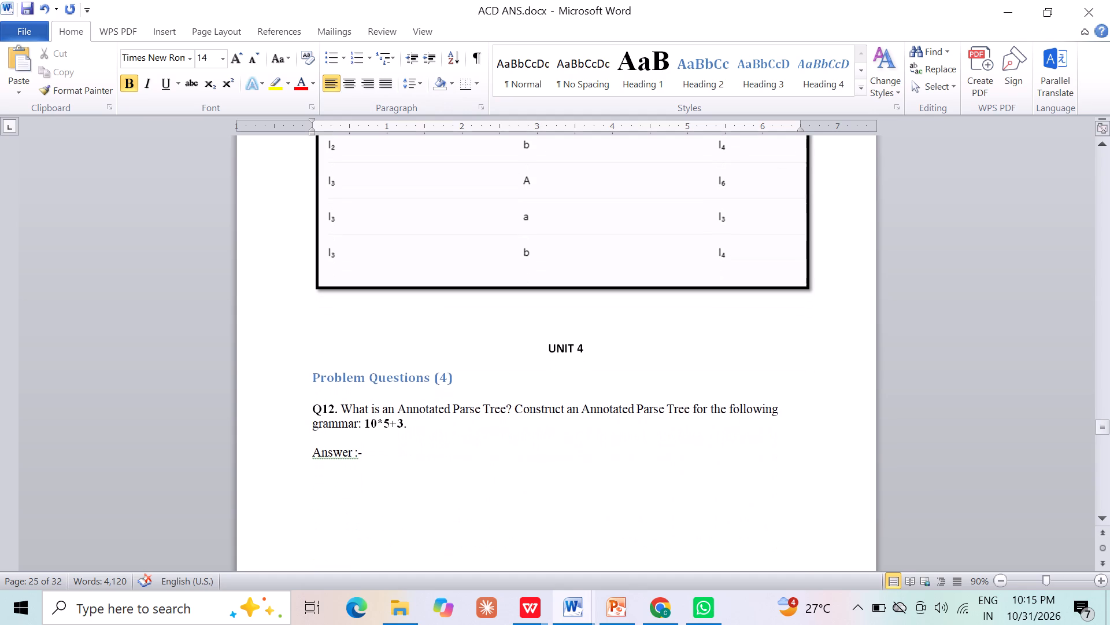
scroll(450, 175, down, 10)
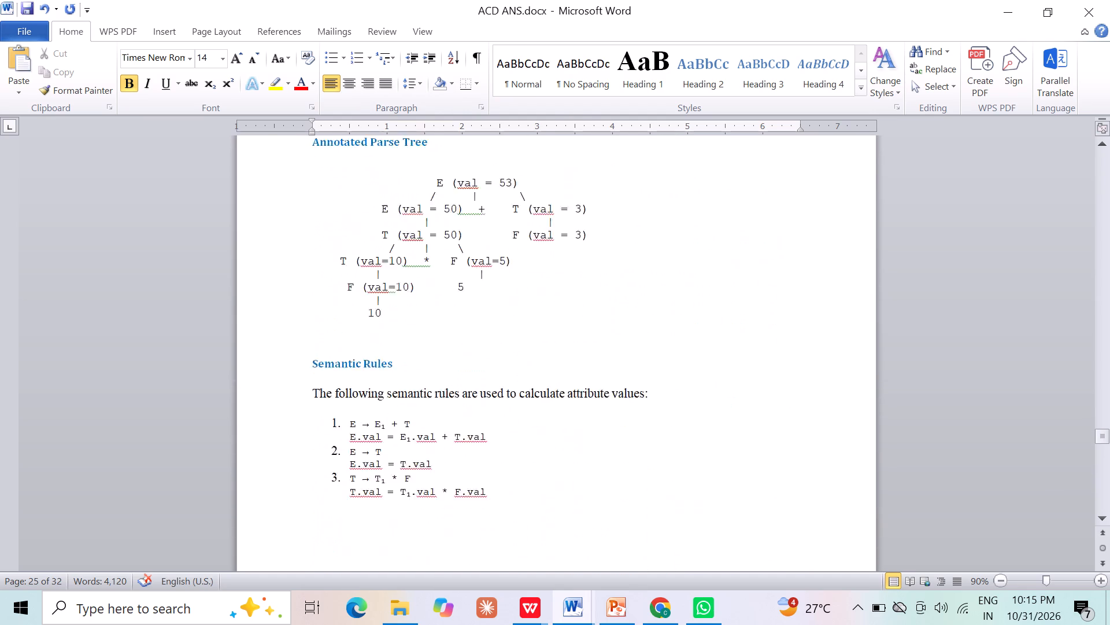
scroll(450, 175, down, 11)
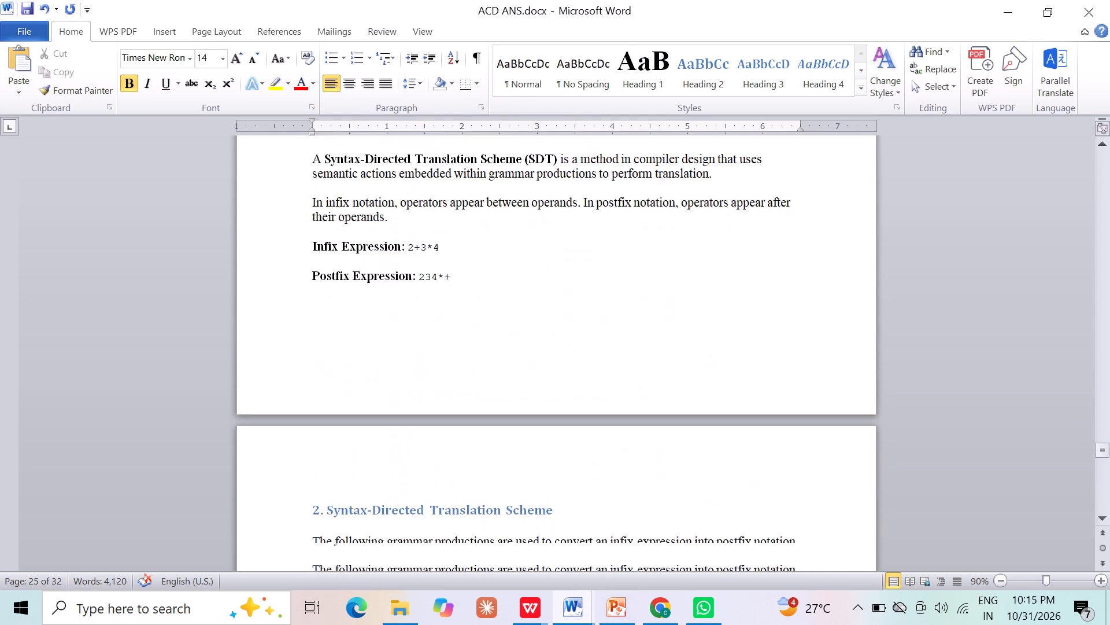
scroll(450, 175, down, 14)
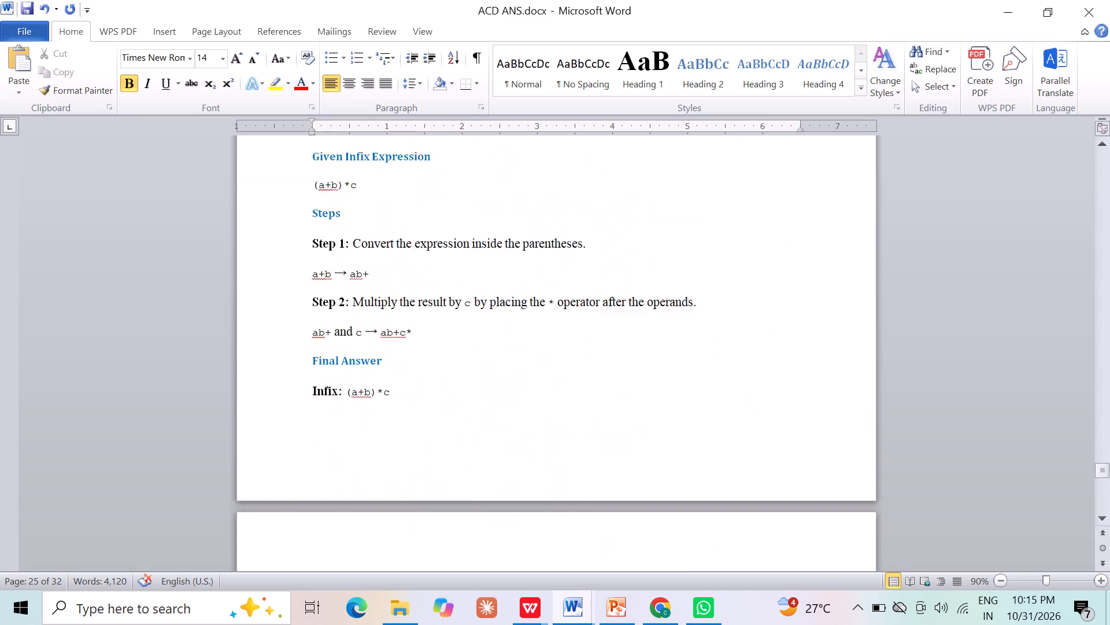
Check the rest of the document through the Unit 5 problem questions Q27 and Q32 and the pages after them.
scroll(450, 175, down, 17)
scroll(450, 175, down, 5)
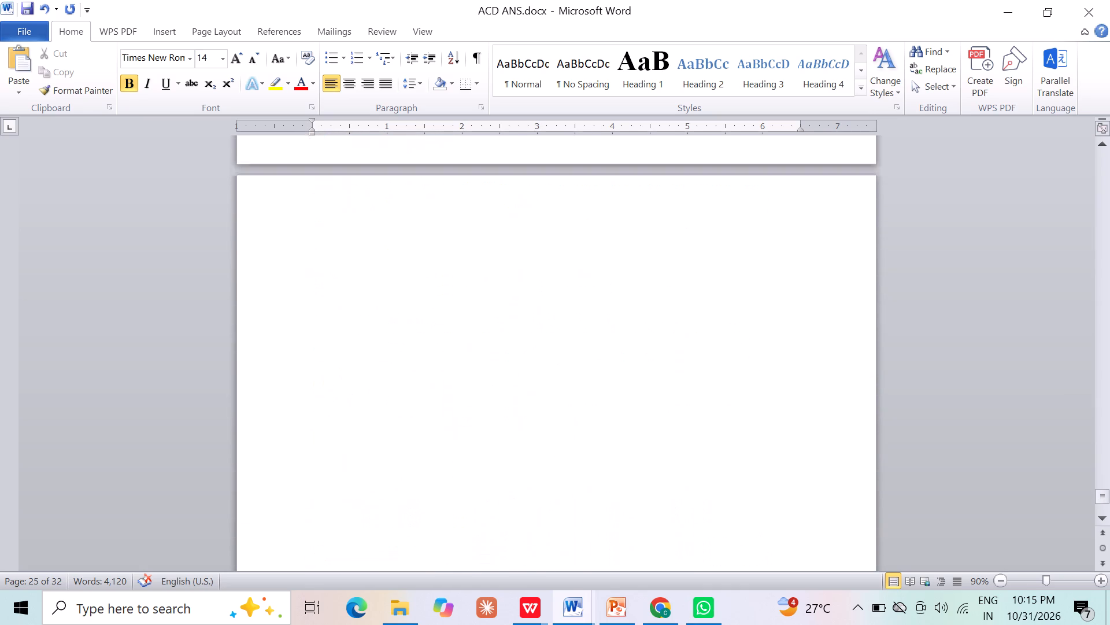
scroll(401, 250, up, 5)
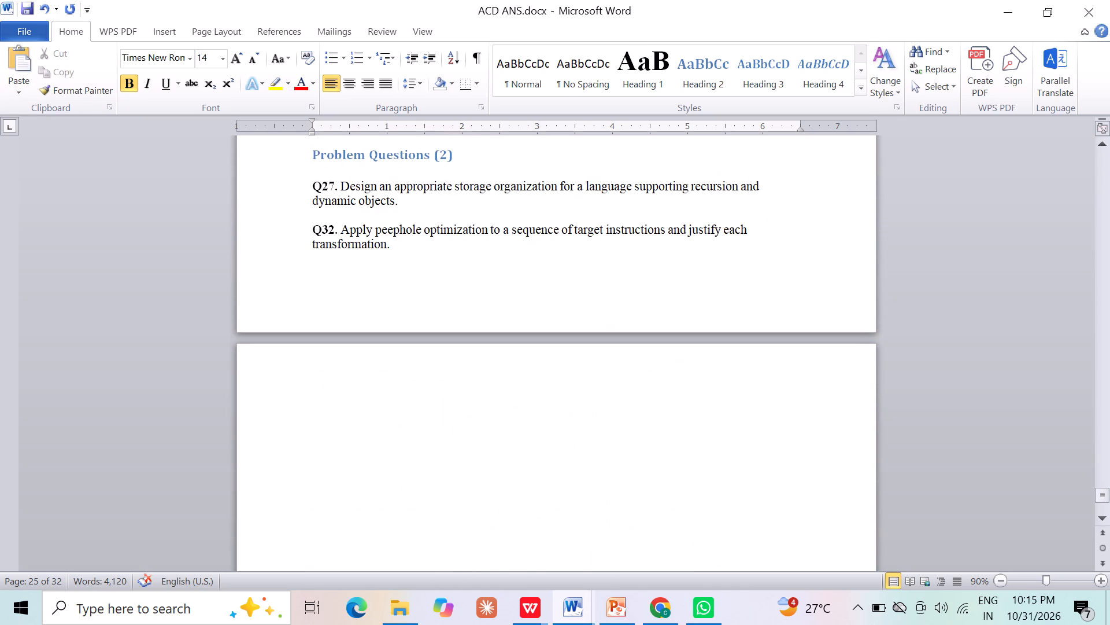
Remove the blank last page after the Unit 5 problem question Q32.
click(376, 380)
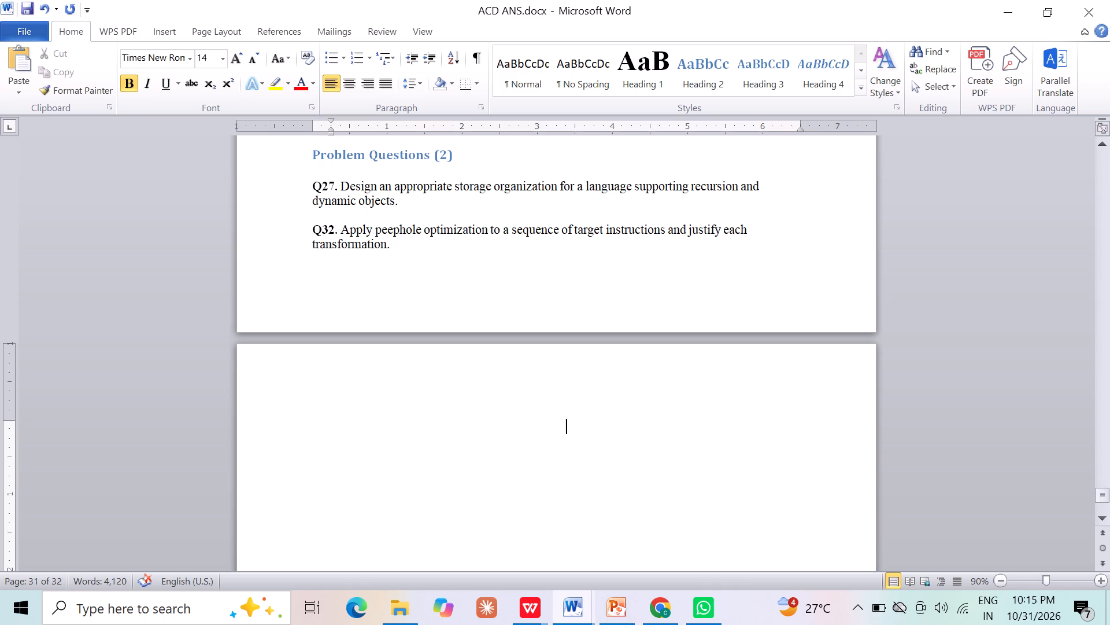
key(BackSpace)
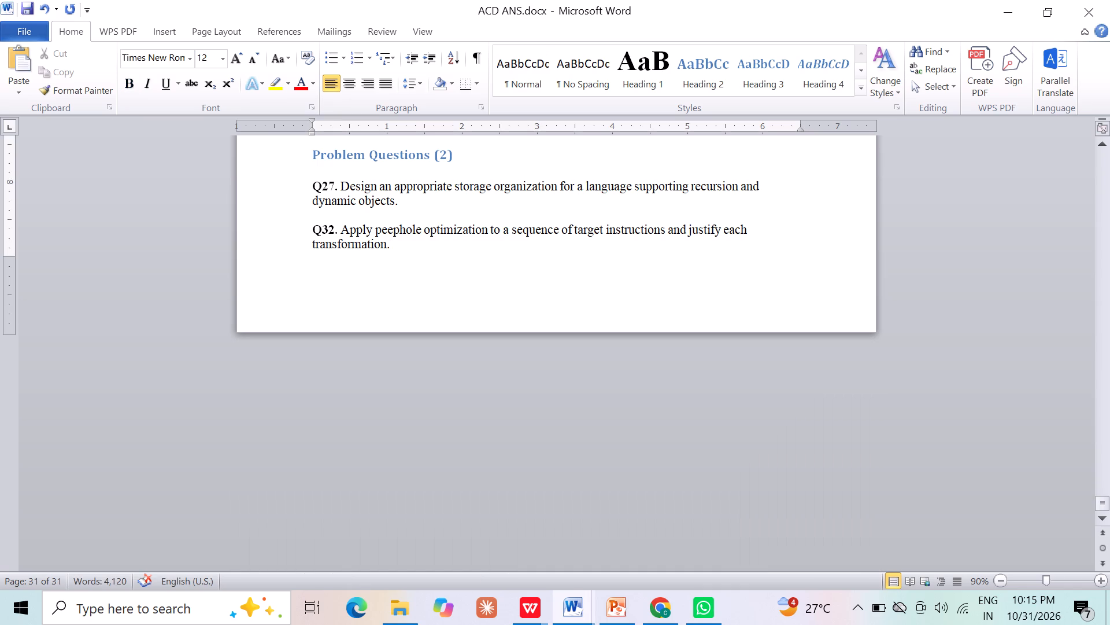
Save the document in the Downloads folder as a Word Document under the name ACD ANS.docx.
click(21, 30)
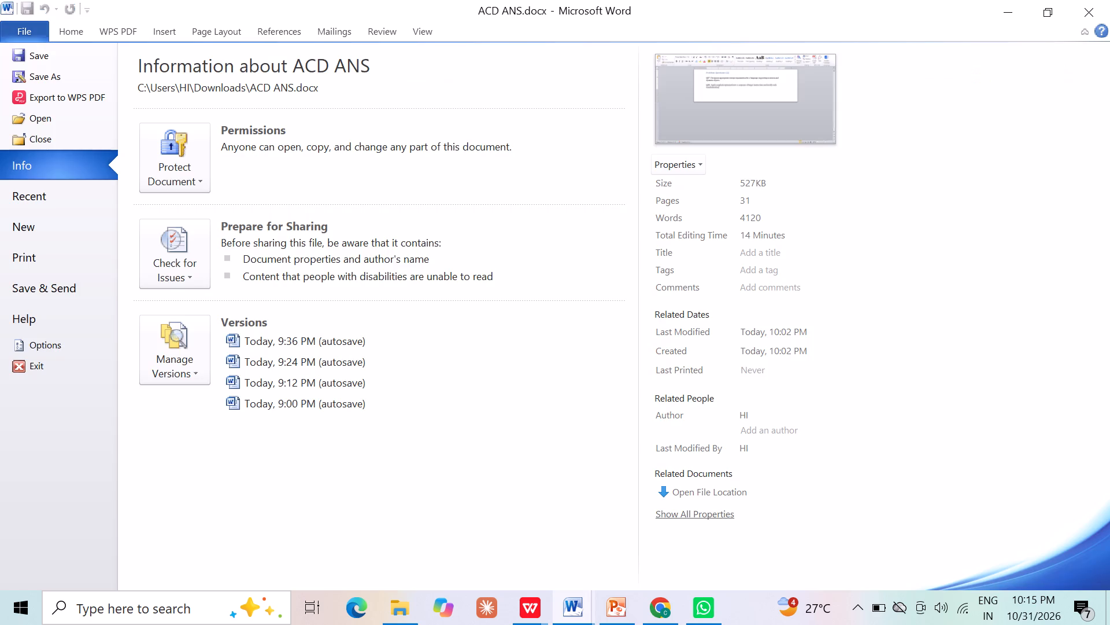
click(64, 72)
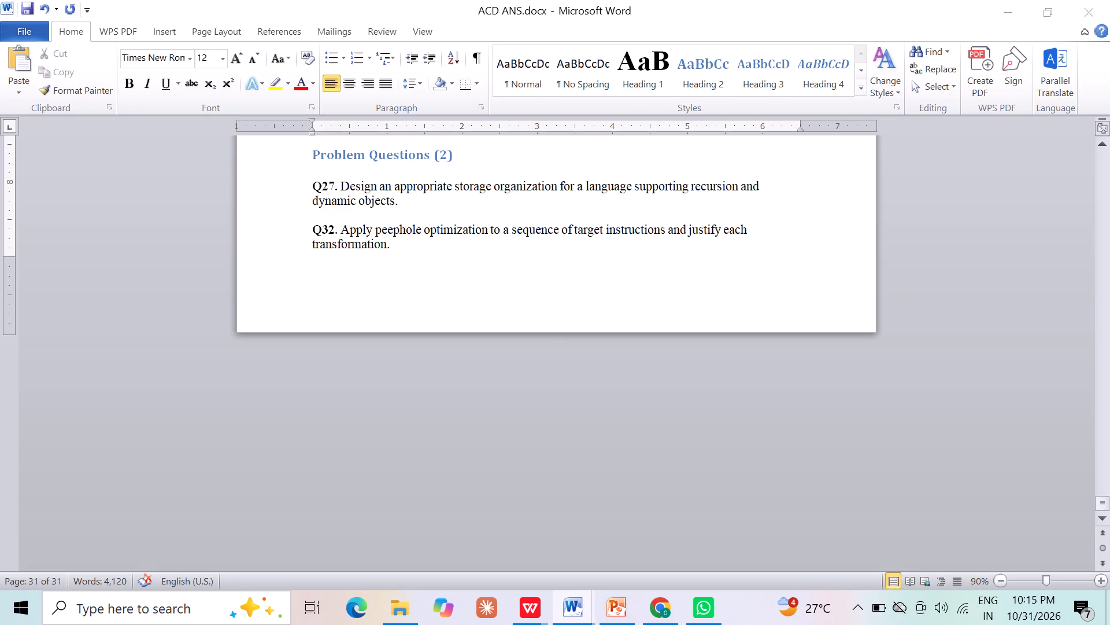
click(646, 275)
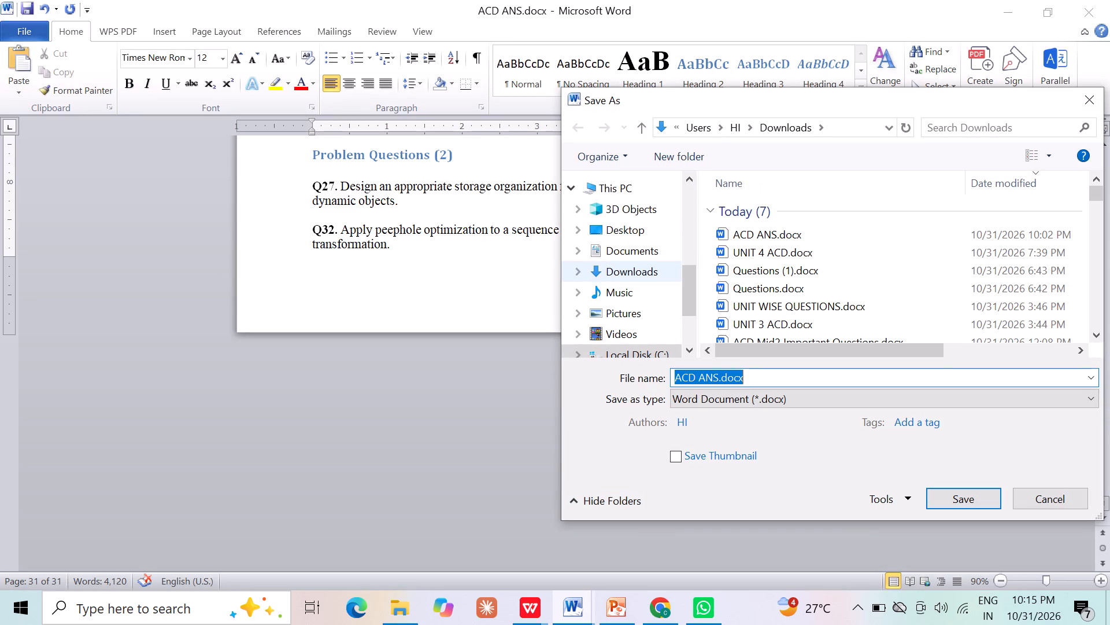
click(998, 502)
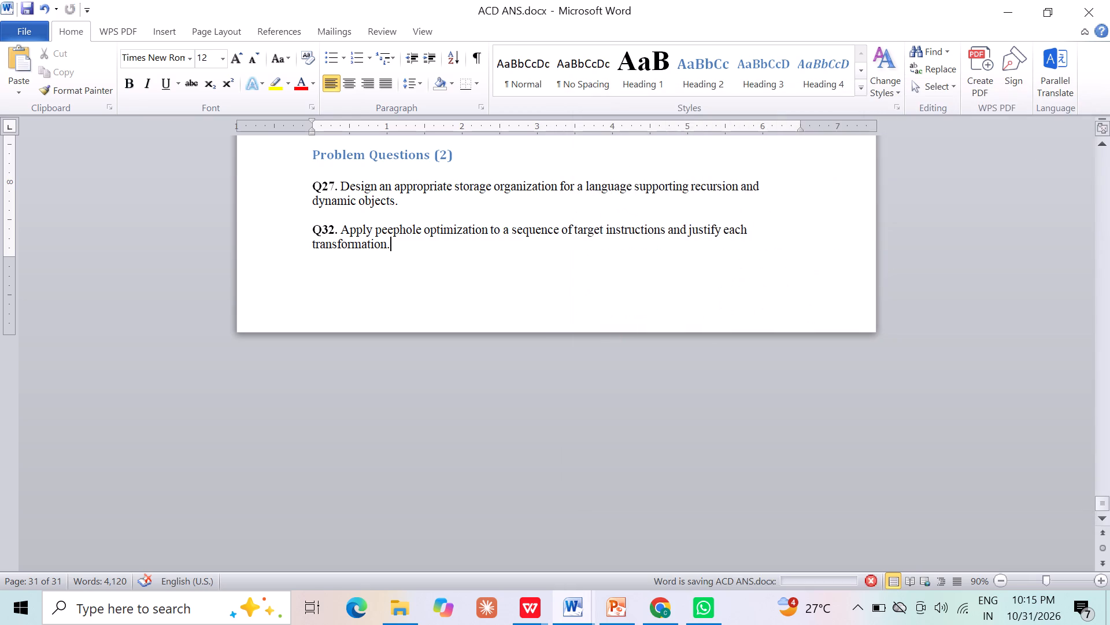
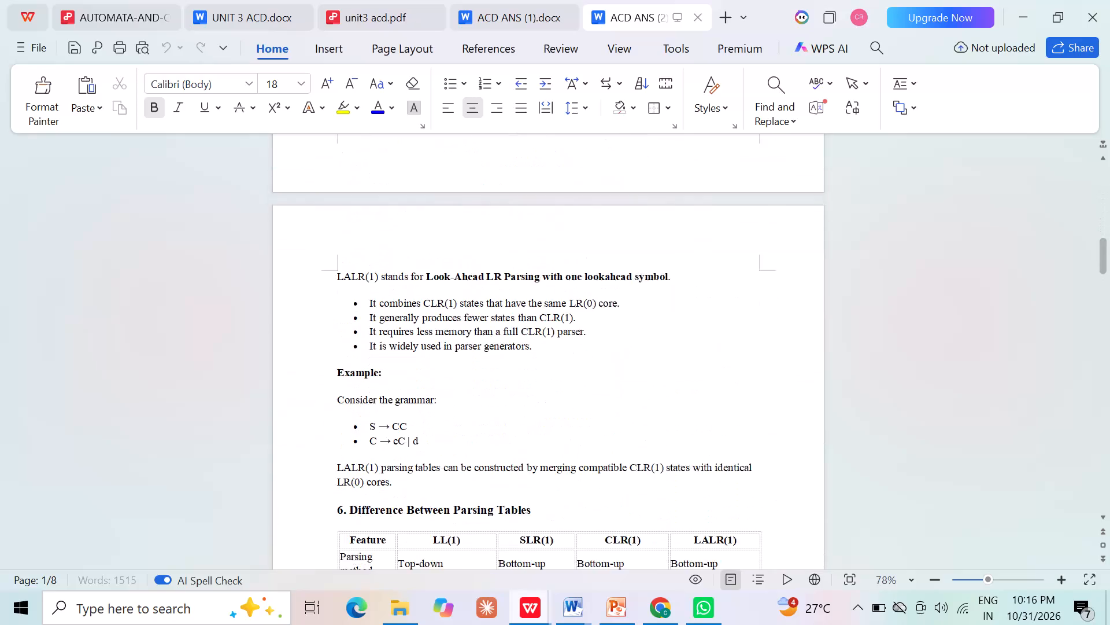
Review the answers in ACD ANS (2) from LALR(1) parsing and the parsing table differences through Q5 on types of SDD.
scroll(661, 313, down, 14)
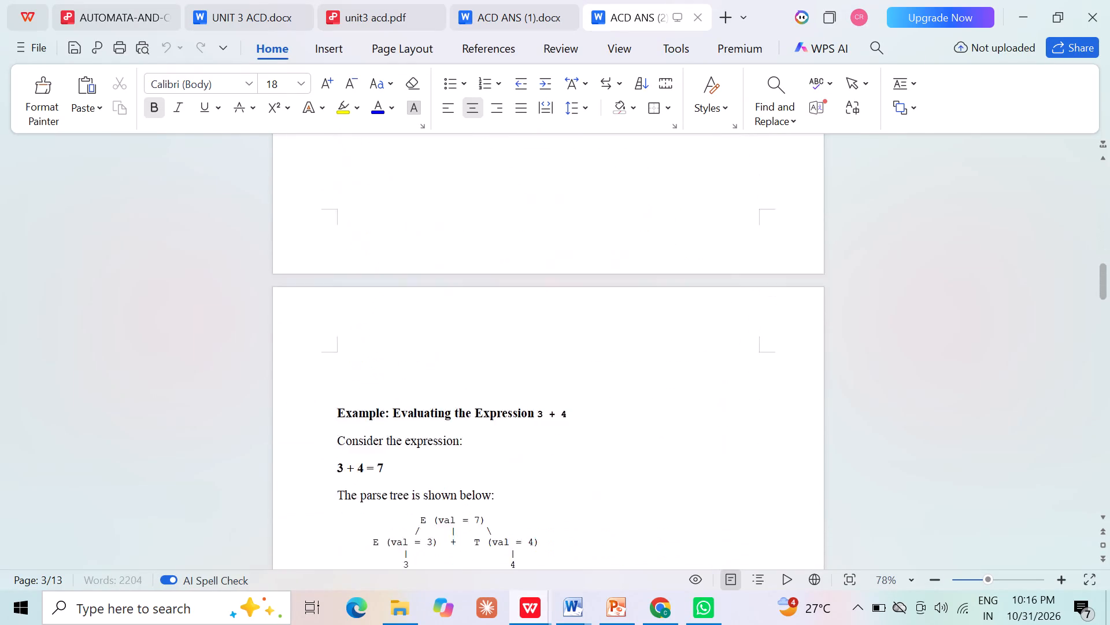
scroll(661, 313, down, 10)
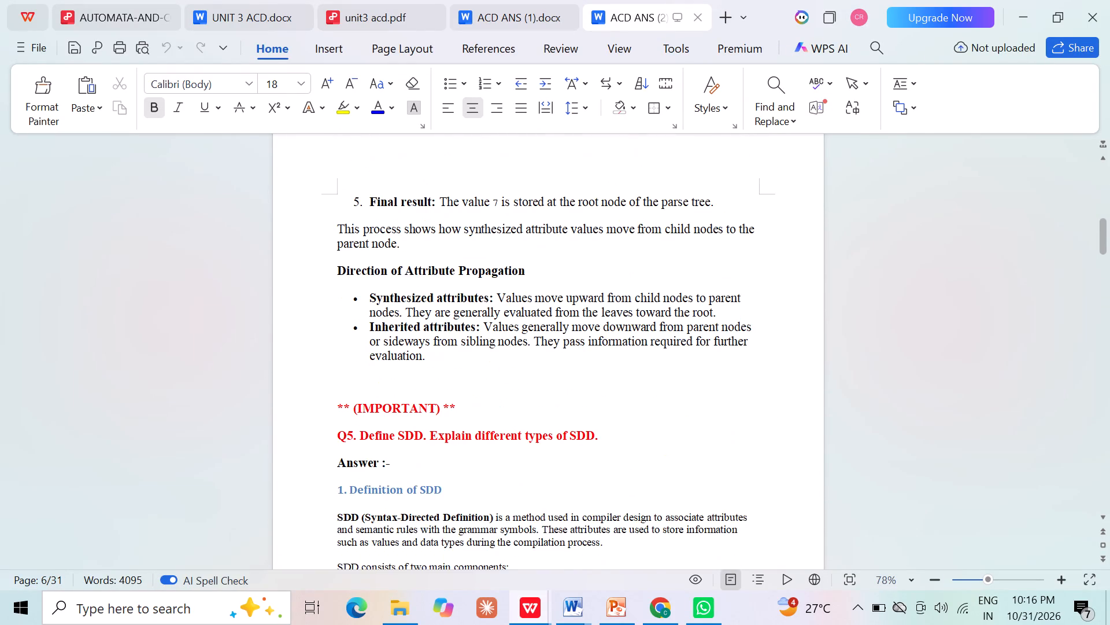
scroll(661, 313, down, 7)
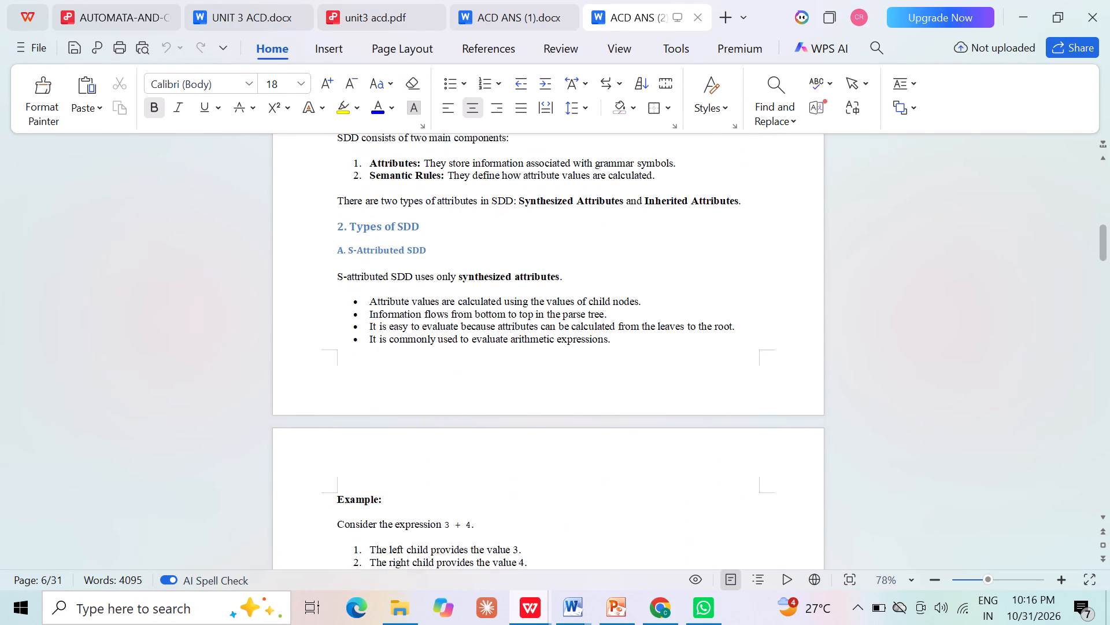
scroll(661, 313, down, 14)
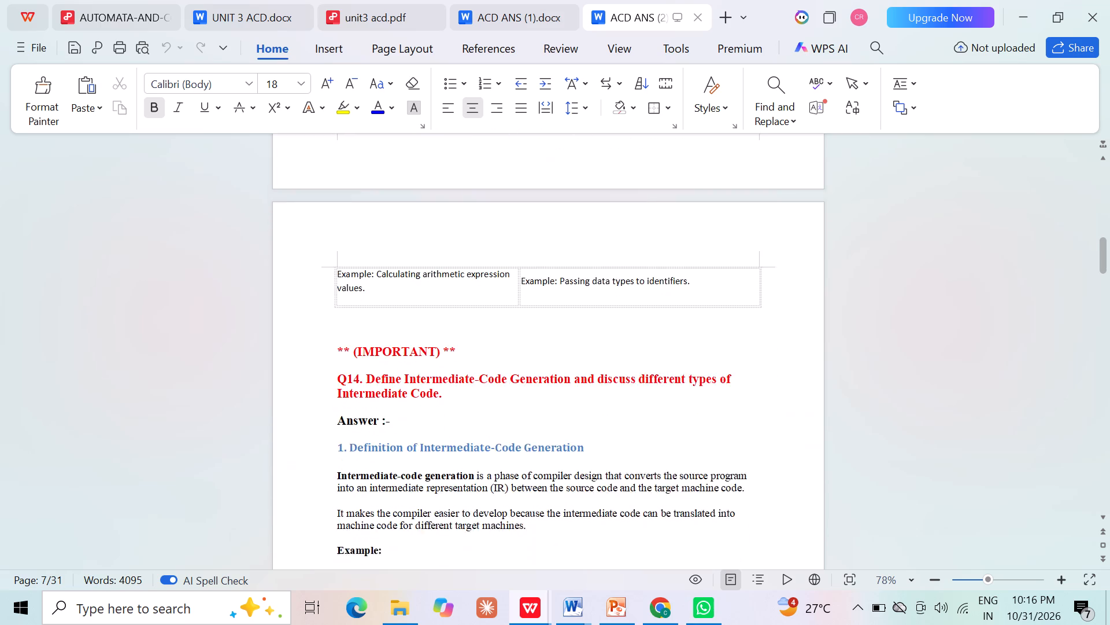
Review the Q14 intermediate-code generation answer and the Q15 answer on Syntax-Directed Definition, attribute types and SDD types.
scroll(661, 313, down, 20)
scroll(661, 313, down, 5)
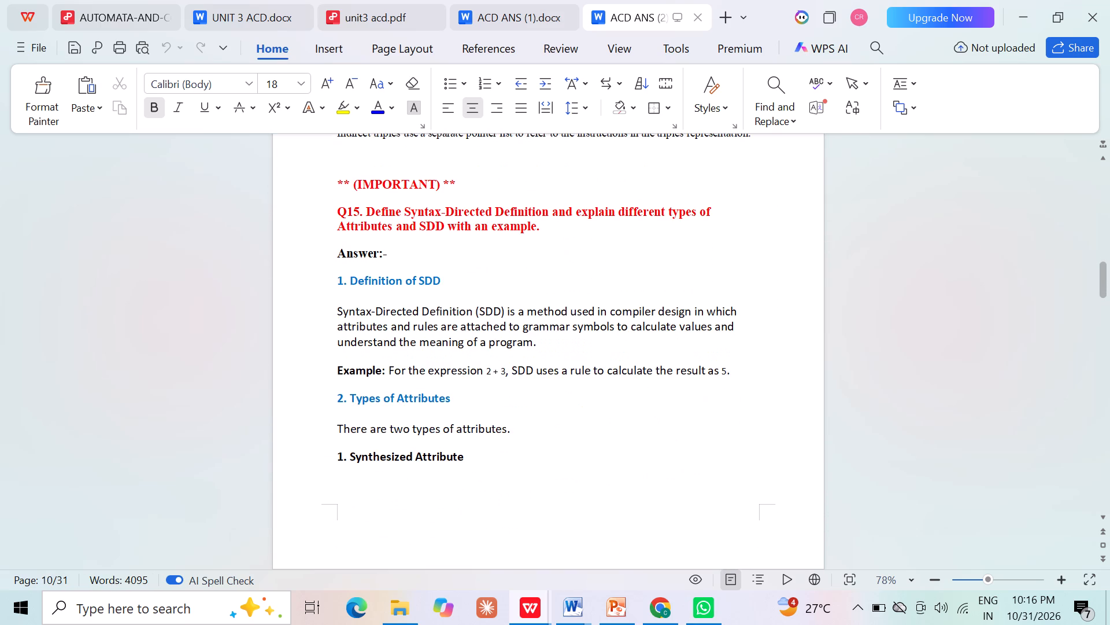
scroll(661, 313, down, 2)
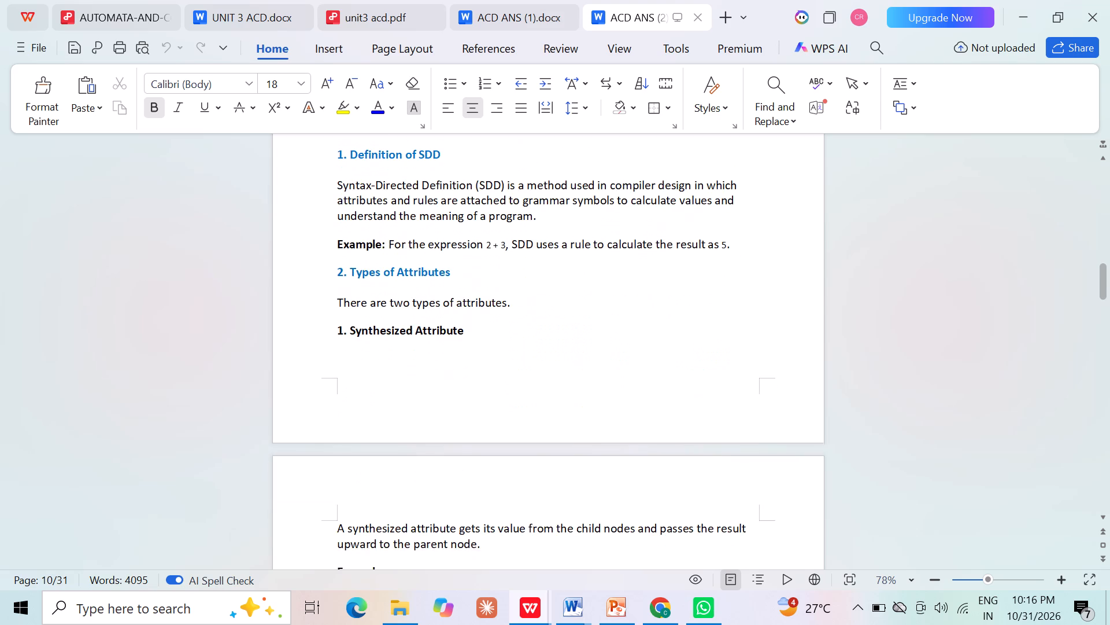
scroll(661, 313, down, 3)
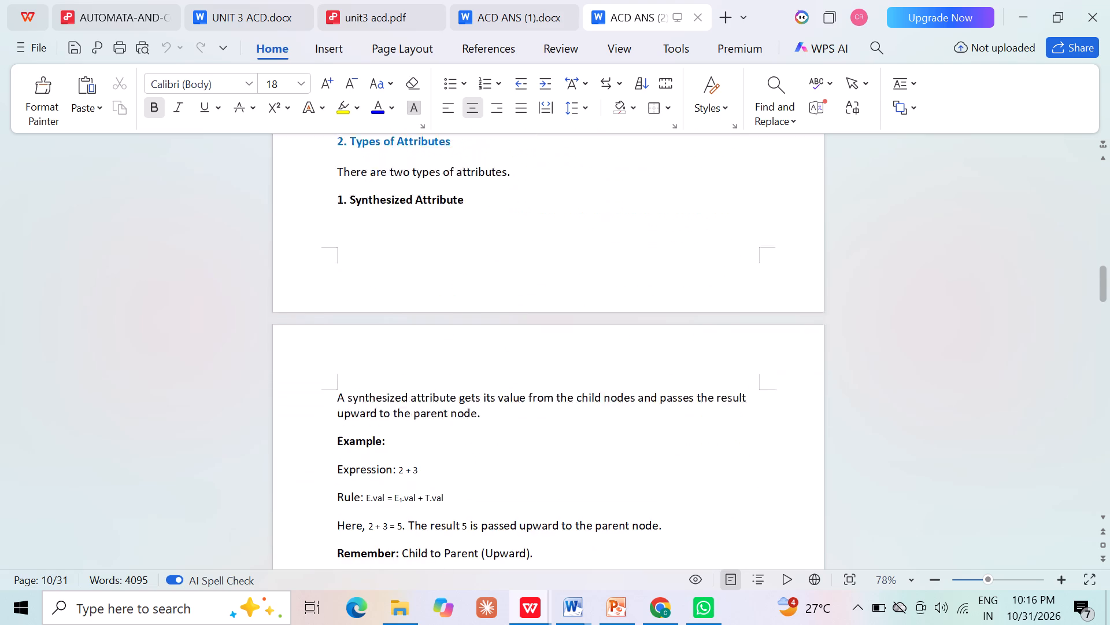
scroll(661, 313, down, 3)
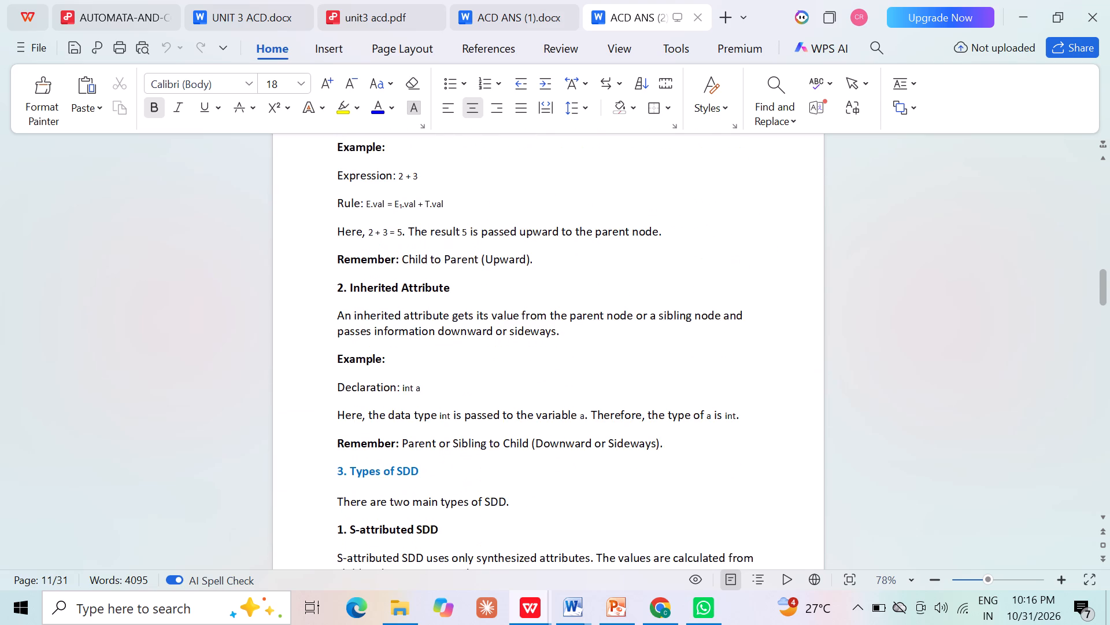
Review the SDD answer from synthesized and inherited attributes through the S-attributed versus L-attributed comparison table, up to the Q19 heading.
scroll(661, 313, down, 6)
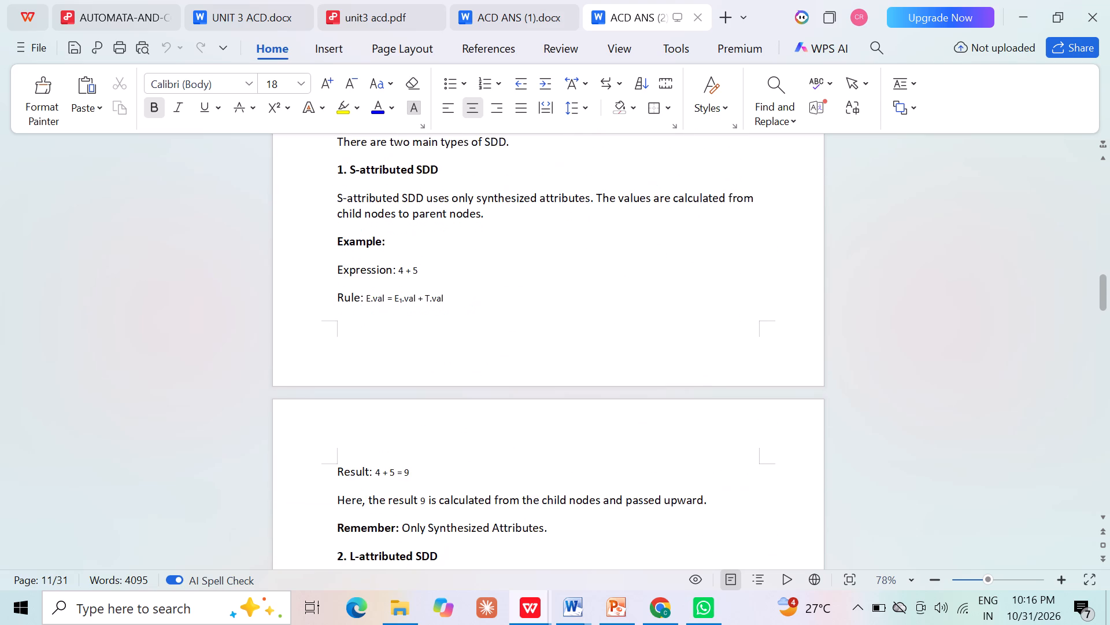
scroll(661, 313, down, 5)
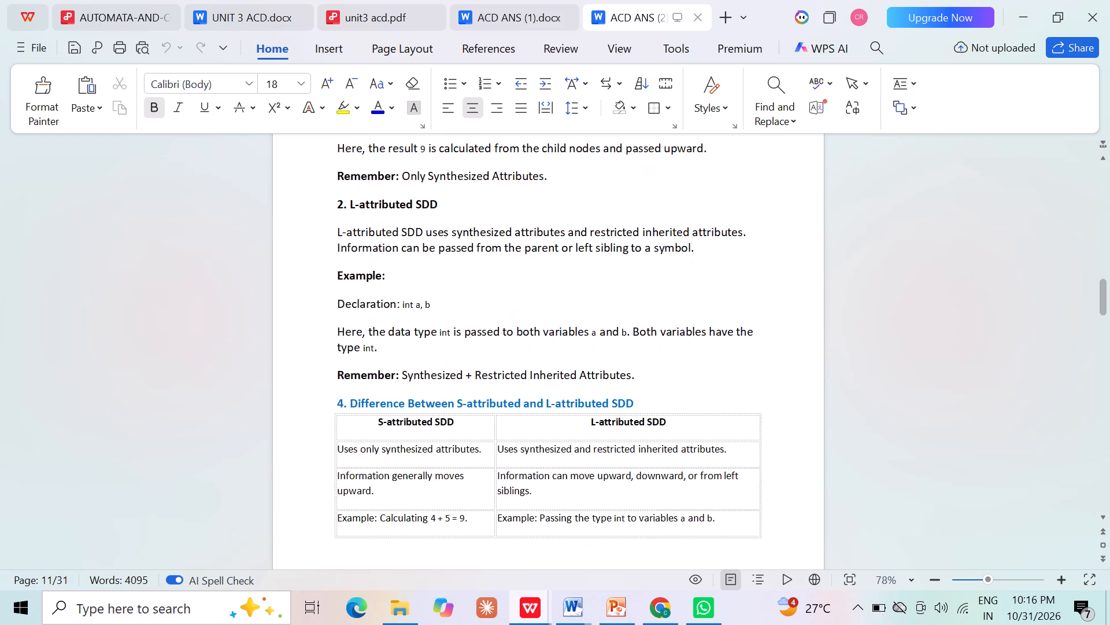
scroll(661, 313, down, 3)
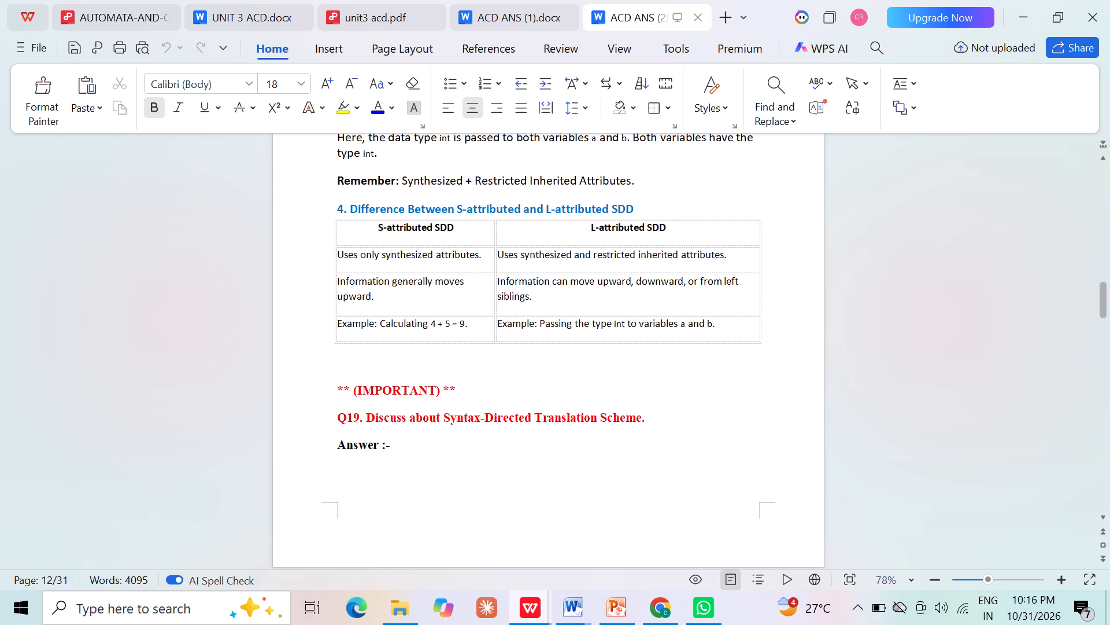
scroll(661, 313, down, 1)
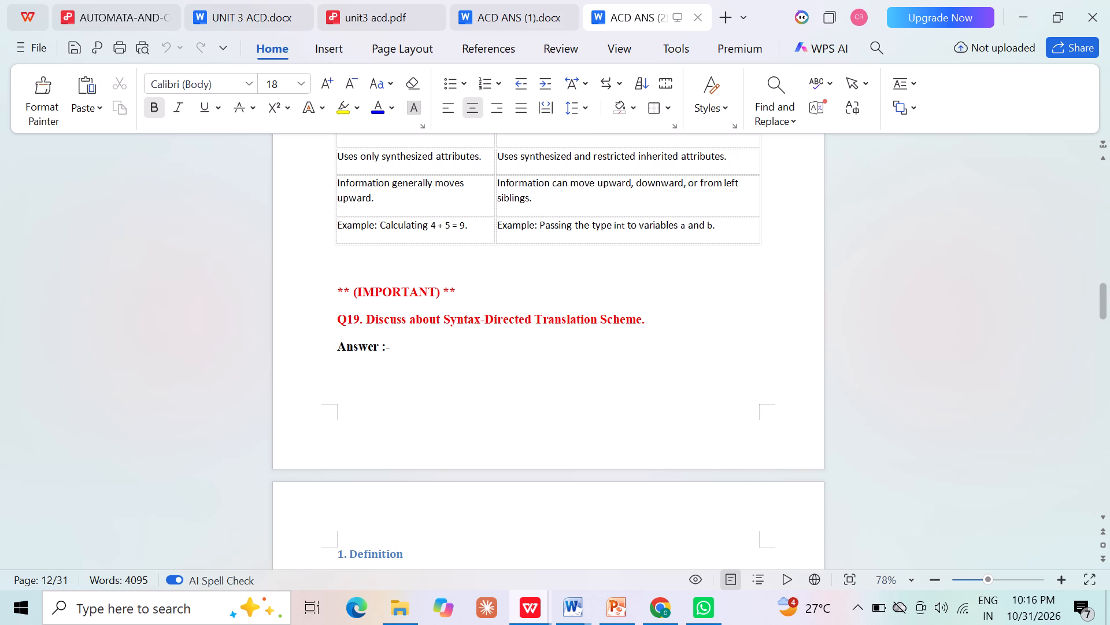
Review the Q19 Syntax-Directed Translation Scheme answer and the SDD versus SDT comparison with its examples, up to Q23.
scroll(661, 313, down, 2)
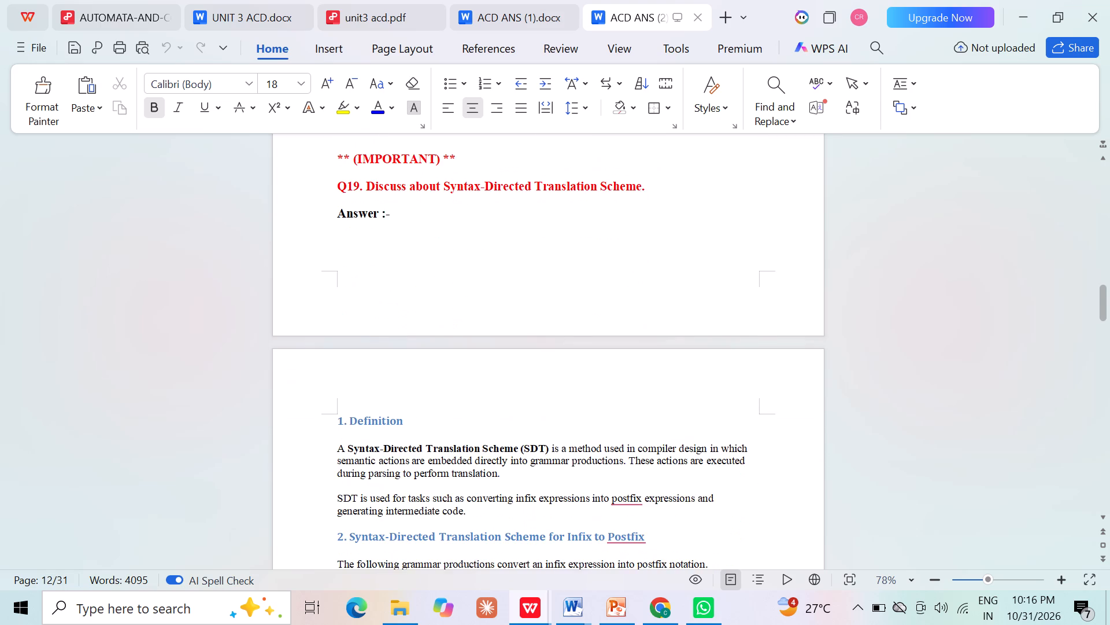
scroll(661, 313, down, 8)
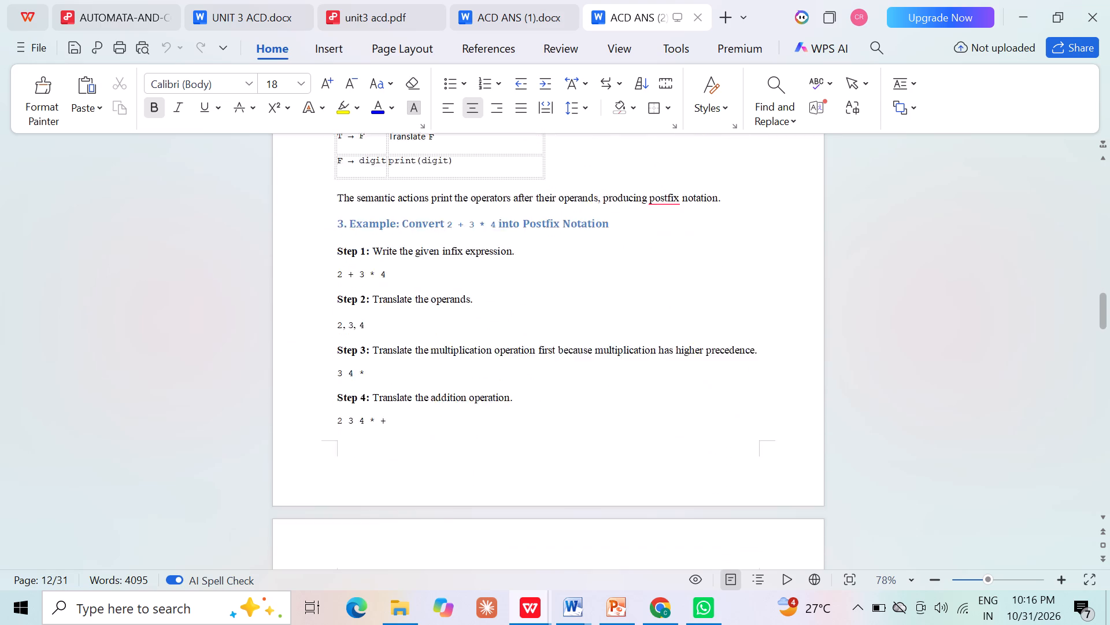
scroll(661, 313, down, 3)
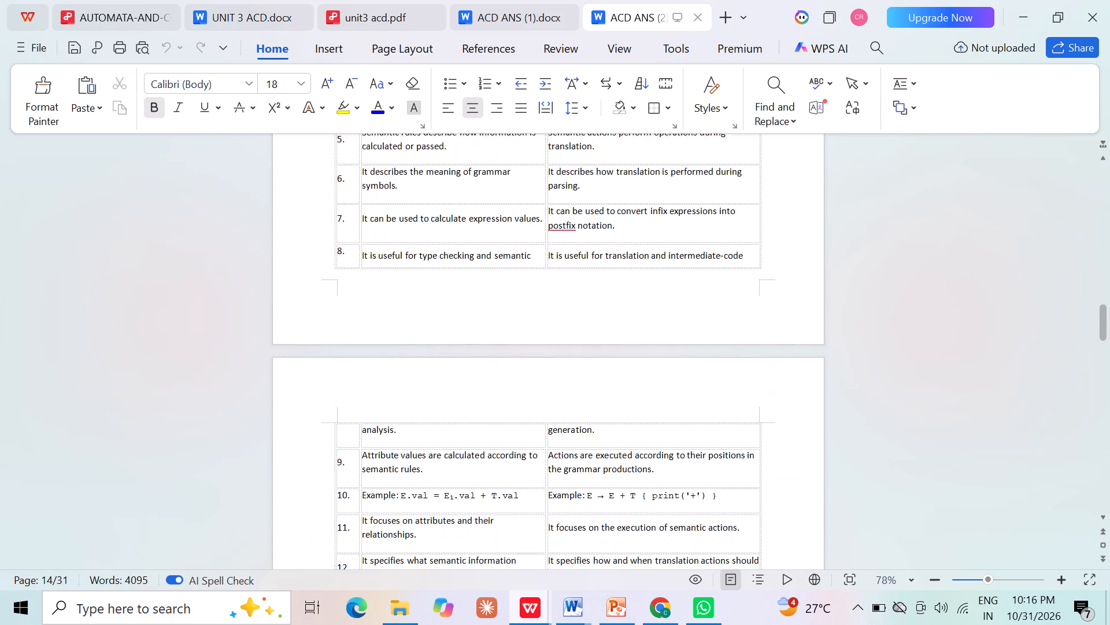
scroll(661, 313, down, 6)
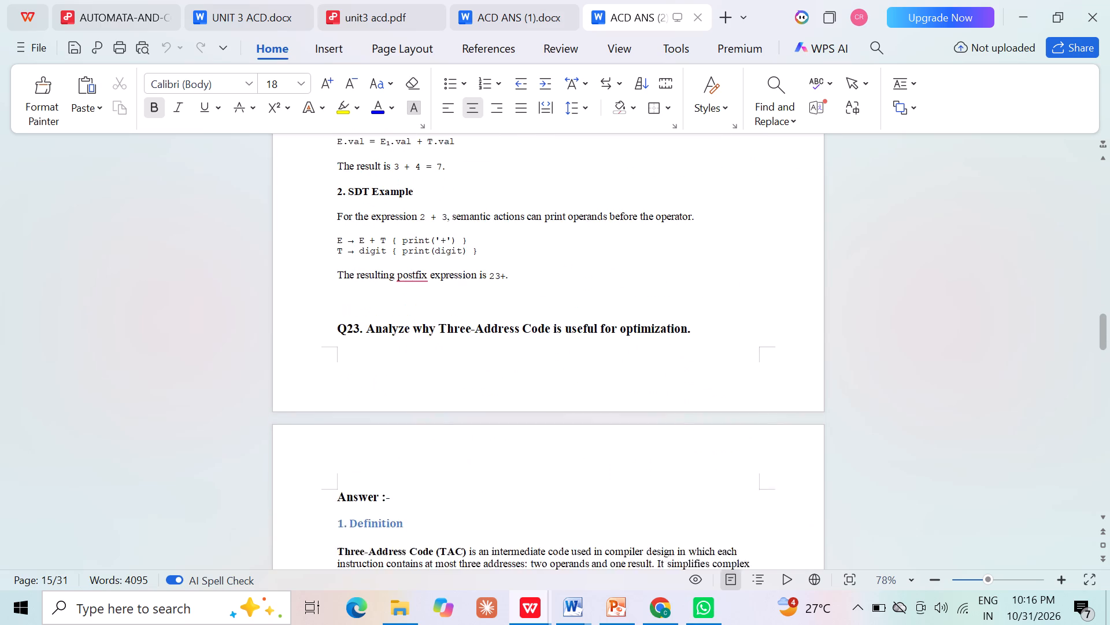
Read through the Q23 answer on why Three-Address Code is useful for optimization, including its worked example.
scroll(661, 313, down, 4)
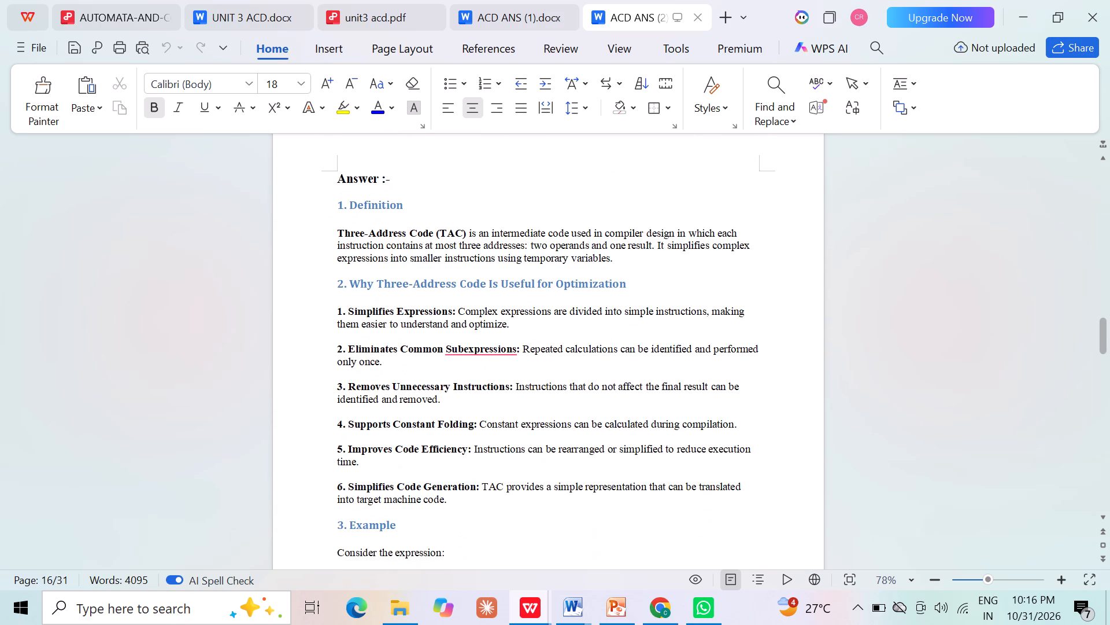
scroll(661, 313, down, 1)
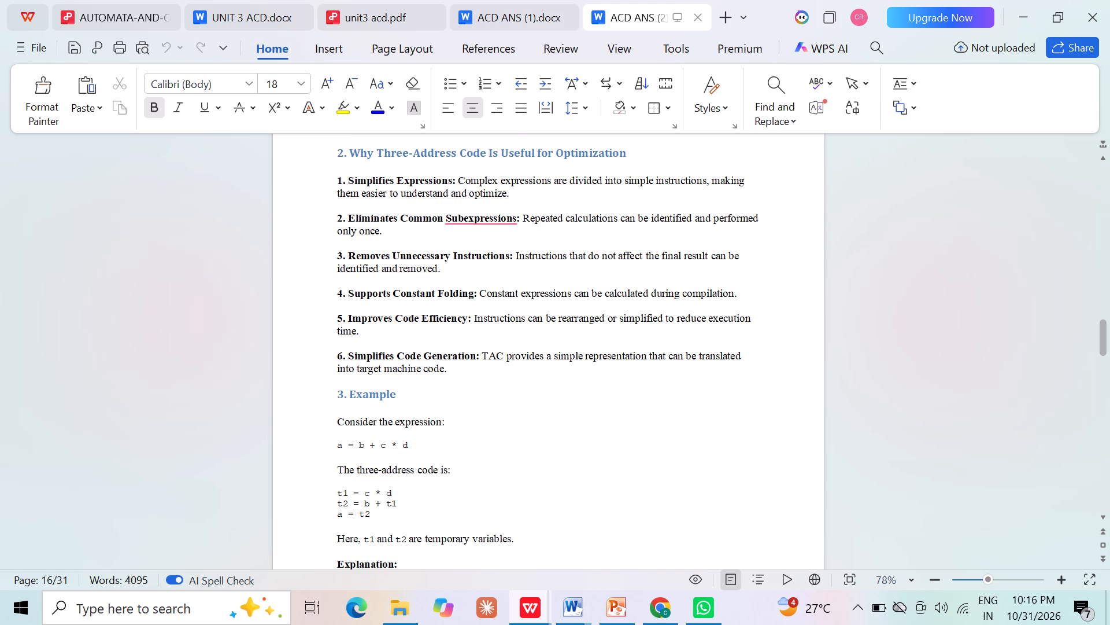
scroll(661, 313, up, 1)
scroll(661, 313, down, 3)
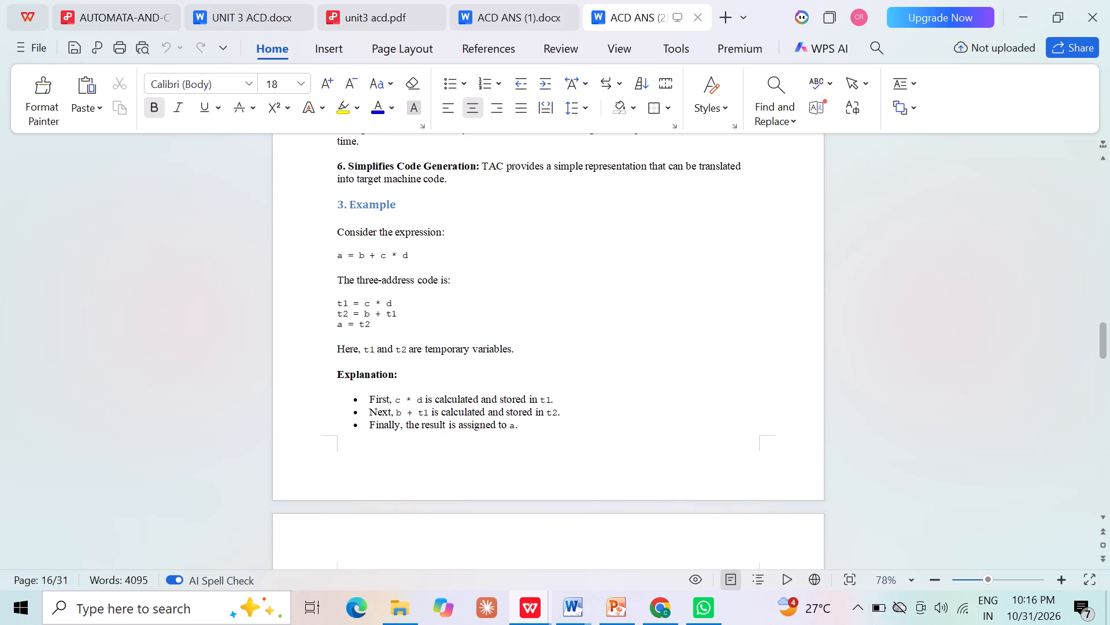
Remove one empty line above the Q24 question on arithmetic, assignment, conditional, and jump statements.
scroll(661, 313, down, 3)
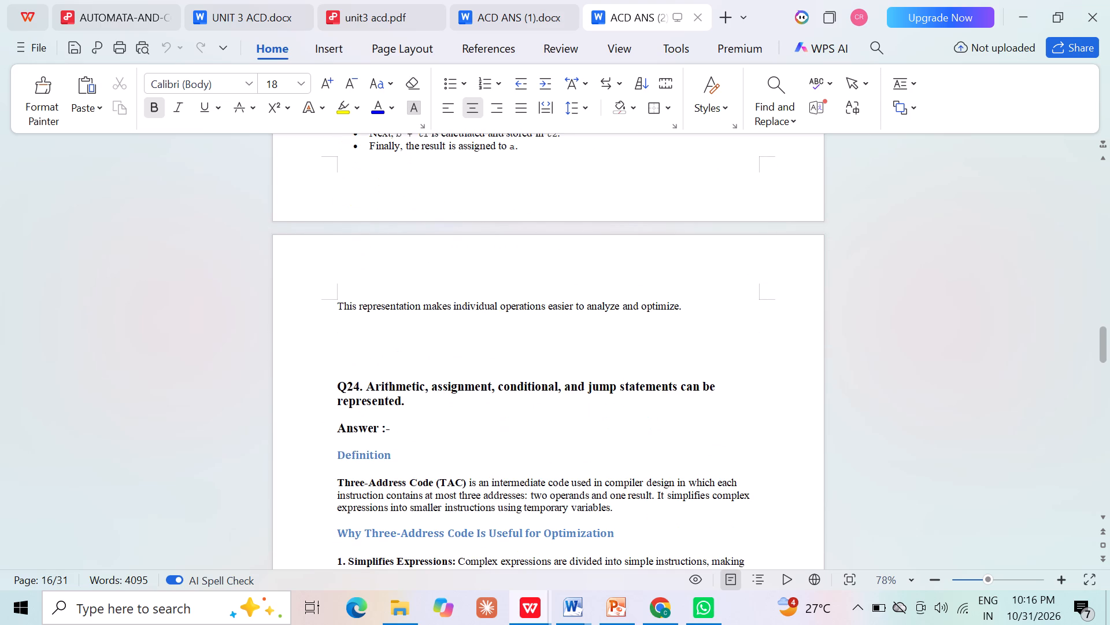
click(429, 356)
key(BackSpace)
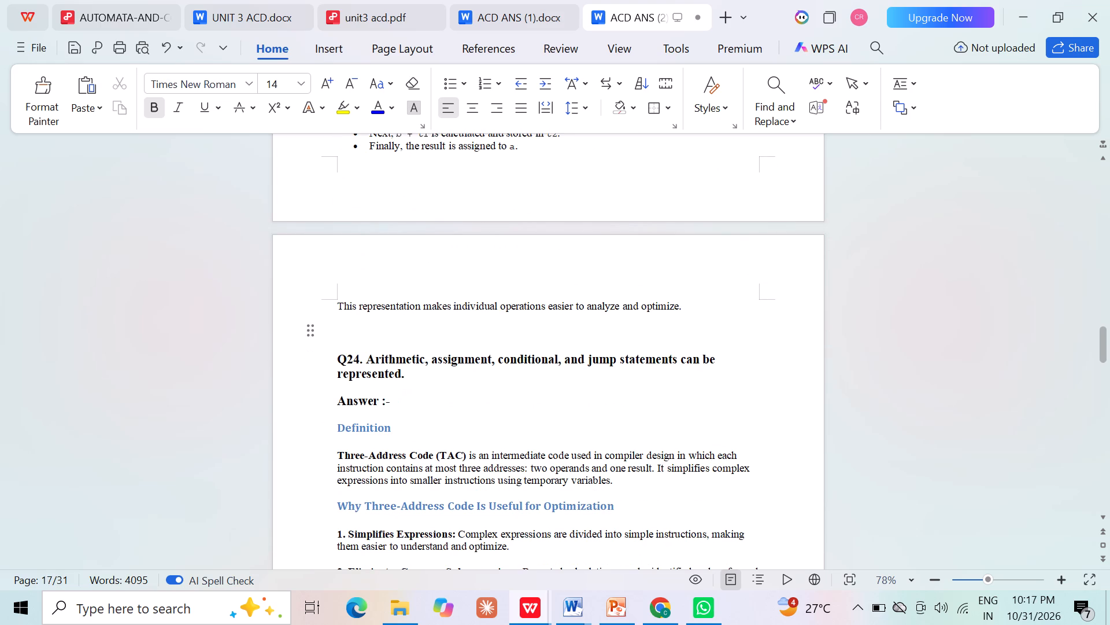
Review the Q24 answer and the pages after it, up to the CLR(1) parsing table in the problem section.
scroll(429, 356, down, 3)
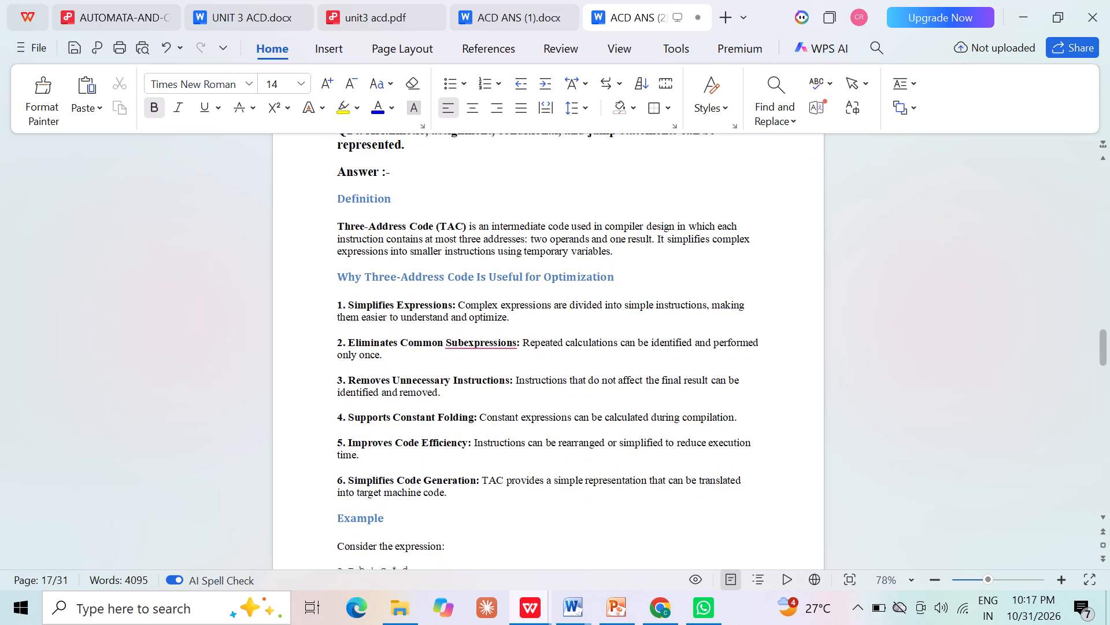
scroll(429, 356, down, 2)
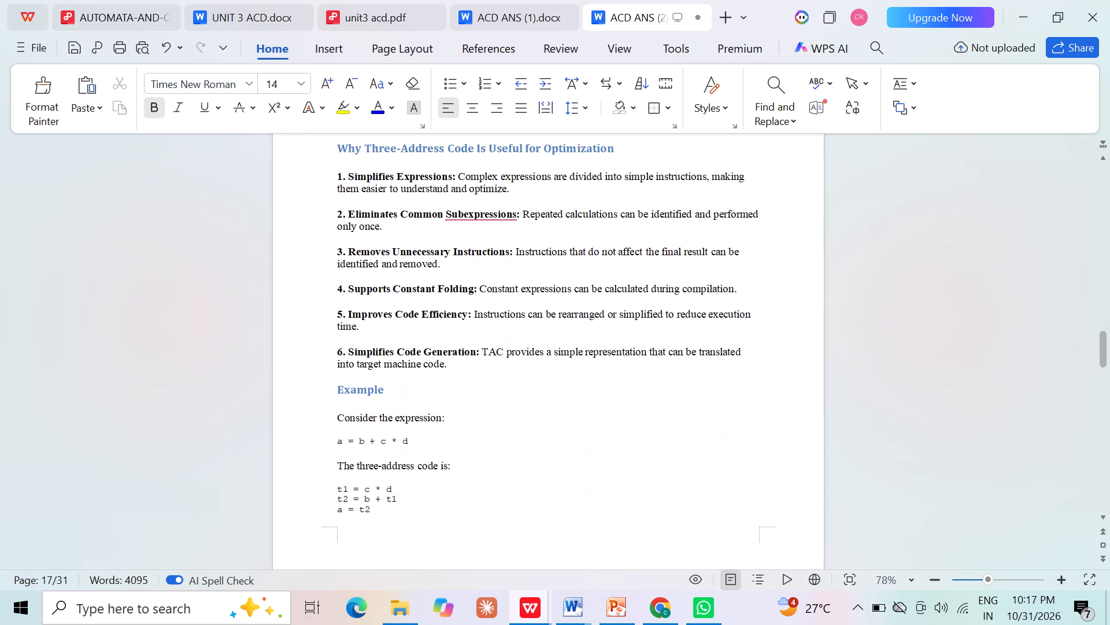
scroll(429, 356, down, 19)
scroll(429, 356, down, 10)
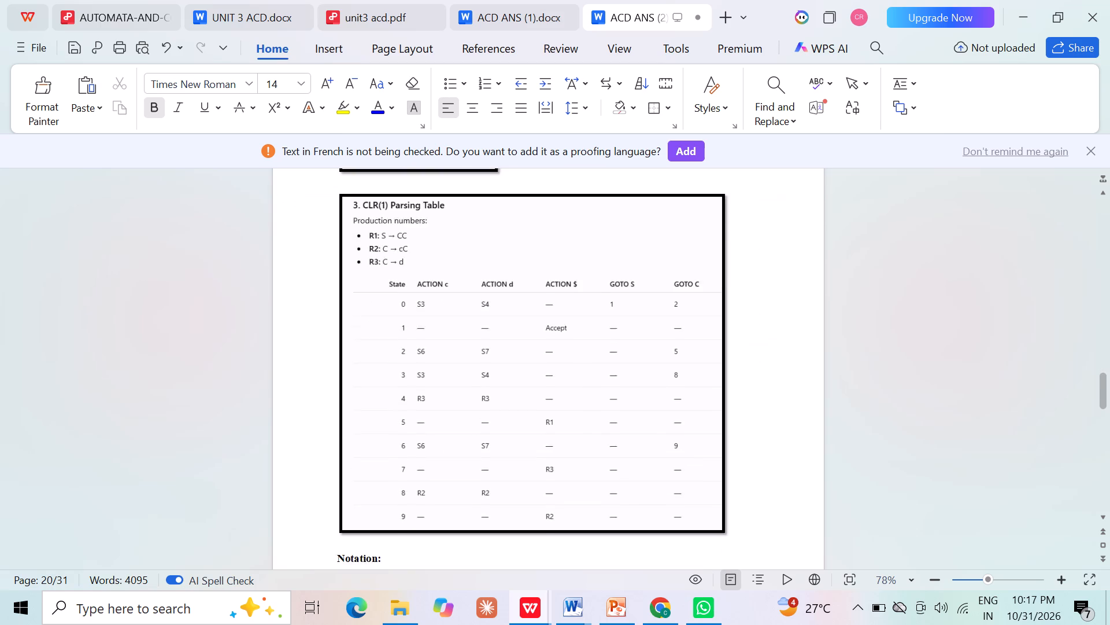
Check the parsing problem answers from the operator precedence steps table through Q17 LR(0), up to the Unit 4 heading.
scroll(429, 356, down, 18)
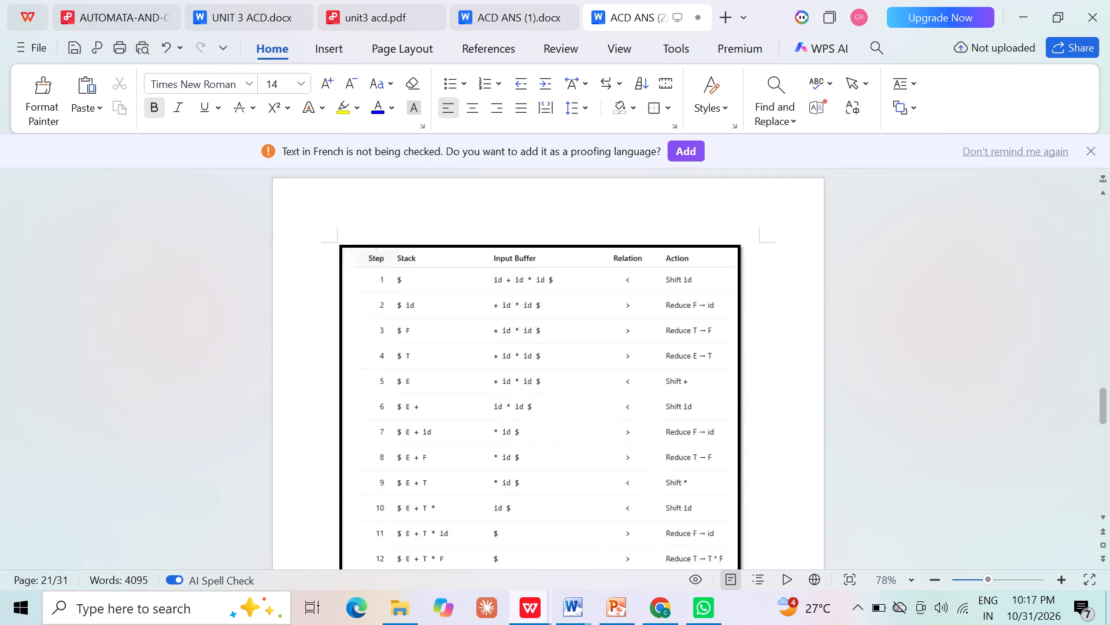
scroll(429, 356, down, 13)
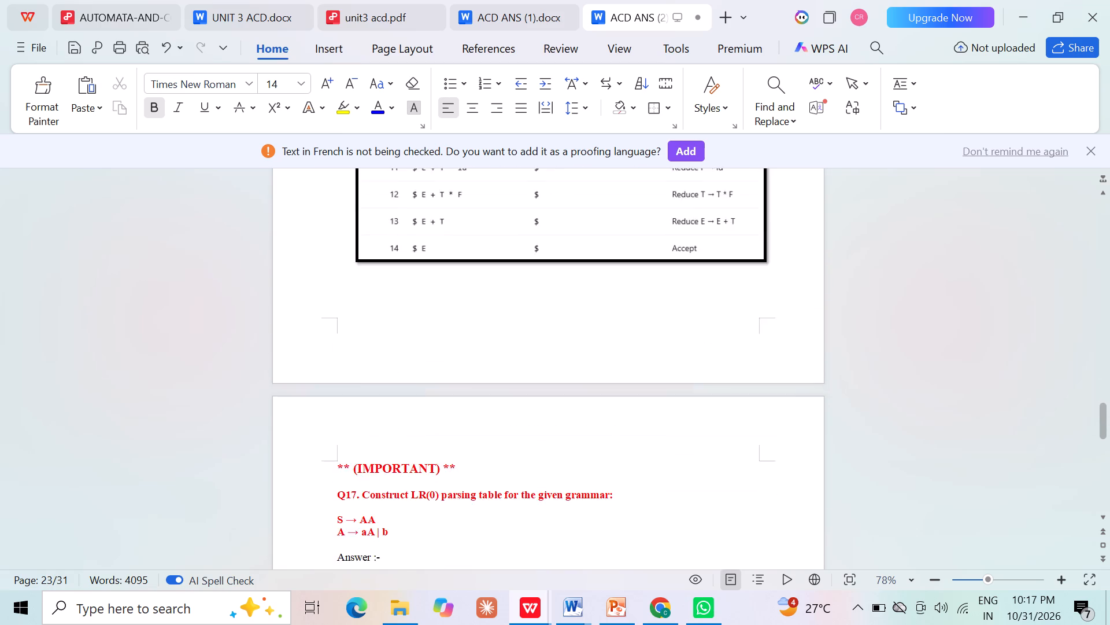
scroll(429, 356, down, 13)
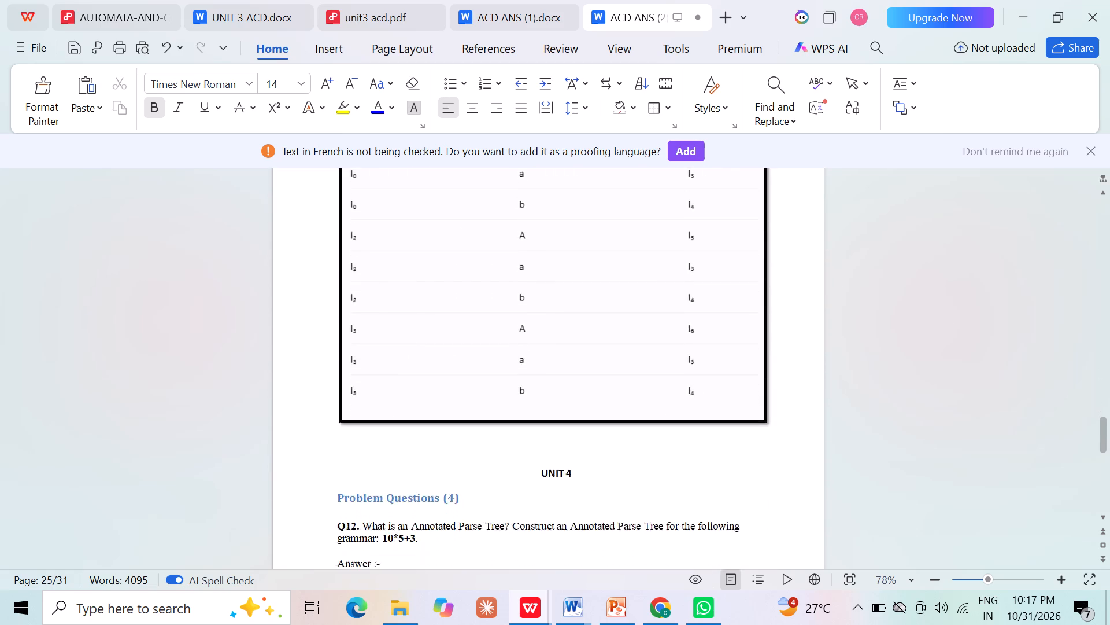
Check the Unit 4 problem answers for the Q12 annotated parse tree, the infix-to-postfix translation scheme, and Q22.
scroll(429, 356, down, 10)
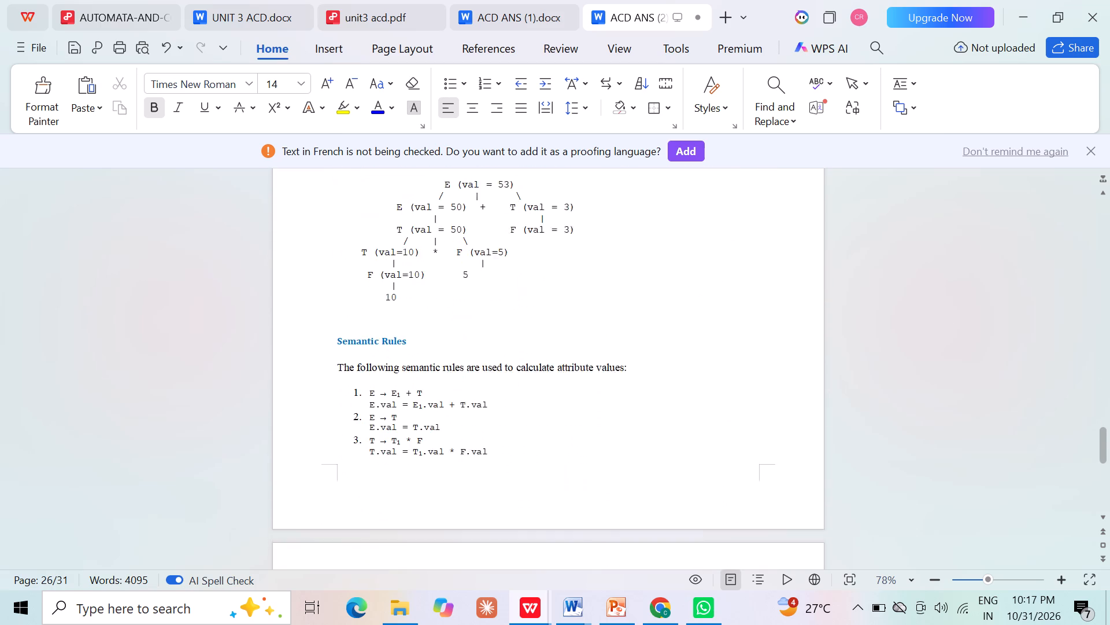
scroll(429, 356, down, 8)
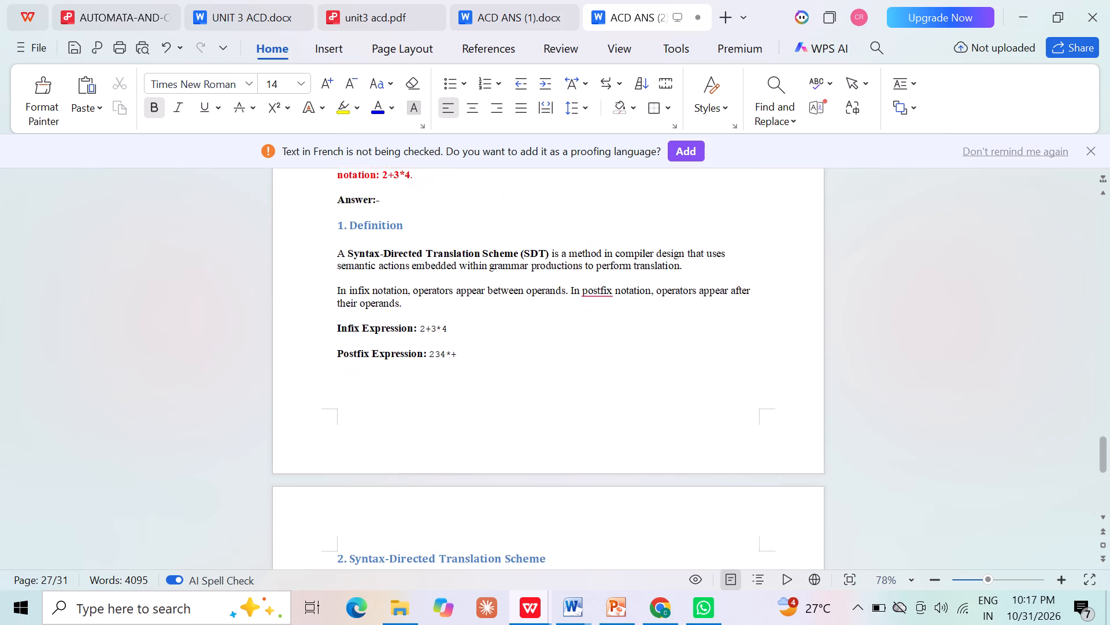
scroll(429, 356, down, 13)
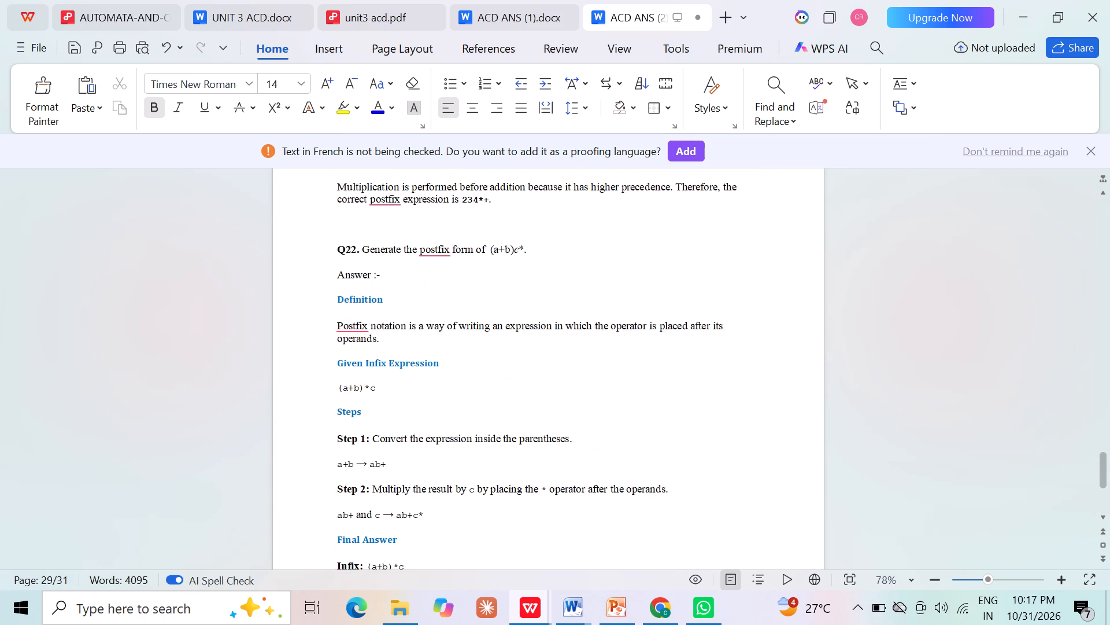
Check the quadruples, triples and pointer table answers through the Unit 5 problem questions Q27 and Q32 at the document's end.
scroll(429, 356, down, 10)
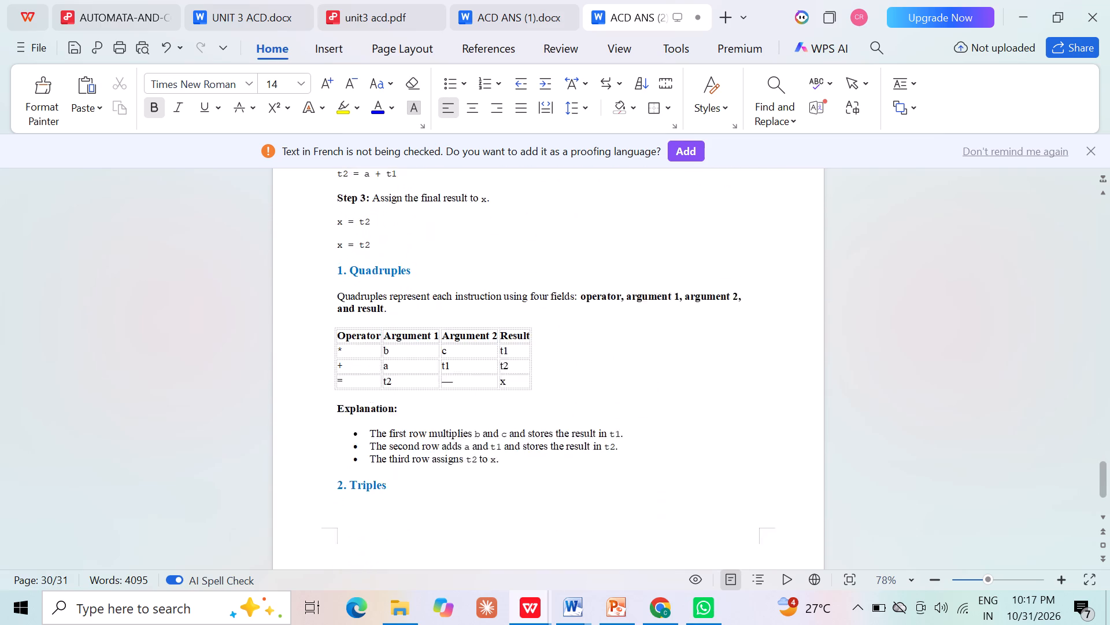
scroll(429, 356, down, 6)
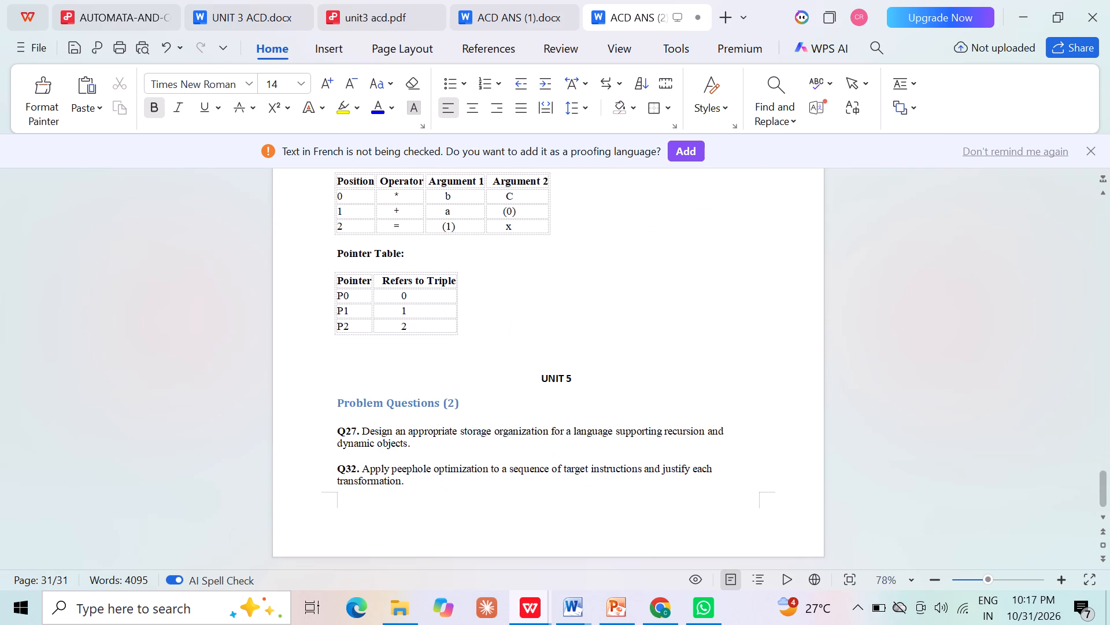
scroll(429, 356, down, 1)
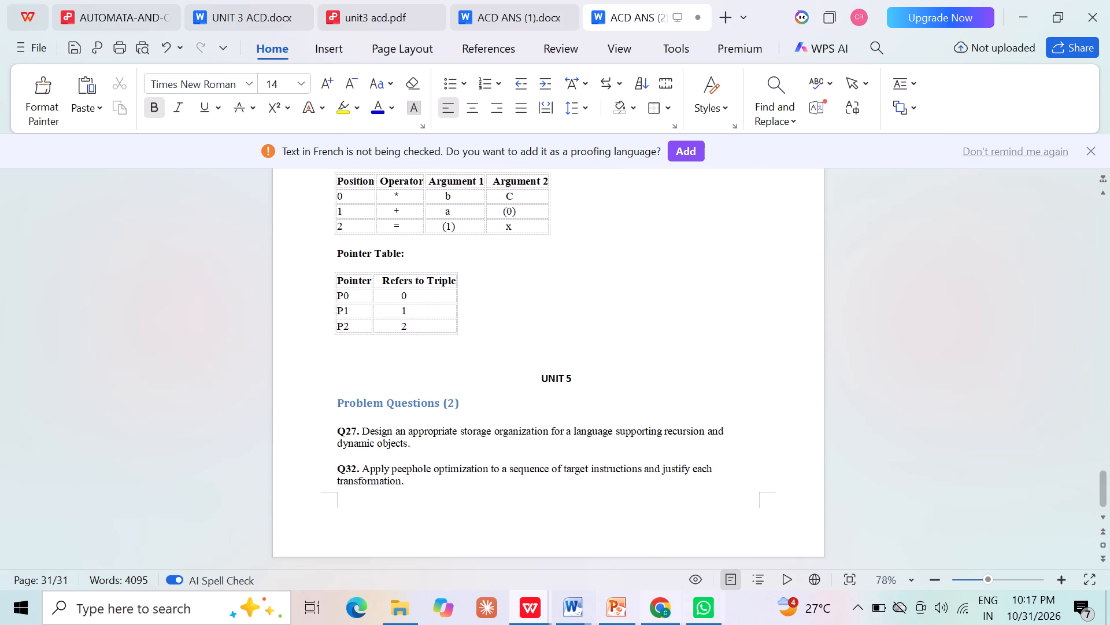